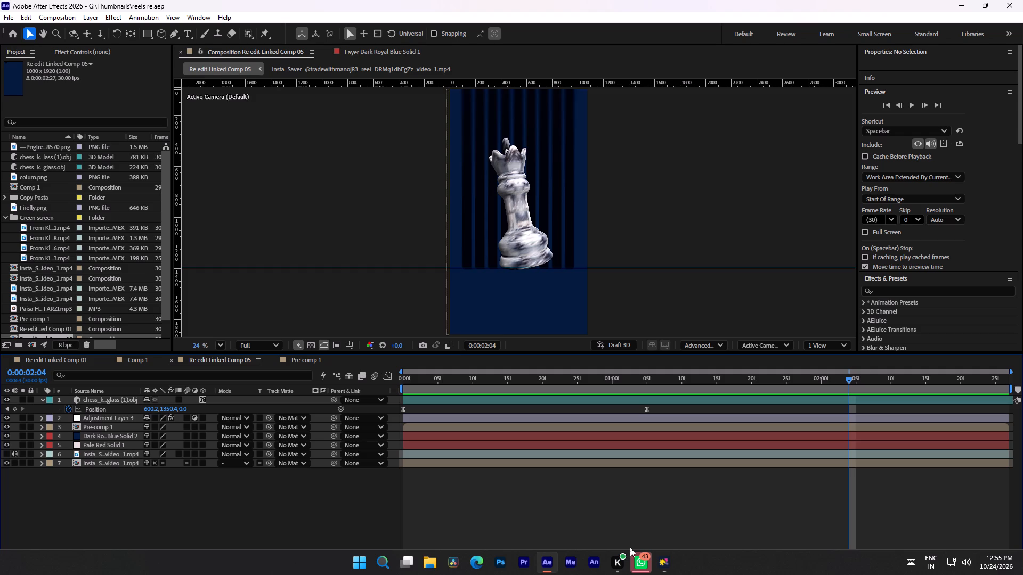
# Close the WhatsApp and StudioApp windows that are open in the background.
pyautogui.click(676, 469)
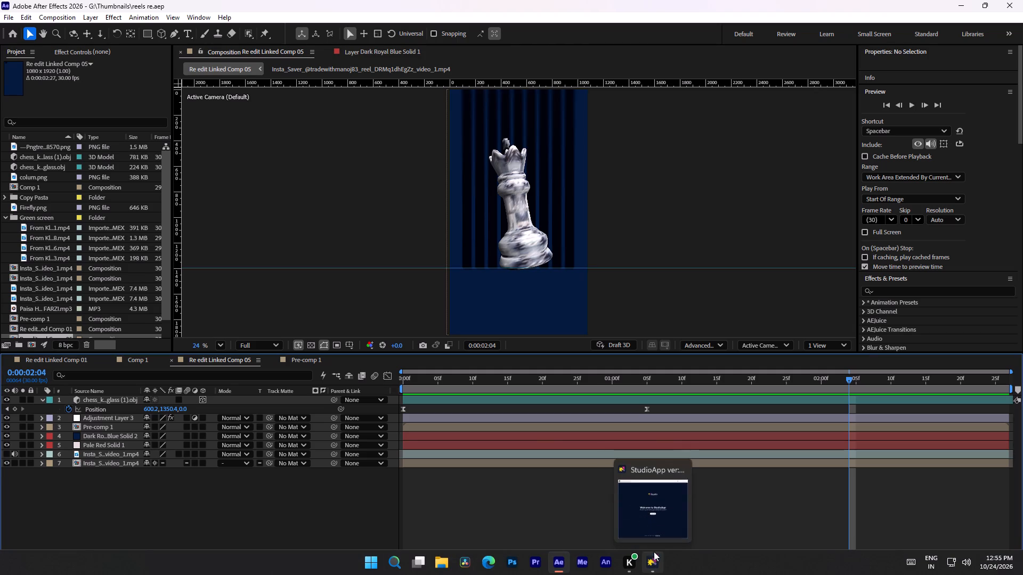
pyautogui.click(684, 469)
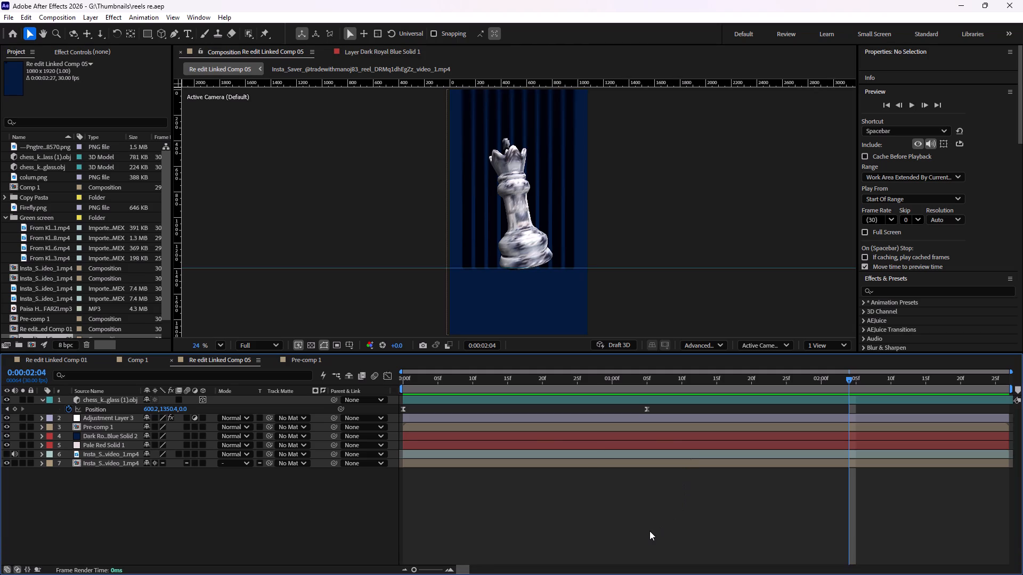
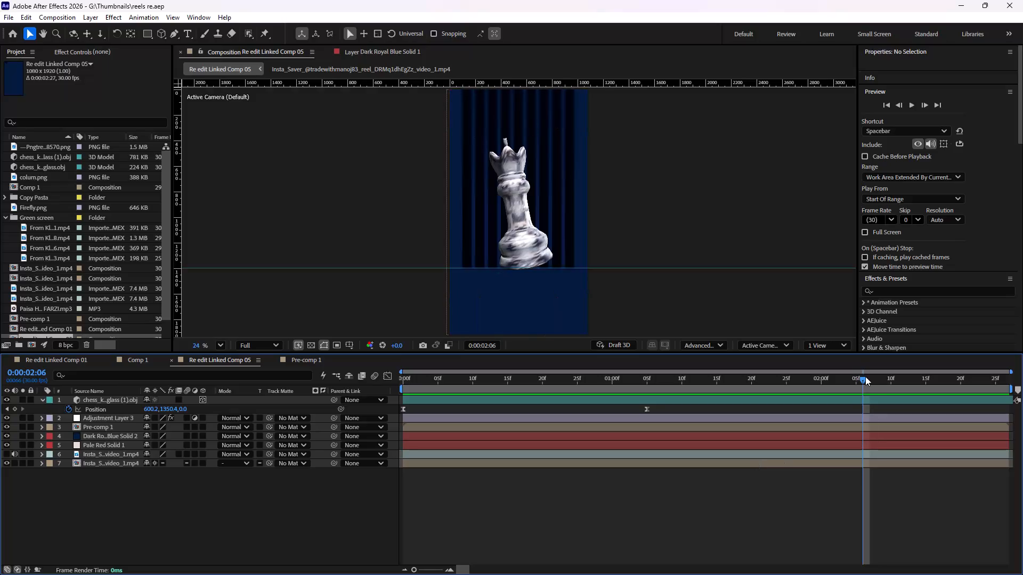
# Scrub through the chess piece animation and park the playhead at 0:00:01:21.
pyautogui.moveTo(863, 380); pyautogui.dragTo(591, 400)
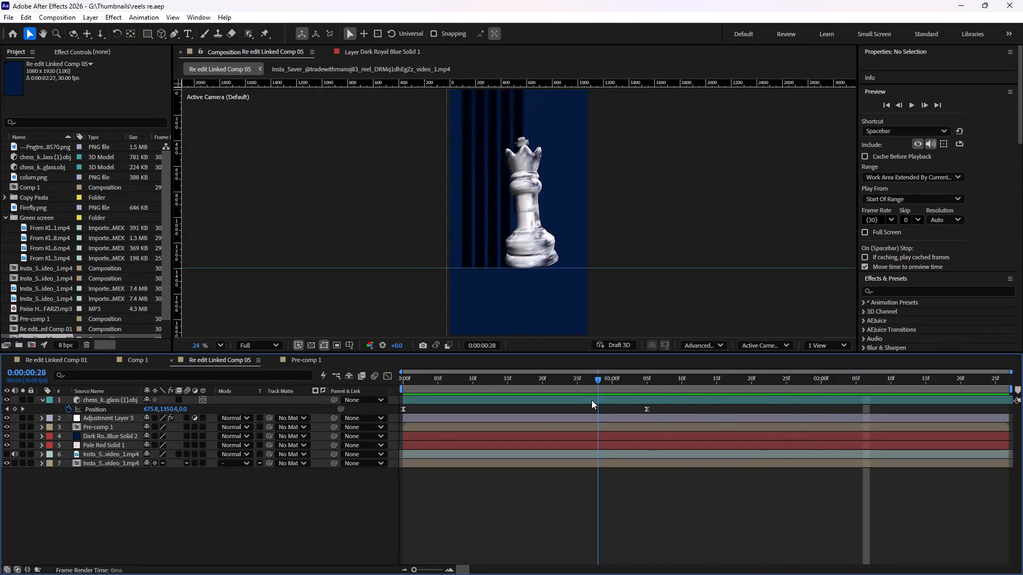
pyautogui.moveTo(591, 400); pyautogui.dragTo(838, 388)
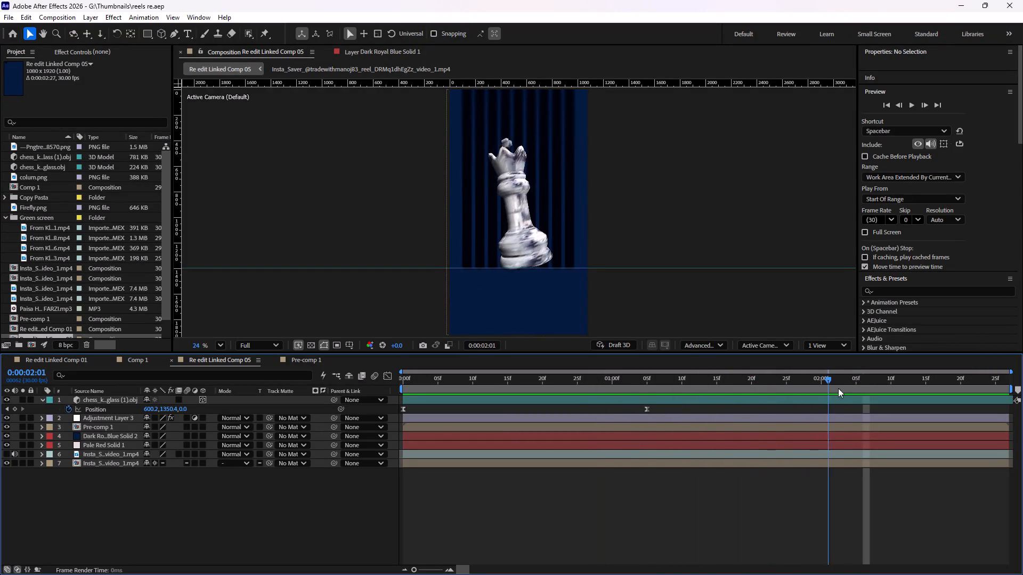
pyautogui.moveTo(838, 388); pyautogui.dragTo(805, 393)
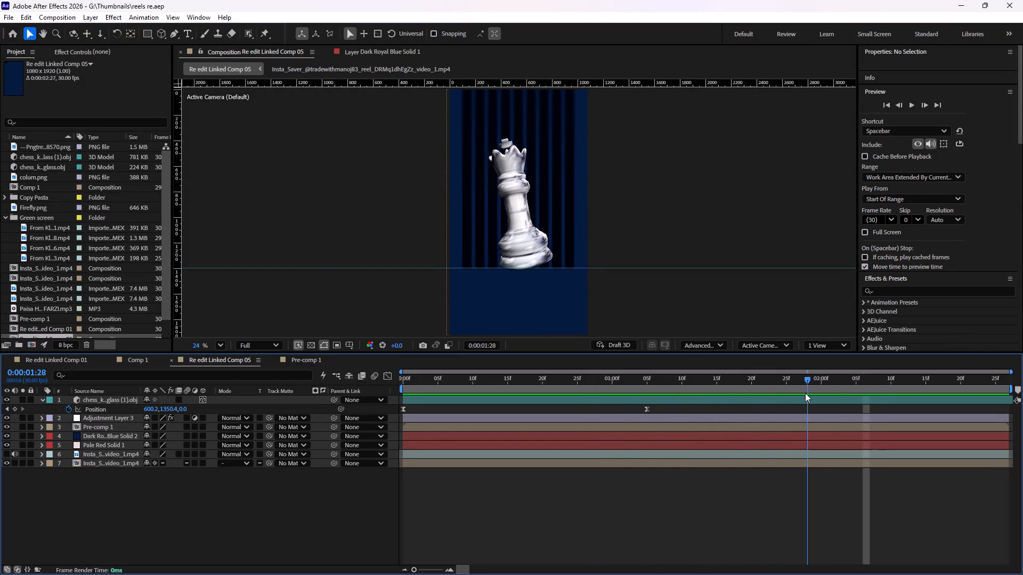
pyautogui.moveTo(805, 393); pyautogui.dragTo(760, 394)
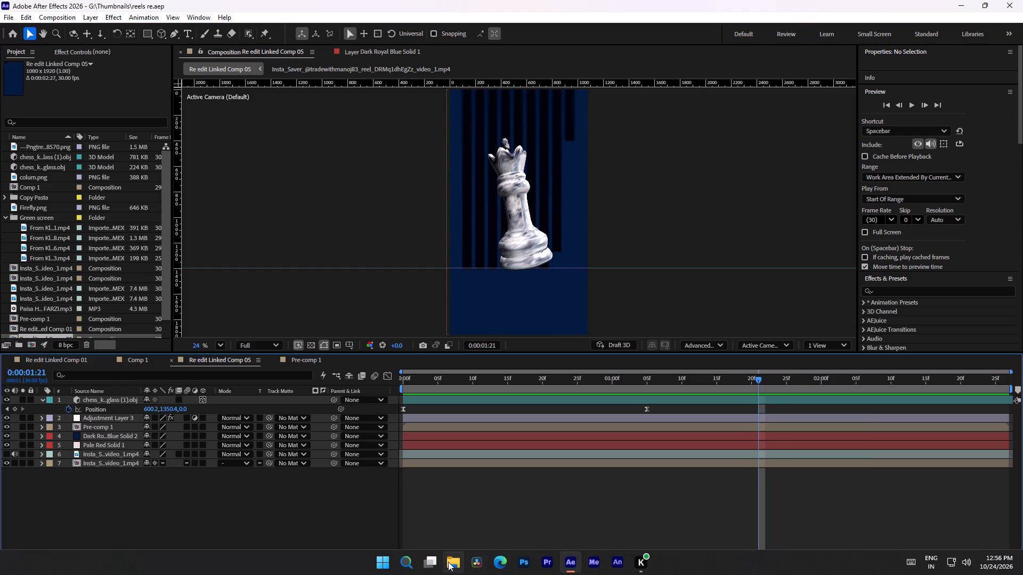
# Switch to Google Chrome with a user profile from the profile chooser and dismiss the disabled-extension notice.
pyautogui.click(413, 562)
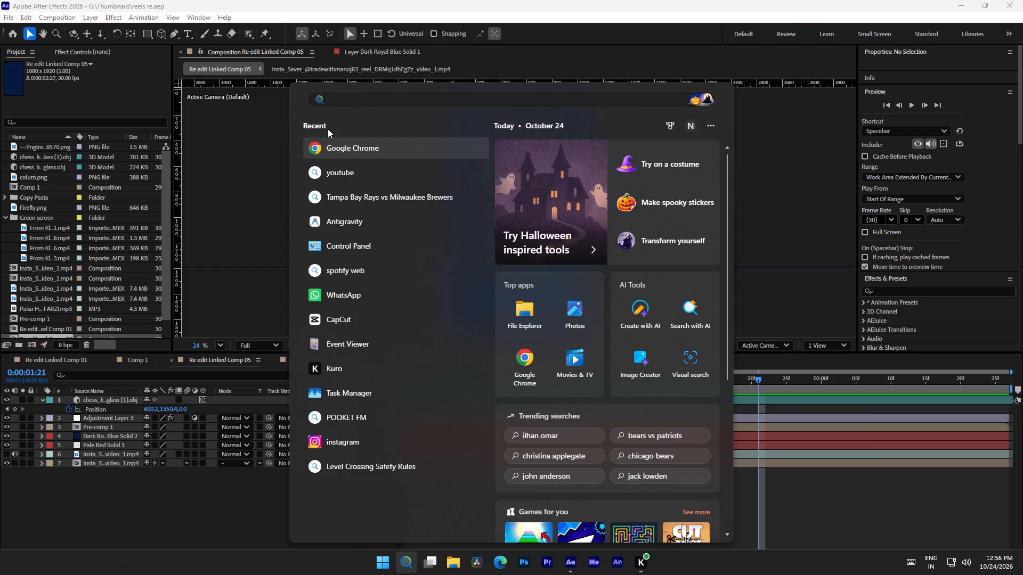
pyautogui.click(332, 145)
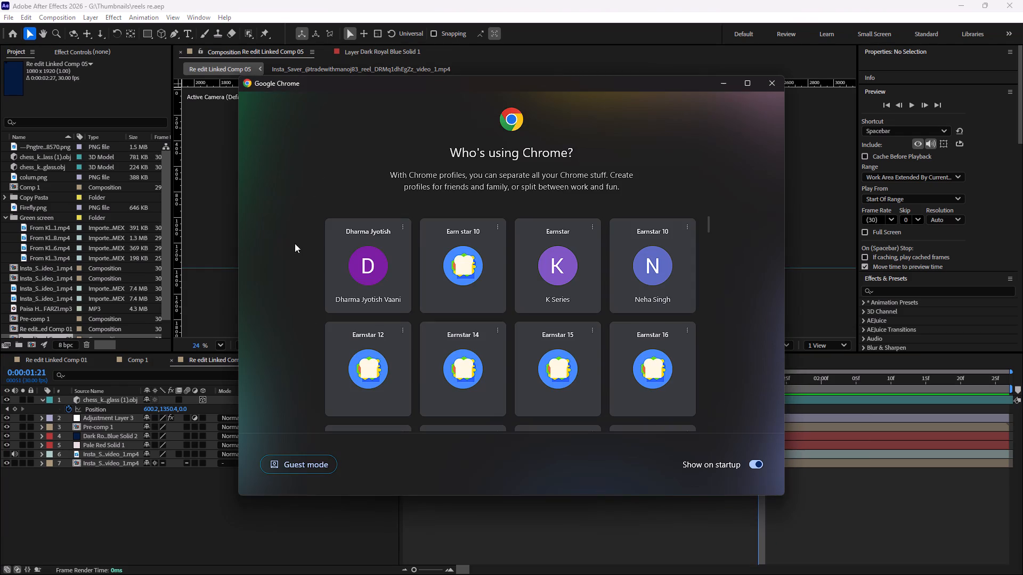
pyautogui.scroll(-6, 423, 352)
pyautogui.scroll(-4, 495, 368)
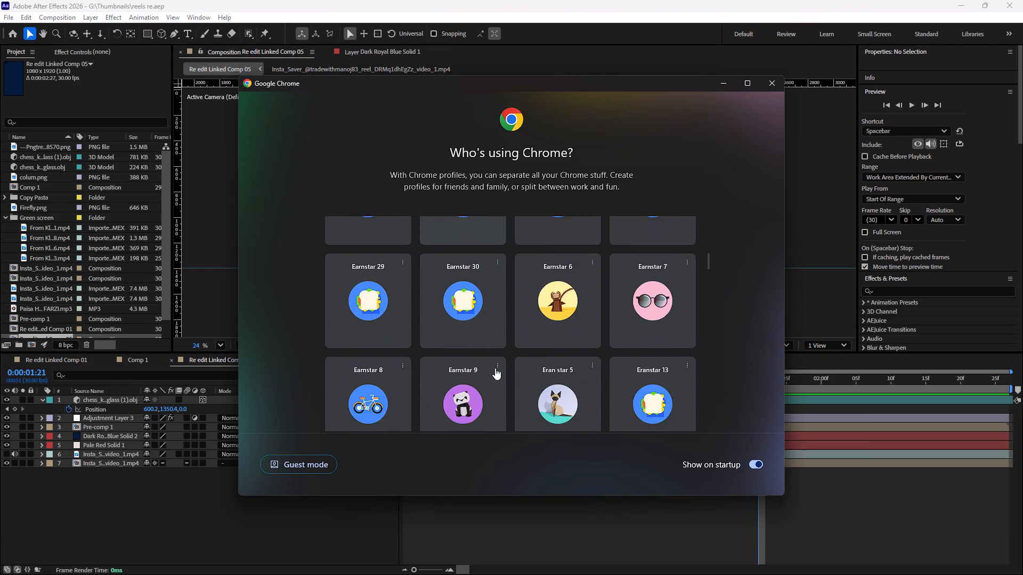
pyautogui.scroll(-4, 495, 368)
pyautogui.scroll(-3, 545, 372)
pyautogui.scroll(-1, 446, 347)
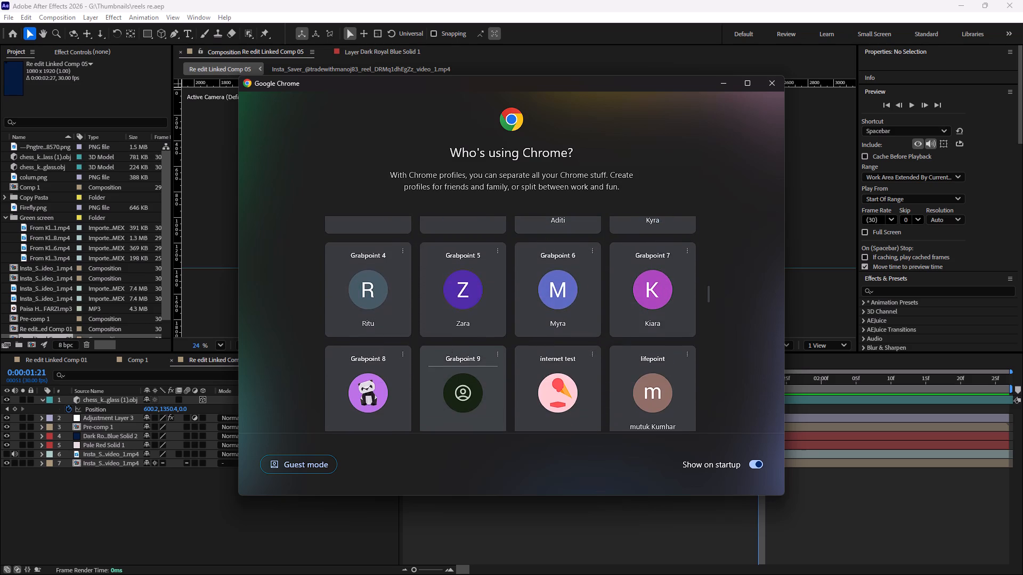
pyautogui.scroll(-2, 446, 347)
pyautogui.click(375, 344)
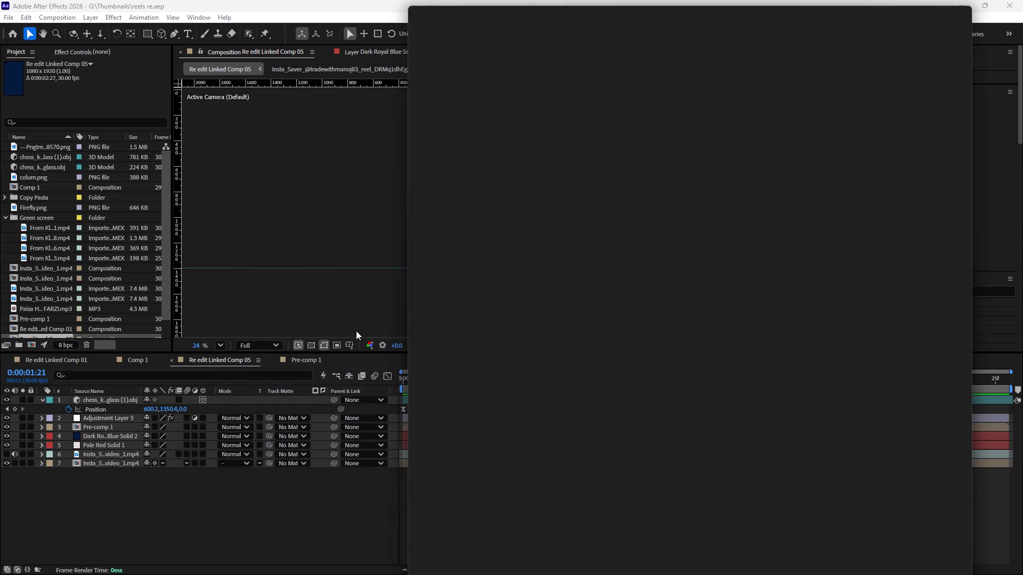
pyautogui.click(565, 220)
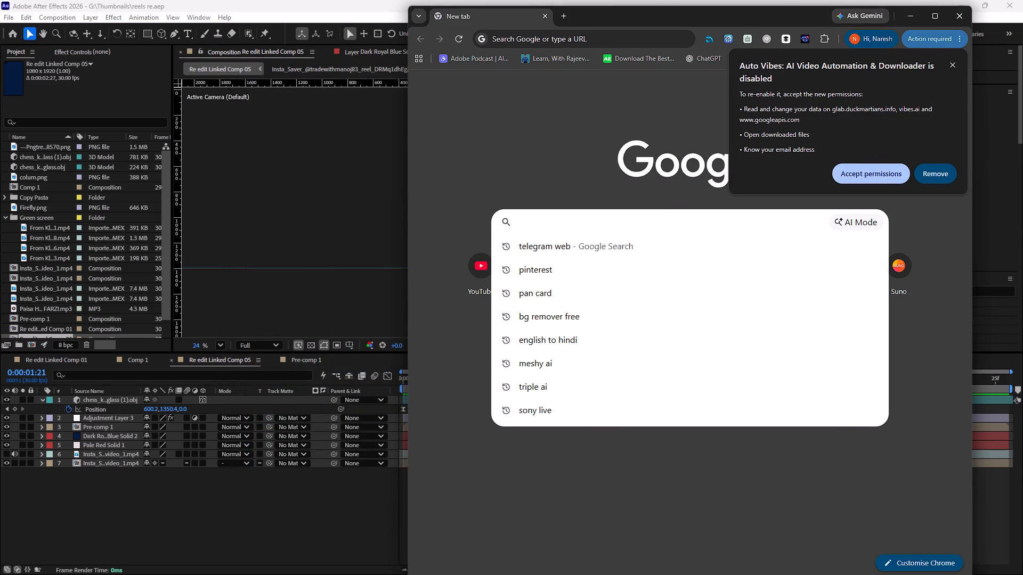
pyautogui.click(956, 69)
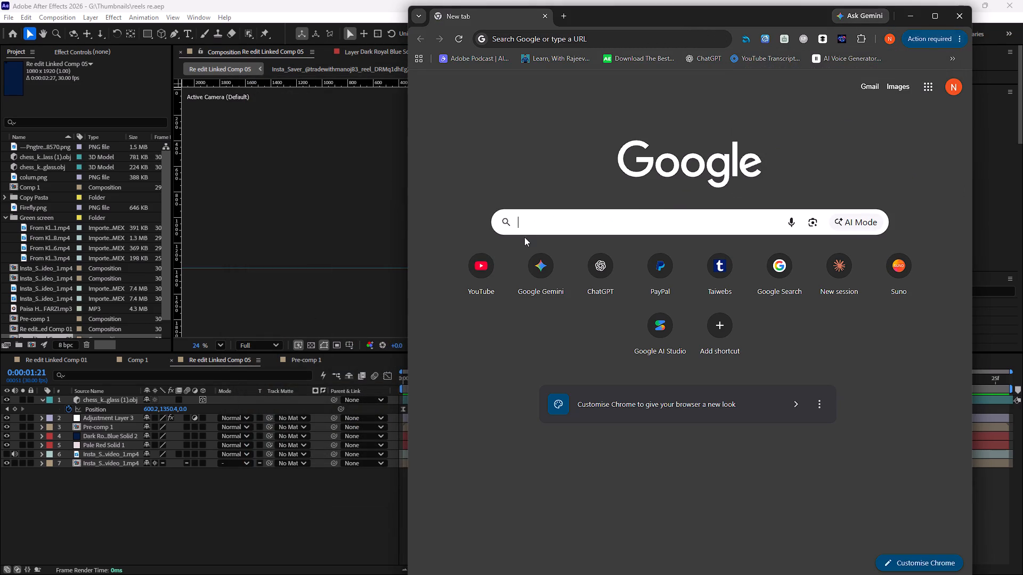
# Search Google for "my favourite", using the suggested spelling.
pyautogui.click(530, 220)
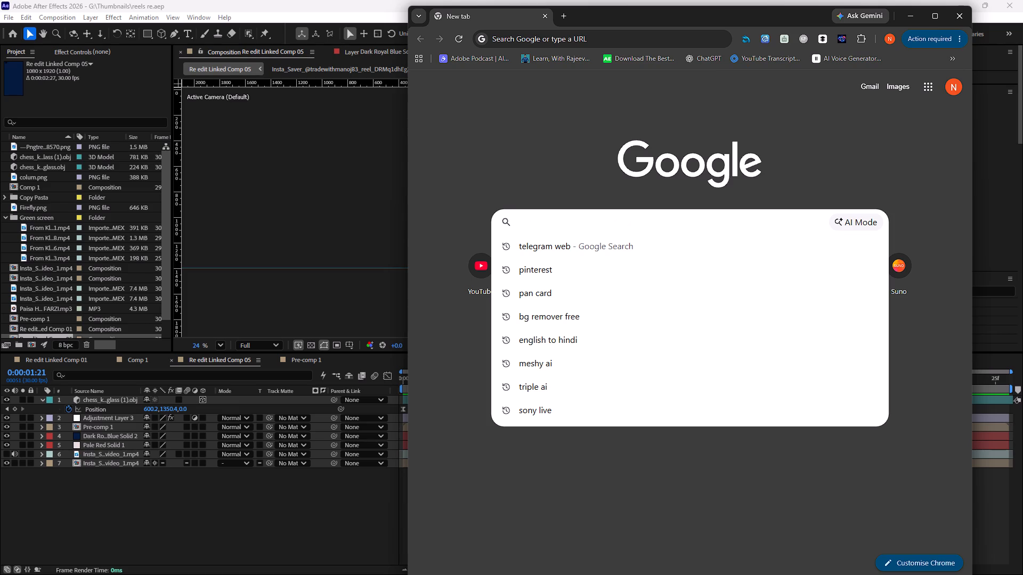
pyautogui.press('m')
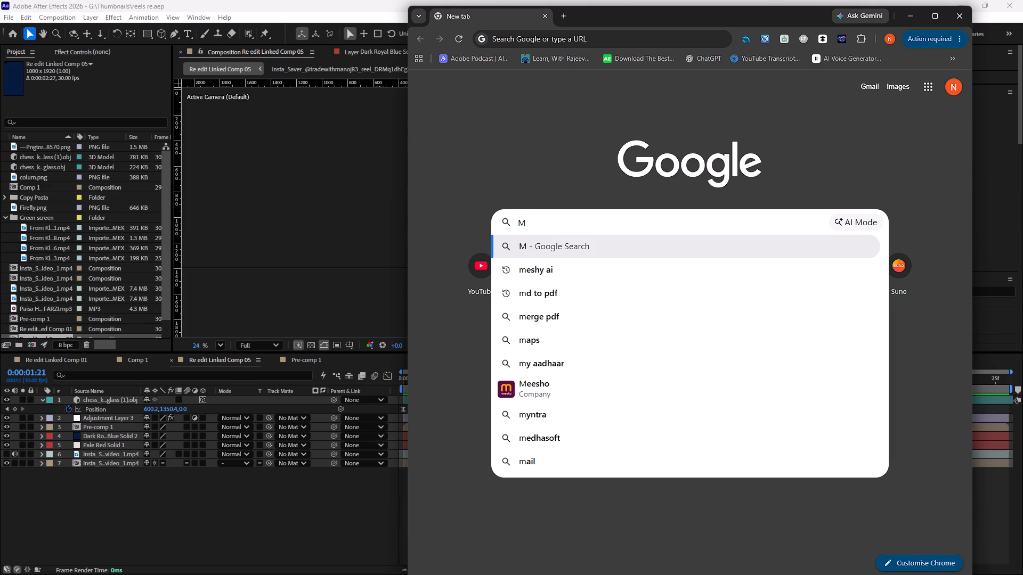
pyautogui.write('Y')
pyautogui.press('space')
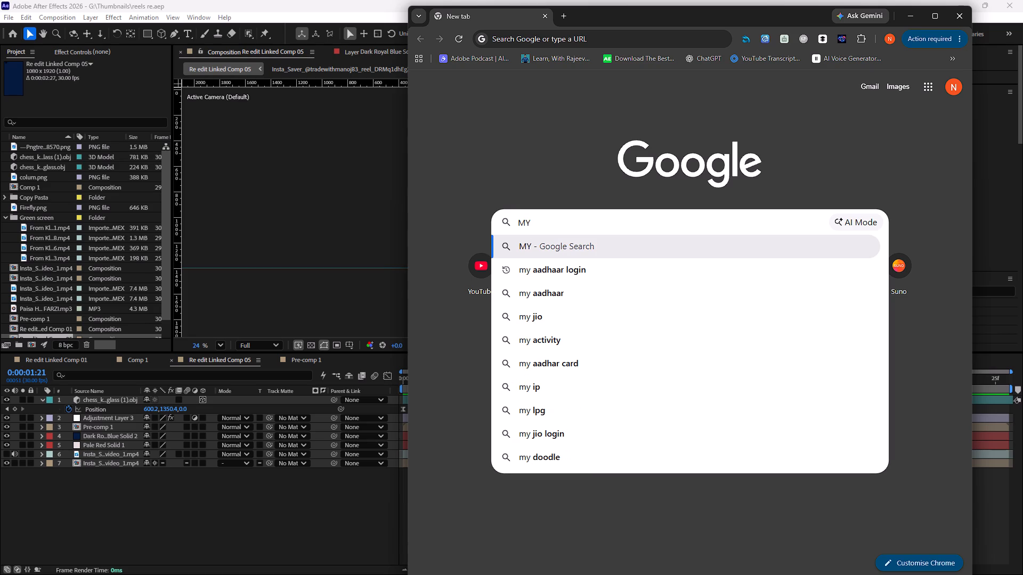
pyautogui.press('f')
pyautogui.press('BackSpace')
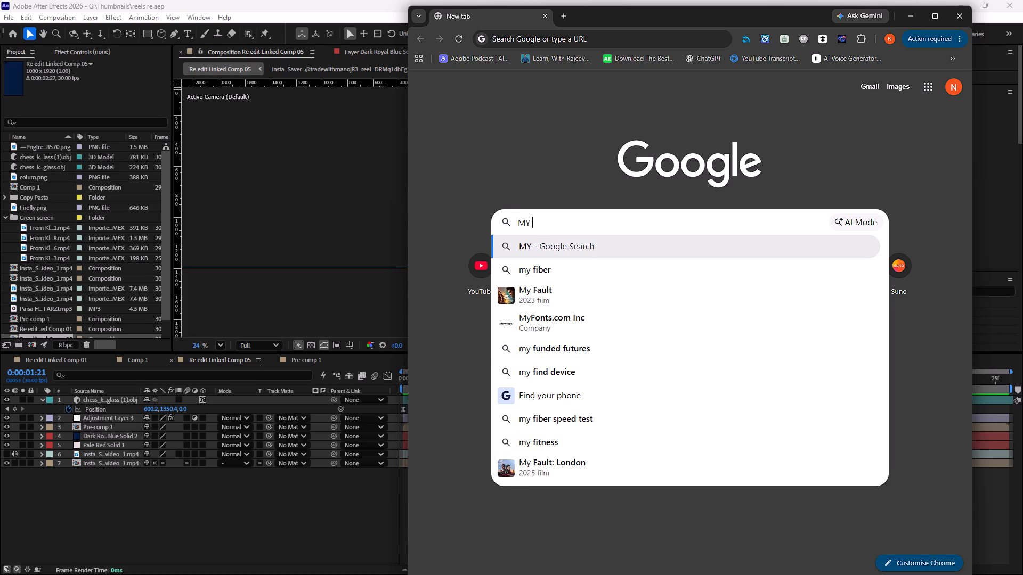
pyautogui.press('f')
pyautogui.write('av')
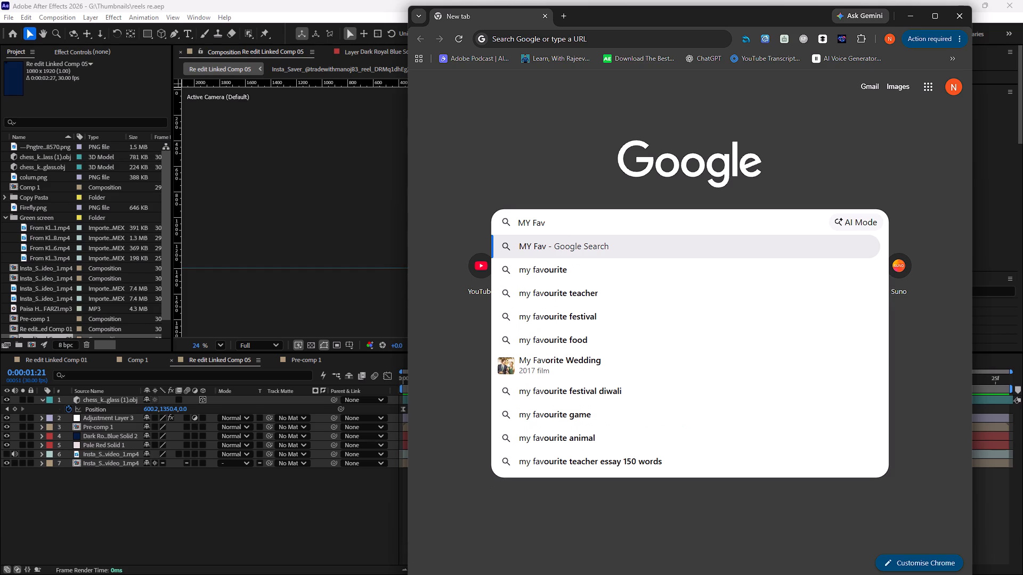
pyautogui.click(552, 269)
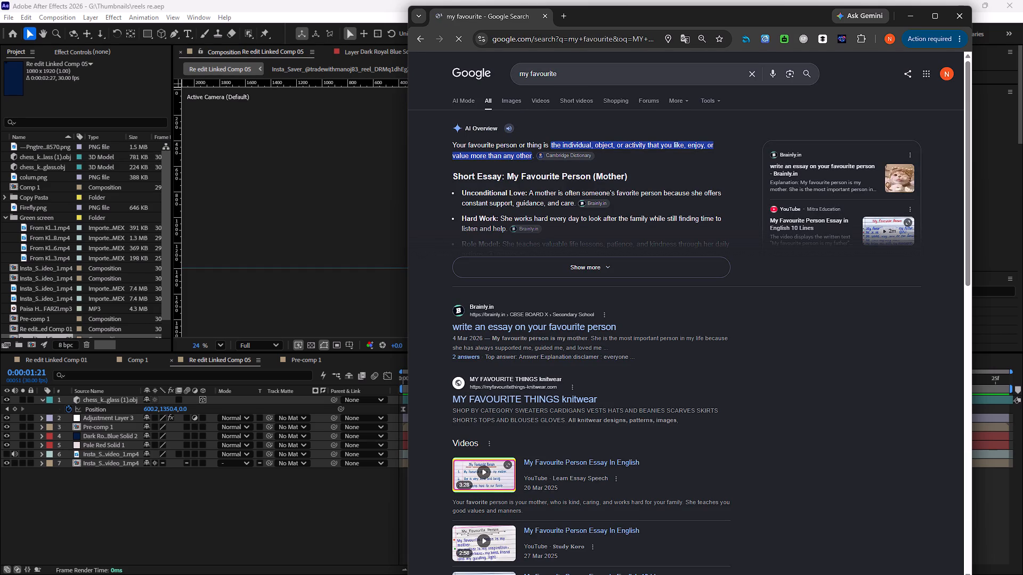
# Copy the search phrase "my favourite" and return to After Effects.
pyautogui.moveTo(560, 71); pyautogui.dragTo(522, 73)
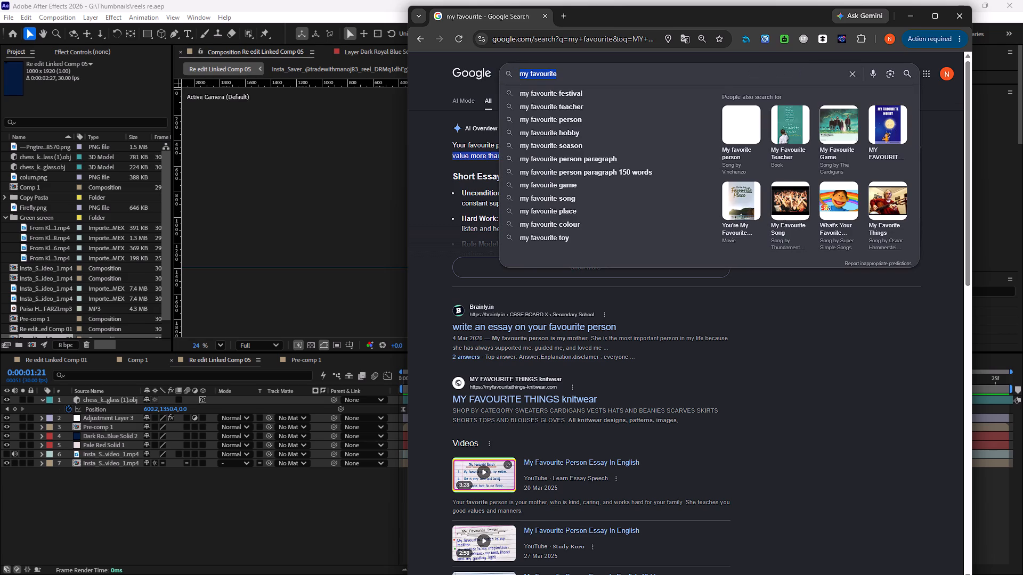
pyautogui.rightClick(542, 73)
pyautogui.click(575, 139)
pyautogui.click(914, 20)
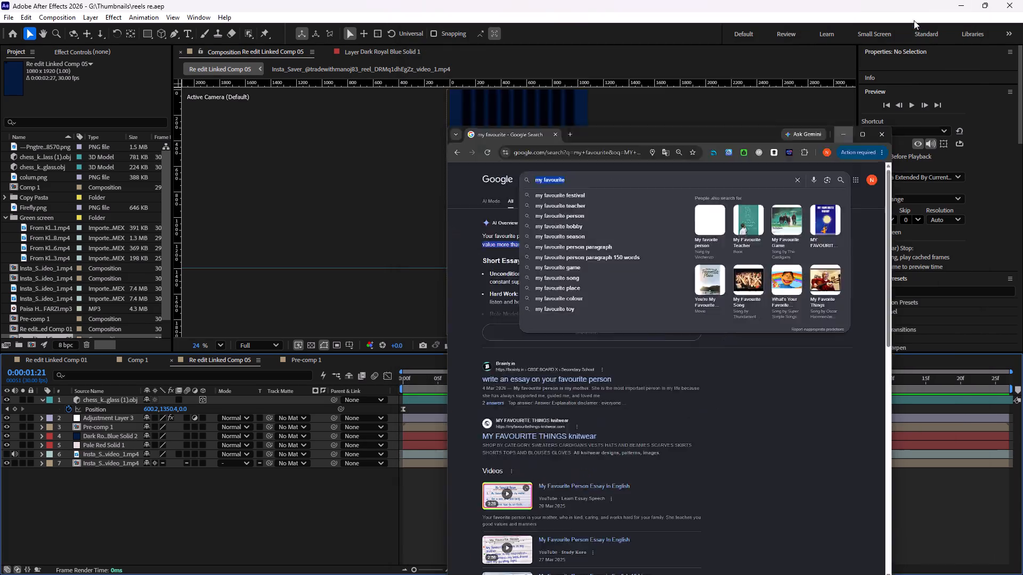
# Create a new text layer in Re edit Linked Comp 05 containing the copied text "my favourite".
pyautogui.rightClick(196, 515)
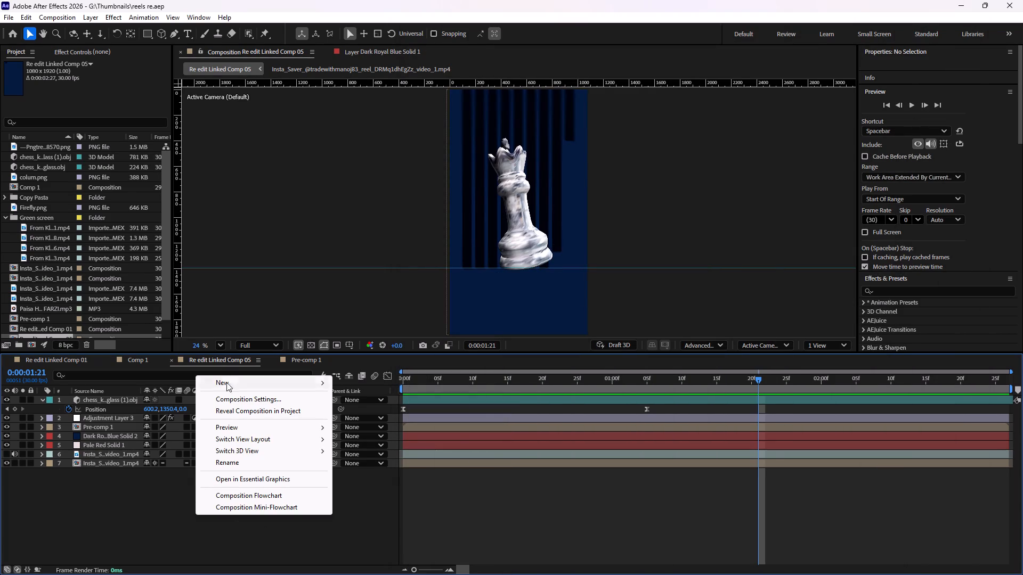
pyautogui.click(373, 203)
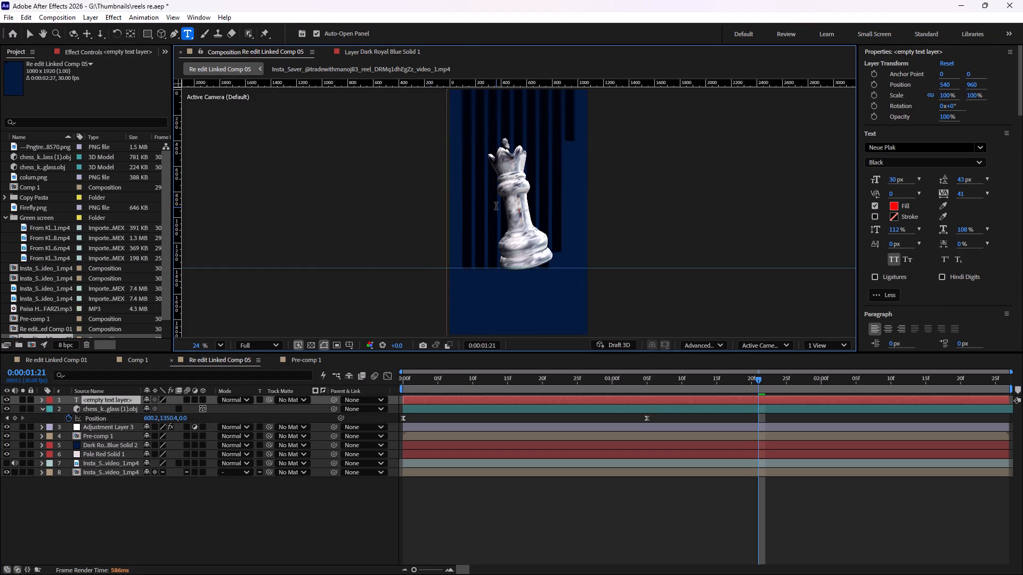
pyautogui.click(496, 207)
pyautogui.hotkey('ctrl', 'v')
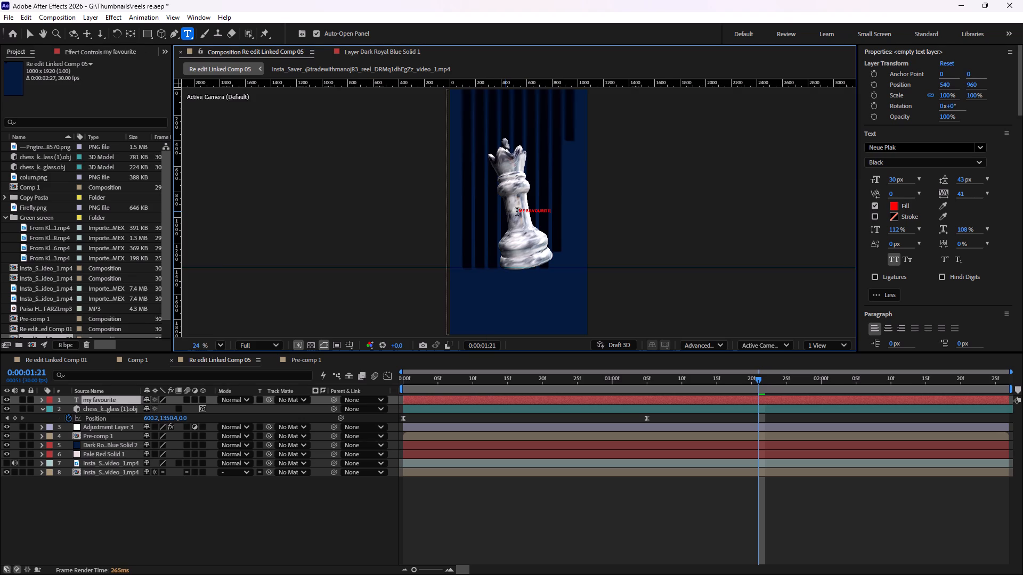
# Enlarge the whole "my favourite" text to a font size of 133 px.
pyautogui.moveTo(550, 210); pyautogui.dragTo(496, 209)
pyautogui.moveTo(892, 183); pyautogui.dragTo(927, 183)
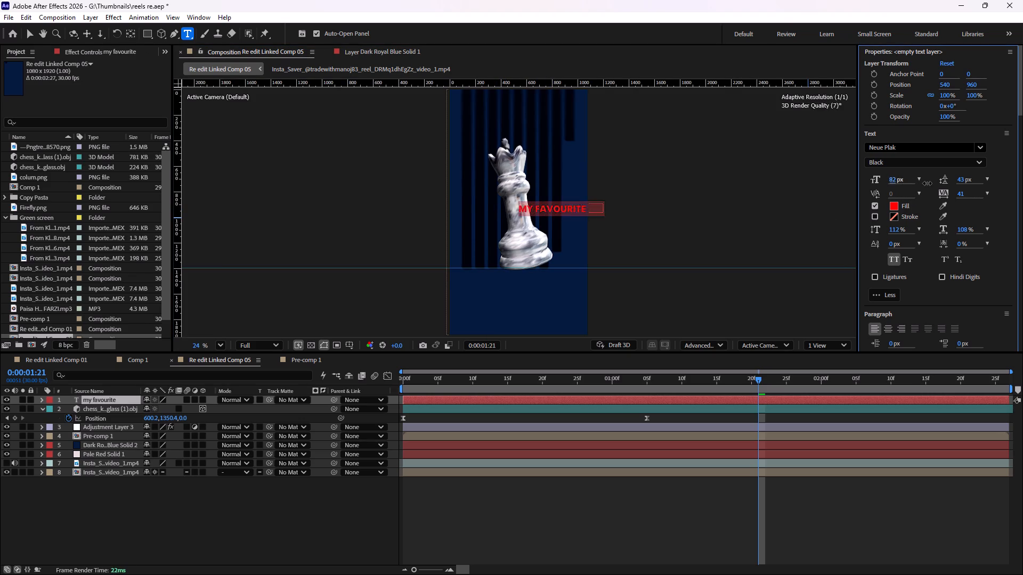
pyautogui.moveTo(927, 183); pyautogui.dragTo(923, 183)
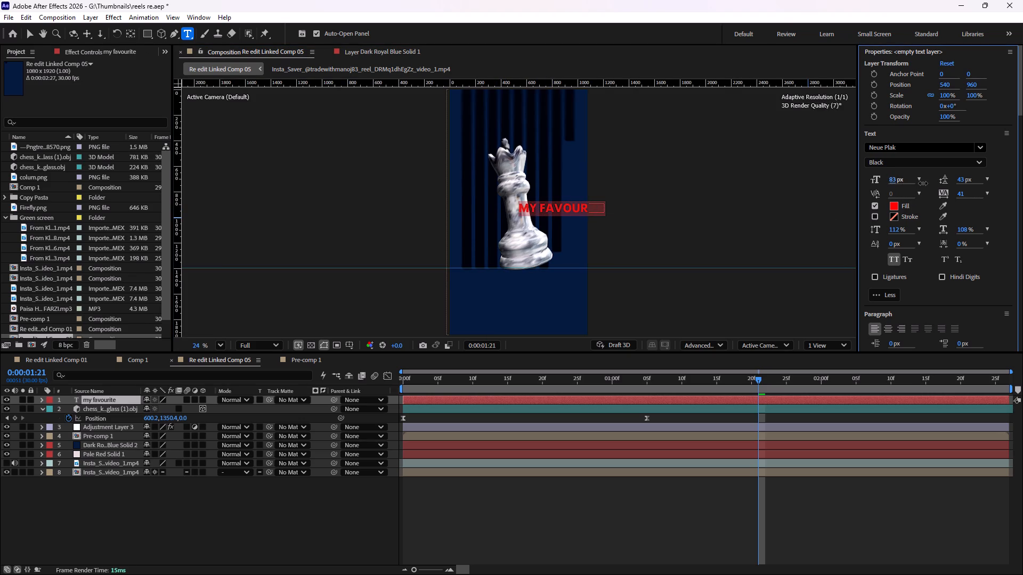
pyautogui.moveTo(923, 183); pyautogui.dragTo(927, 184)
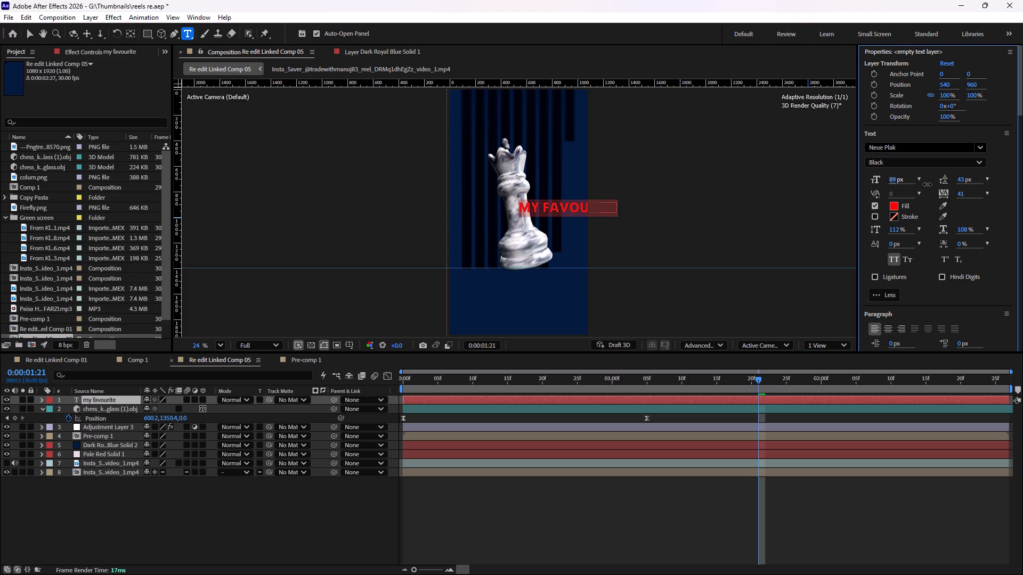
pyautogui.moveTo(927, 184); pyautogui.dragTo(952, 186)
# Delete the word "my" from the text layer so it reads "favourite".
pyautogui.moveTo(554, 211); pyautogui.dragTo(524, 209)
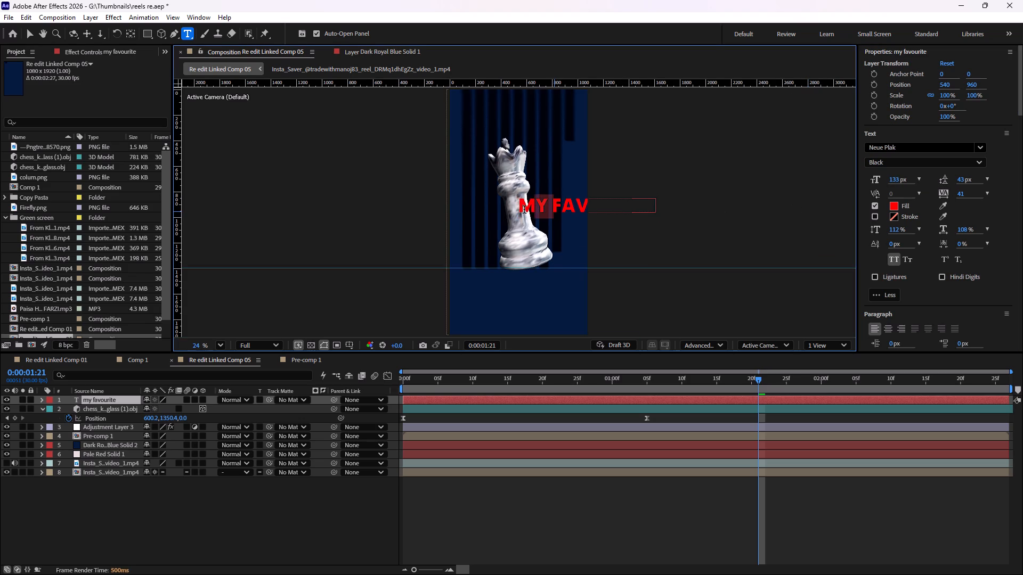
pyautogui.moveTo(524, 209); pyautogui.dragTo(517, 209)
pyautogui.press('BackSpace')
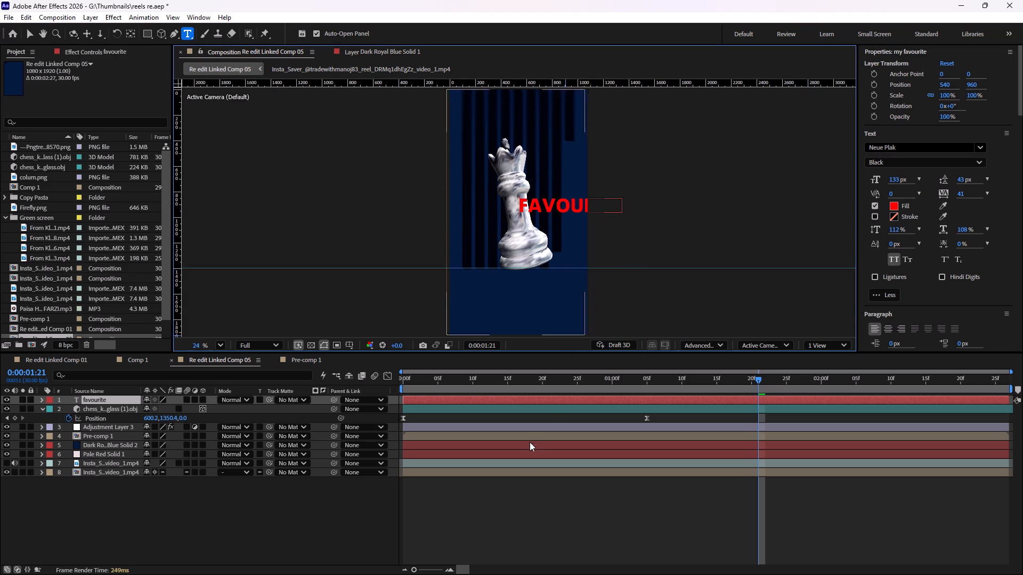
pyautogui.click(531, 507)
# Move the FAVOURITE text across the middle of the chess piece, to a position of about 169, 889.
pyautogui.click(91, 400)
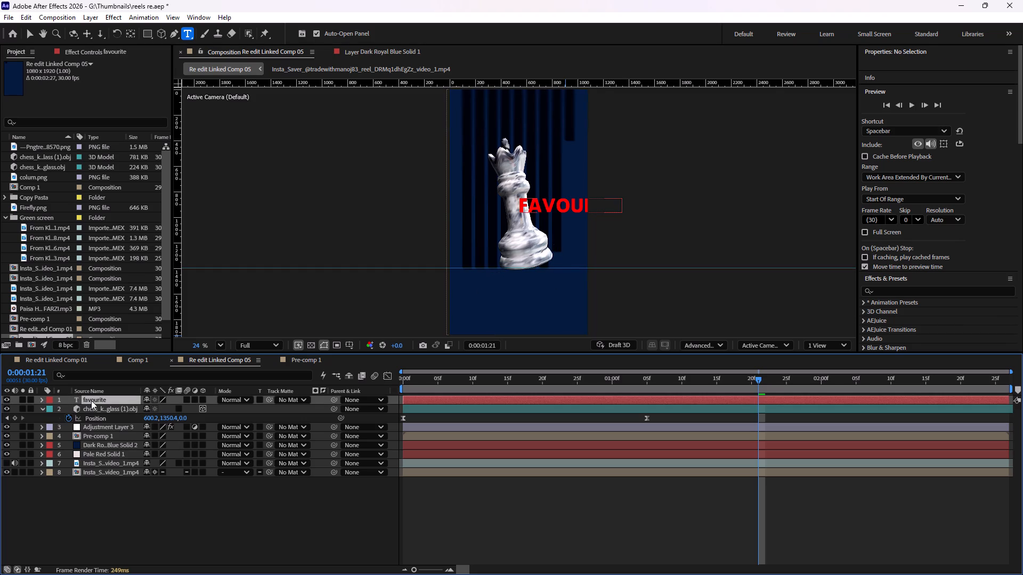
pyautogui.click(27, 32)
pyautogui.moveTo(553, 204); pyautogui.dragTo(534, 203)
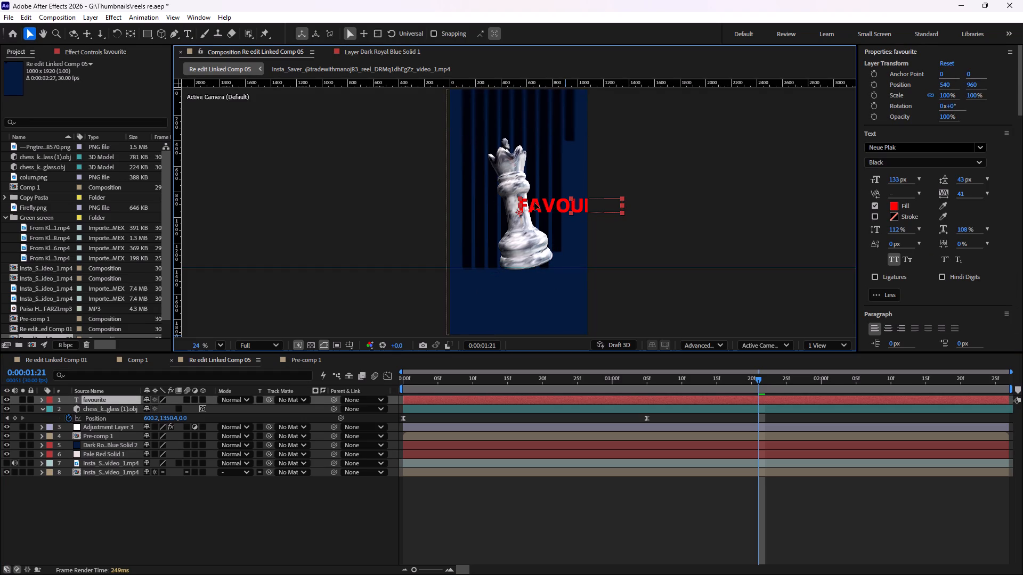
pyautogui.moveTo(534, 203); pyautogui.dragTo(506, 195)
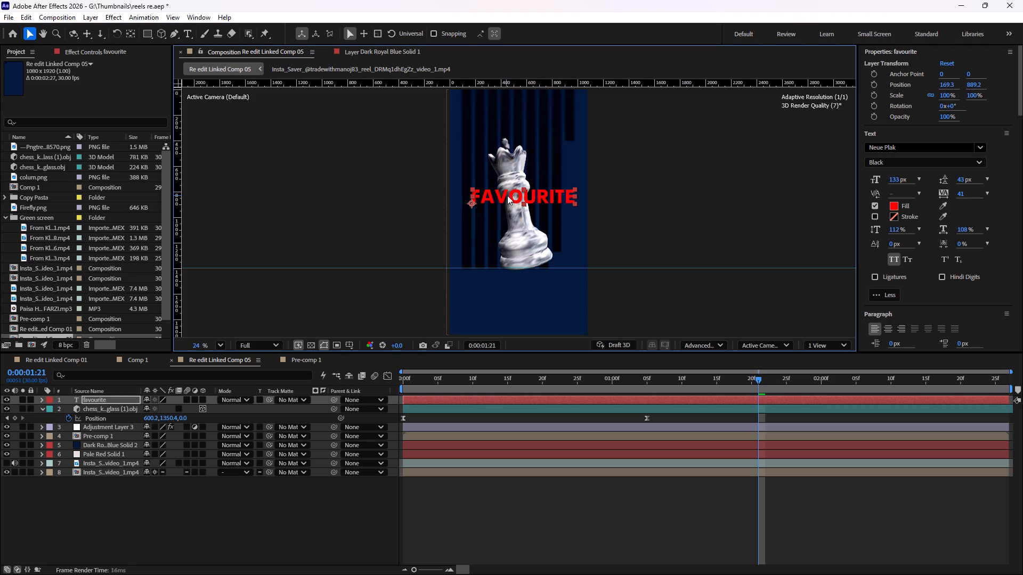
# Select all the characters of the FAVOURITE text over the chess piece for editing.
pyautogui.click(513, 195)
pyautogui.click(513, 195)
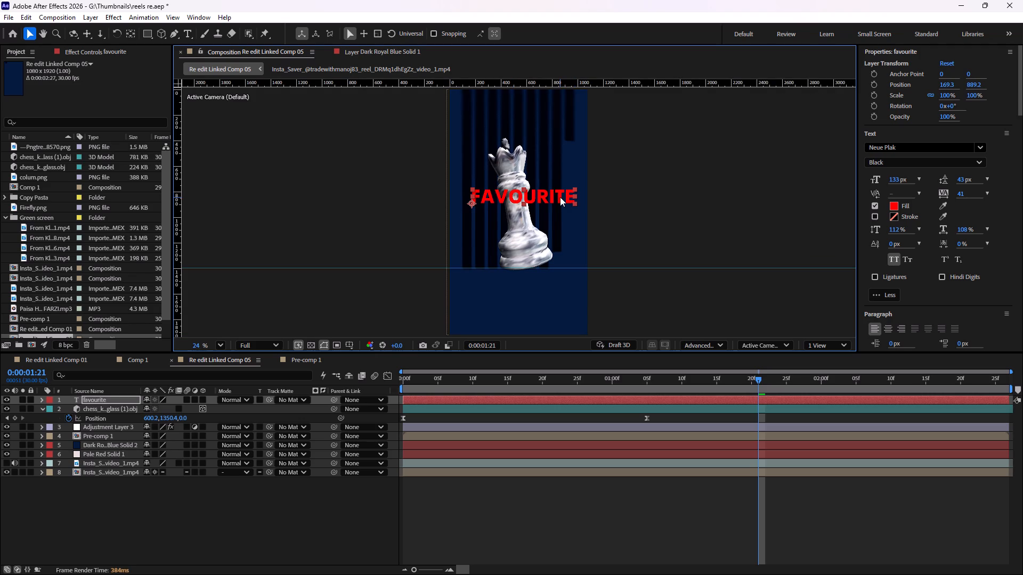
pyautogui.doubleClick(560, 197)
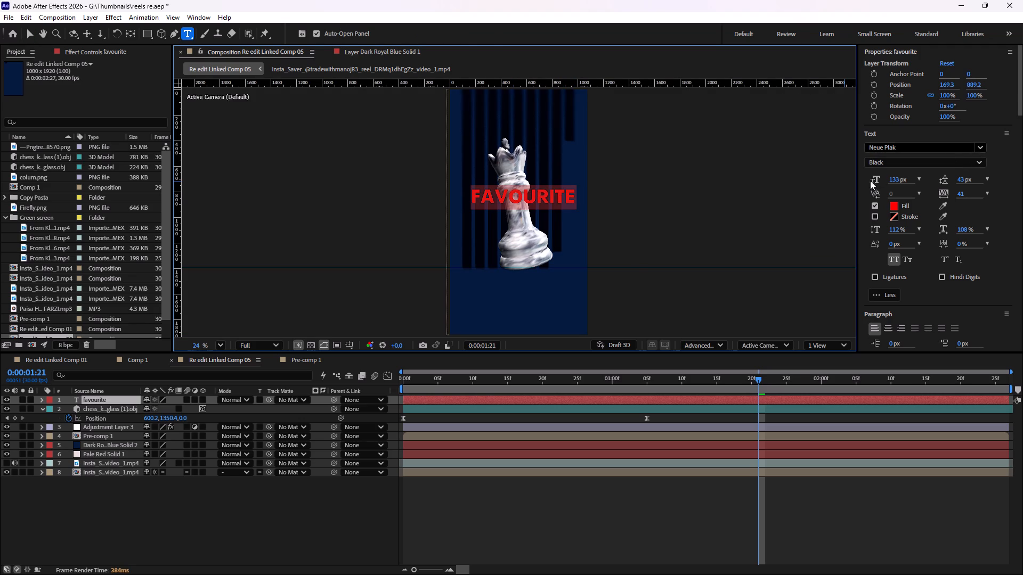
# Switch to Chrome and search Google in a new tab for "after effects font preview".
pyautogui.click(656, 564)
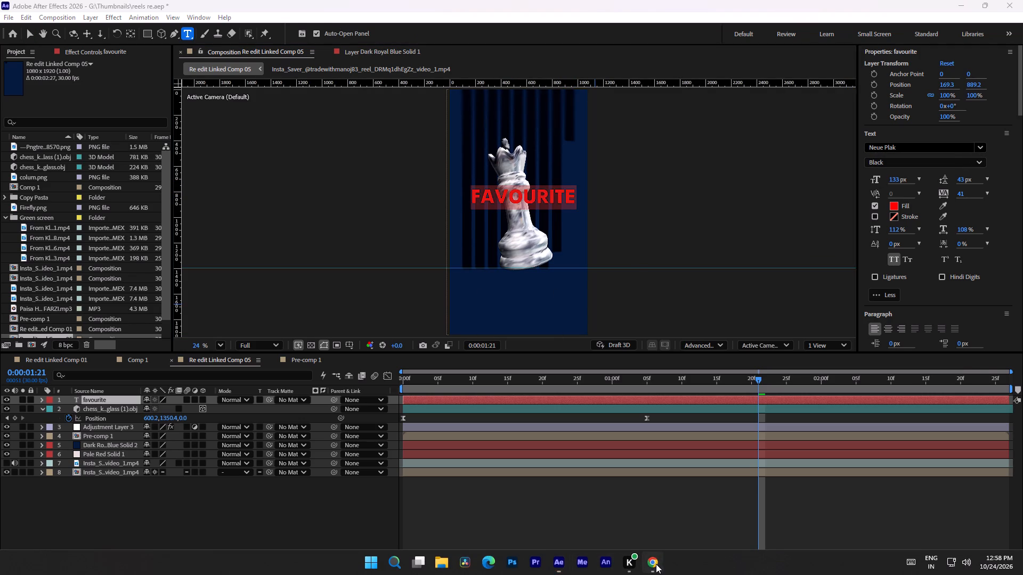
pyautogui.click(566, 16)
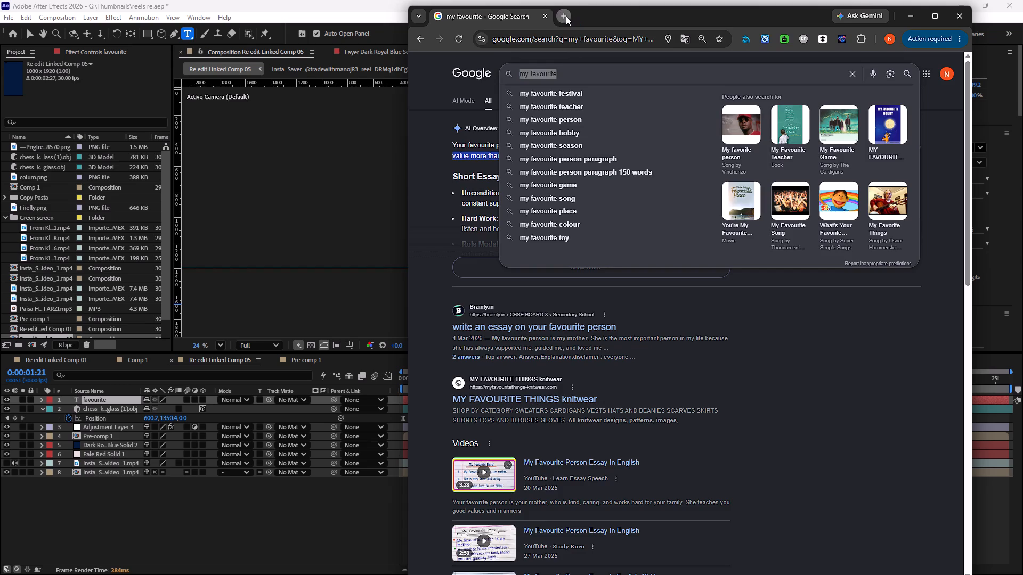
pyautogui.click(527, 223)
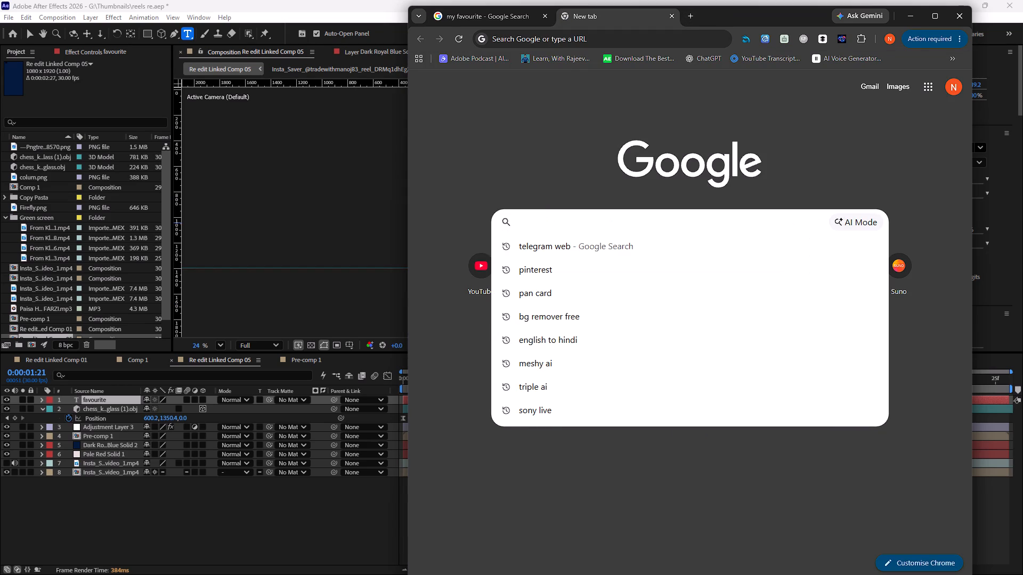
pyautogui.write('after')
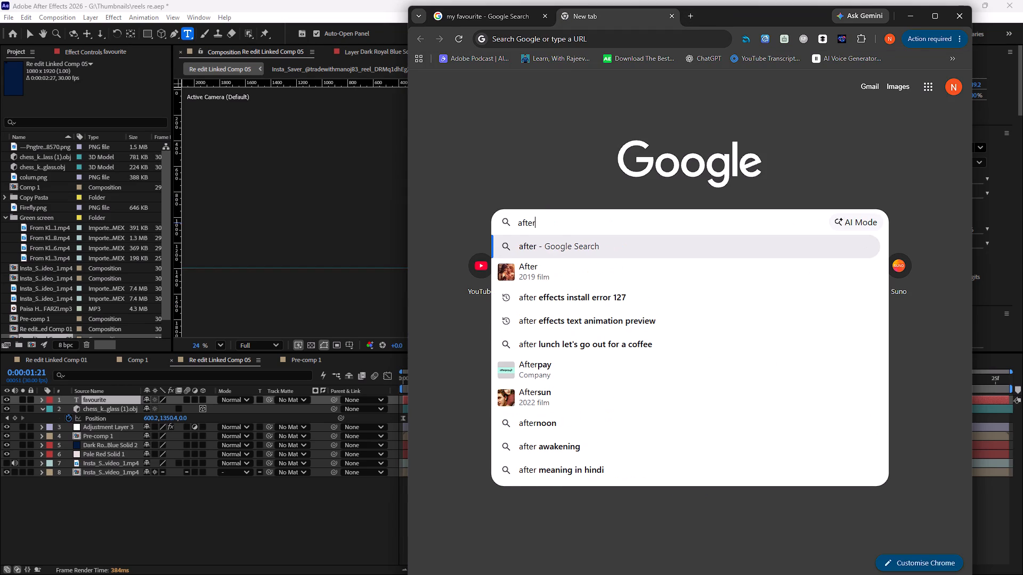
pyautogui.press('space')
pyautogui.write('e')
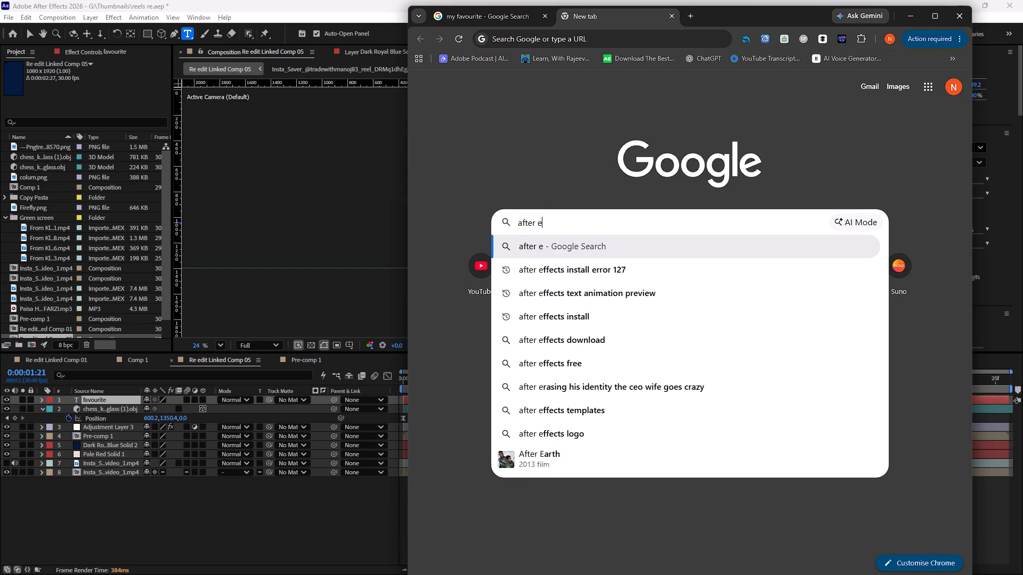
pyautogui.write('ff')
pyautogui.press('e')
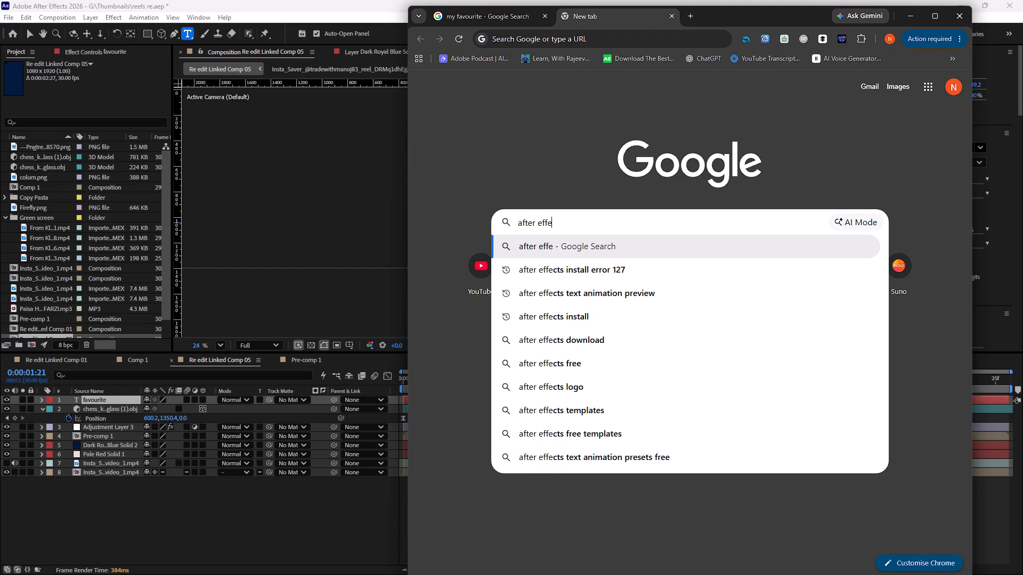
pyautogui.write('ct')
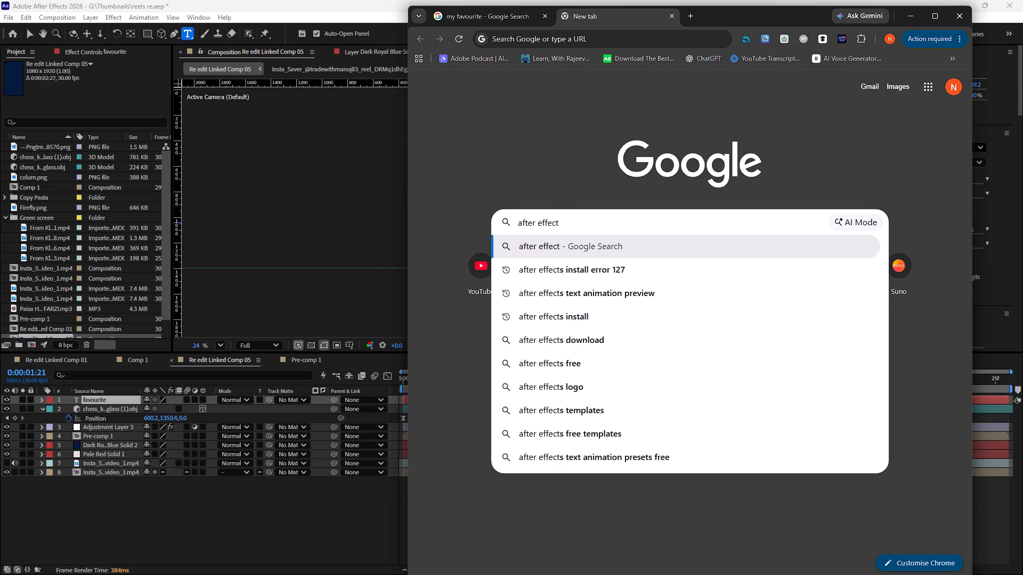
pyautogui.write('s font')
pyautogui.press('space')
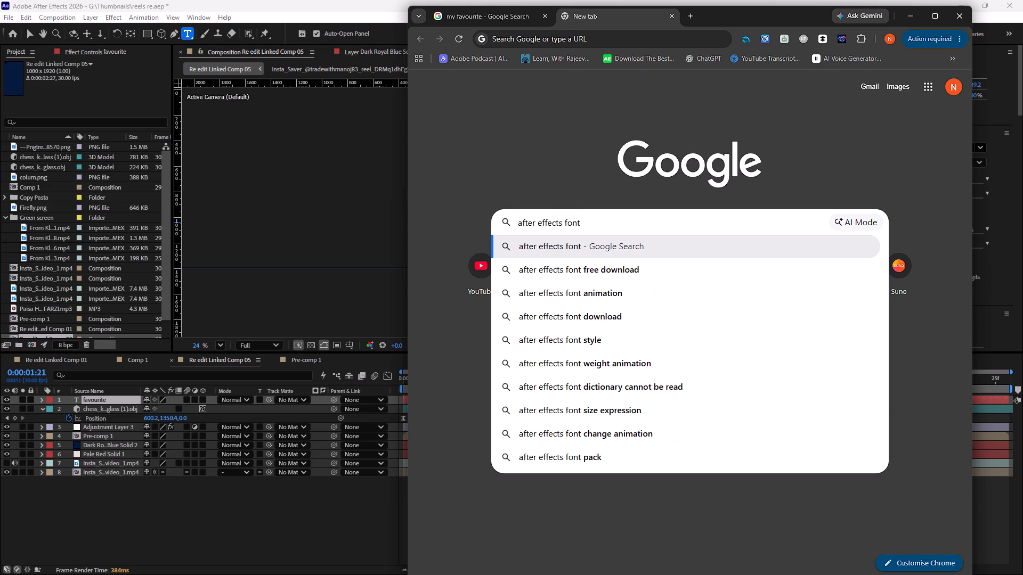
pyautogui.press('space')
pyautogui.write('pre')
pyautogui.click(591, 272)
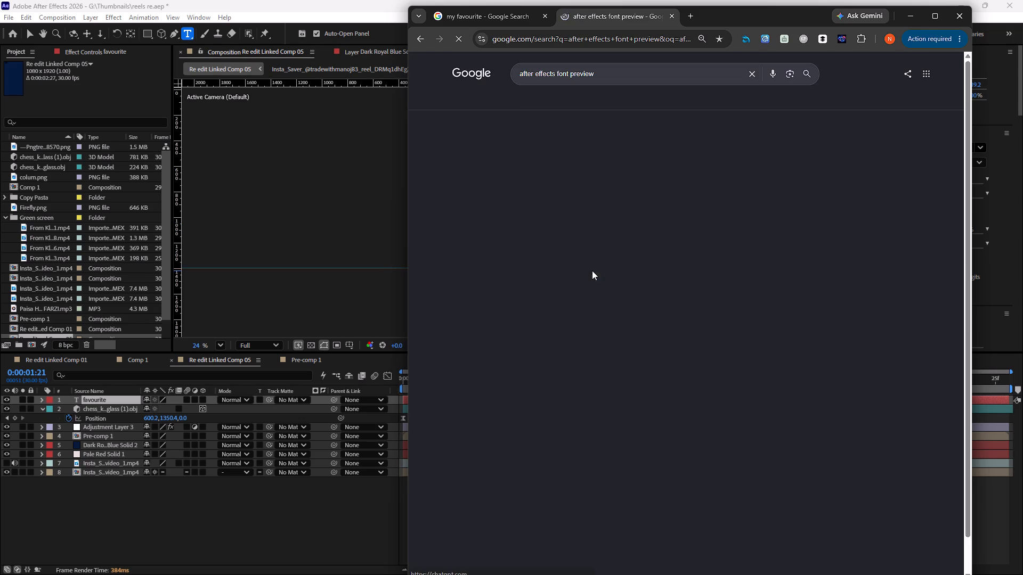
# Skim MotionIsland's After Effects Text Animation Presets Preview Gallery from the results and return to the search results.
pyautogui.click(504, 141)
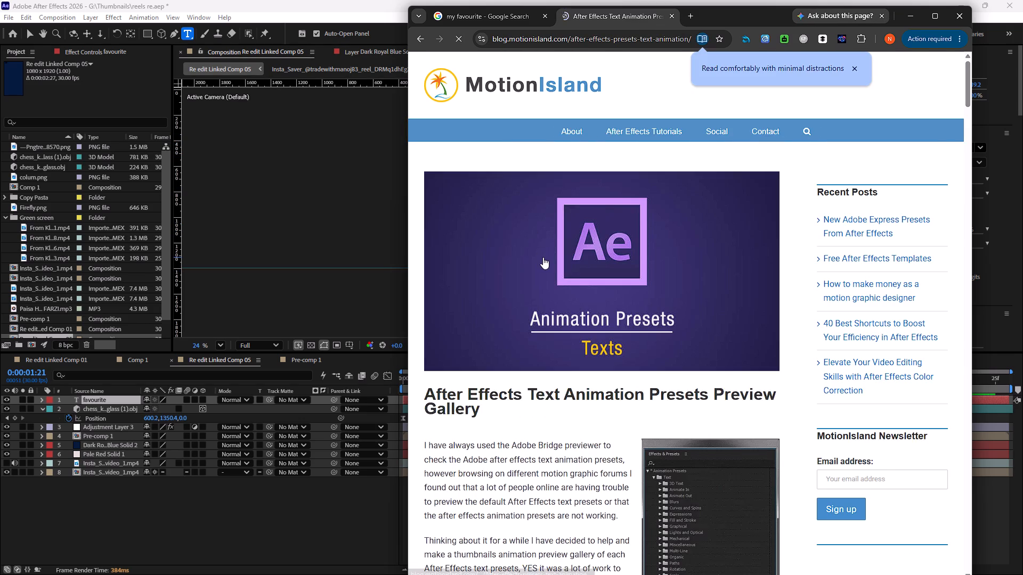
pyautogui.scroll(-5, 543, 260)
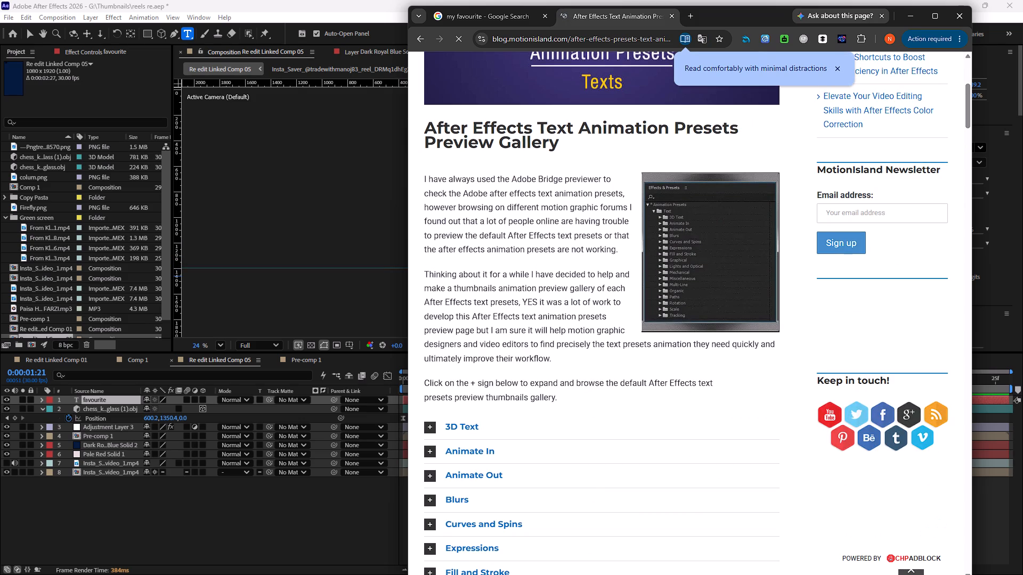
pyautogui.scroll(-4, 549, 276)
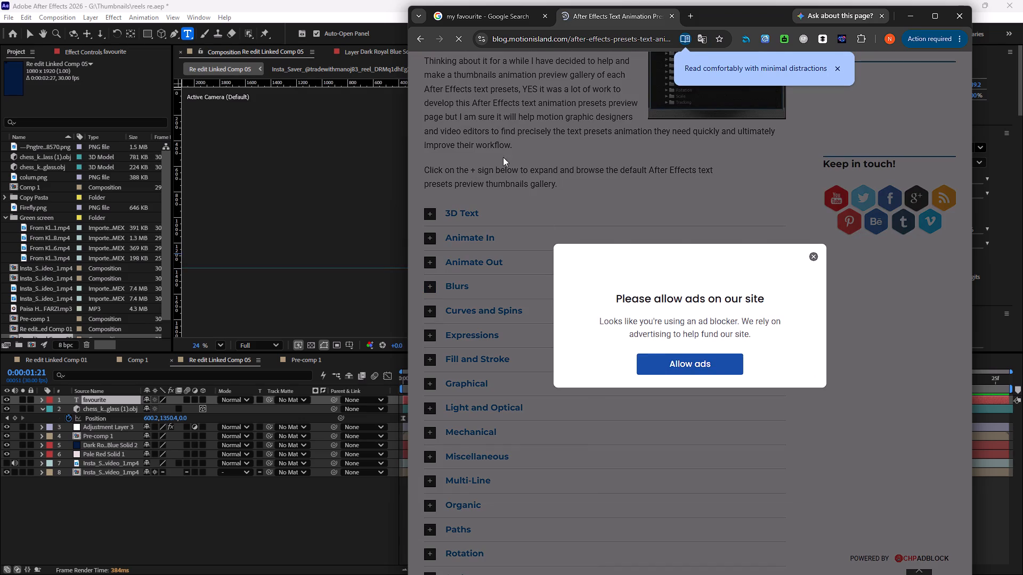
pyautogui.scroll(5, 498, 148)
pyautogui.click(421, 38)
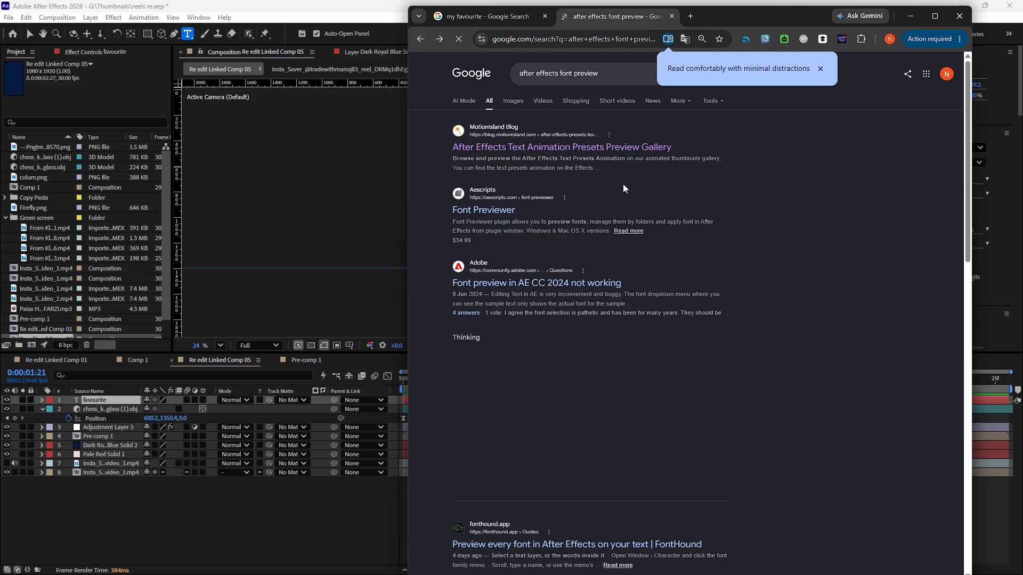
# Examine the aescripts Font Previewer page for its features and sample previews, and return to After Effects.
pyautogui.click(491, 210)
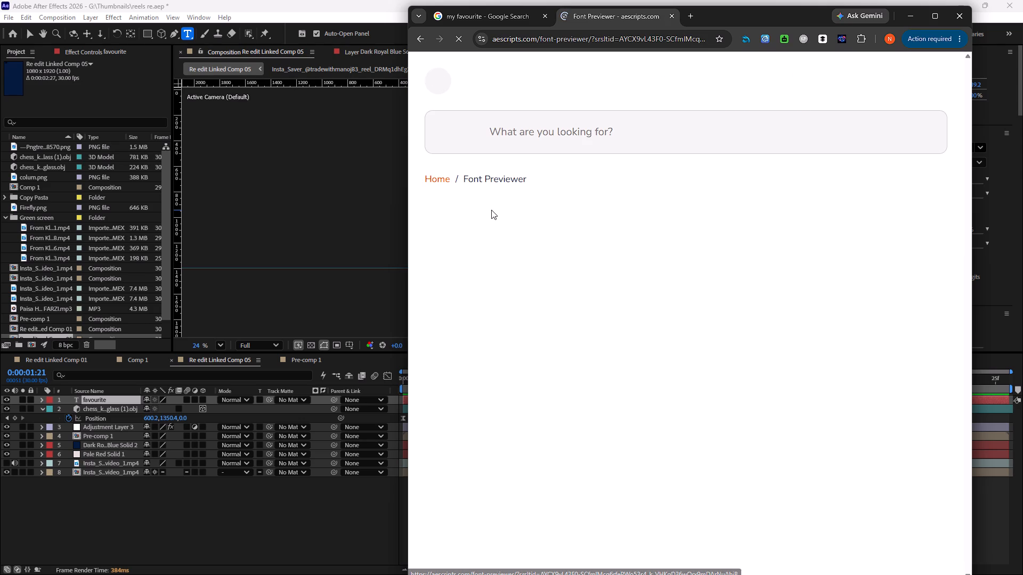
pyautogui.scroll(-2, 543, 217)
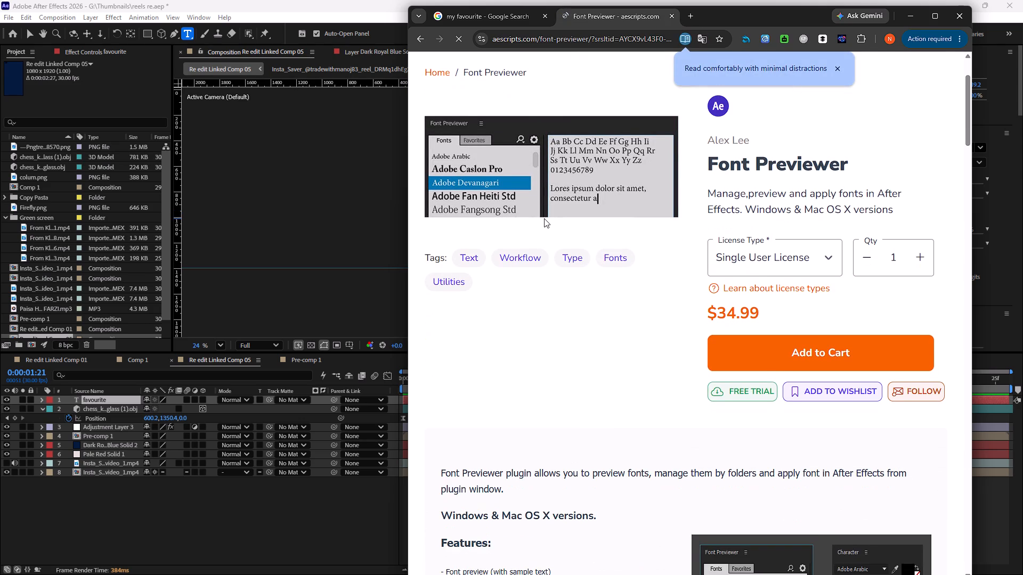
pyautogui.scroll(-7, 544, 218)
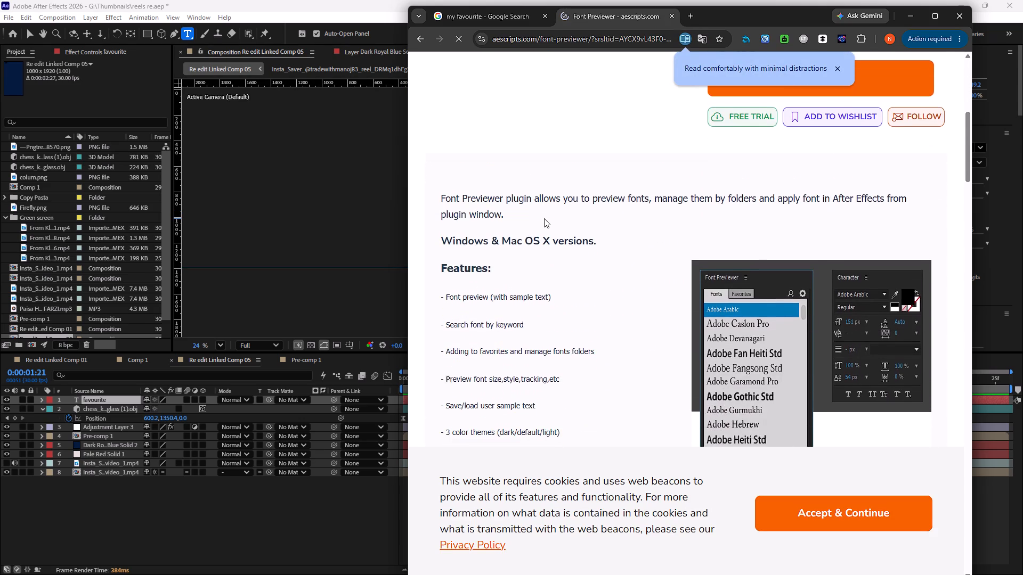
pyautogui.scroll(-6, 544, 218)
pyautogui.scroll(4, 544, 218)
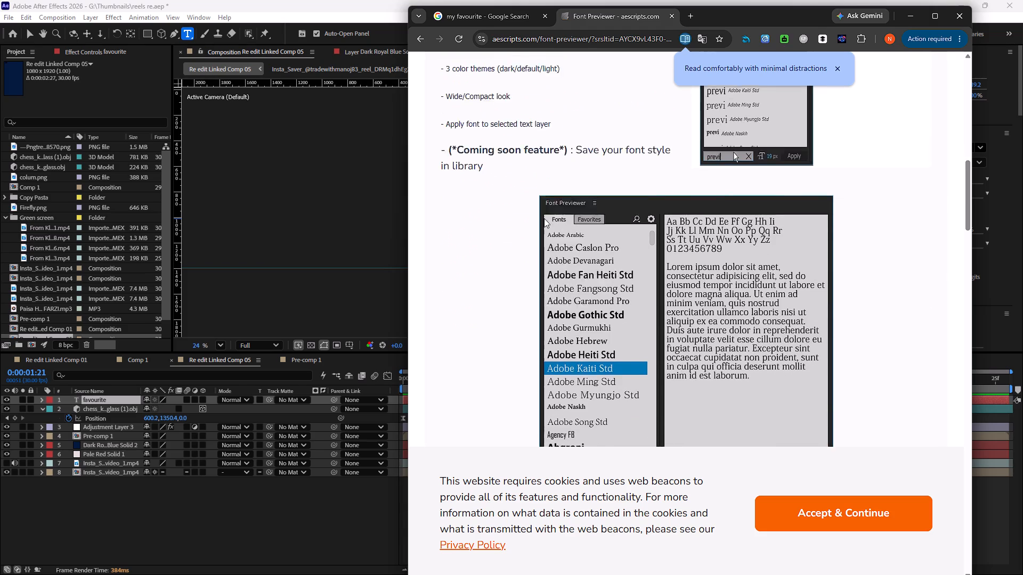
pyautogui.click(915, 15)
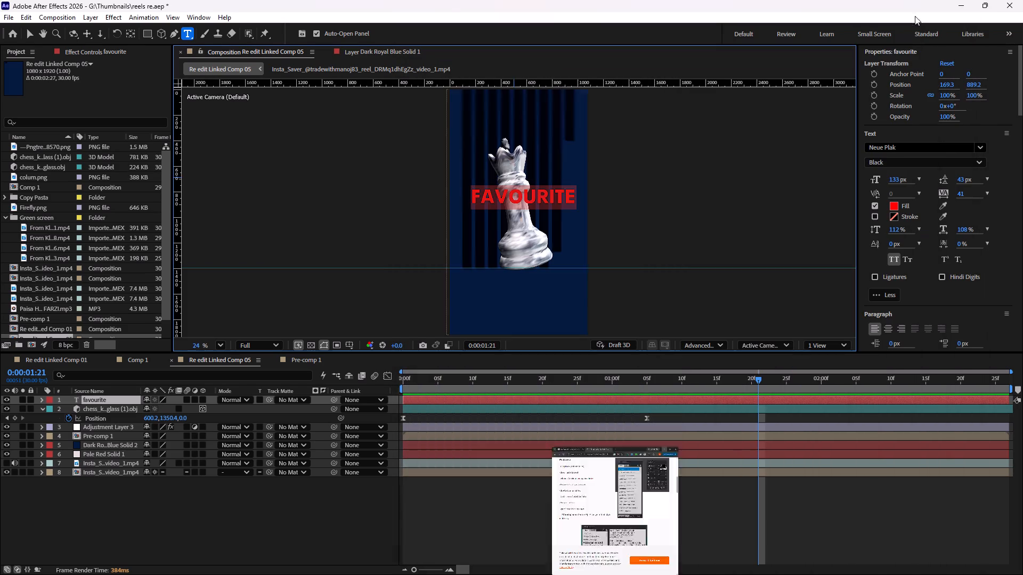
# Browse the font families and their samples for the selected FAVOURITE text.
pyautogui.click(981, 147)
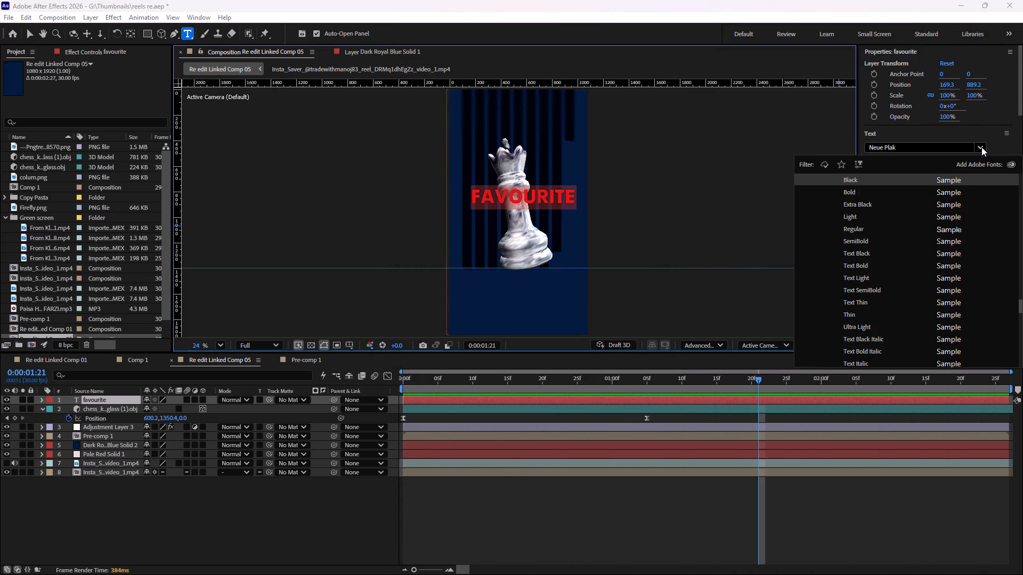
pyautogui.scroll(10, 882, 195)
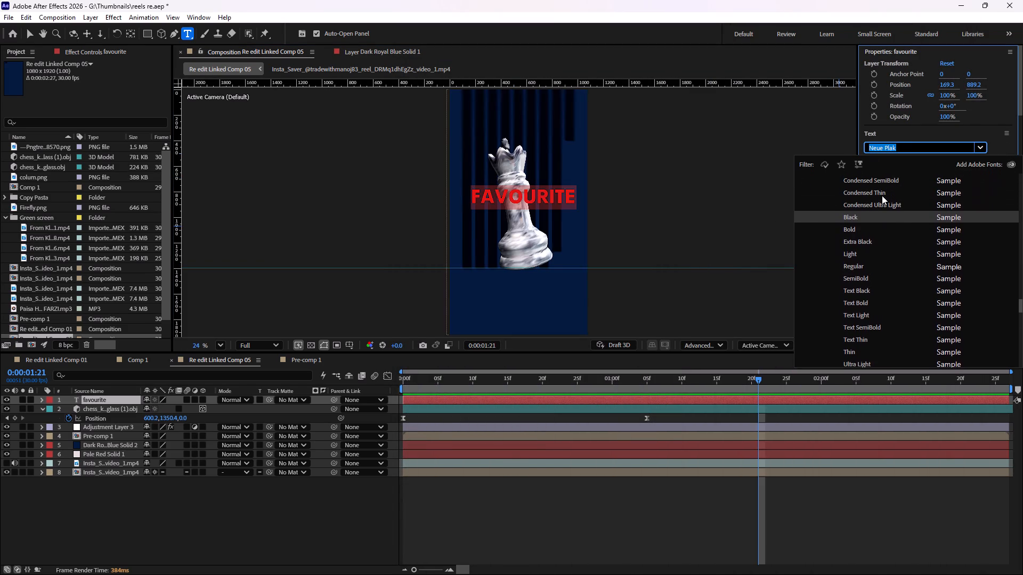
pyautogui.scroll(10, 882, 195)
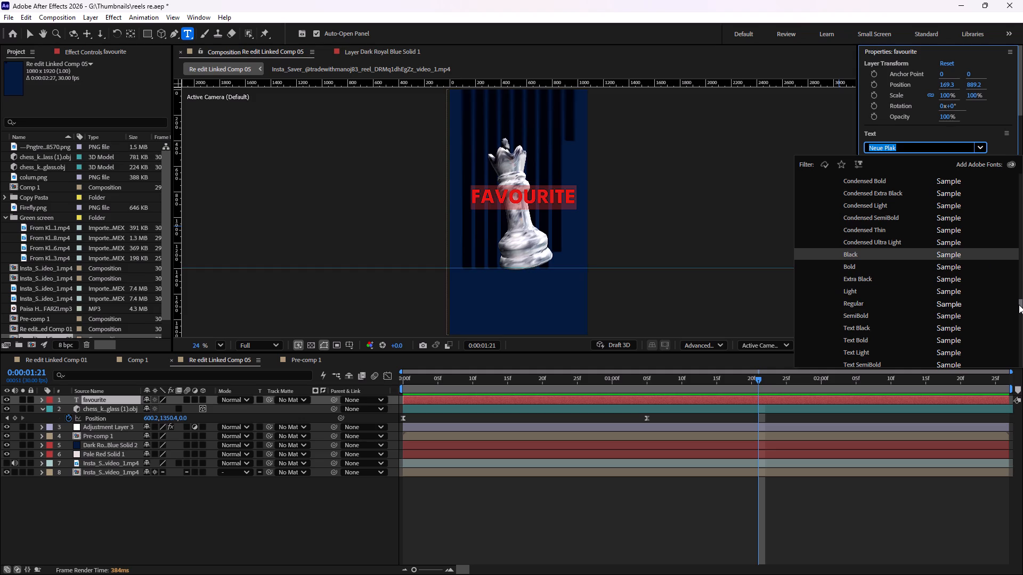
pyautogui.click(1020, 305)
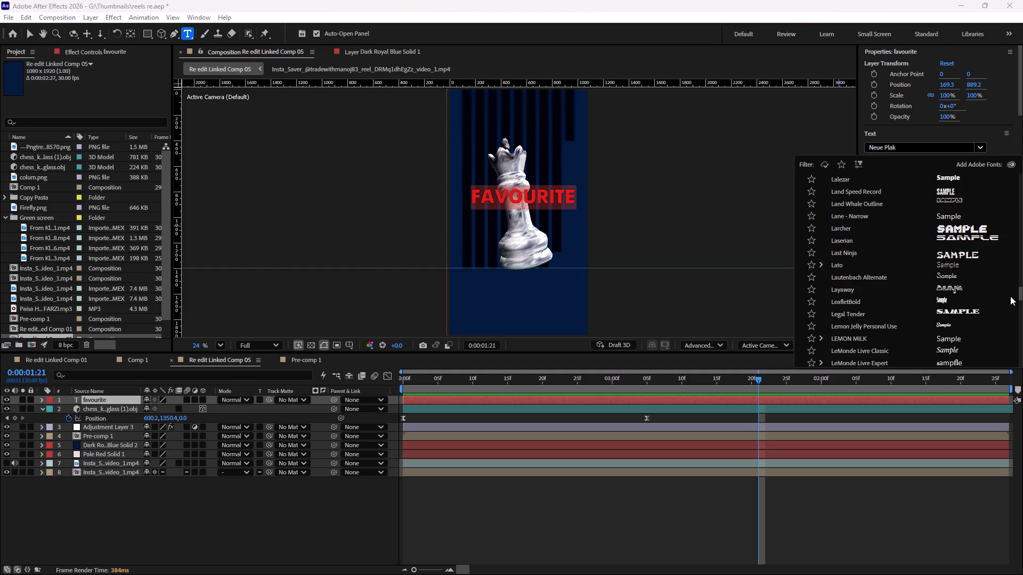
# Open Re edit Linked Comp 01 and check the "<empty text layer> 2" layer by switching its visibility off and on.
pyautogui.click(52, 363)
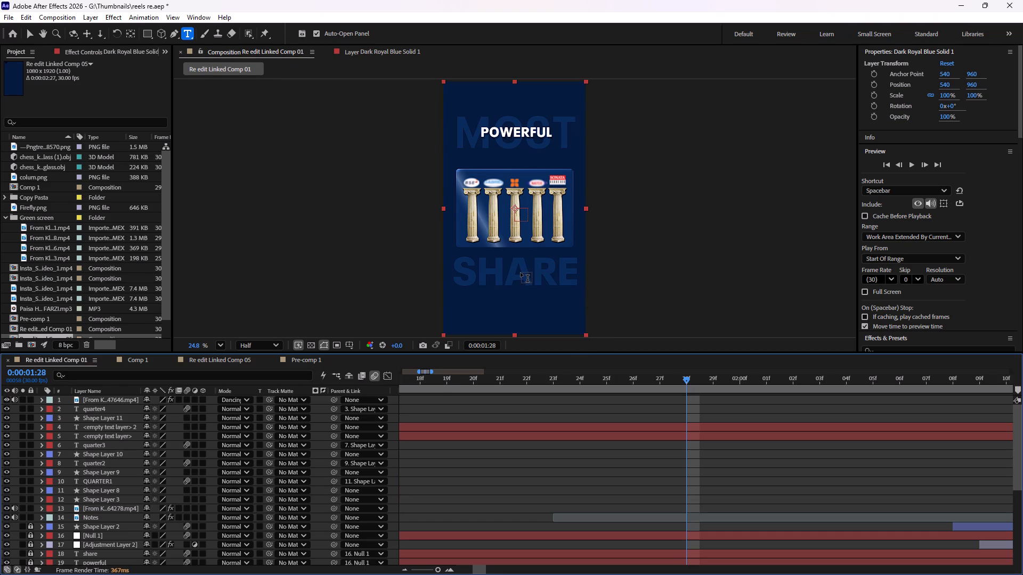
pyautogui.click(118, 427)
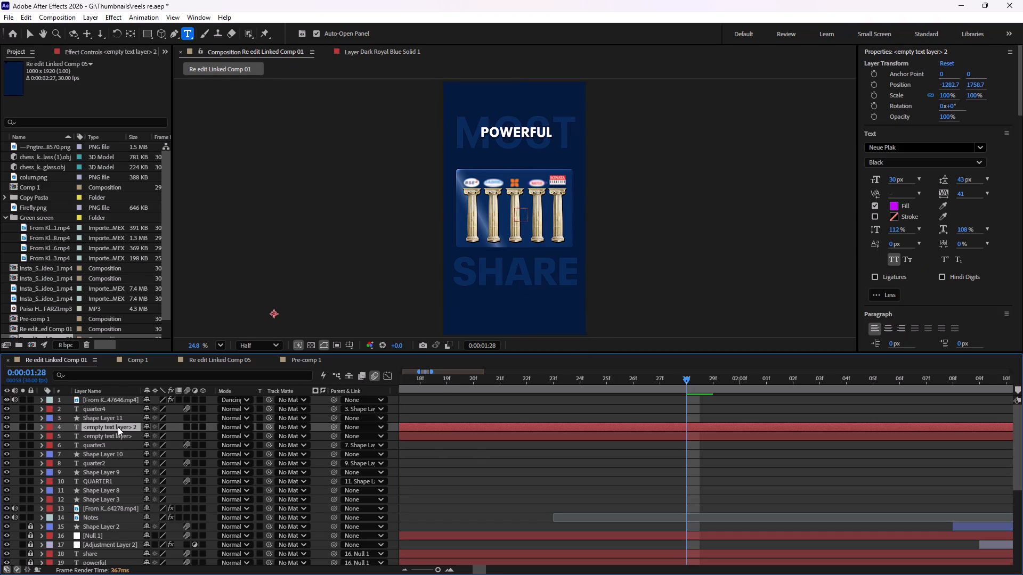
pyautogui.click(4, 428)
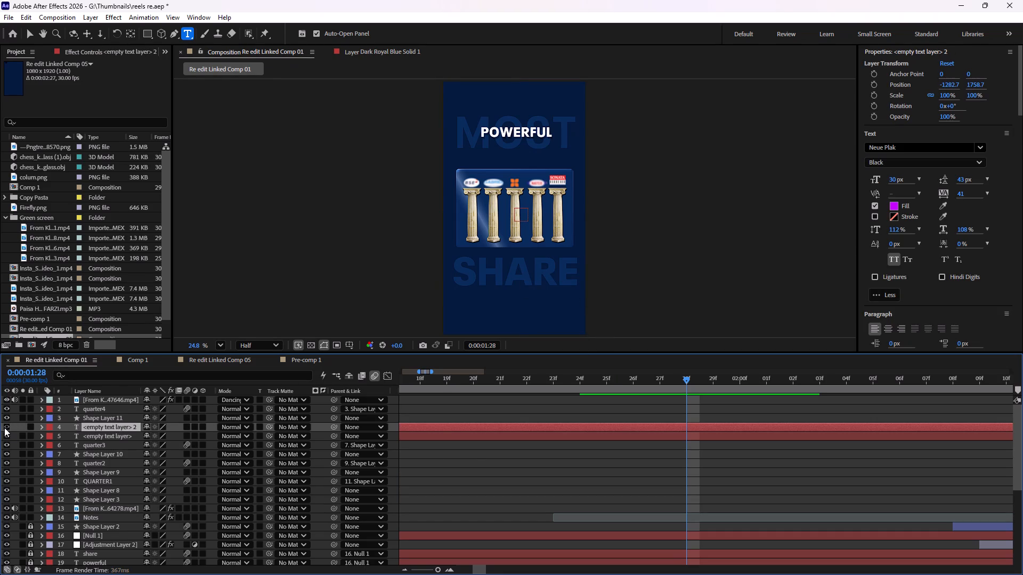
pyautogui.click(4, 428)
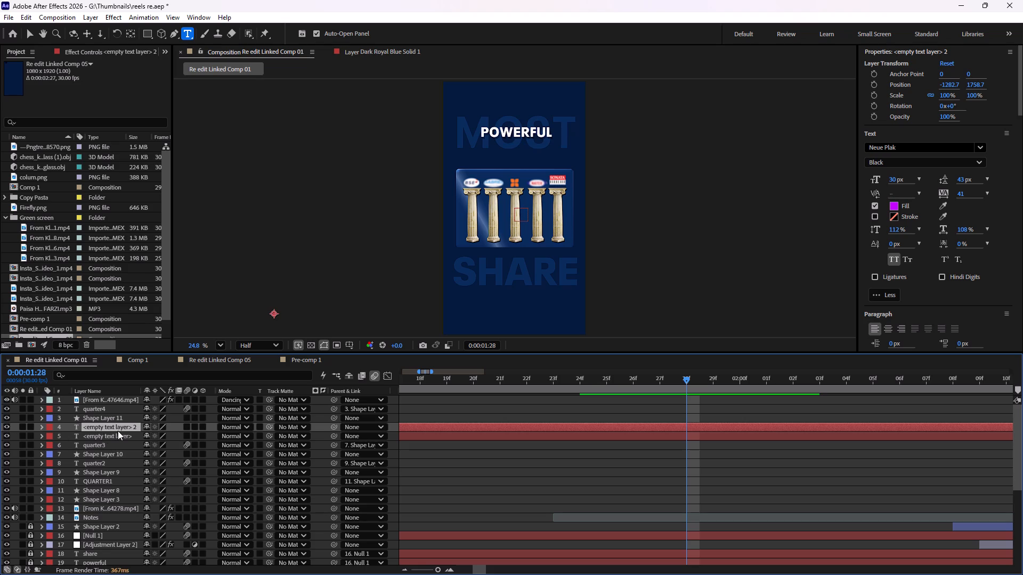
pyautogui.click(118, 431)
# Scrub through Re edit Linked Comp 01 between its opening frames and about 0:00:04:11 to examine its text animations.
pyautogui.moveTo(686, 381); pyautogui.dragTo(682, 382)
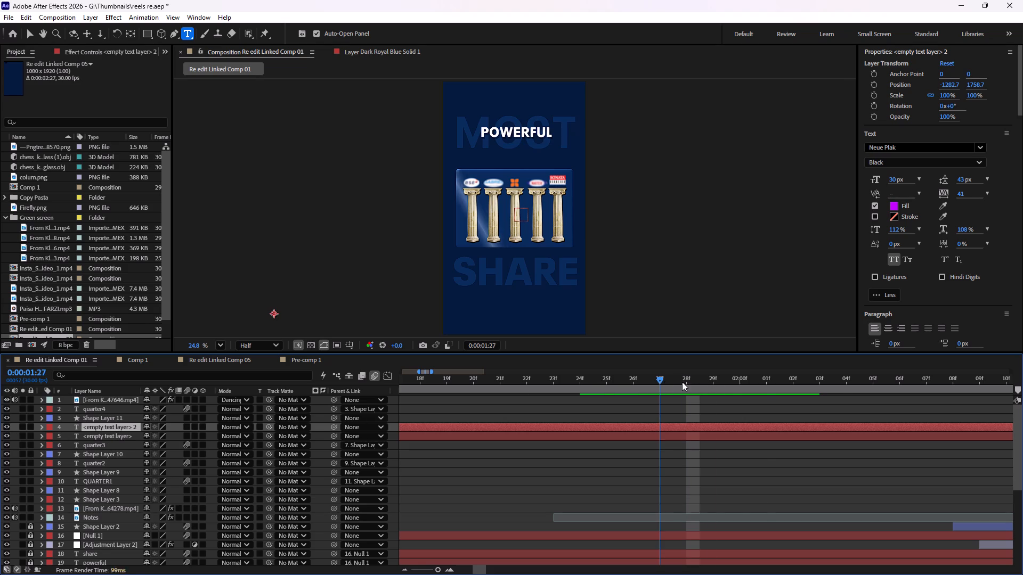
pyautogui.moveTo(682, 382); pyautogui.dragTo(1022, 420)
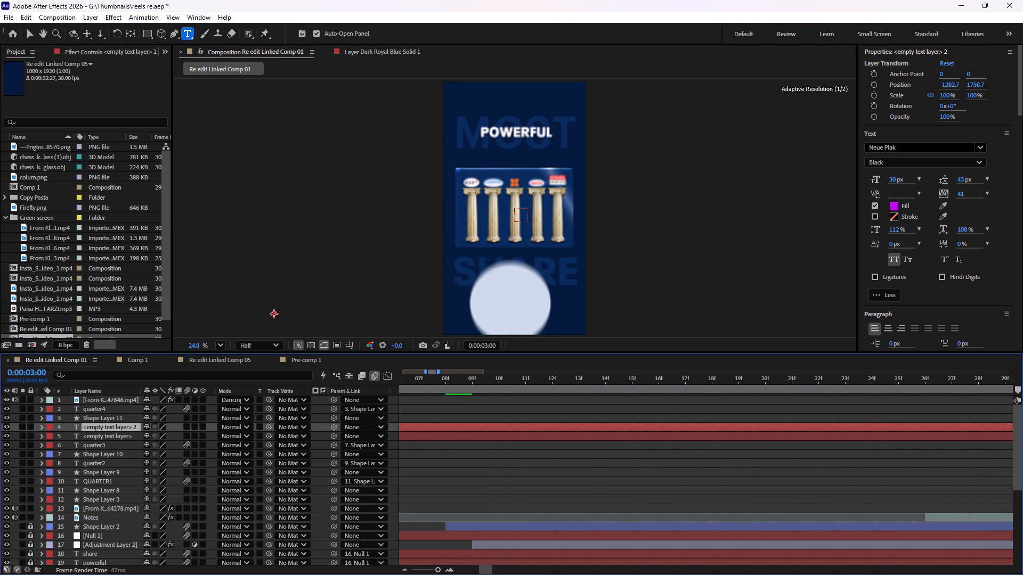
pyautogui.moveTo(1022, 420); pyautogui.dragTo(764, 414)
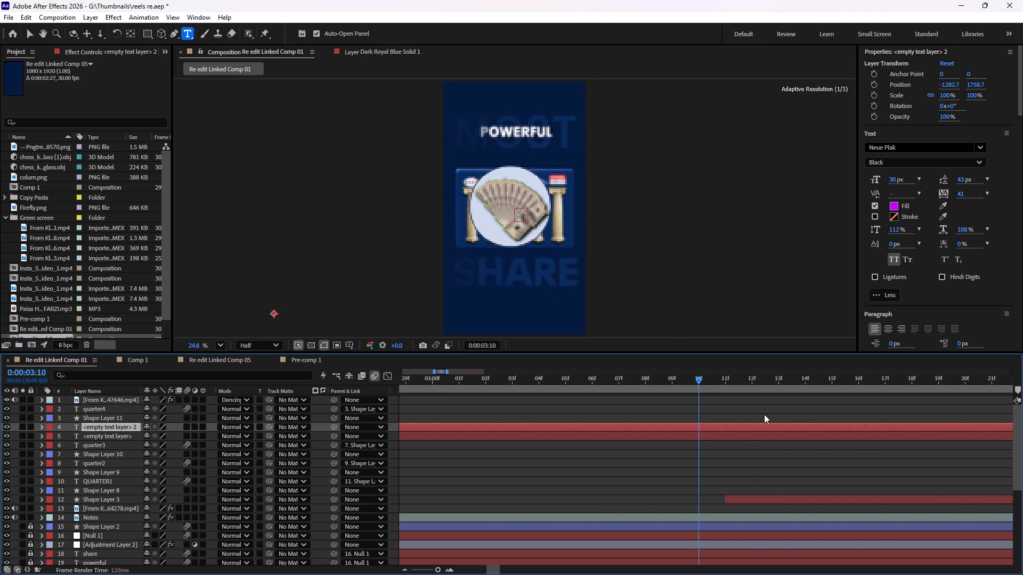
pyautogui.moveTo(764, 414); pyautogui.dragTo(1010, 417)
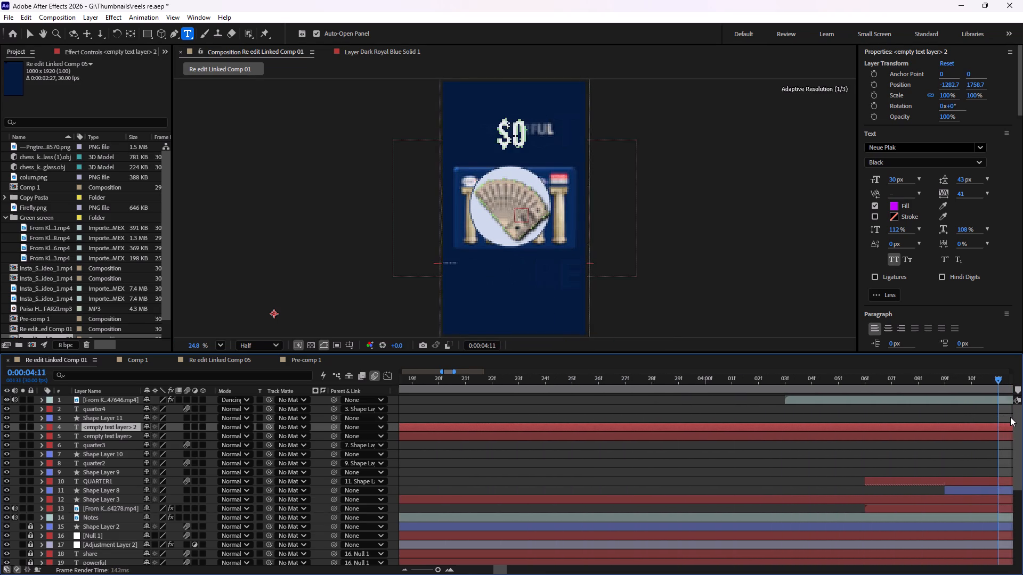
pyautogui.moveTo(1010, 417); pyautogui.dragTo(783, 406)
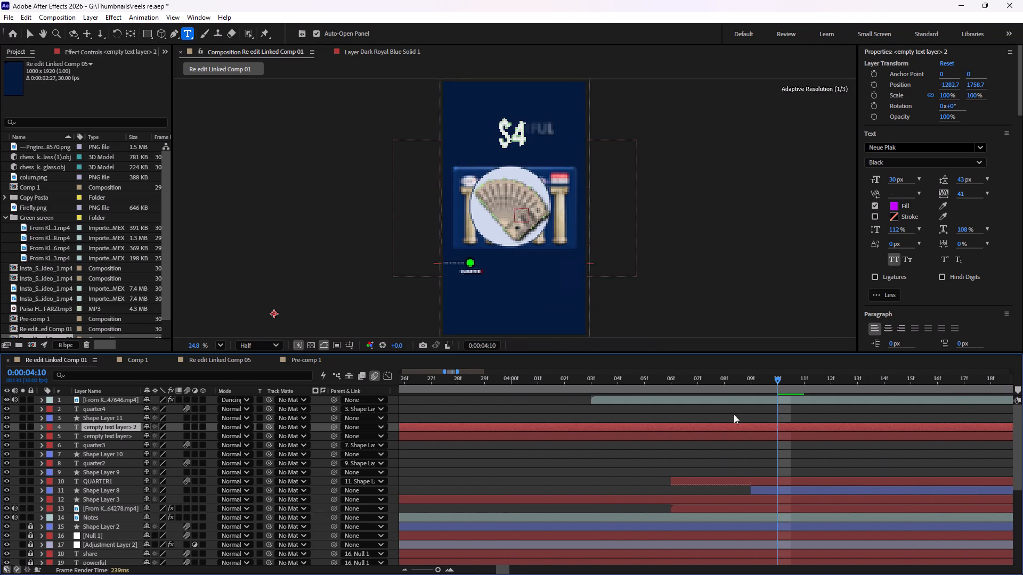
pyautogui.moveTo(778, 380); pyautogui.dragTo(483, 384)
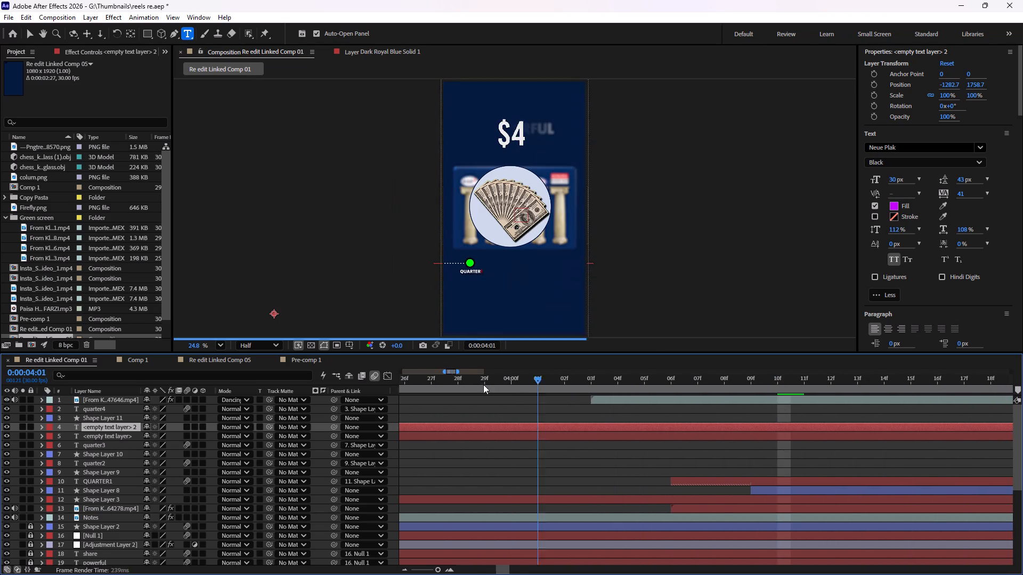
pyautogui.moveTo(483, 384); pyautogui.dragTo(270, 378)
pyautogui.moveTo(400, 377); pyautogui.dragTo(602, 399)
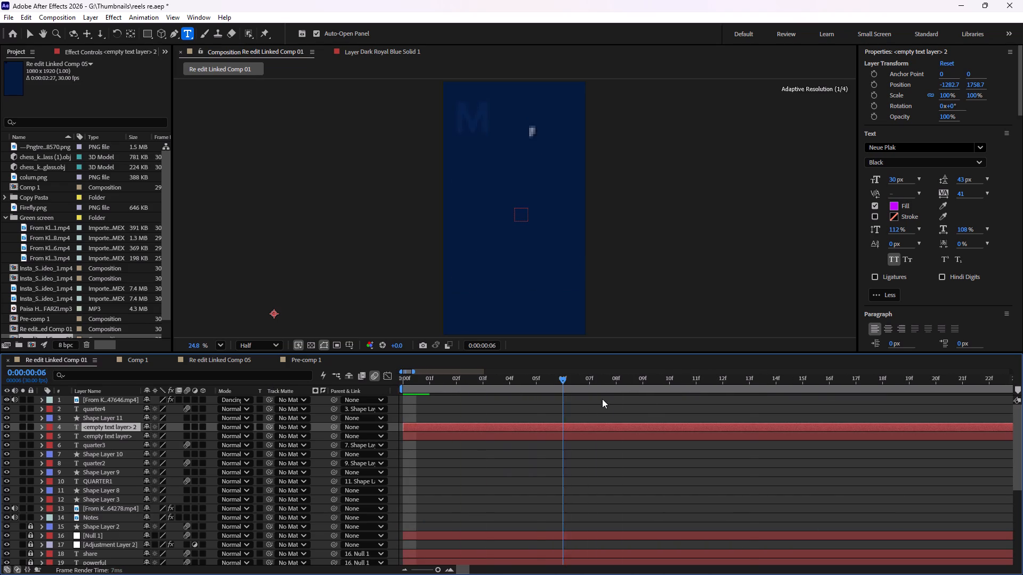
pyautogui.moveTo(602, 399); pyautogui.dragTo(943, 438)
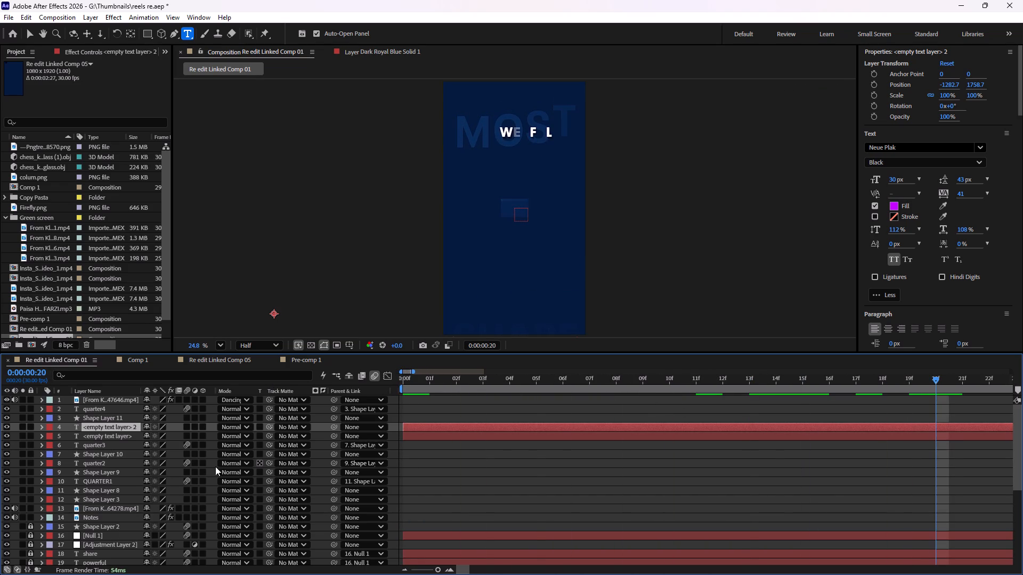
# Unlock the Most text layer in Re edit Linked Comp 01, check its font settings and copy the font family name.
pyautogui.scroll(-4, 100, 480)
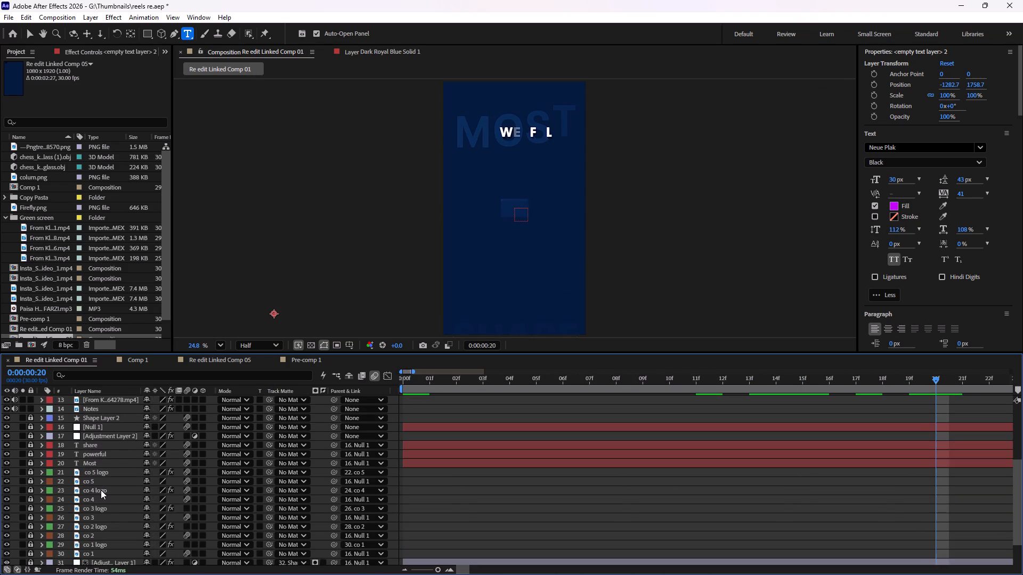
pyautogui.click(99, 465)
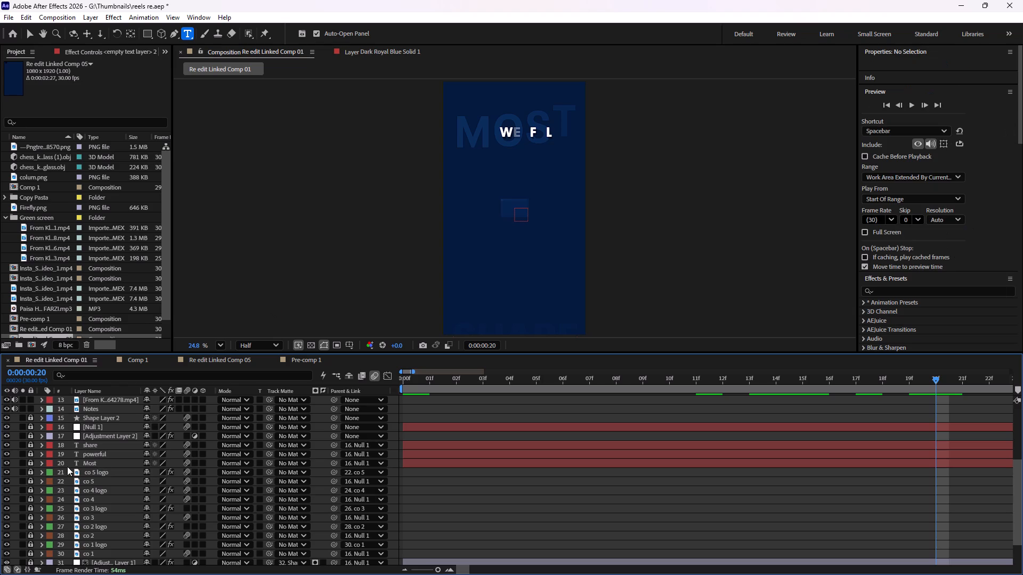
pyautogui.click(32, 465)
pyautogui.click(91, 463)
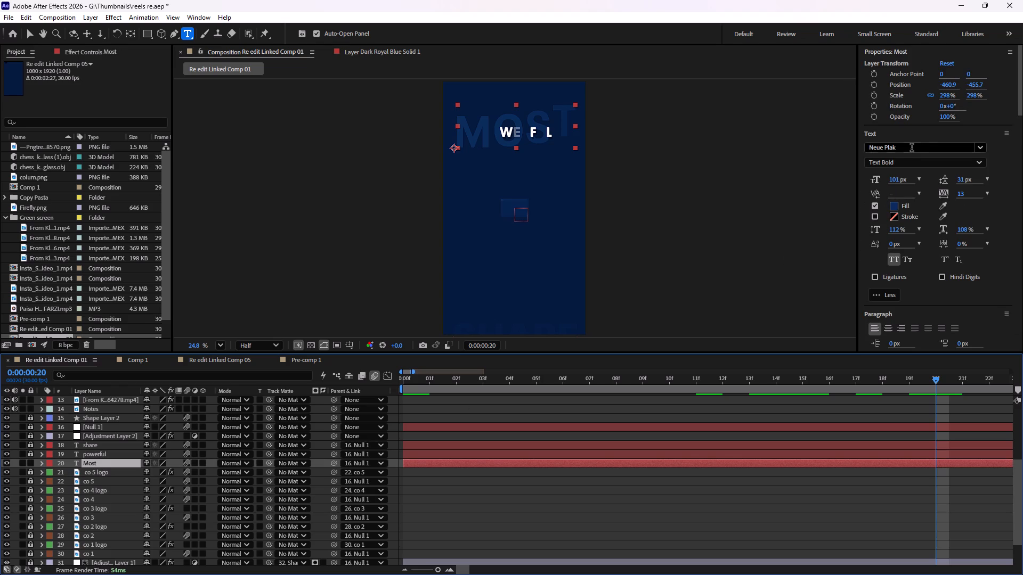
pyautogui.moveTo(908, 149); pyautogui.dragTo(867, 150)
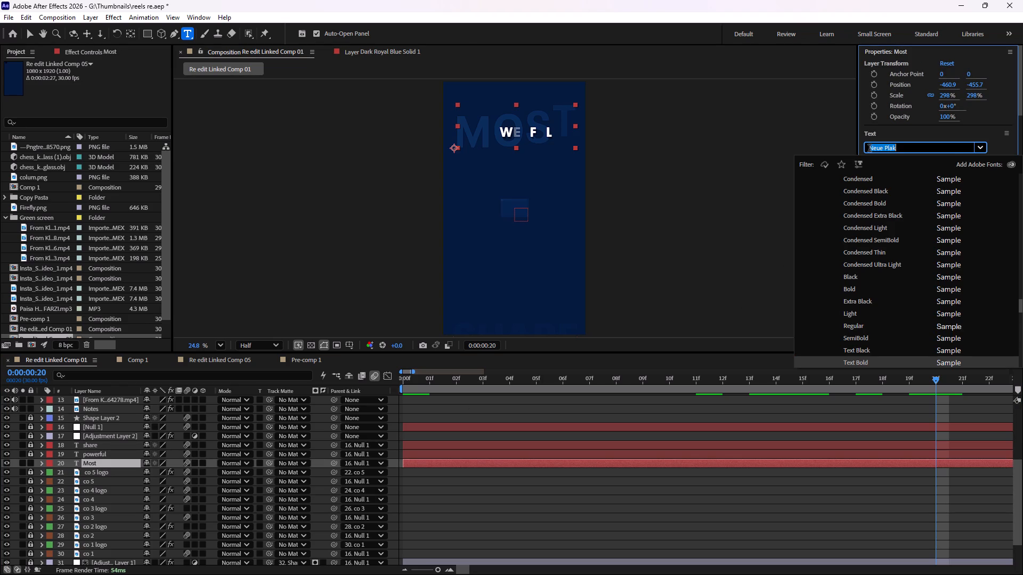
pyautogui.rightClick(870, 149)
pyautogui.hotkey('ctrl', 'c')
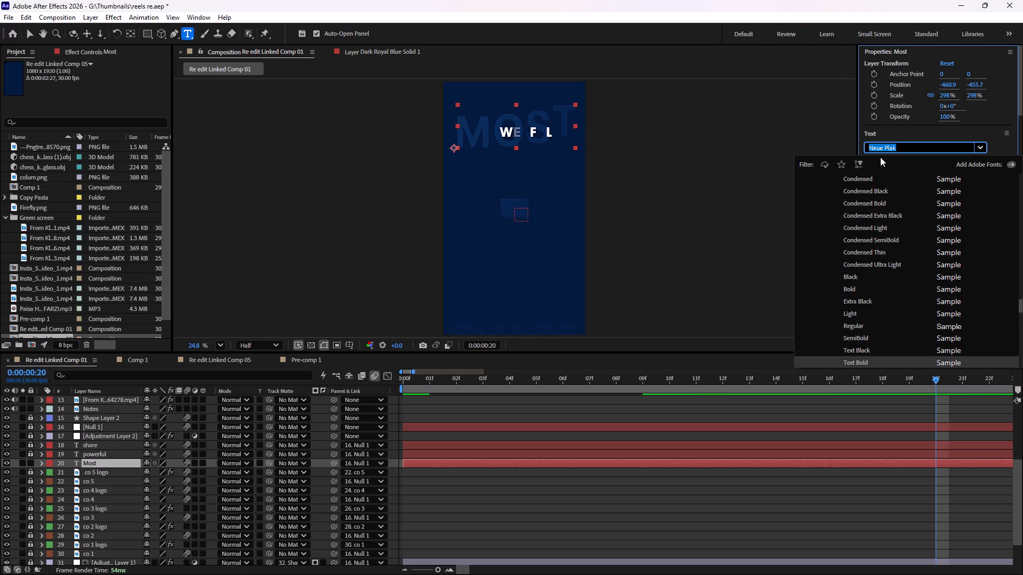
pyautogui.scroll(6, 118, 464)
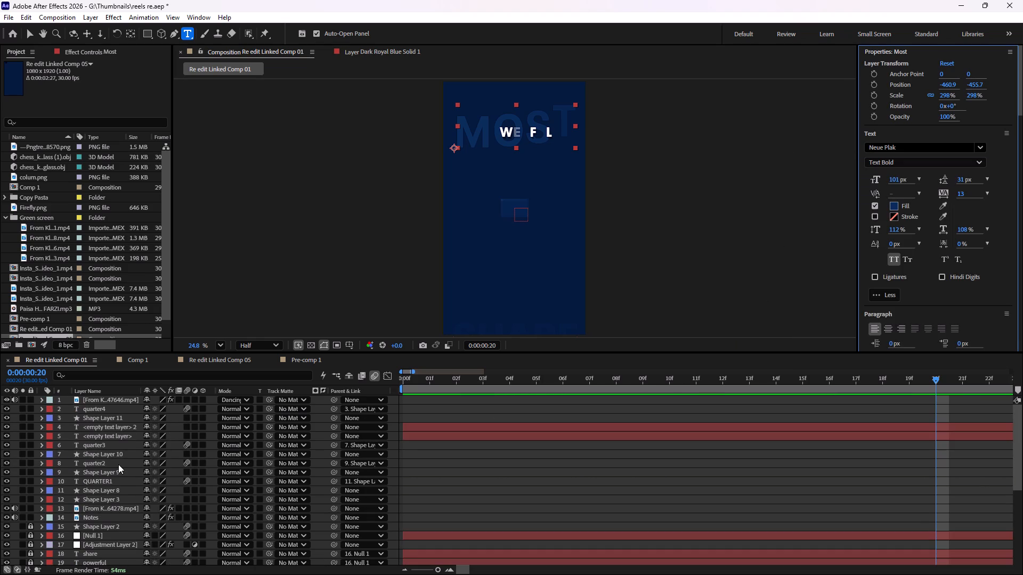
pyautogui.scroll(5, 118, 429)
# Return to Re edit Linked Comp 05 and set the whole FAVOURITE text to the Bold style of Neue Plak.
pyautogui.click(311, 358)
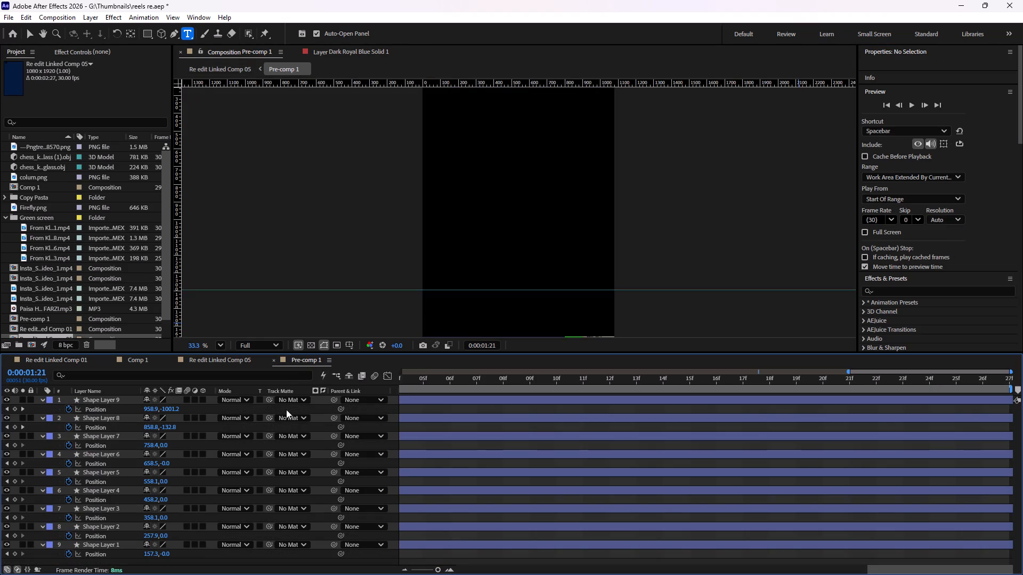
pyautogui.click(232, 357)
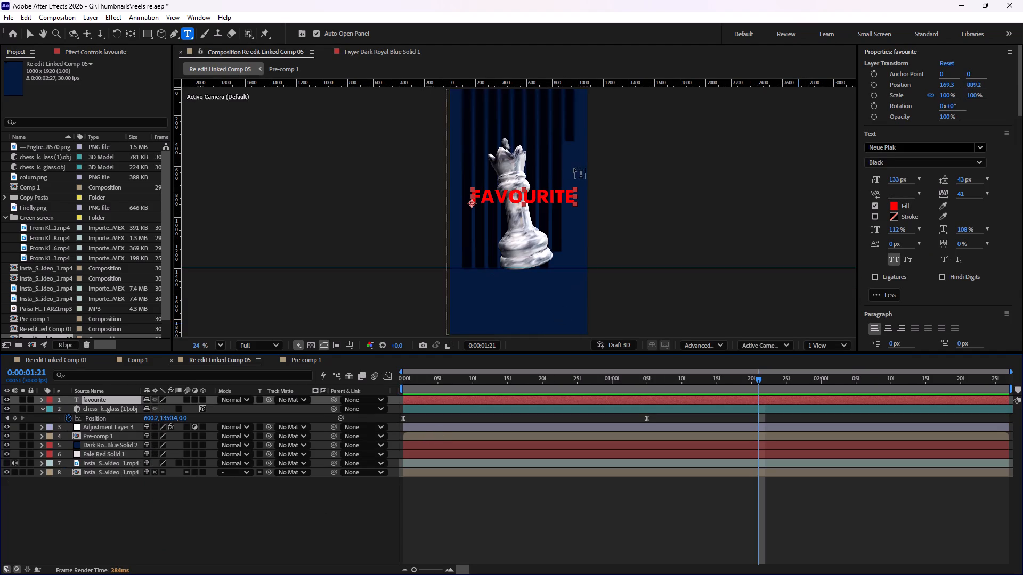
pyautogui.click(977, 160)
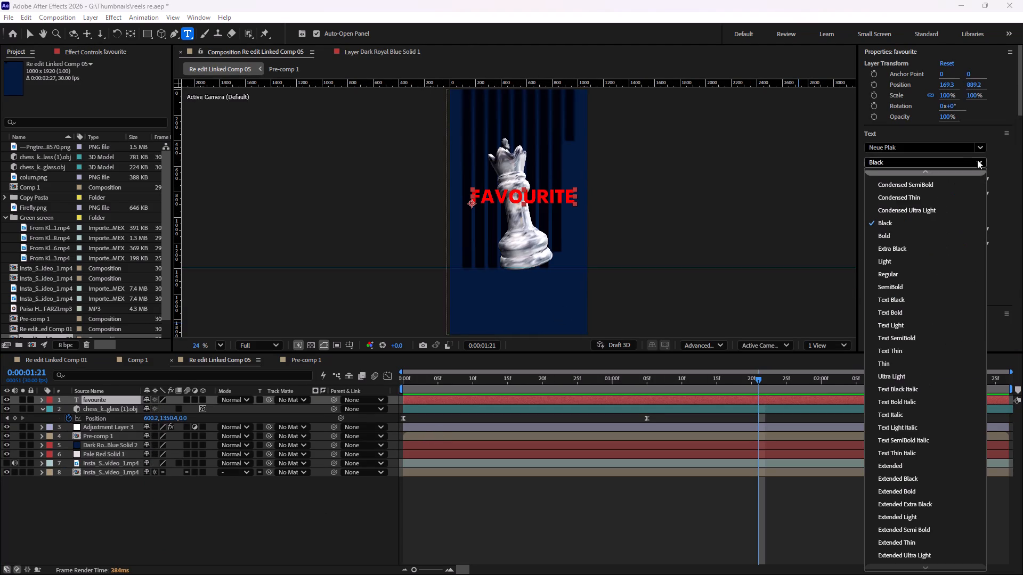
pyautogui.moveTo(573, 198); pyautogui.dragTo(554, 198)
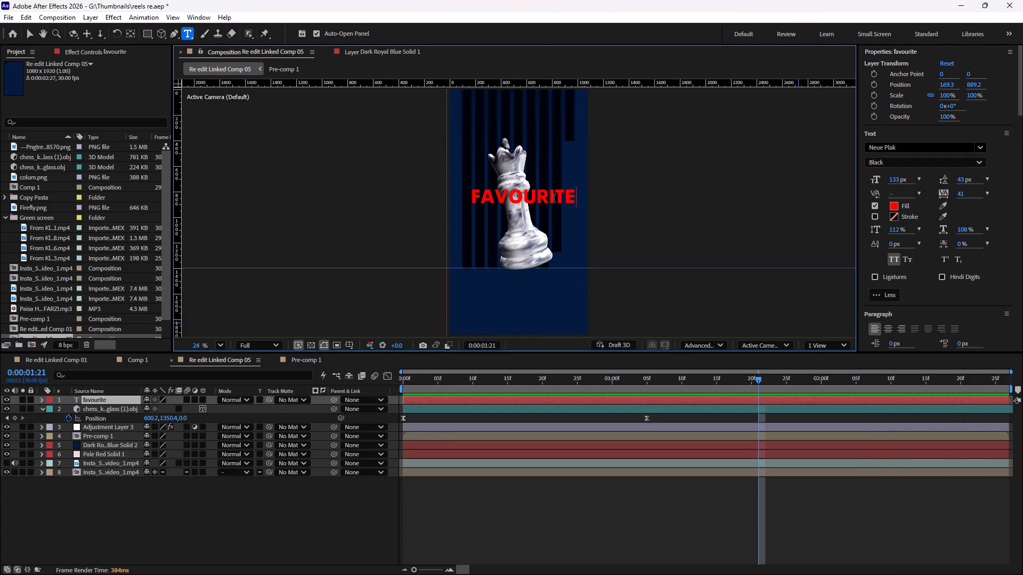
pyautogui.moveTo(554, 198); pyautogui.dragTo(474, 197)
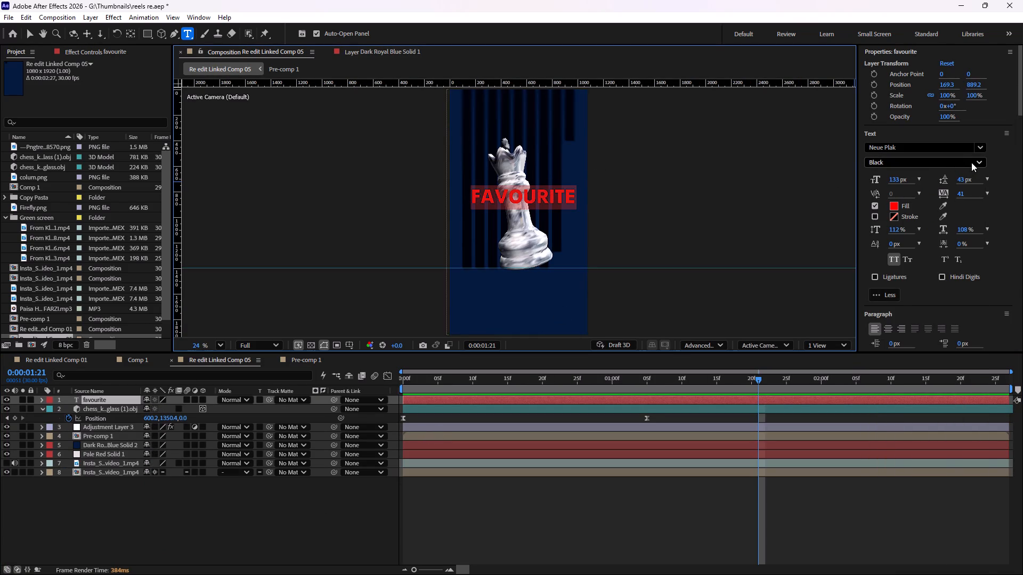
pyautogui.click(971, 162)
pyautogui.click(911, 246)
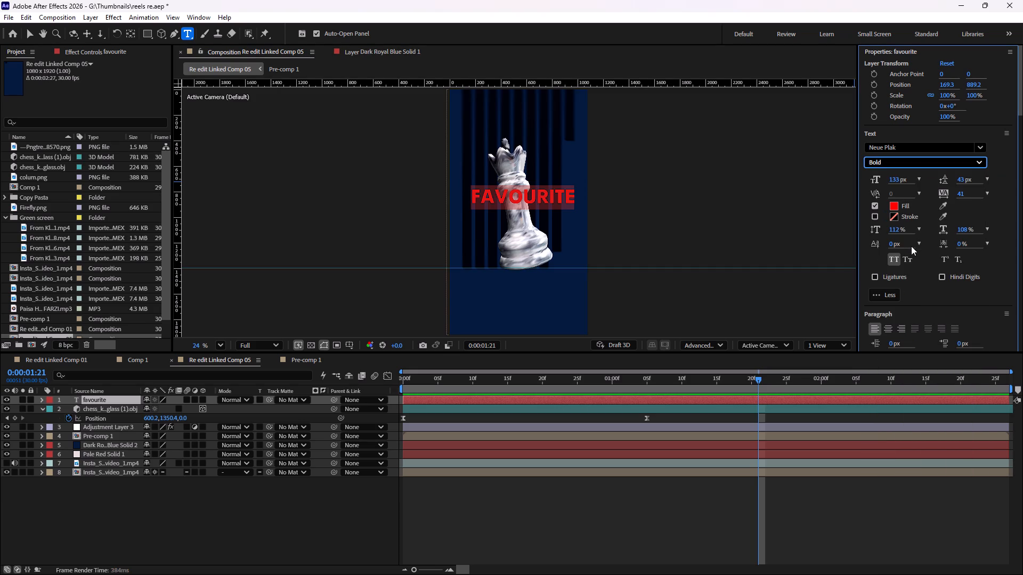
# Change the fill colour of the FAVOURITE text to white.
pyautogui.click(894, 207)
pyautogui.moveTo(599, 327); pyautogui.dragTo(494, 283)
pyautogui.click(746, 298)
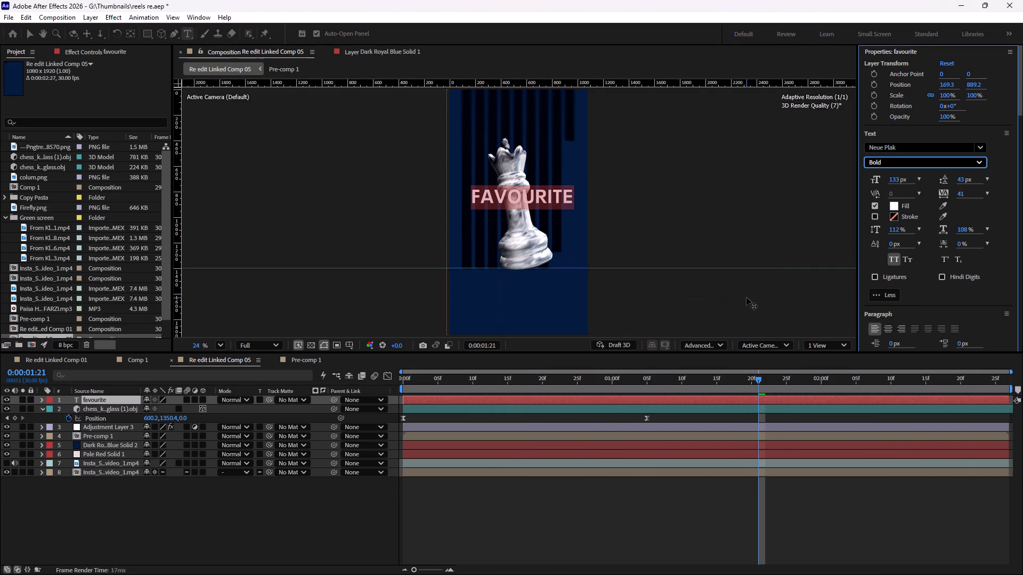
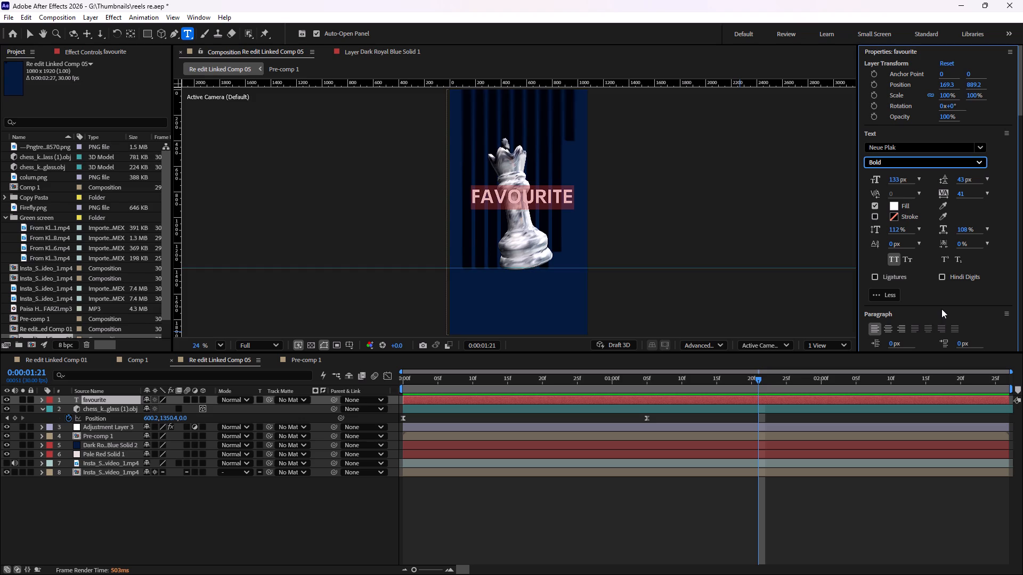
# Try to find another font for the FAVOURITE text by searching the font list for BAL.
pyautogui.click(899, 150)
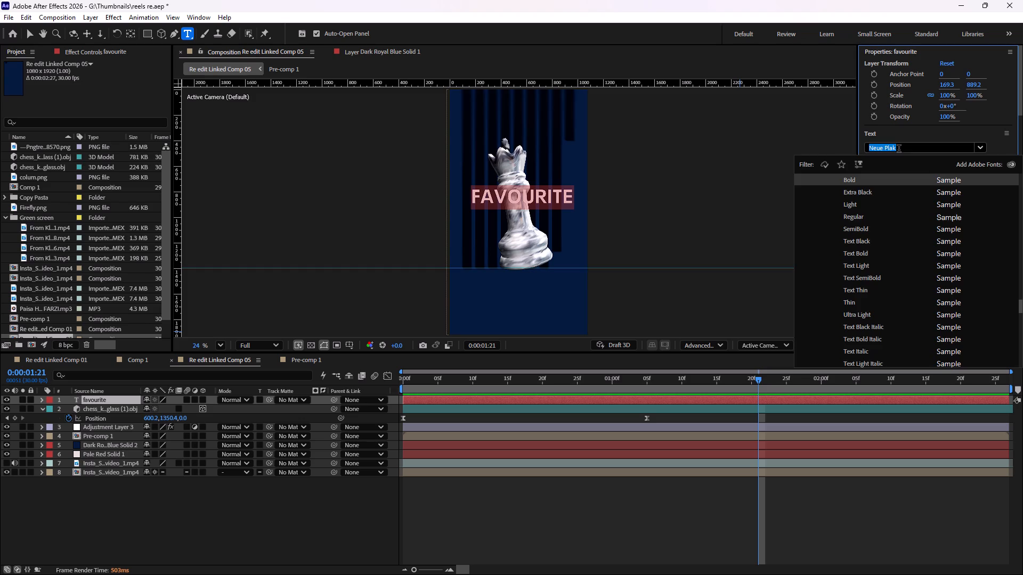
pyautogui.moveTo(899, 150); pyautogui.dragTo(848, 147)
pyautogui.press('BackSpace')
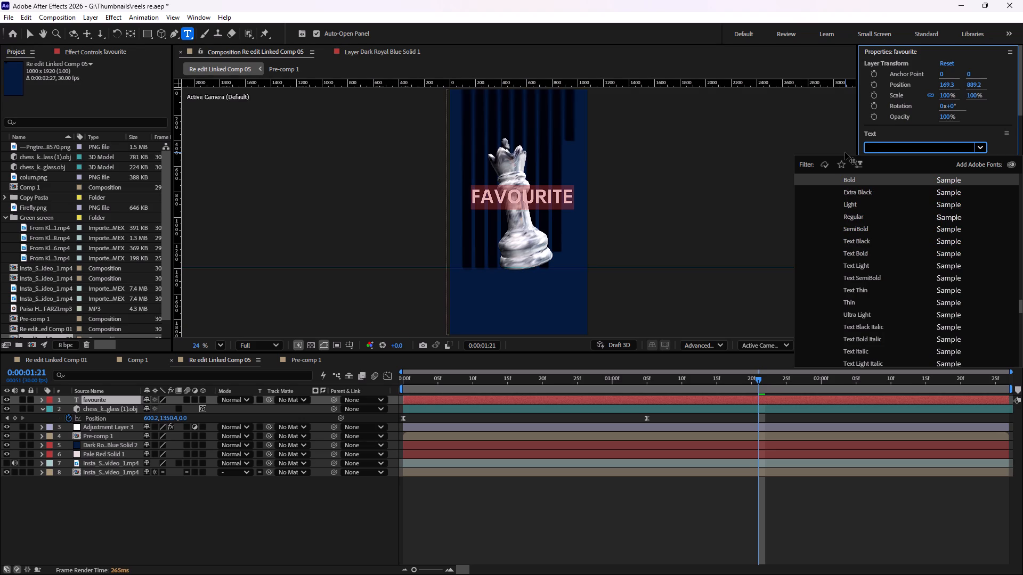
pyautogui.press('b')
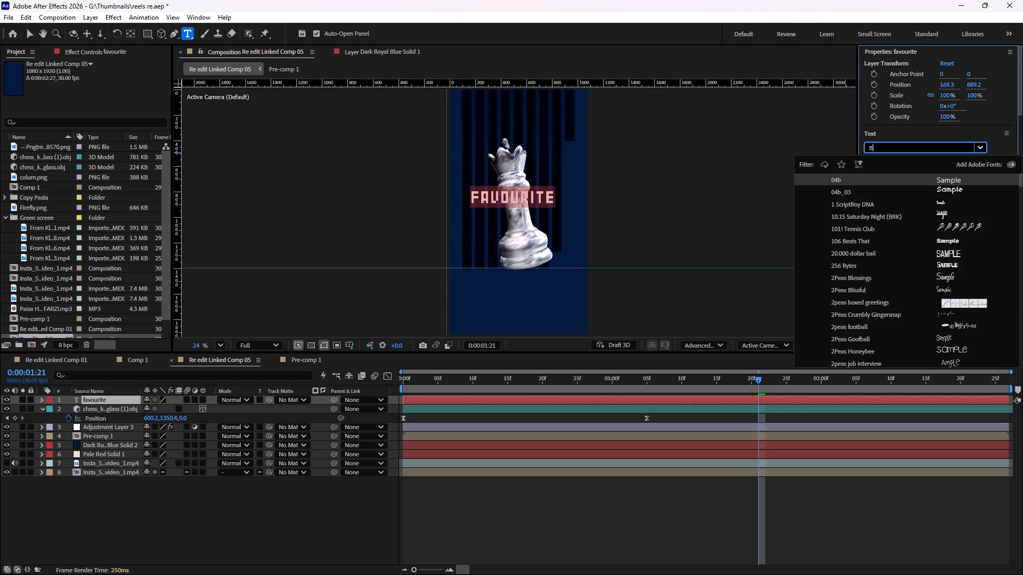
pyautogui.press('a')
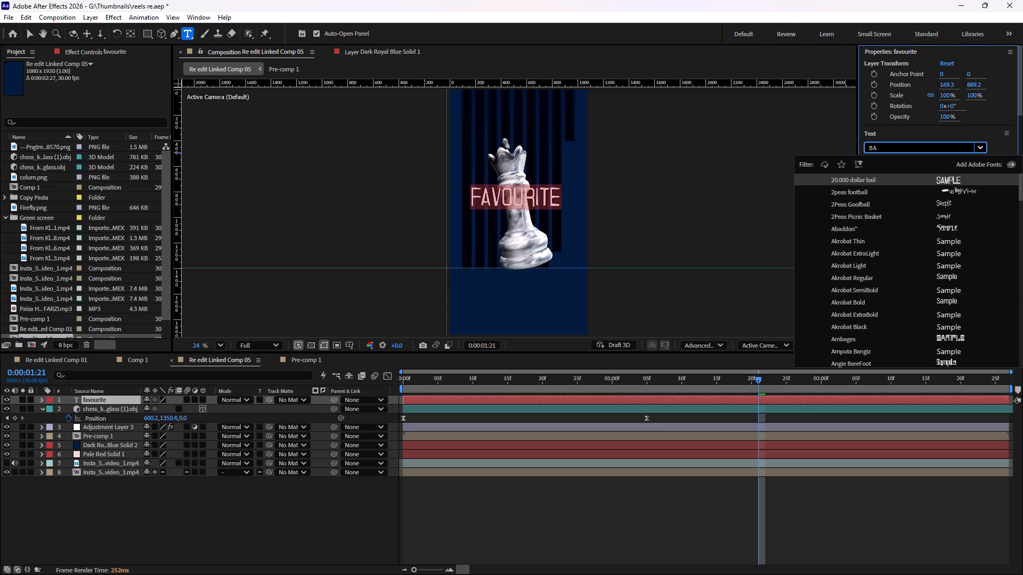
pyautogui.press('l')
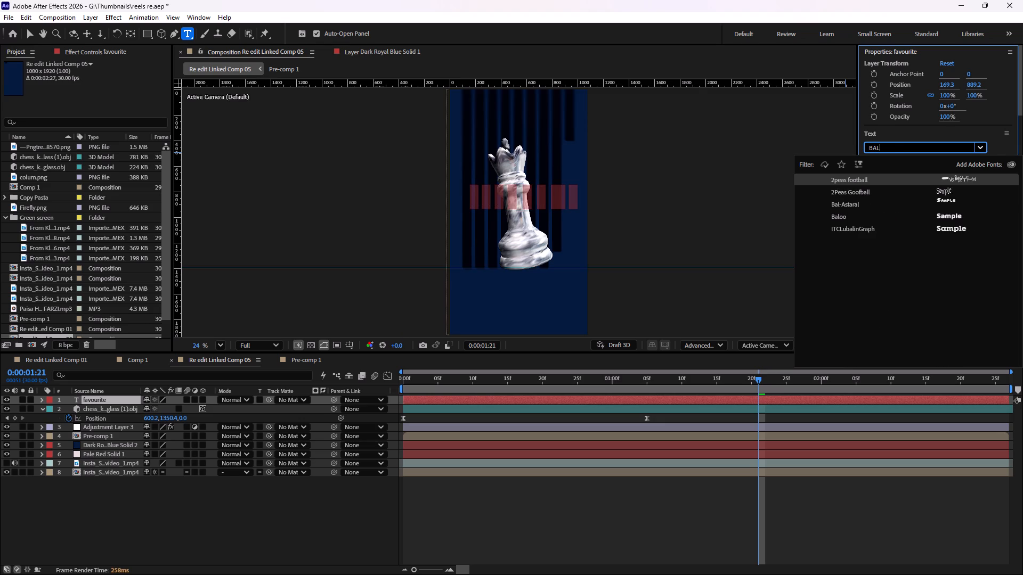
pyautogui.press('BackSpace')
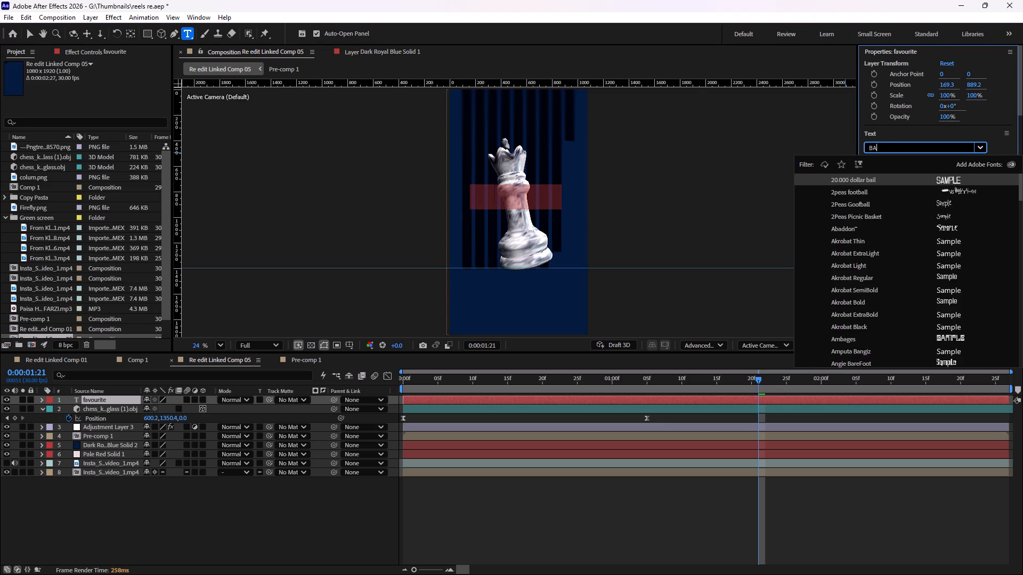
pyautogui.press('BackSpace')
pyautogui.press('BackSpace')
# Set the FAVOURITE text to the CE Bold style of Helvetica.
pyautogui.press('h')
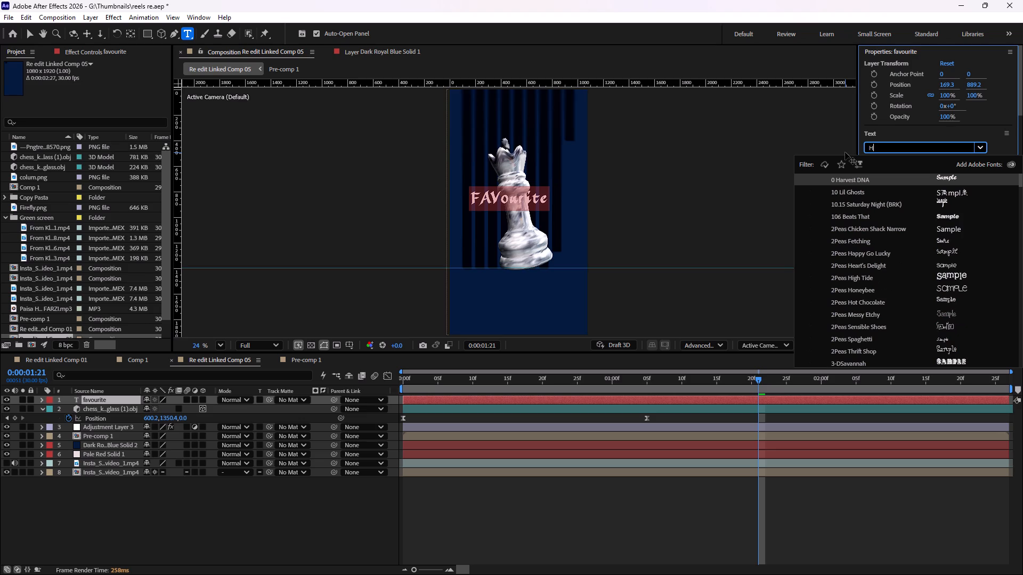
pyautogui.press('e')
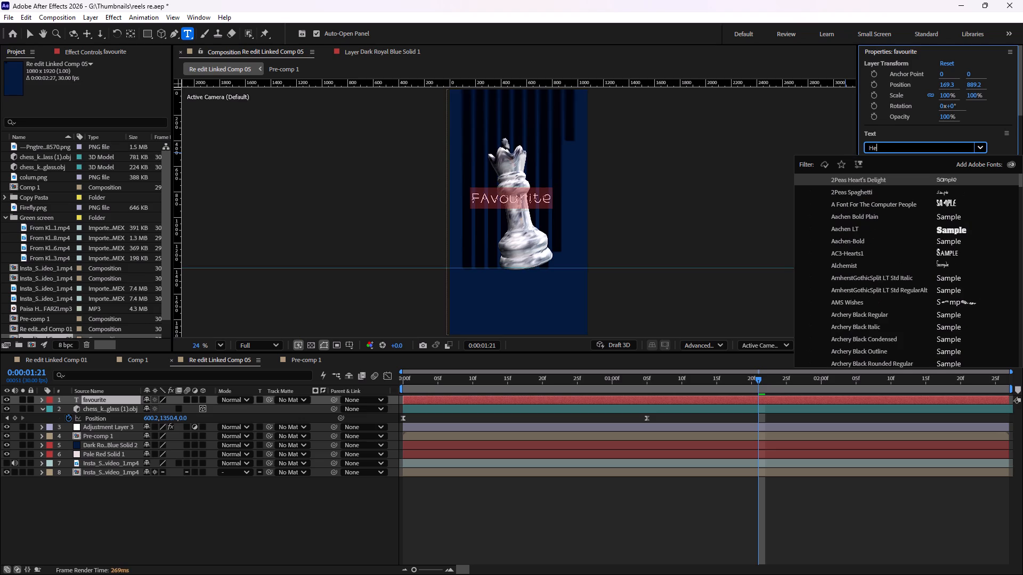
pyautogui.press('l')
pyautogui.press('v')
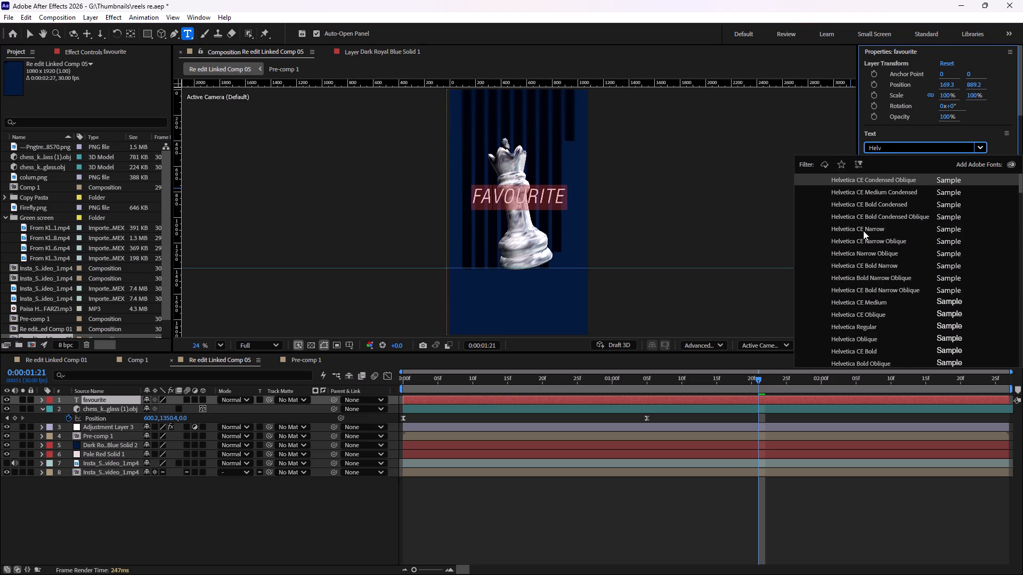
pyautogui.scroll(-1, 861, 312)
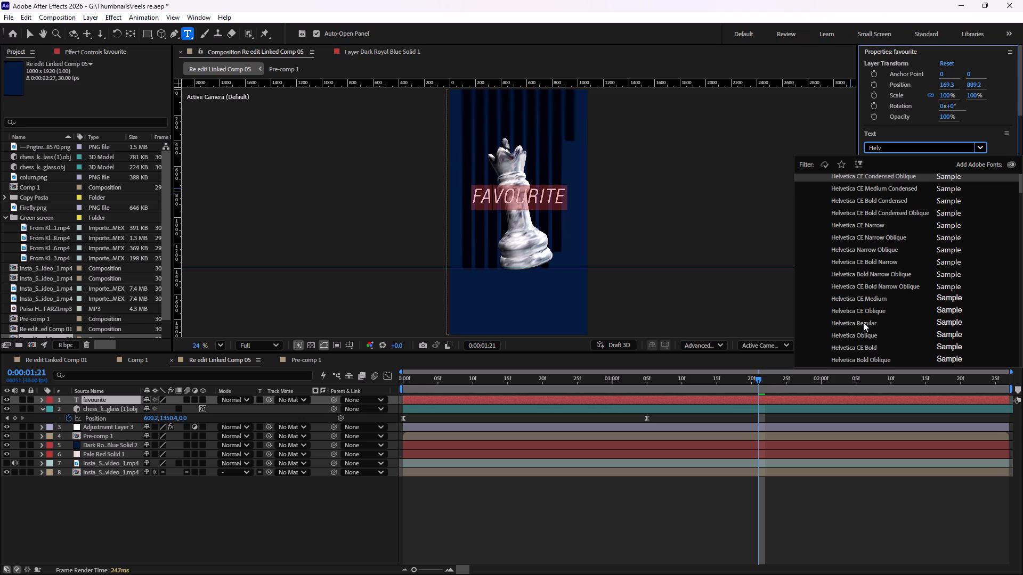
pyautogui.click(863, 322)
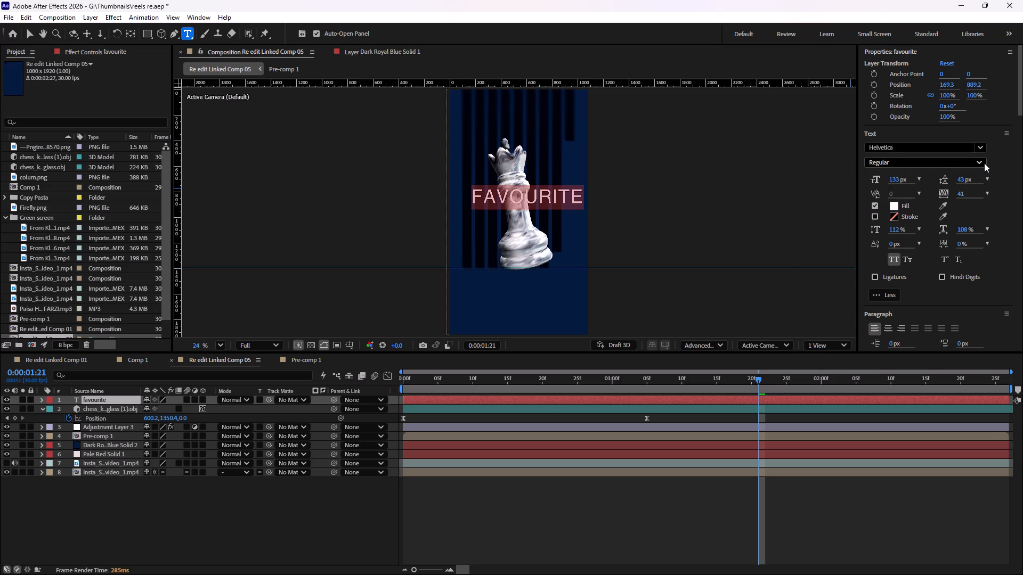
pyautogui.click(984, 163)
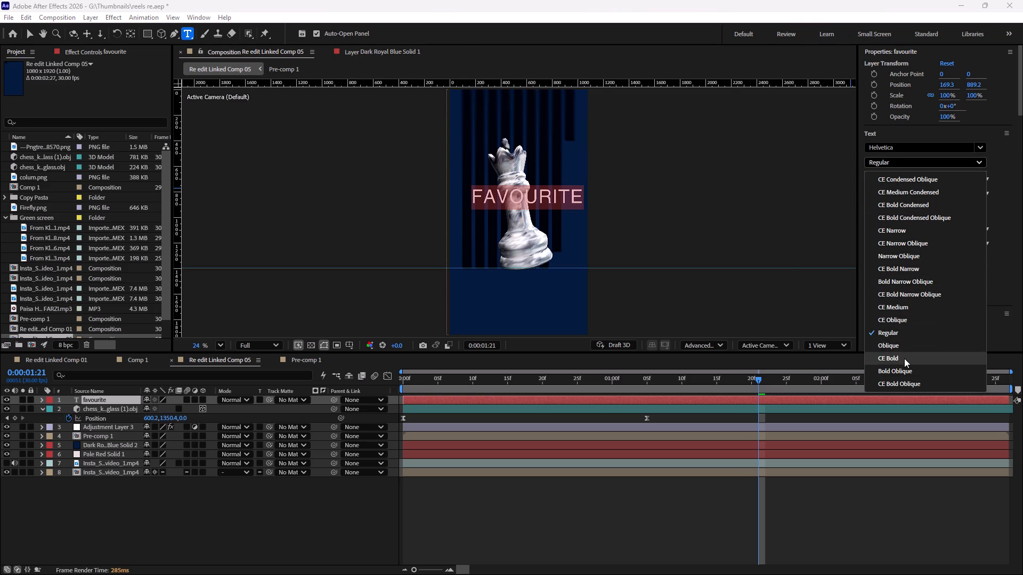
pyautogui.click(904, 358)
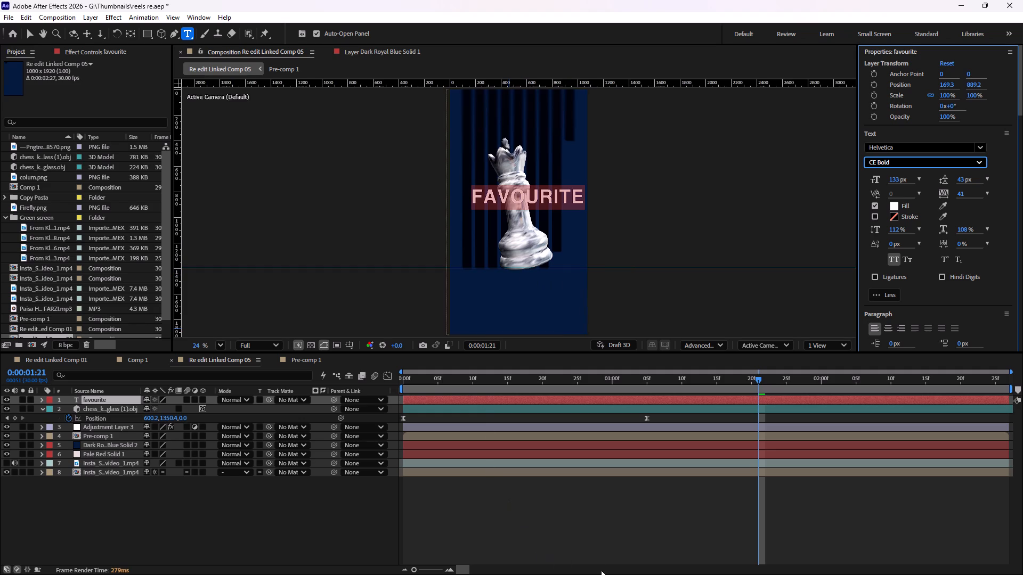
# Switch to Chrome, search a new tab for "balboa font dafont" and open the Balboa Magic page on DaFont.
pyautogui.click(654, 557)
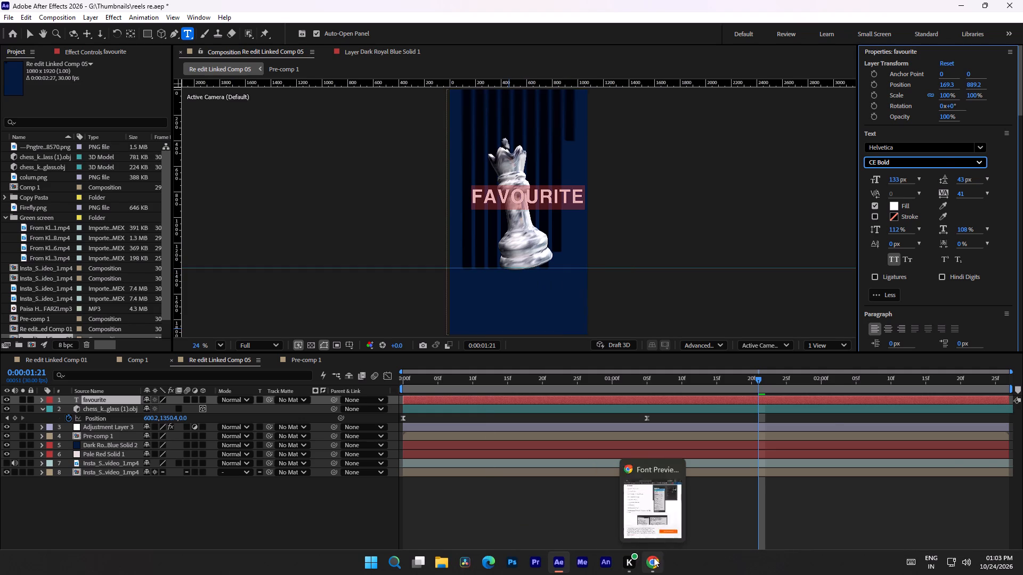
pyautogui.click(688, 10)
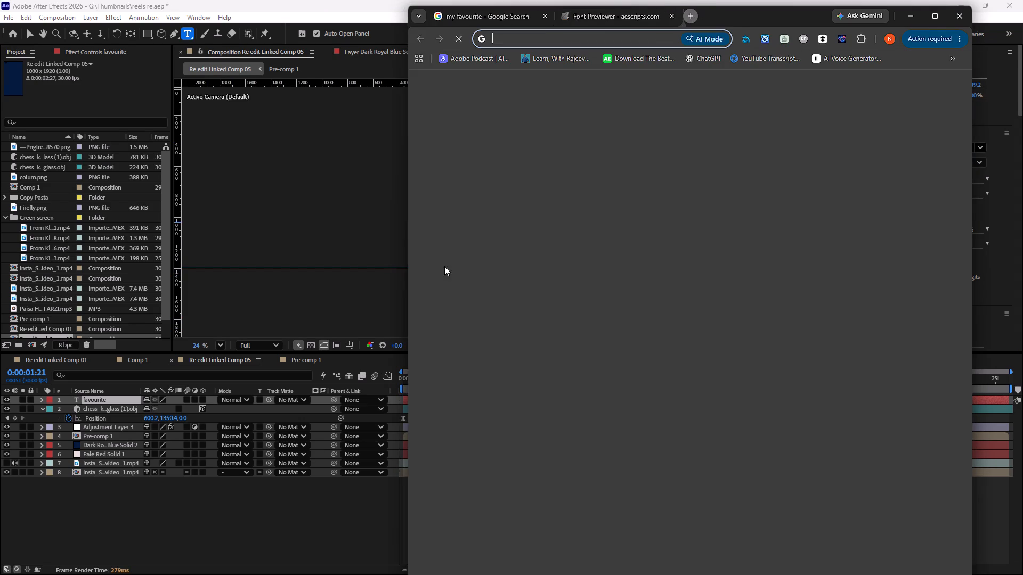
pyautogui.click(548, 229)
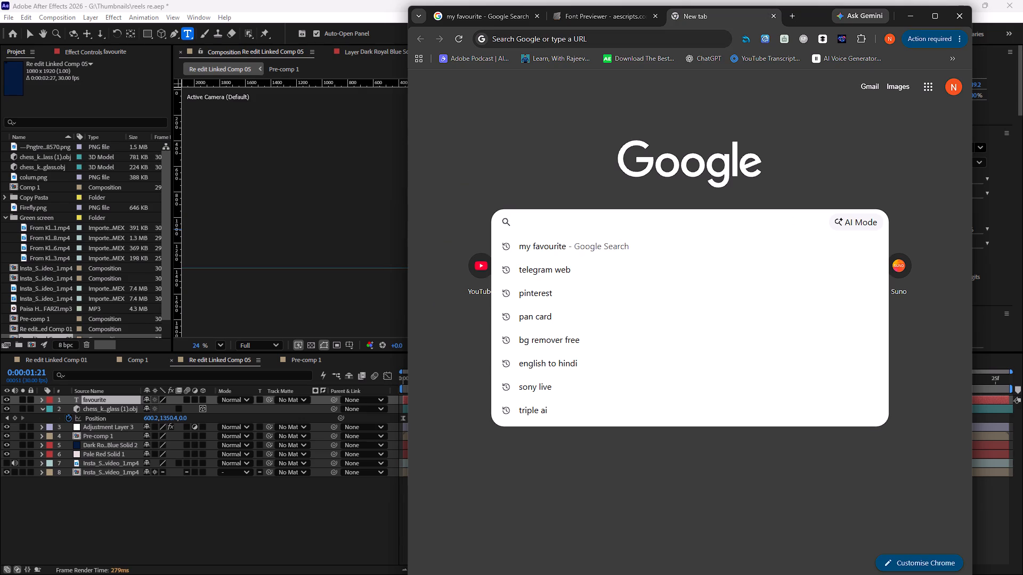
pyautogui.press('b')
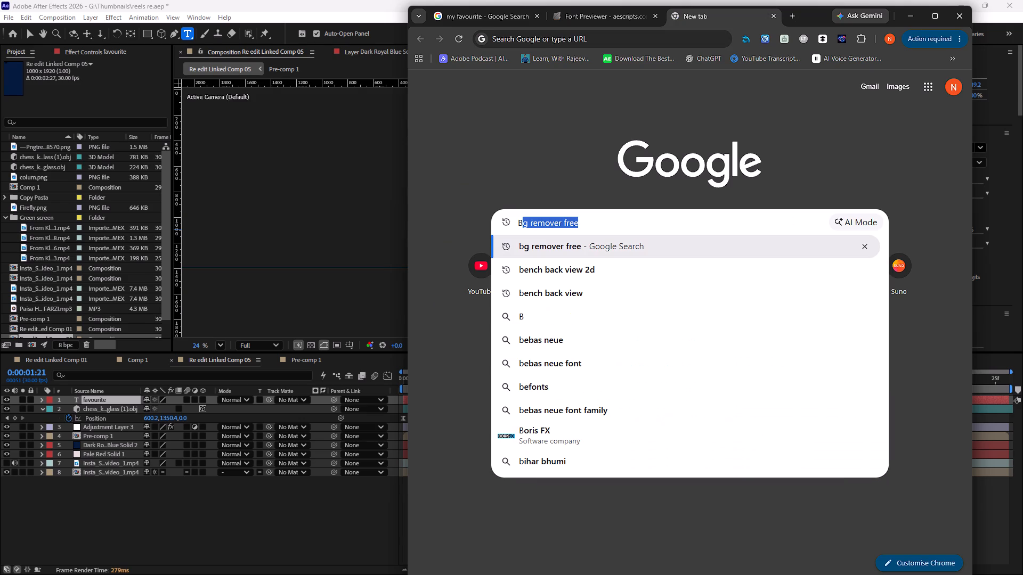
pyautogui.press('o')
pyautogui.press('l')
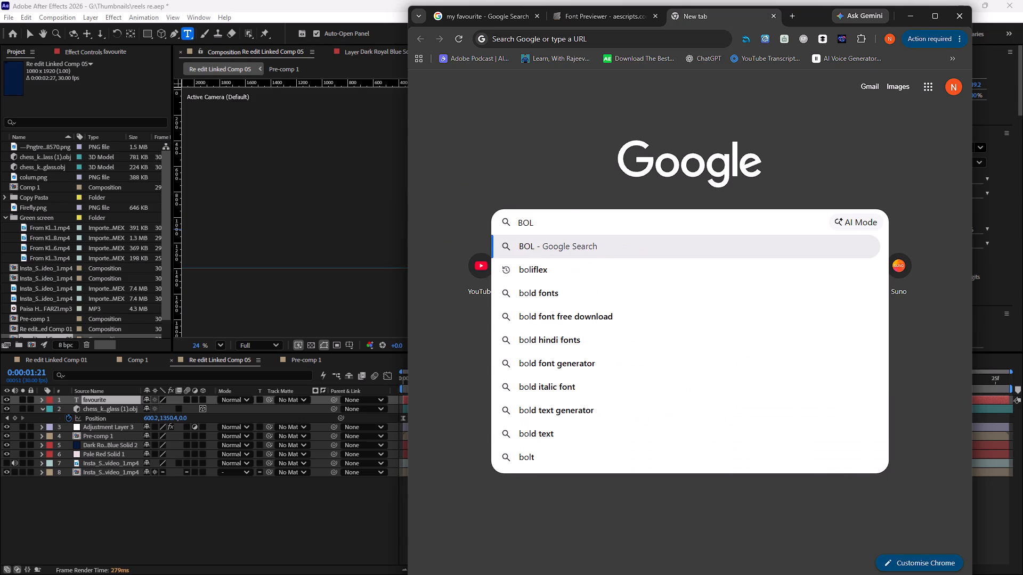
pyautogui.press('b')
pyautogui.press('o')
pyautogui.press('a')
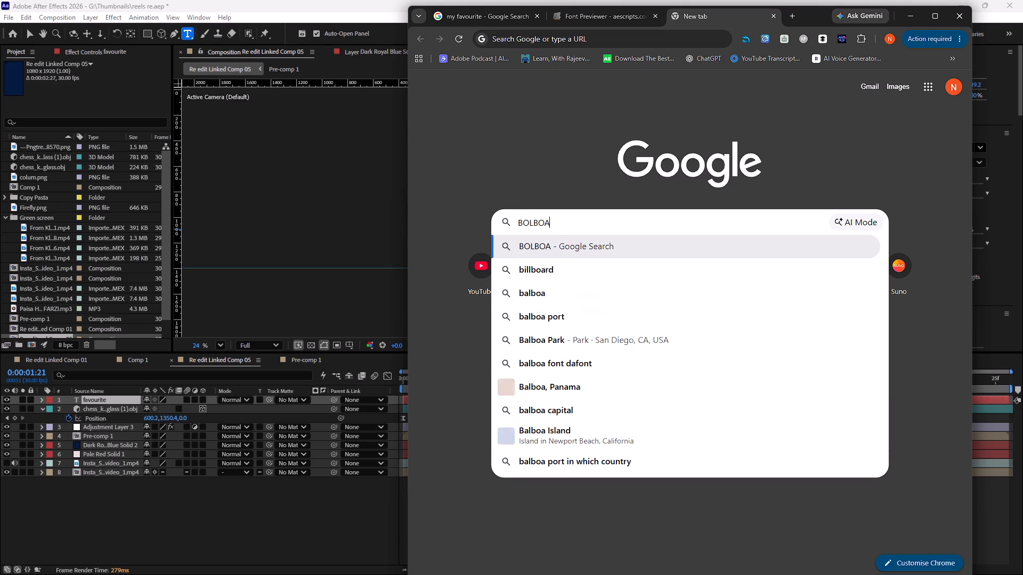
pyautogui.press('space')
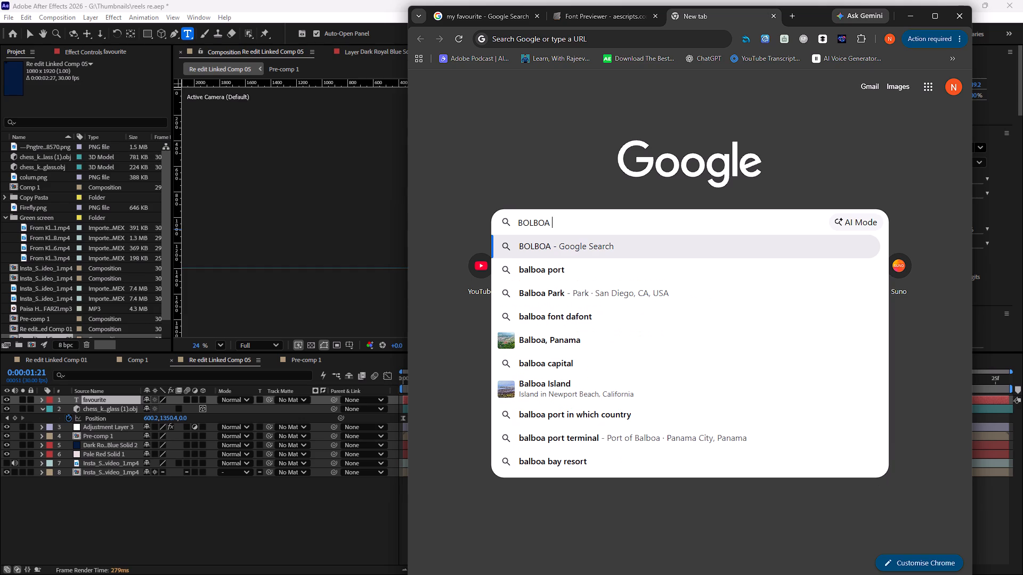
pyautogui.write('FON')
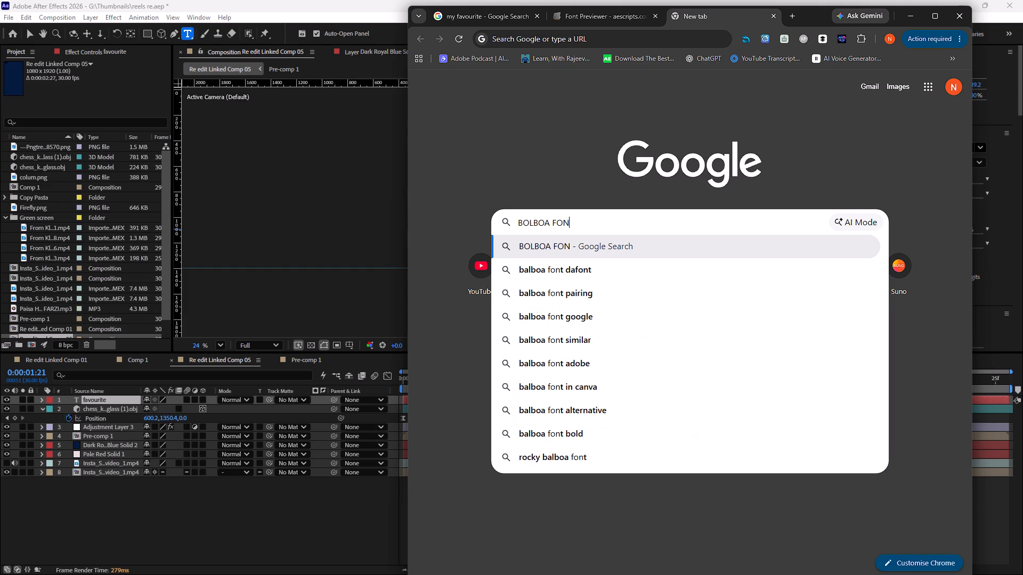
pyautogui.click(555, 267)
pyautogui.click(490, 143)
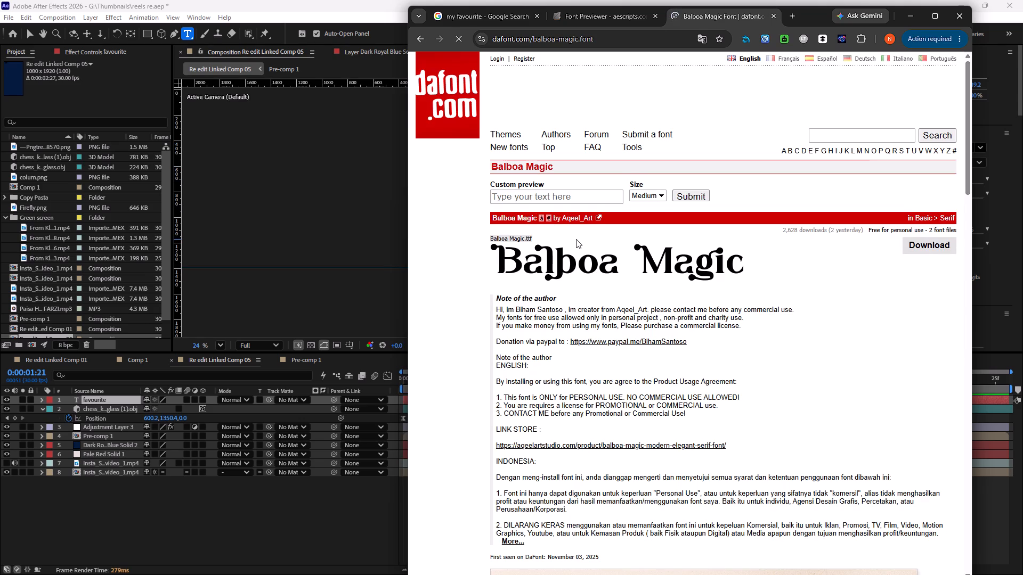
# Examine the Balboa Magic sample image and its uppercase, lowercase, numeral and accented glyphs.
pyautogui.scroll(-8, 577, 270)
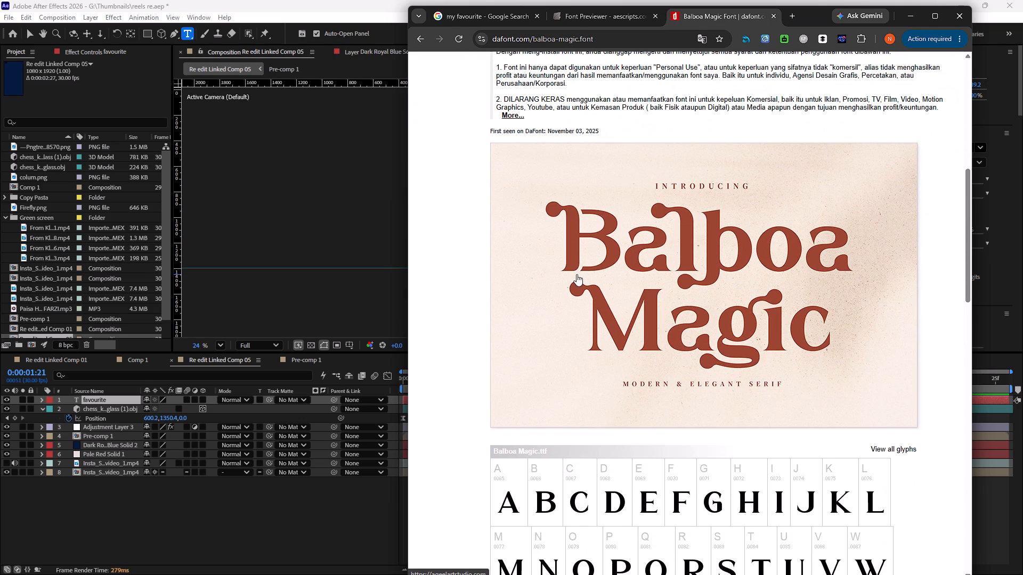
pyautogui.scroll(-7, 577, 274)
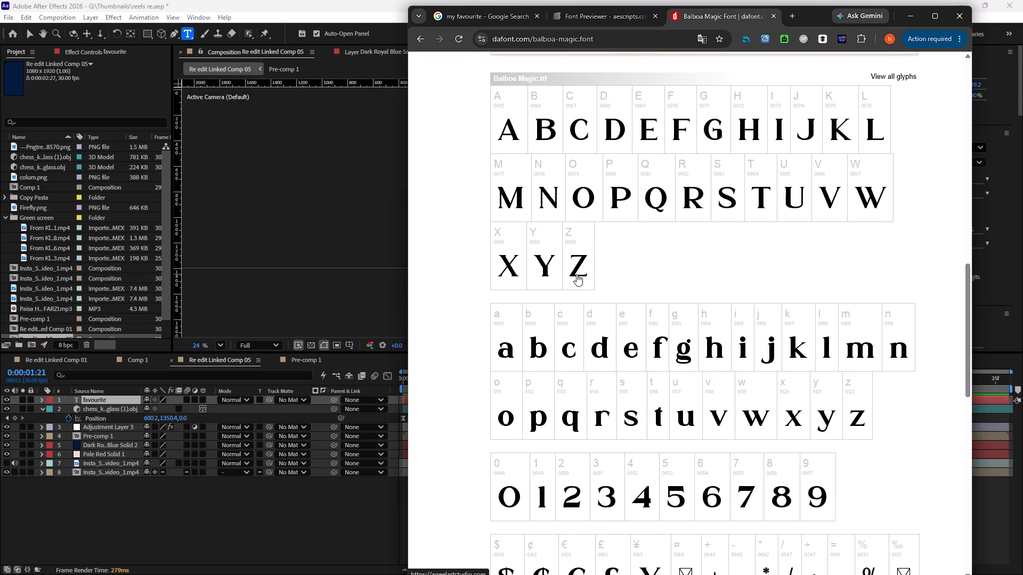
pyautogui.scroll(5, 577, 274)
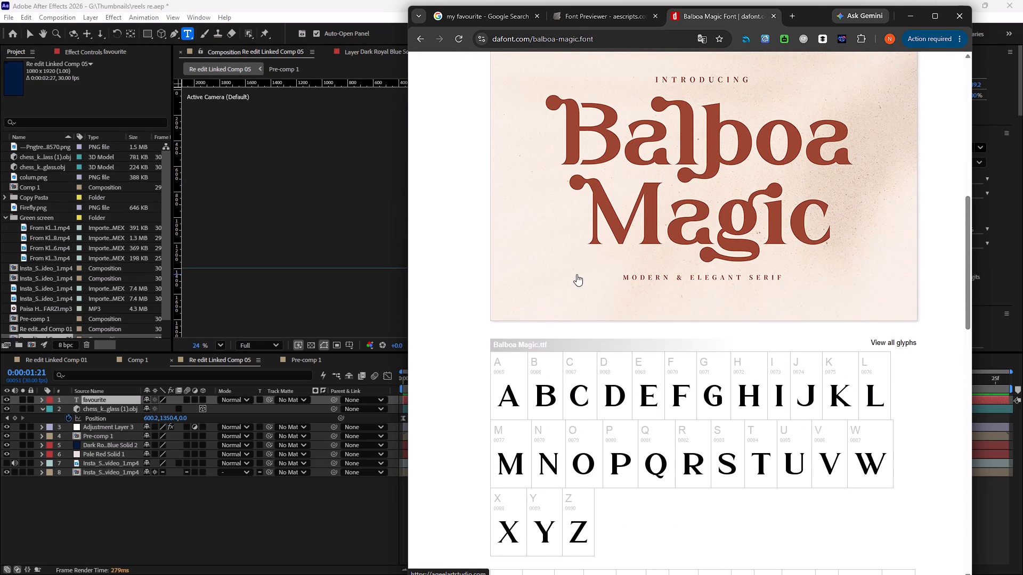
pyautogui.scroll(-6, 577, 274)
pyautogui.scroll(4, 577, 277)
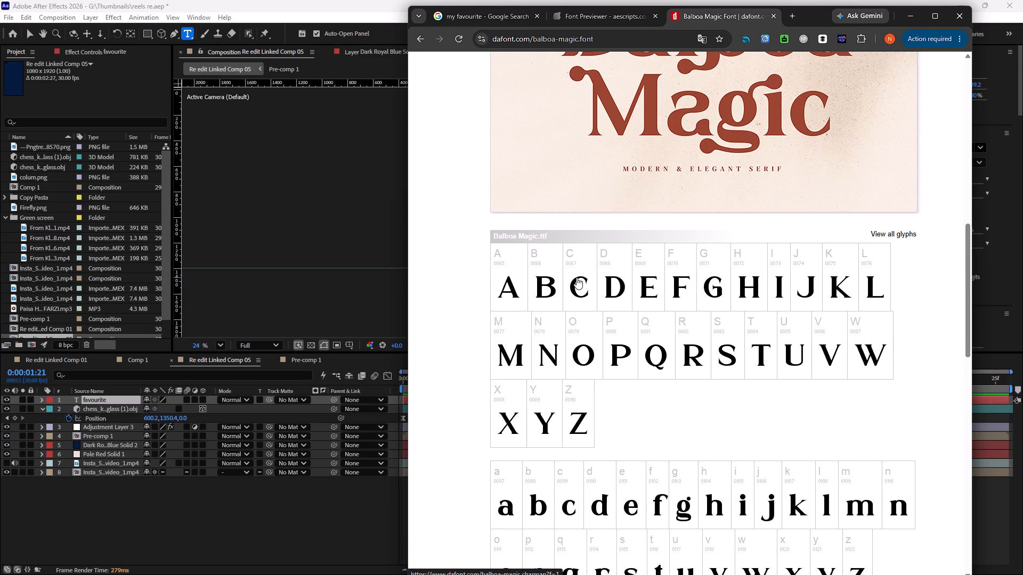
pyautogui.scroll(-14, 577, 277)
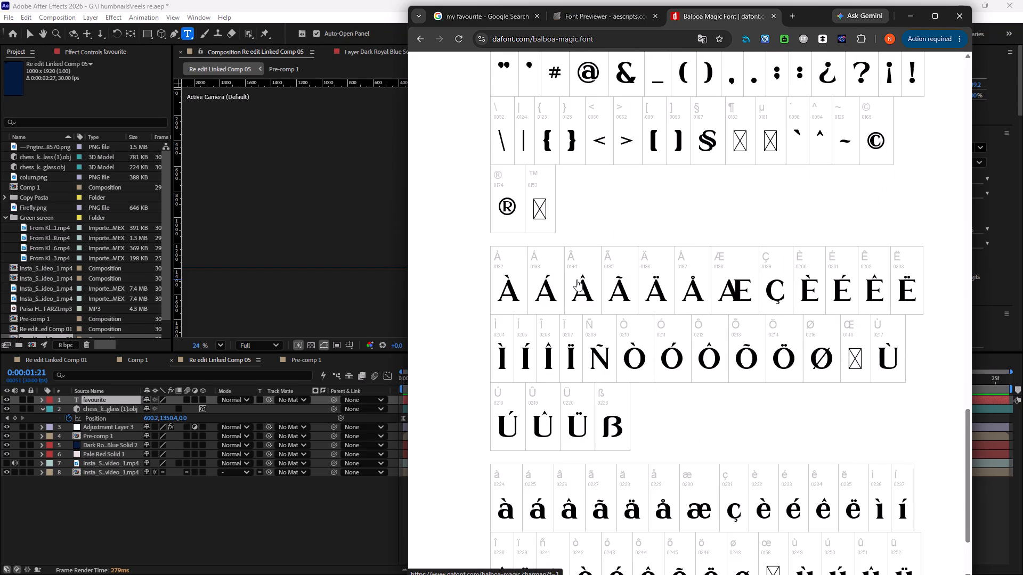
pyautogui.scroll(8, 577, 279)
pyautogui.scroll(16, 640, 223)
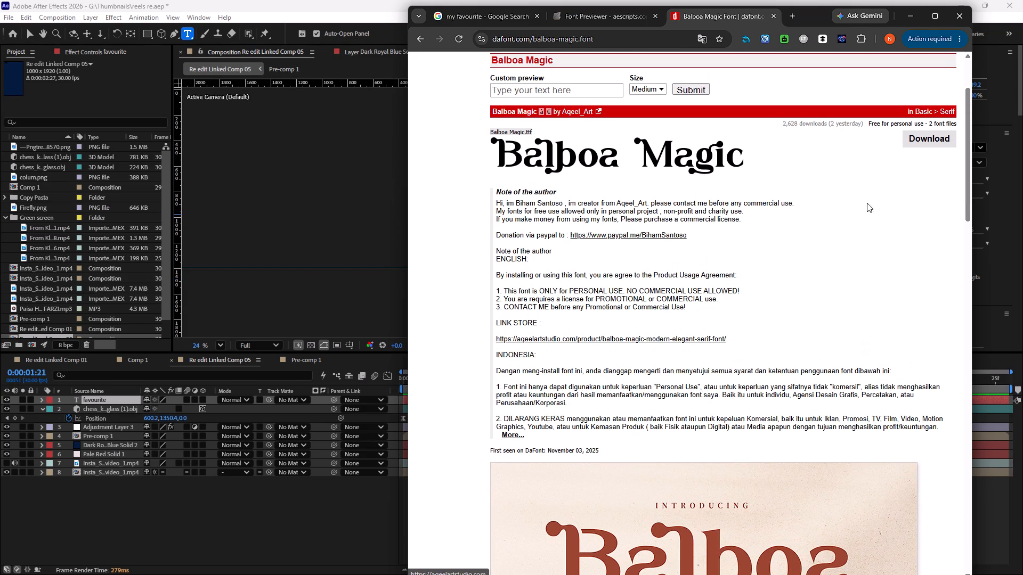
# Download the Balboa Magic font, open balboa_magic.zip to check its files, and close that window.
pyautogui.click(924, 143)
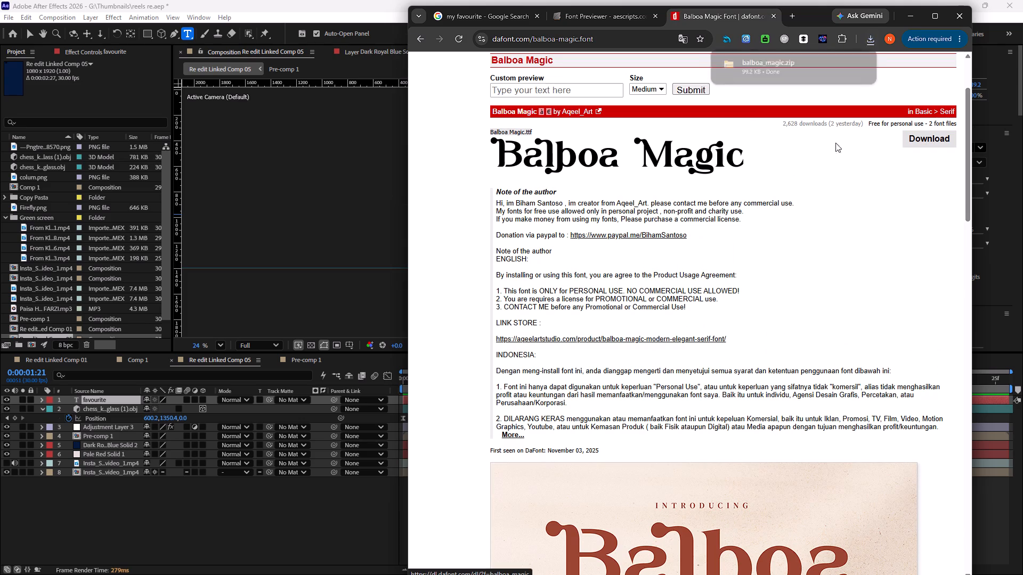
pyautogui.click(797, 65)
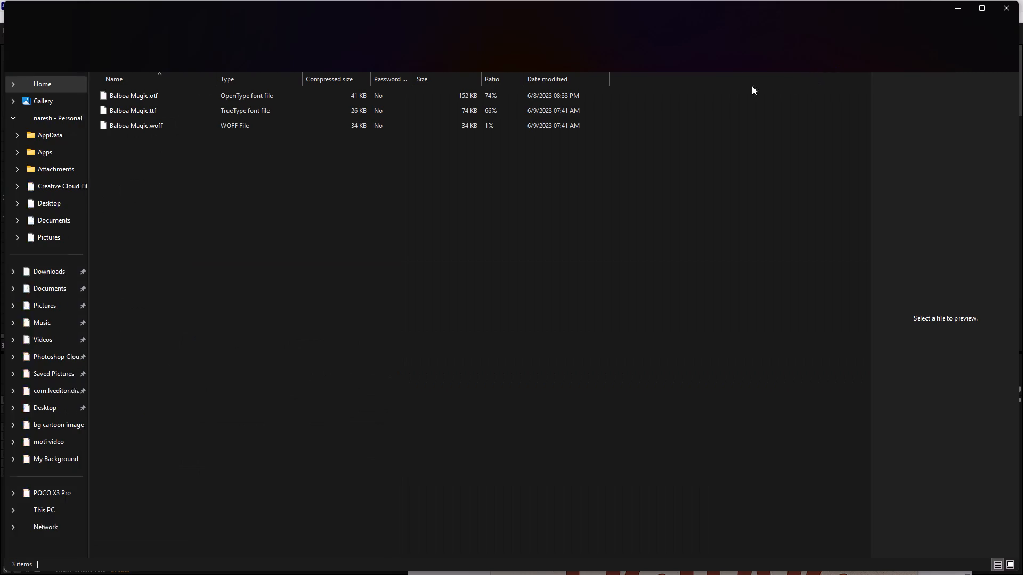
pyautogui.click(999, 7)
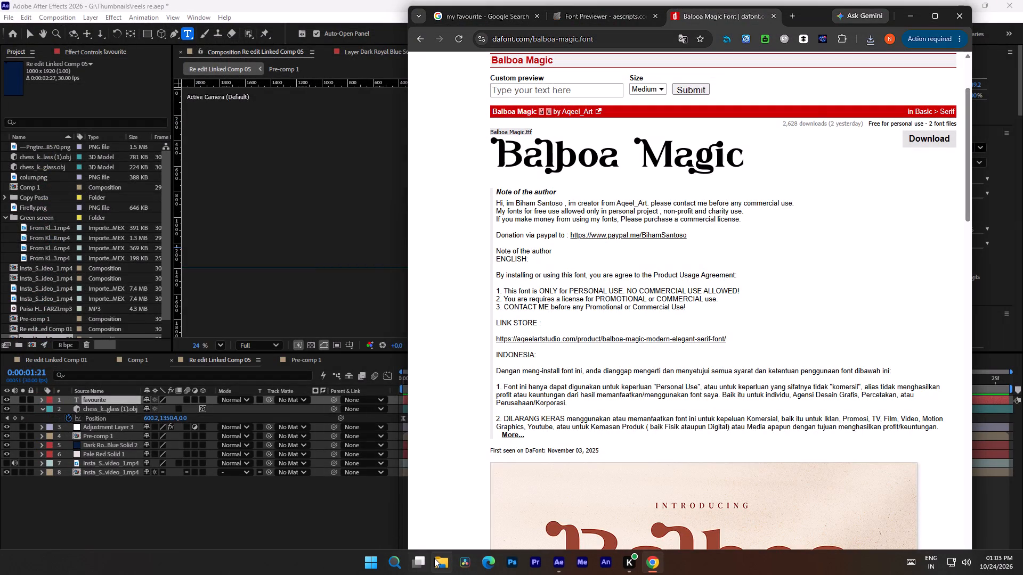
# In File Explorer, copy balboa_magic.zip from Downloads and paste it into the my fonts folder on New Volume (G:).
pyautogui.click(434, 558)
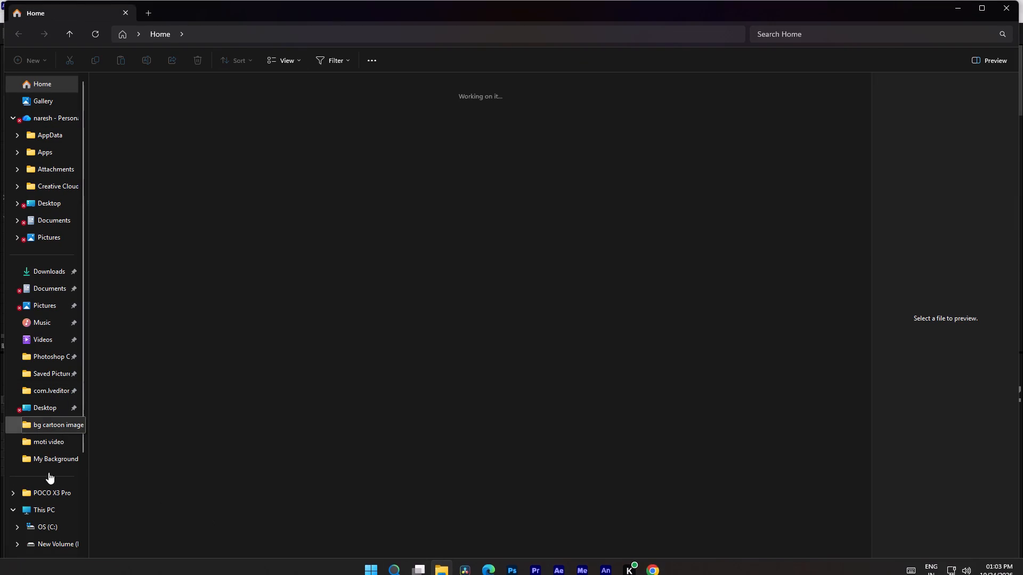
pyautogui.click(45, 265)
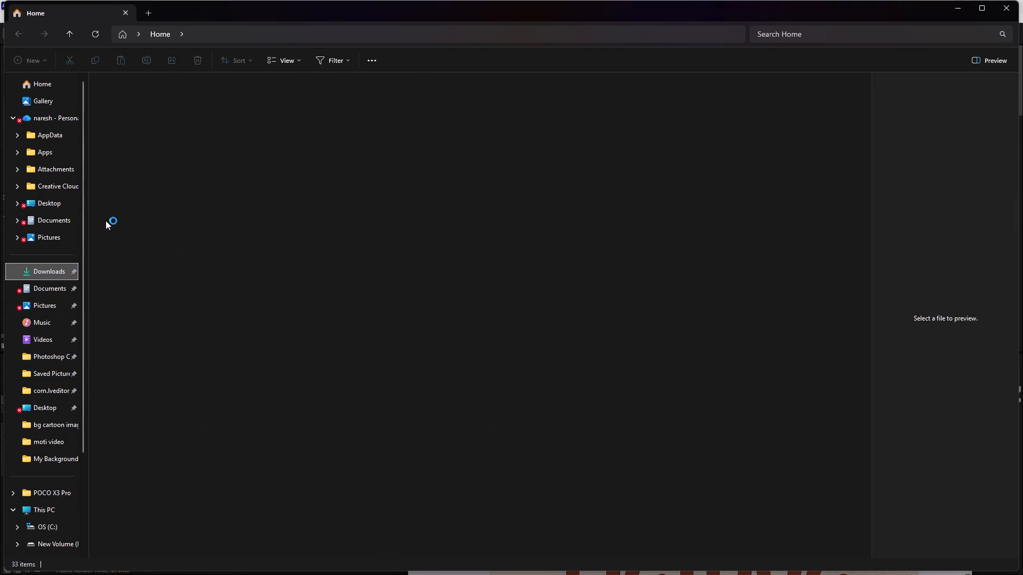
pyautogui.click(145, 161)
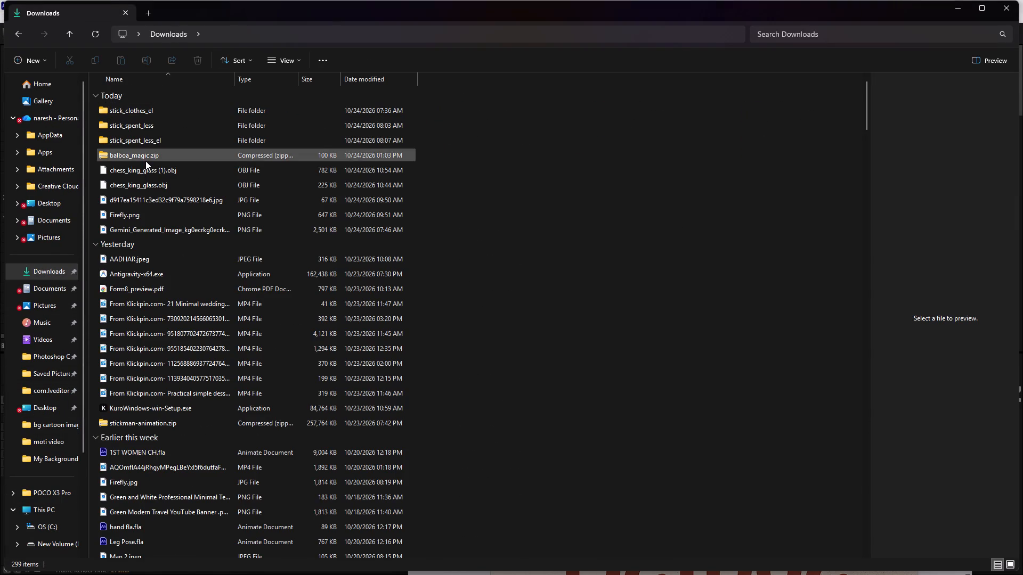
pyautogui.click(98, 63)
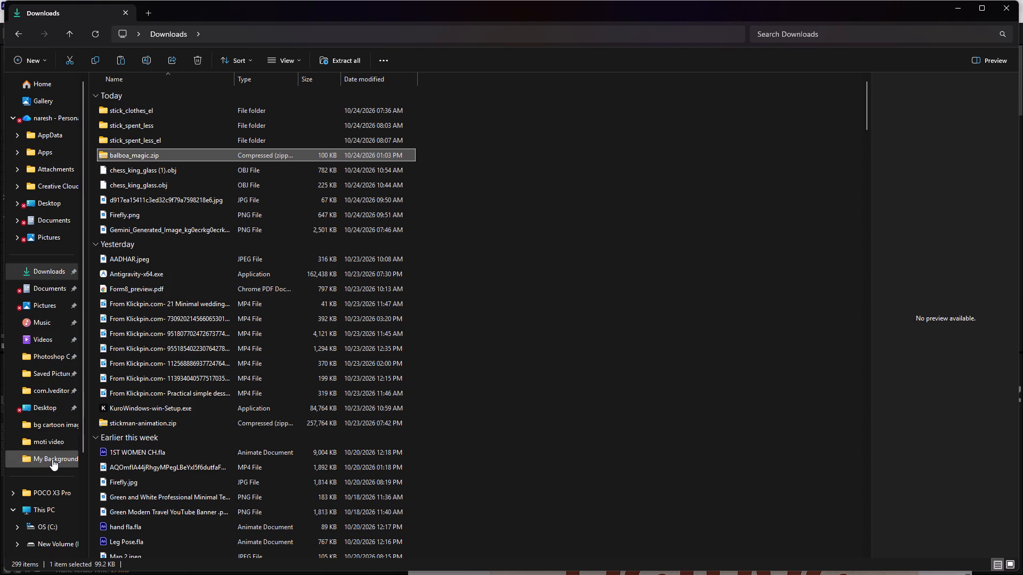
pyautogui.scroll(-1, 50, 478)
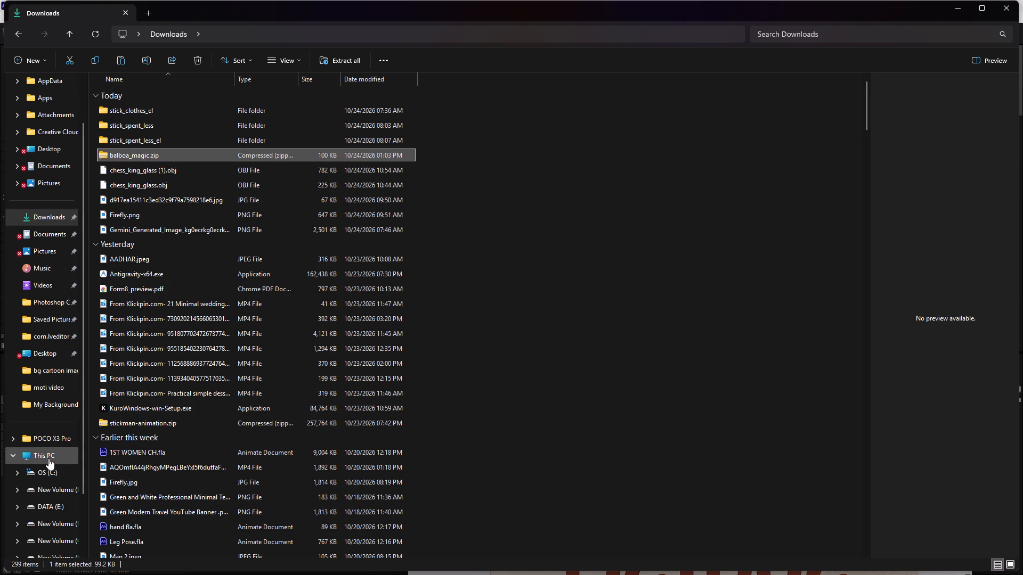
pyautogui.click(48, 458)
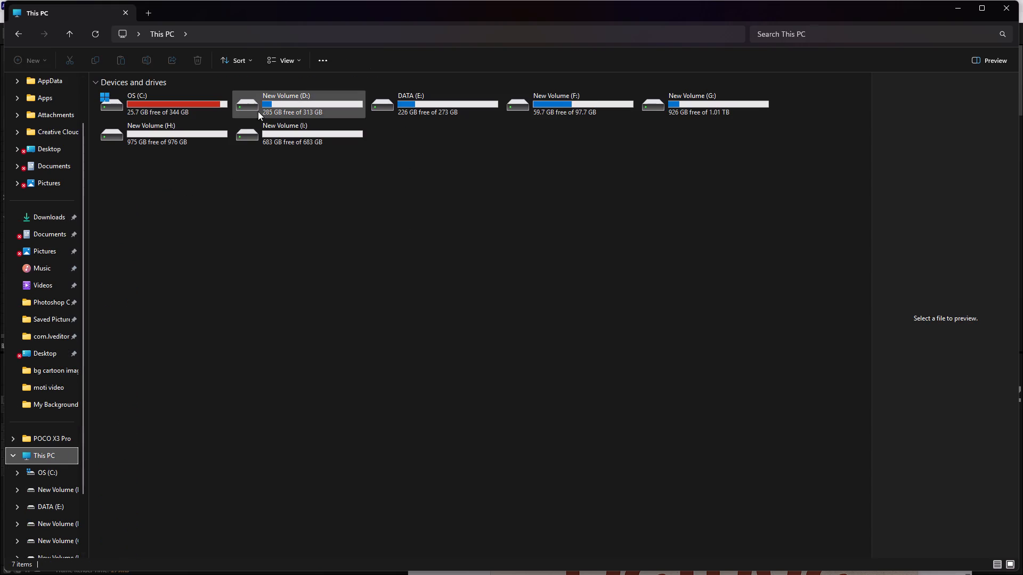
pyautogui.doubleClick(288, 105)
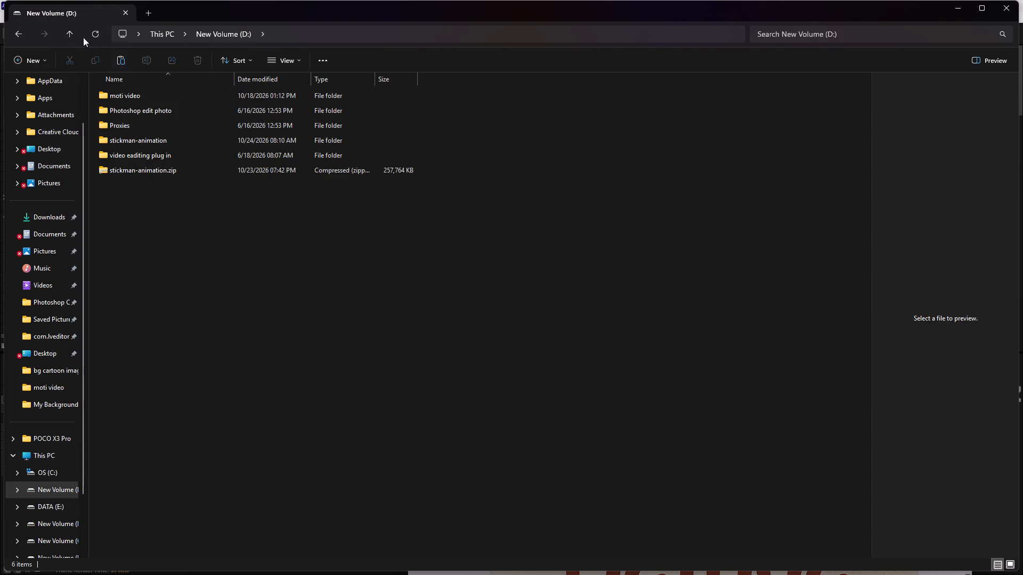
pyautogui.click(71, 31)
pyautogui.doubleClick(401, 104)
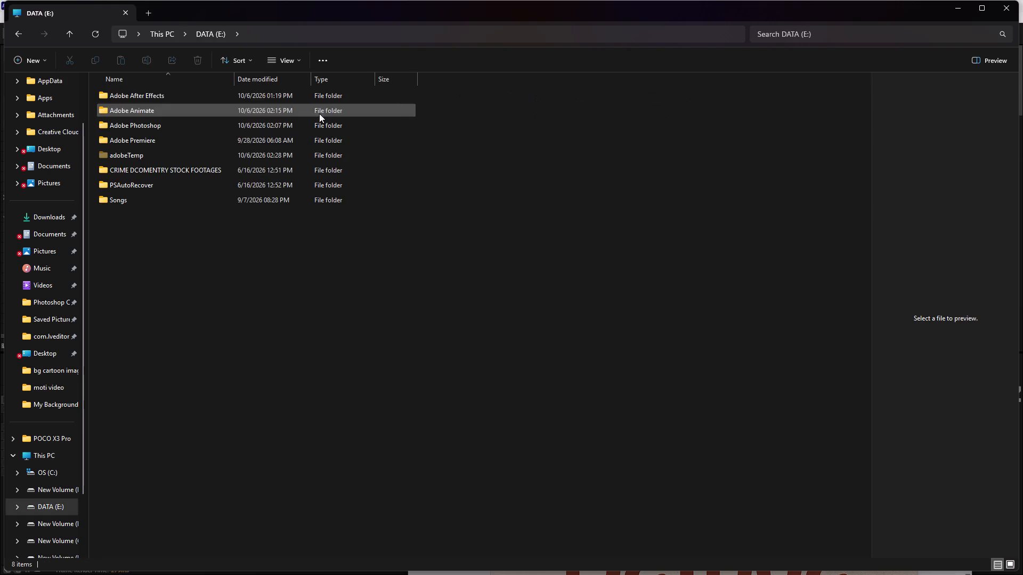
pyautogui.click(71, 36)
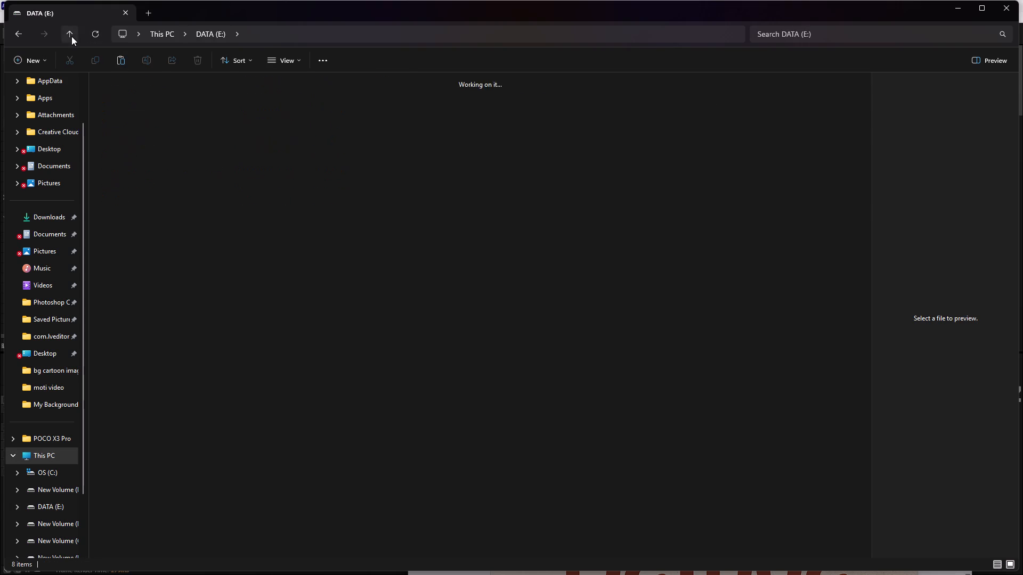
pyautogui.doubleClick(537, 102)
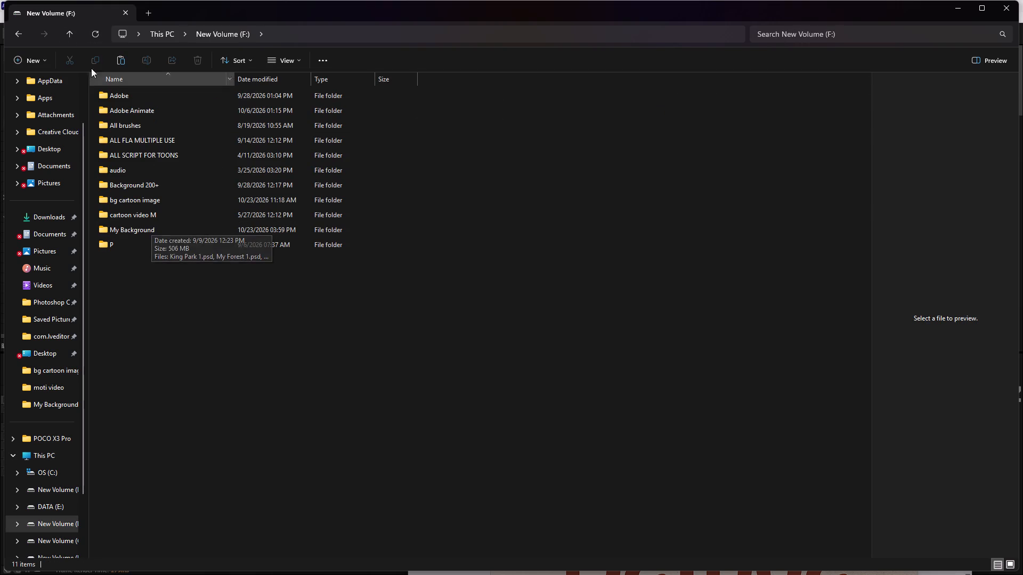
pyautogui.click(69, 35)
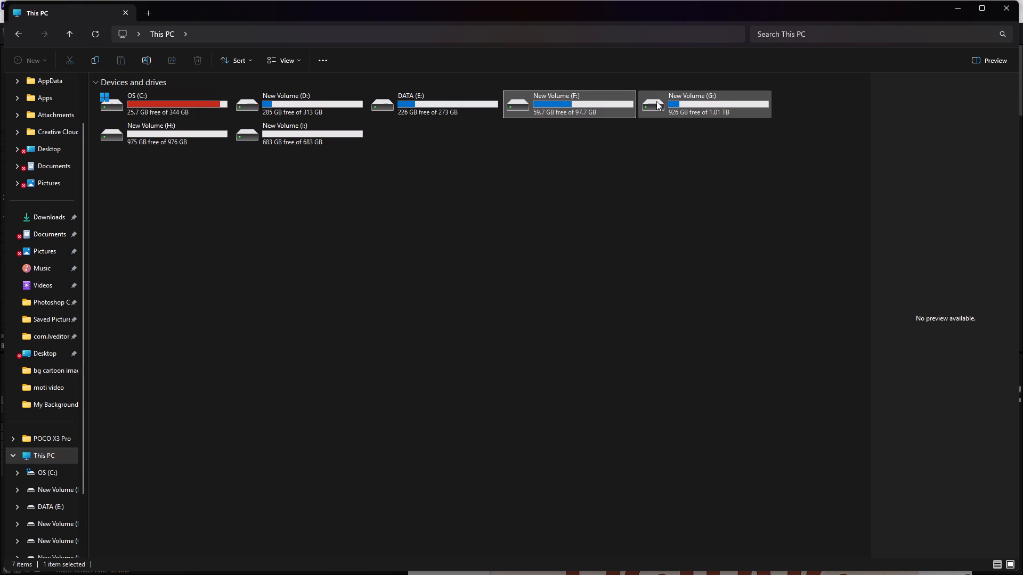
pyautogui.doubleClick(659, 102)
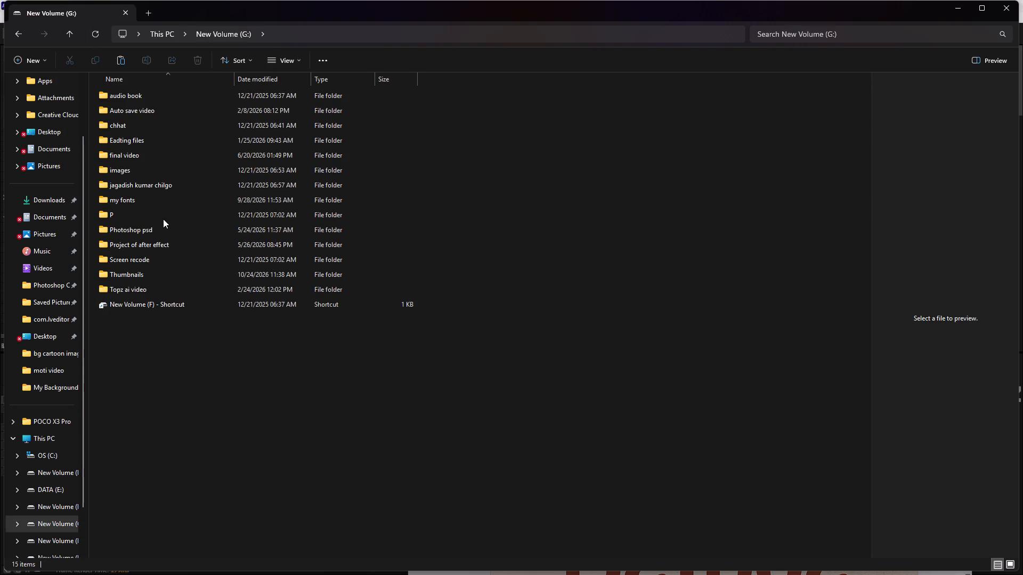
pyautogui.doubleClick(143, 196)
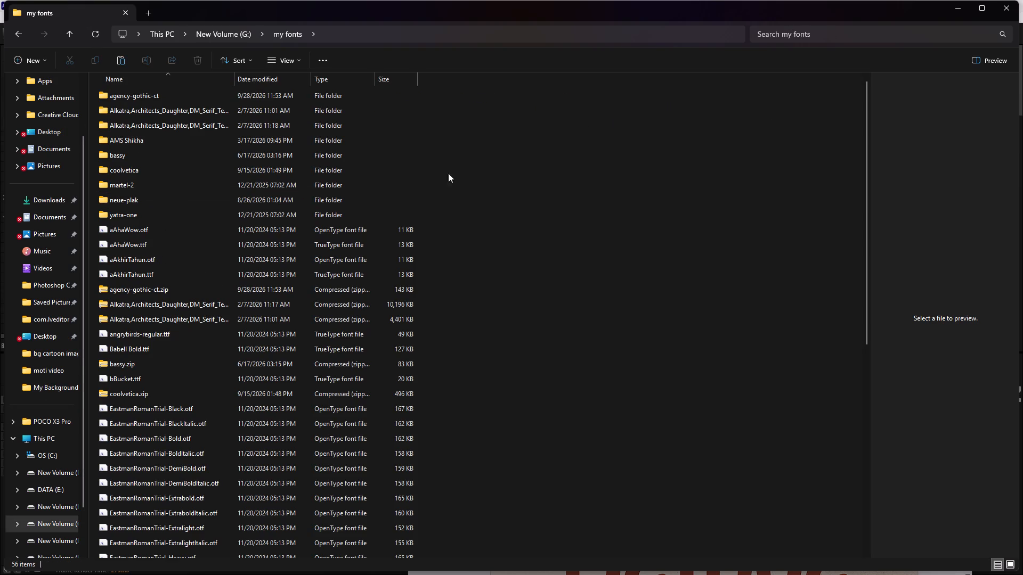
pyautogui.rightClick(609, 185)
pyautogui.click(629, 206)
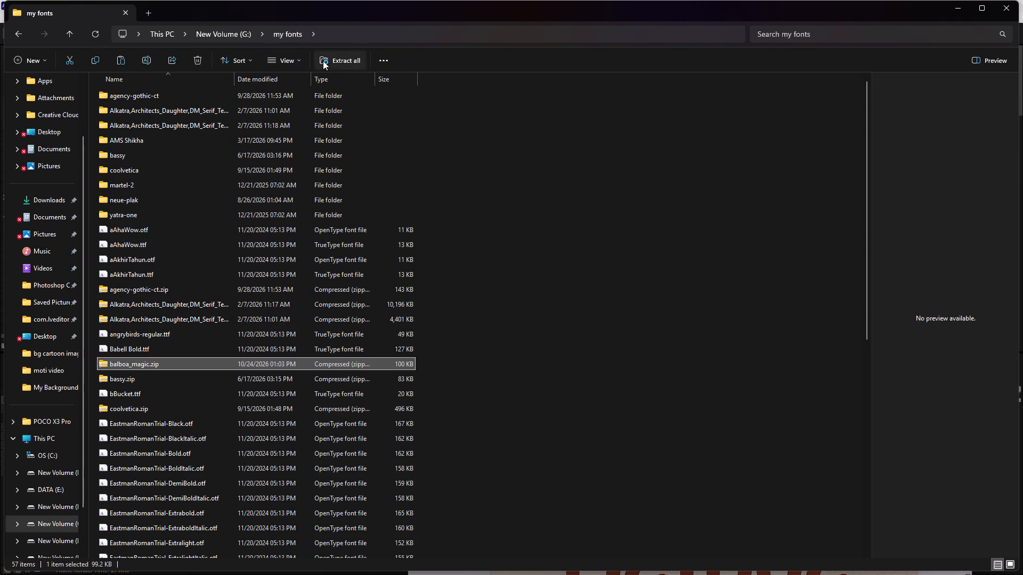
# Extract balboa_magic.zip into its own balboa_magic folder inside my fonts.
pyautogui.click(323, 61)
pyautogui.click(606, 396)
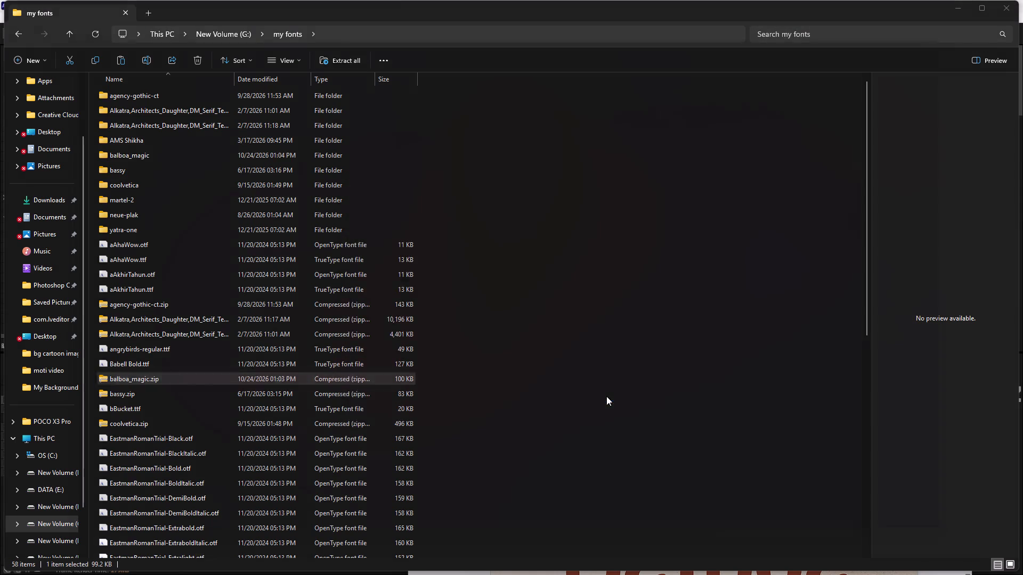
# Install the three extracted Balboa Magic font files (otf, ttf and woff) together.
pyautogui.moveTo(233, 152); pyautogui.dragTo(147, 94)
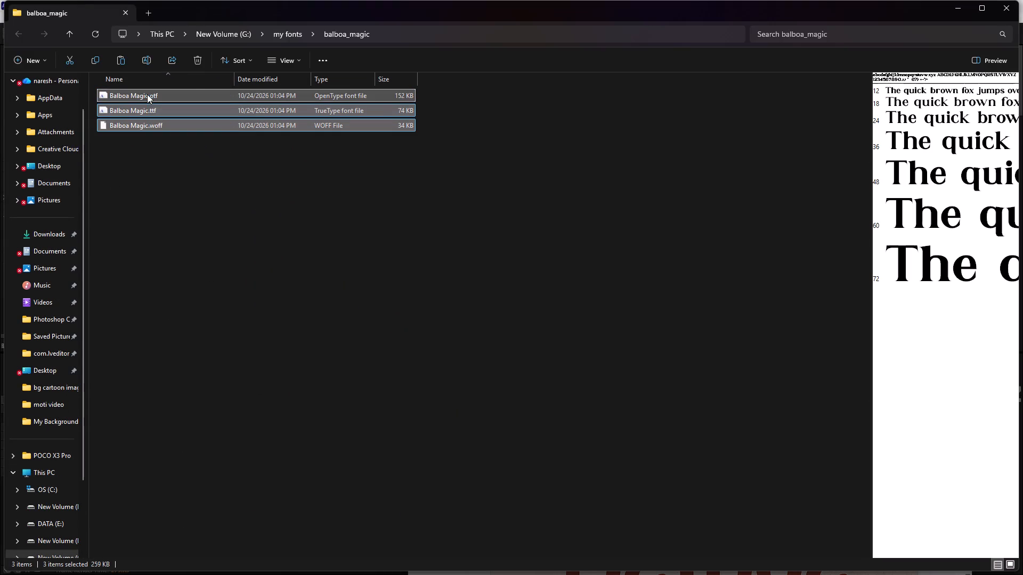
pyautogui.rightClick(201, 94)
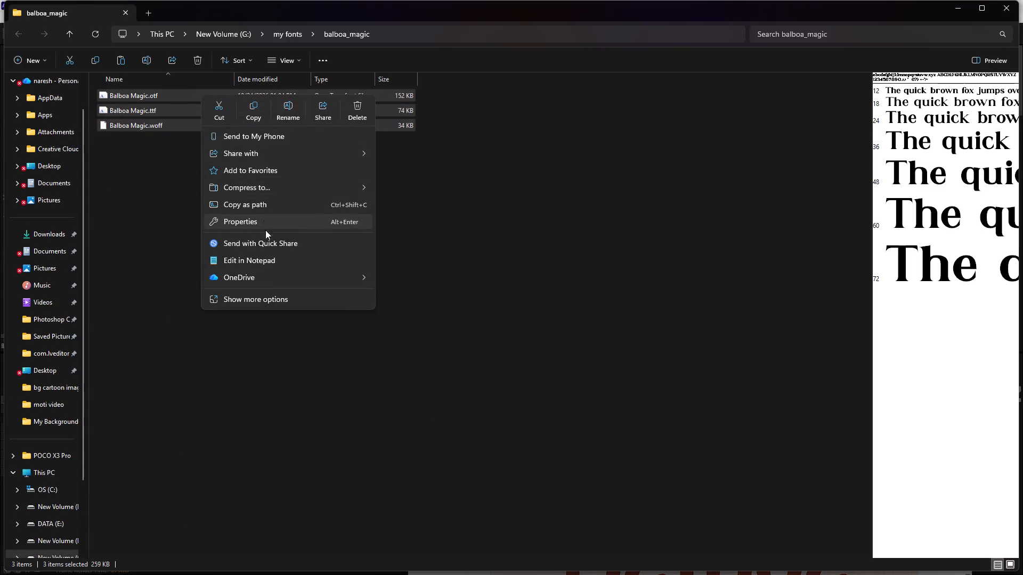
pyautogui.click(280, 297)
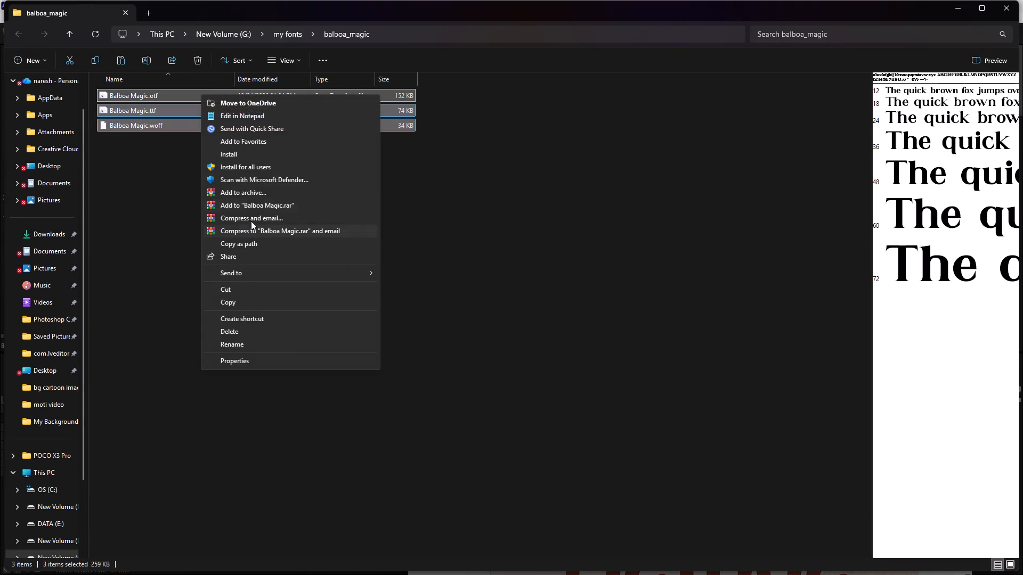
pyautogui.click(250, 159)
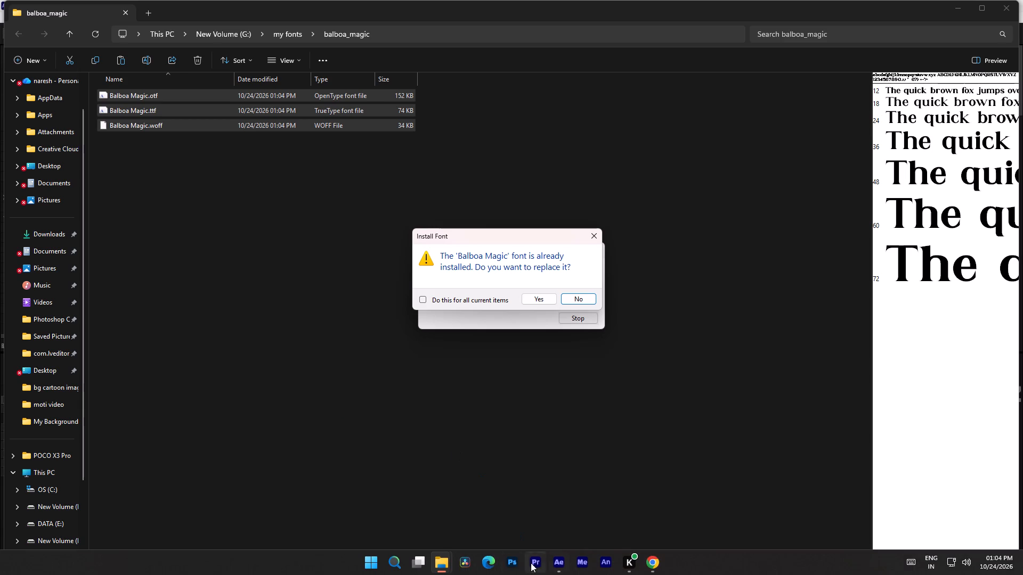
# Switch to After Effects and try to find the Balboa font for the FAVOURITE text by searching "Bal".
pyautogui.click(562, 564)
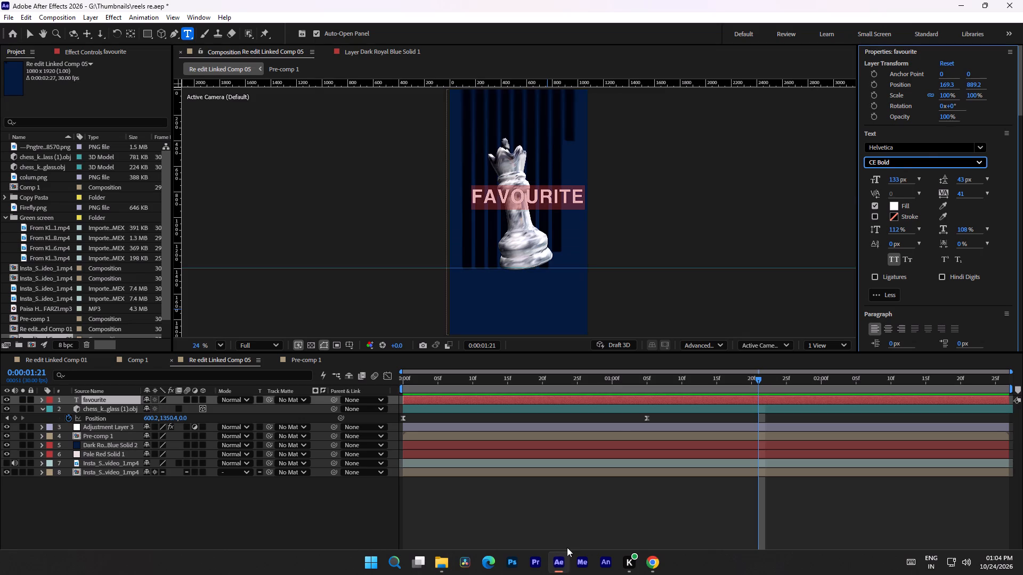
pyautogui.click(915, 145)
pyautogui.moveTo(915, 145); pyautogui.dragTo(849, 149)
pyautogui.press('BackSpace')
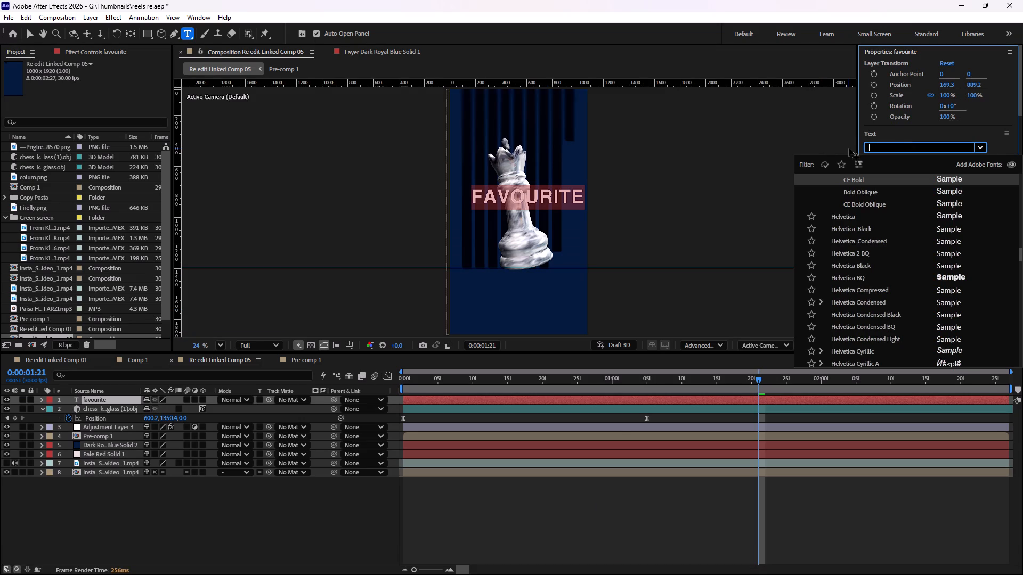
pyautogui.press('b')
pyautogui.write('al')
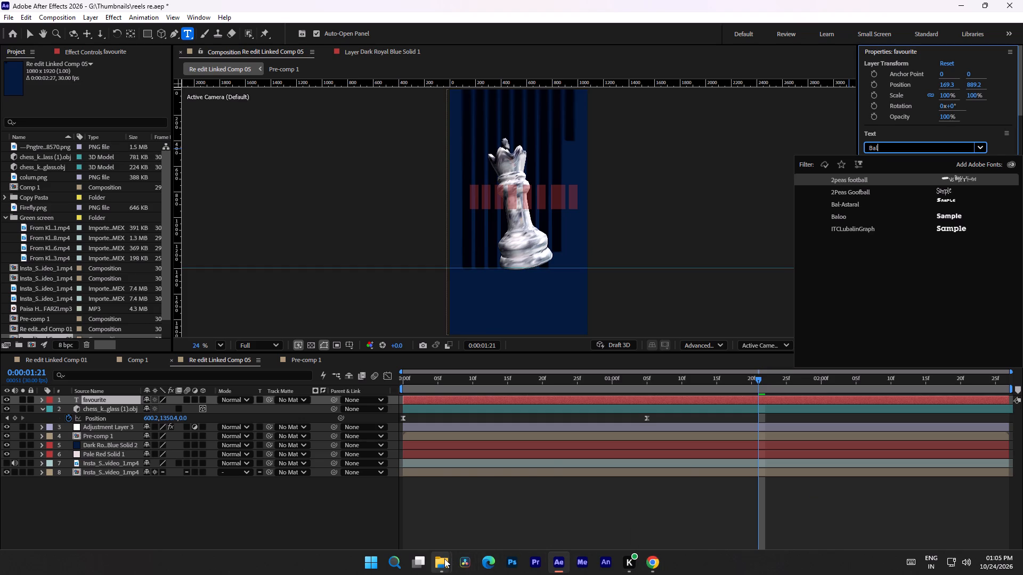
# Return to File Explorer and finish the font installation by agreeing to replace the existing Balboa Magic font.
pyautogui.click(472, 520)
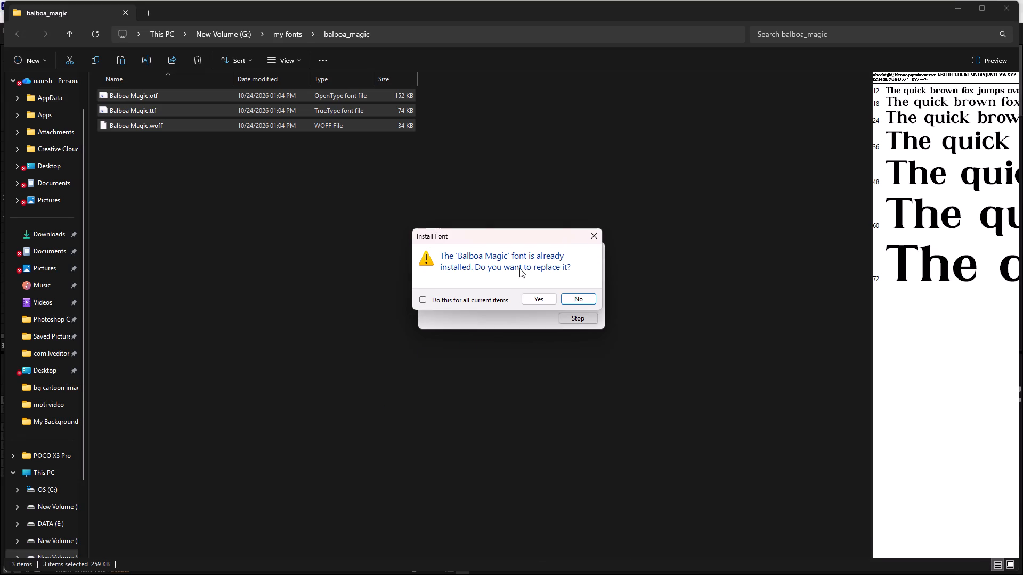
pyautogui.moveTo(526, 234); pyautogui.dragTo(293, 334)
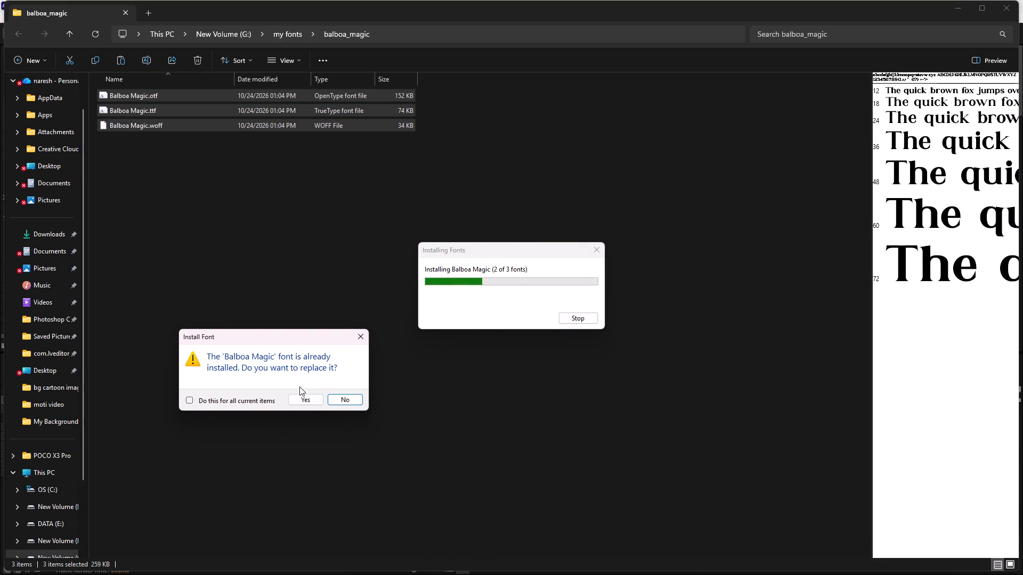
pyautogui.click(306, 398)
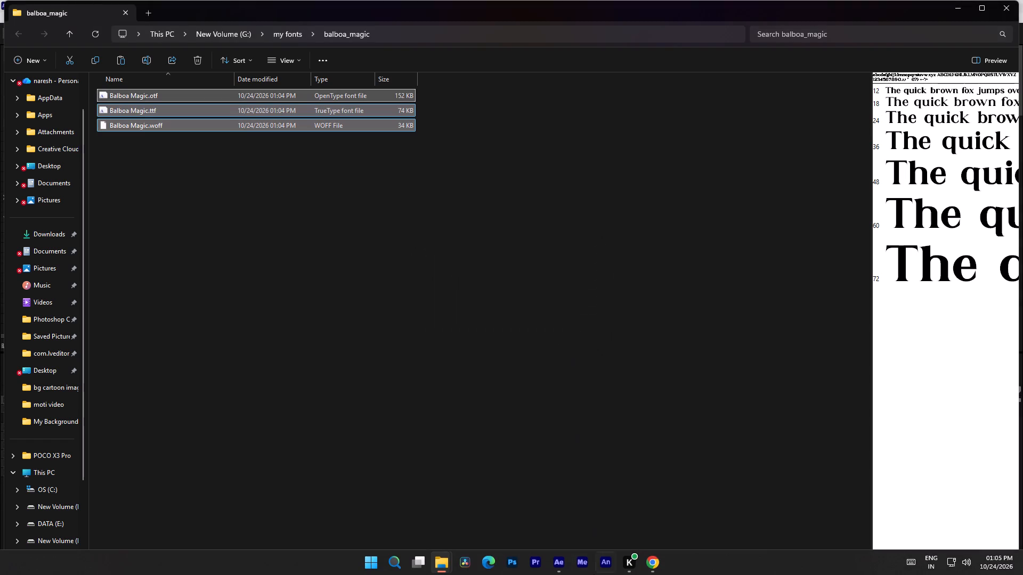
# Back in After Effects, search the fonts for "BALBO" and set the FAVOURITE text to Balboa Magic, keeping the Regular style.
pyautogui.click(566, 562)
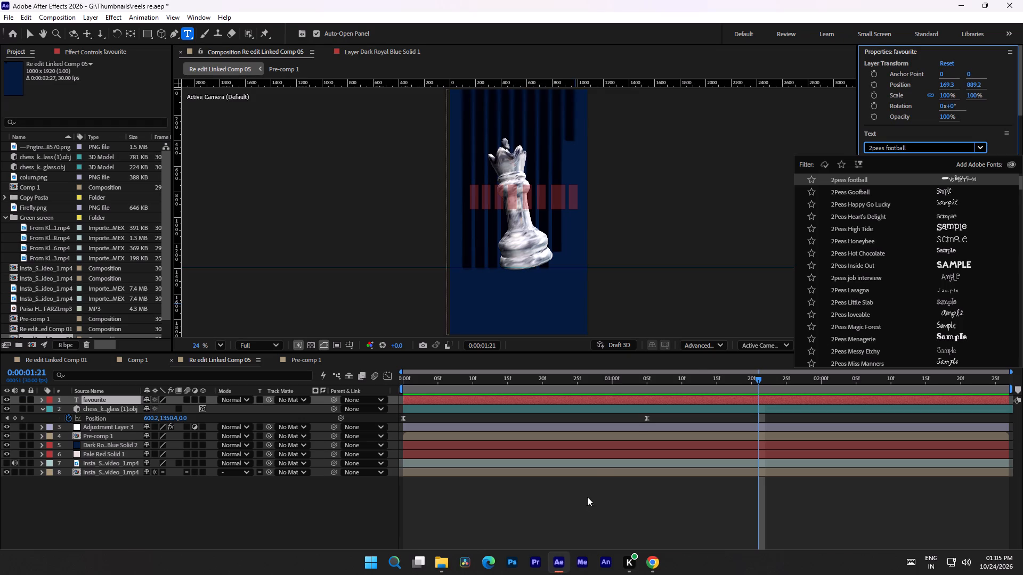
pyautogui.moveTo(923, 147); pyautogui.dragTo(846, 148)
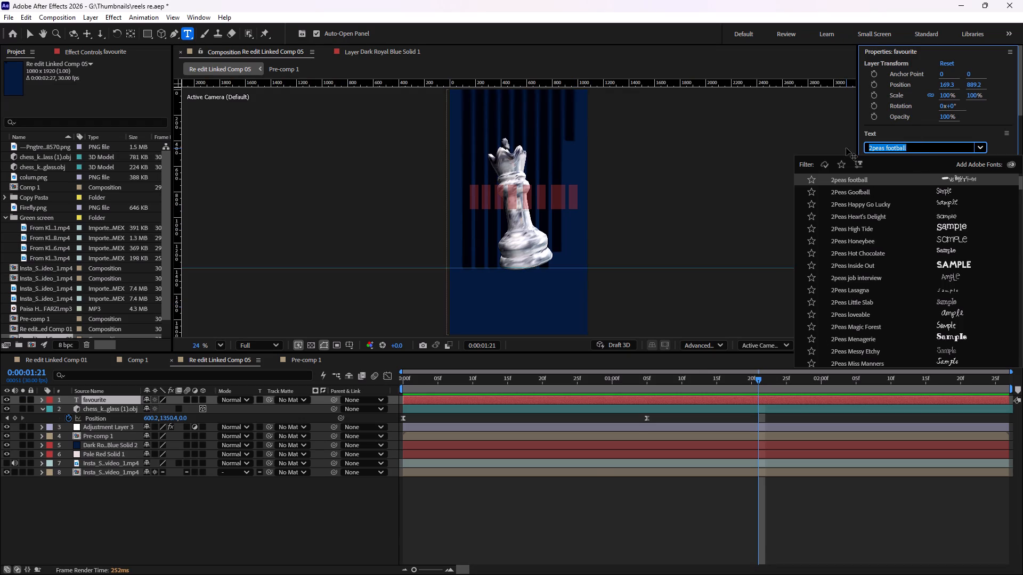
pyautogui.press('BackSpace')
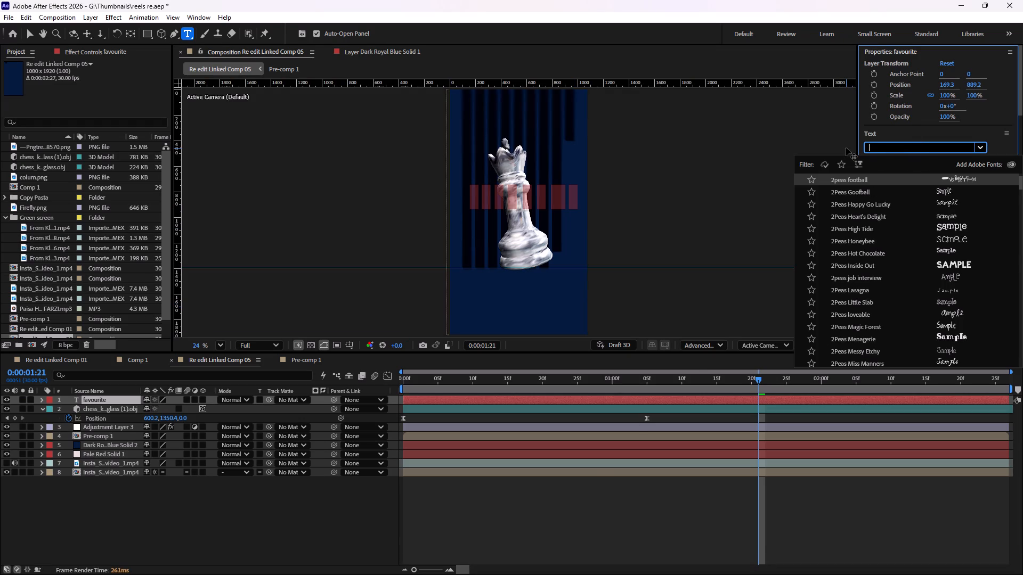
pyautogui.write('BA')
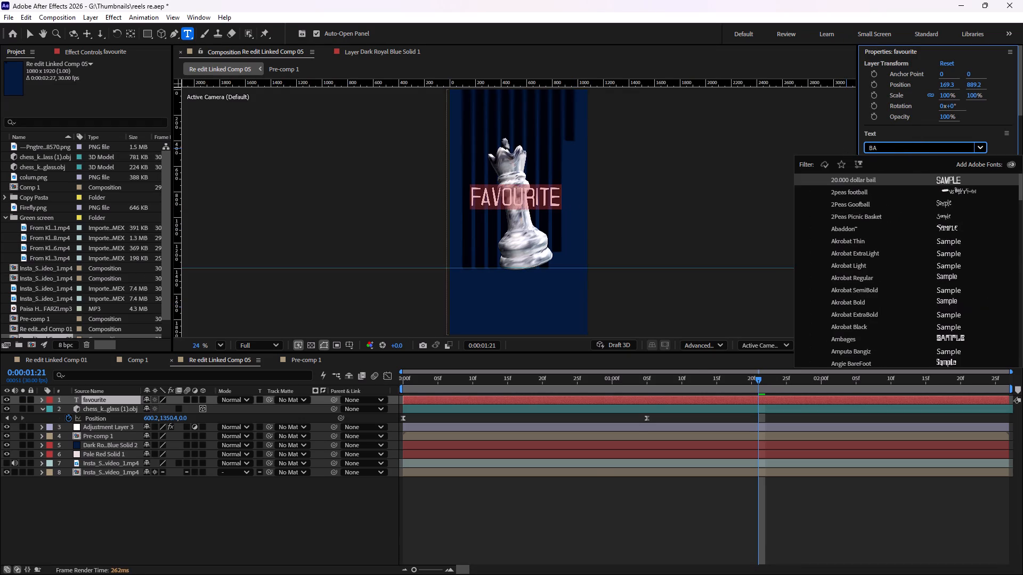
pyautogui.press('l')
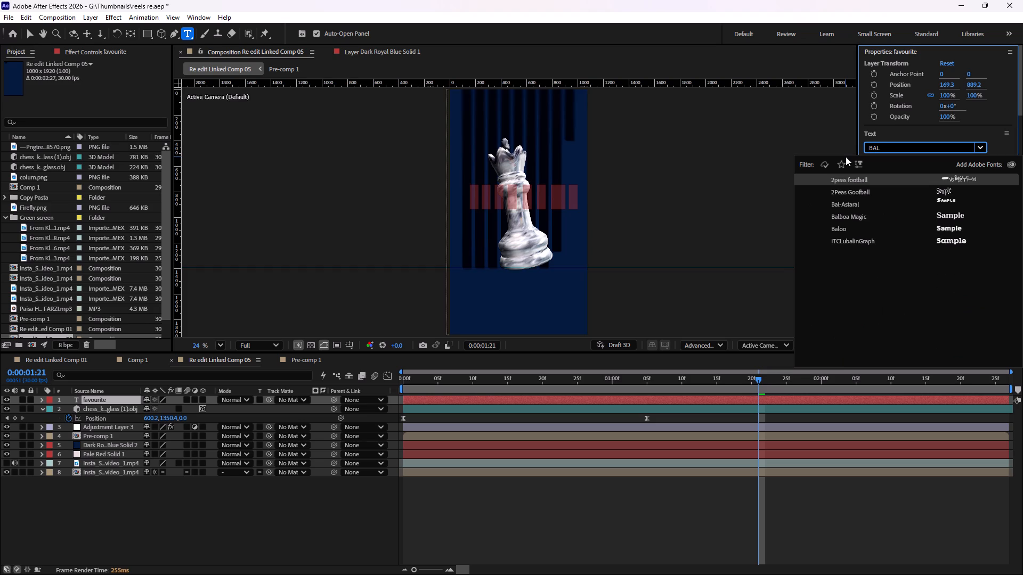
pyautogui.press('b')
pyautogui.press('o')
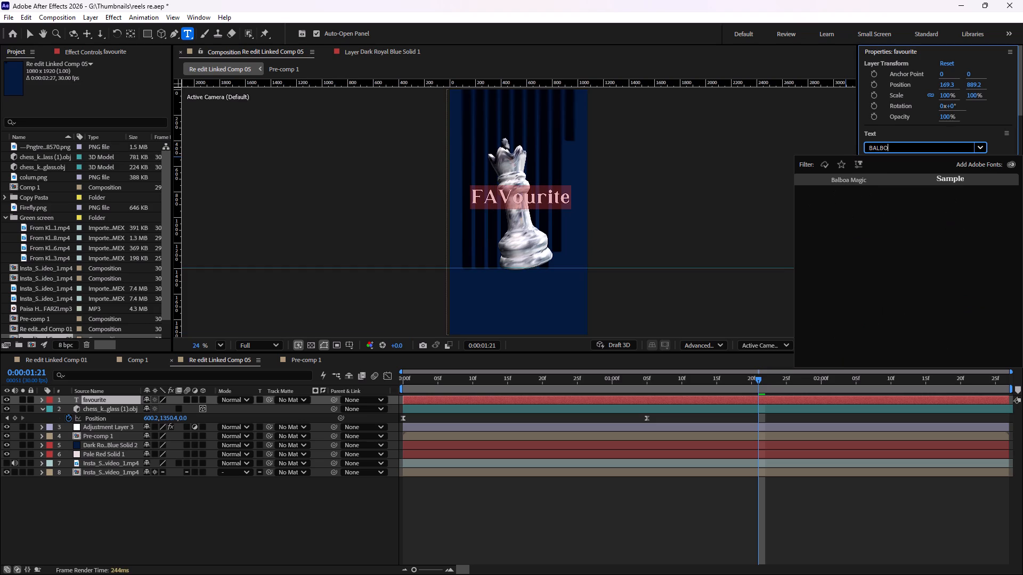
pyautogui.click(891, 177)
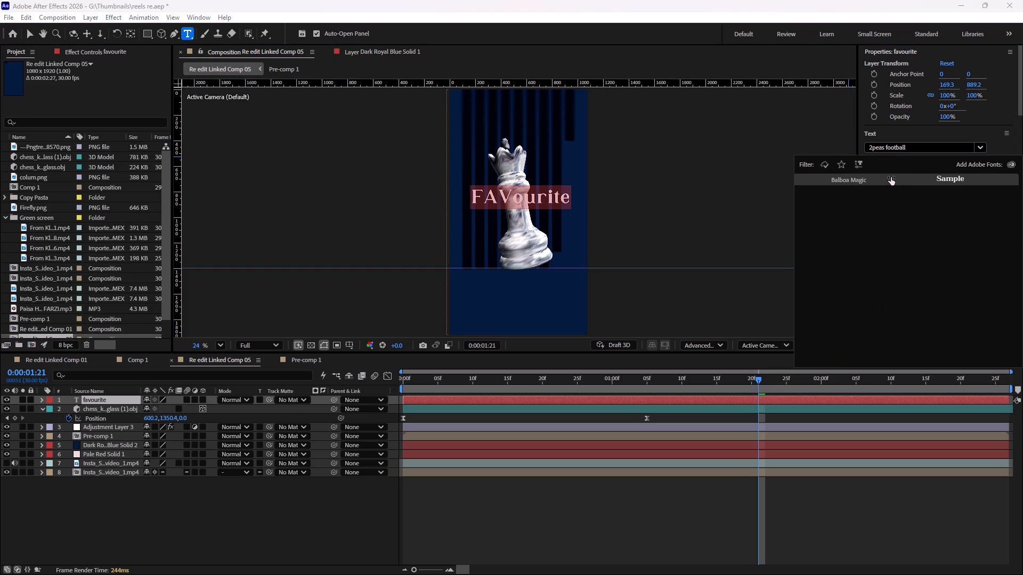
pyautogui.click(973, 163)
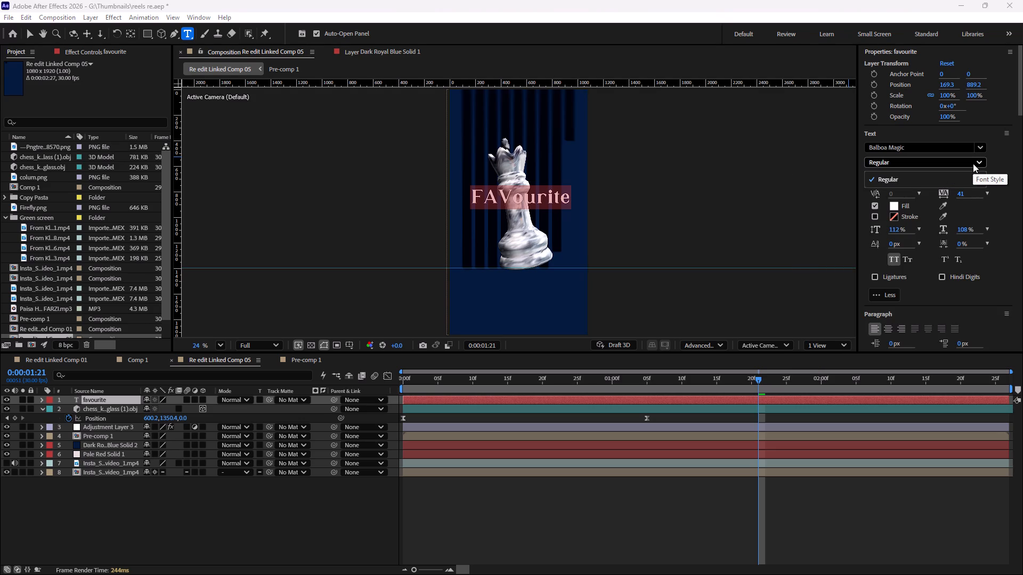
pyautogui.click(973, 163)
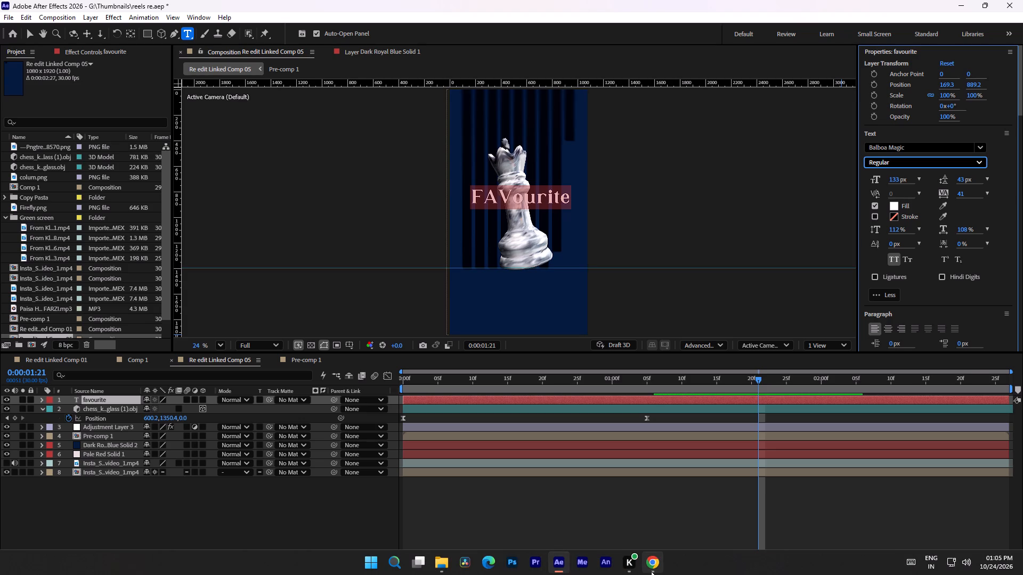
# Switch to Chrome, return to the "balboa font dafont" results and examine the Balboa family's styles on Adobe Fonts.
pyautogui.click(651, 571)
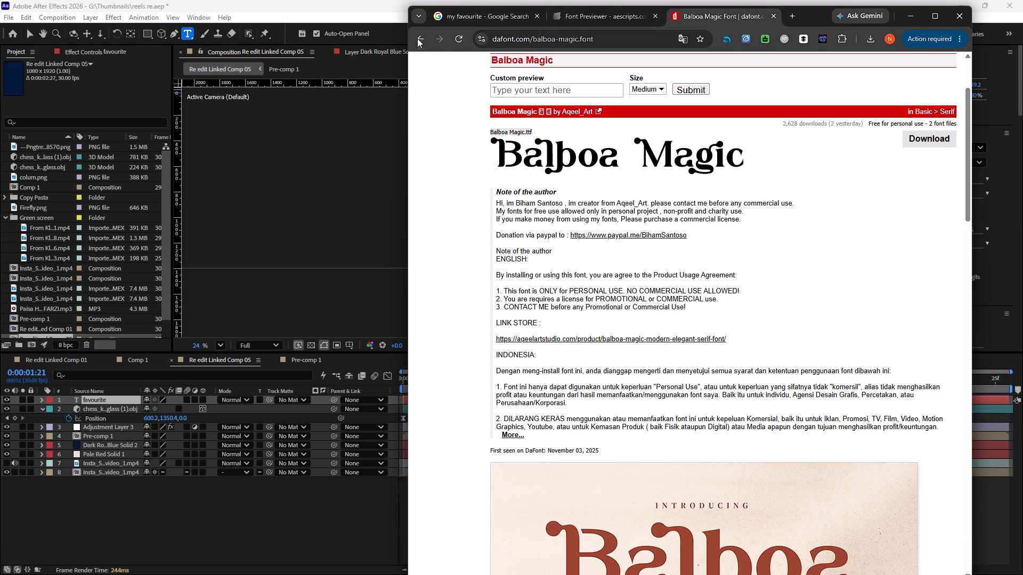
pyautogui.click(415, 36)
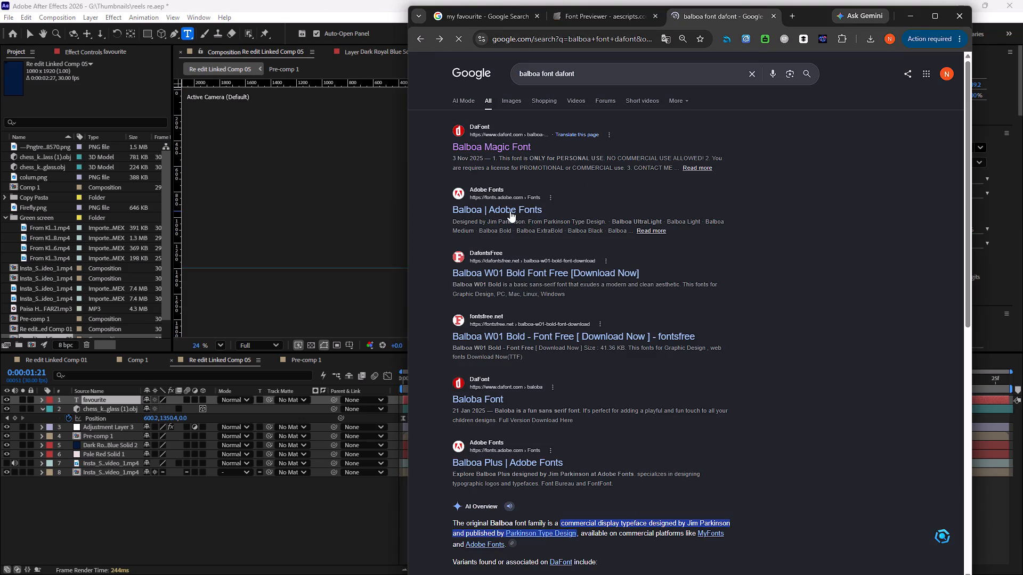
pyautogui.click(510, 211)
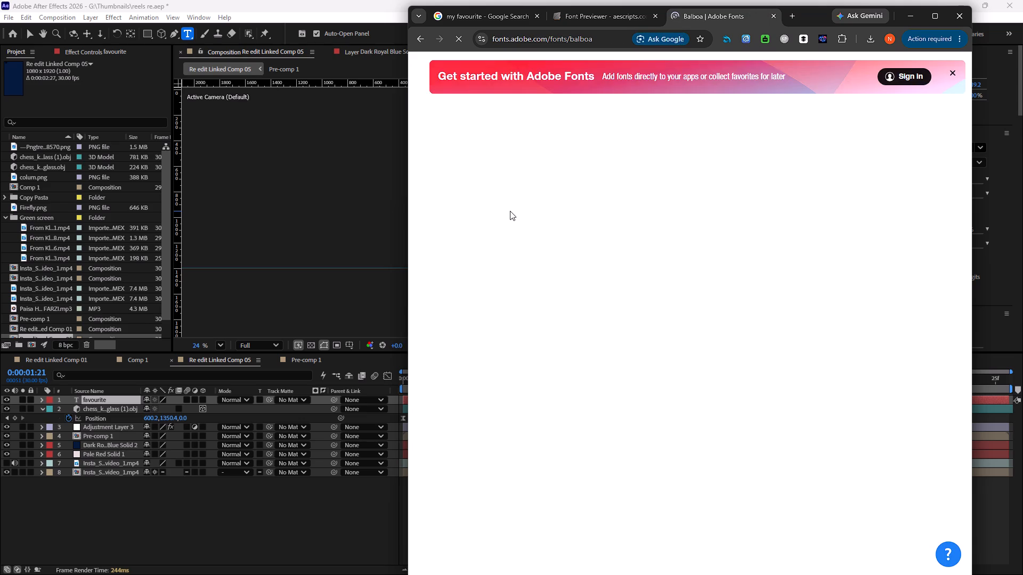
pyautogui.scroll(-4, 517, 232)
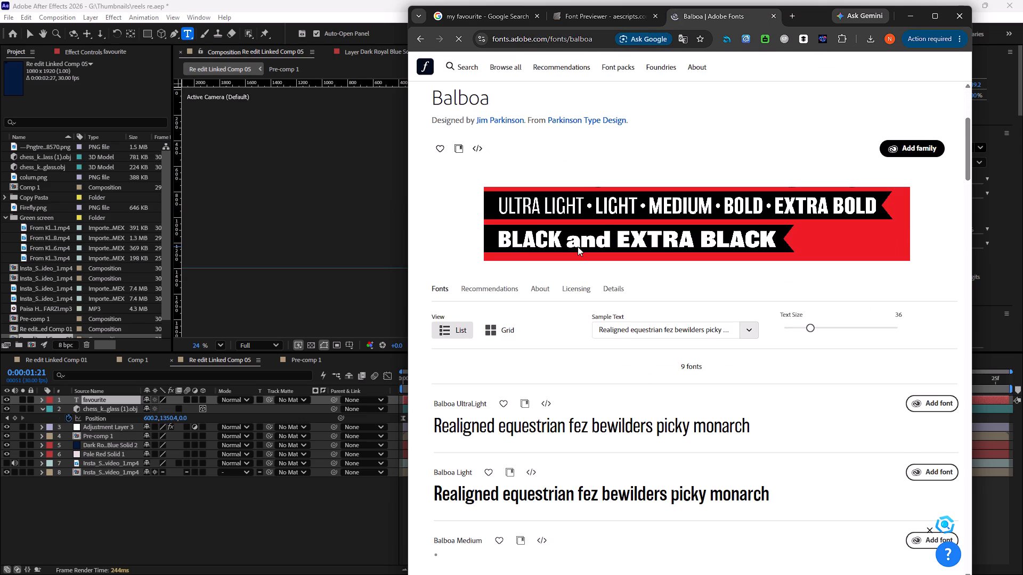
pyautogui.scroll(-5, 578, 274)
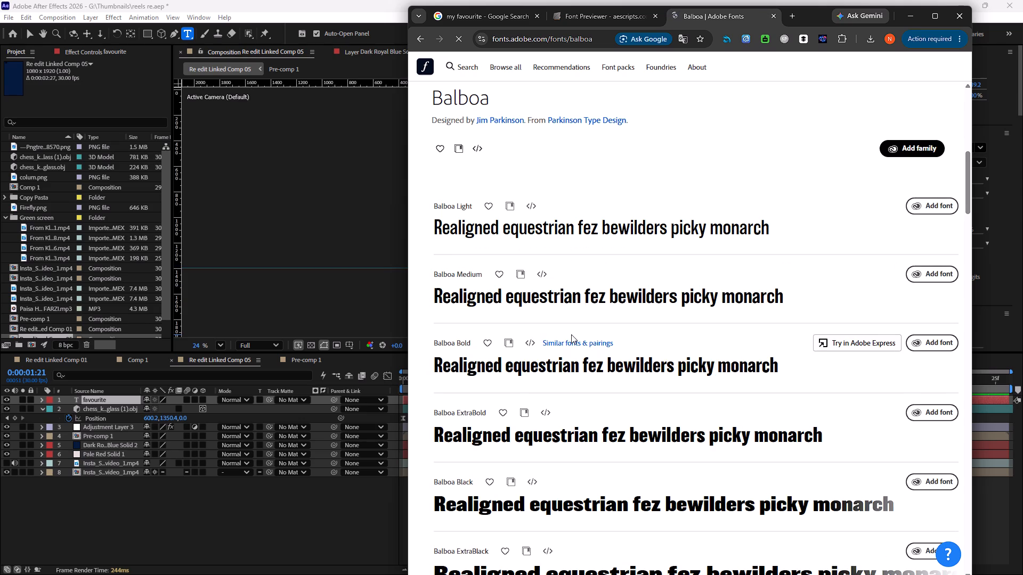
pyautogui.scroll(-4, 571, 335)
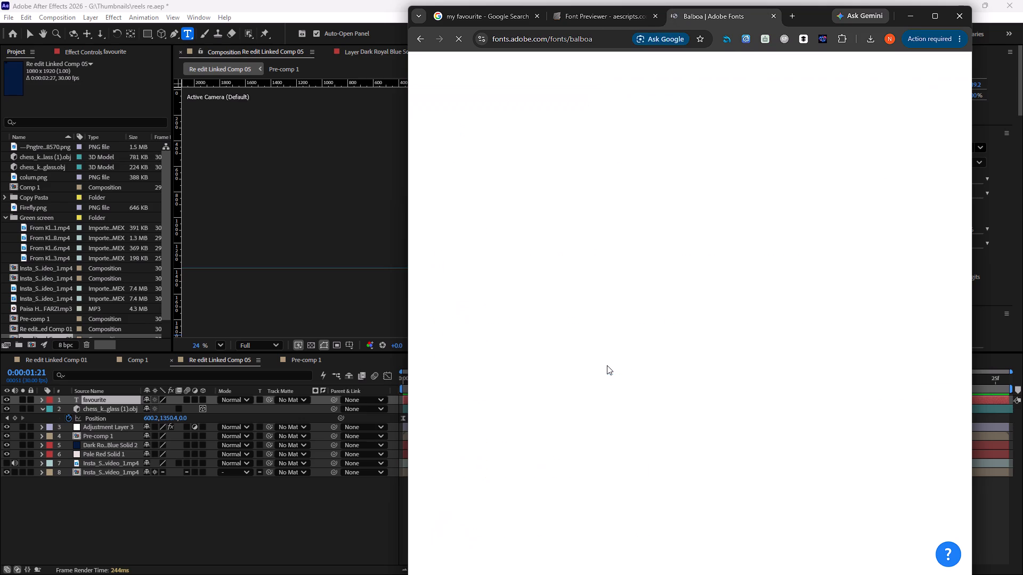
pyautogui.scroll(-4, 607, 365)
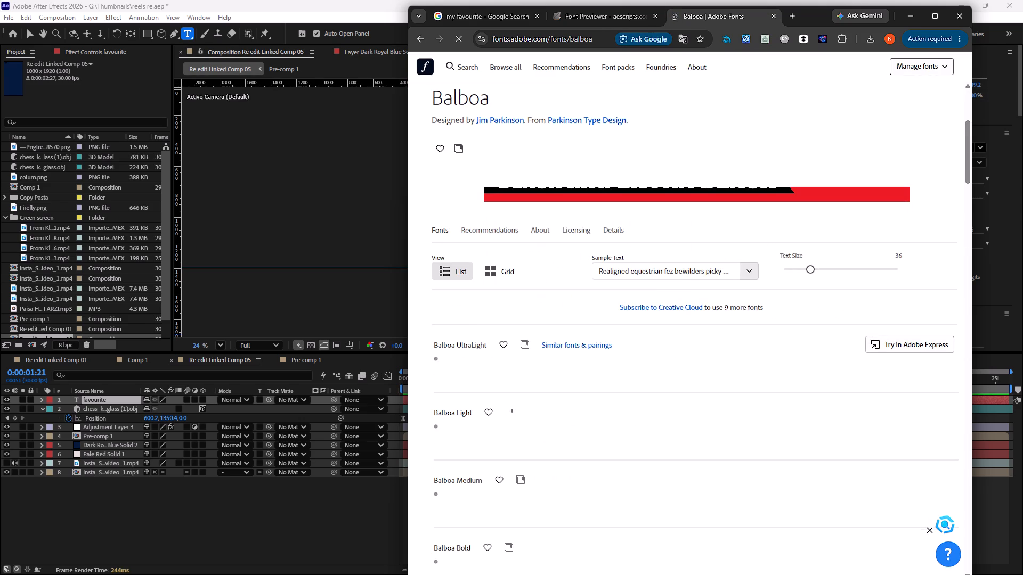
pyautogui.scroll(-5, 583, 357)
pyautogui.scroll(-5, 590, 401)
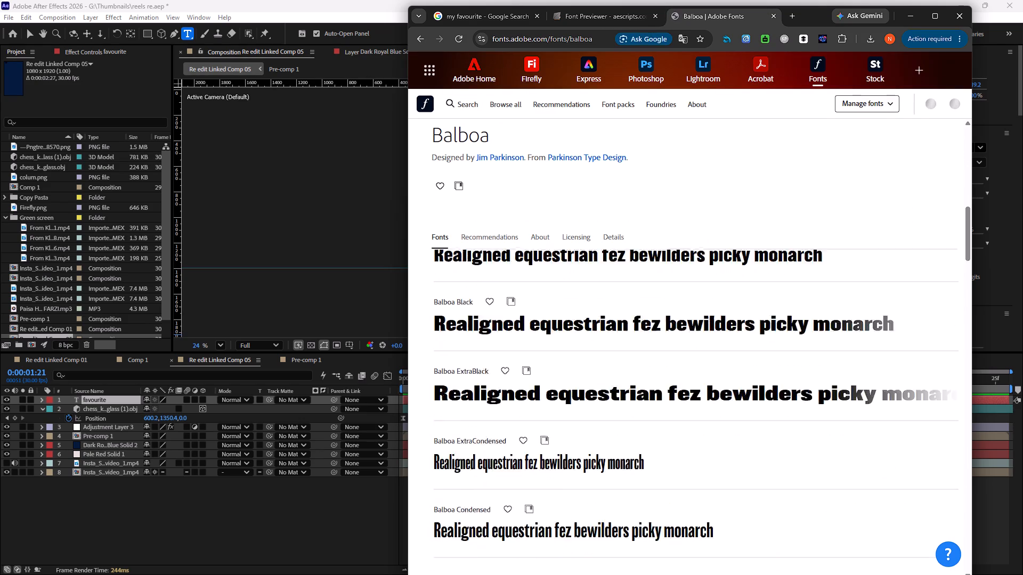
pyautogui.scroll(4, 590, 402)
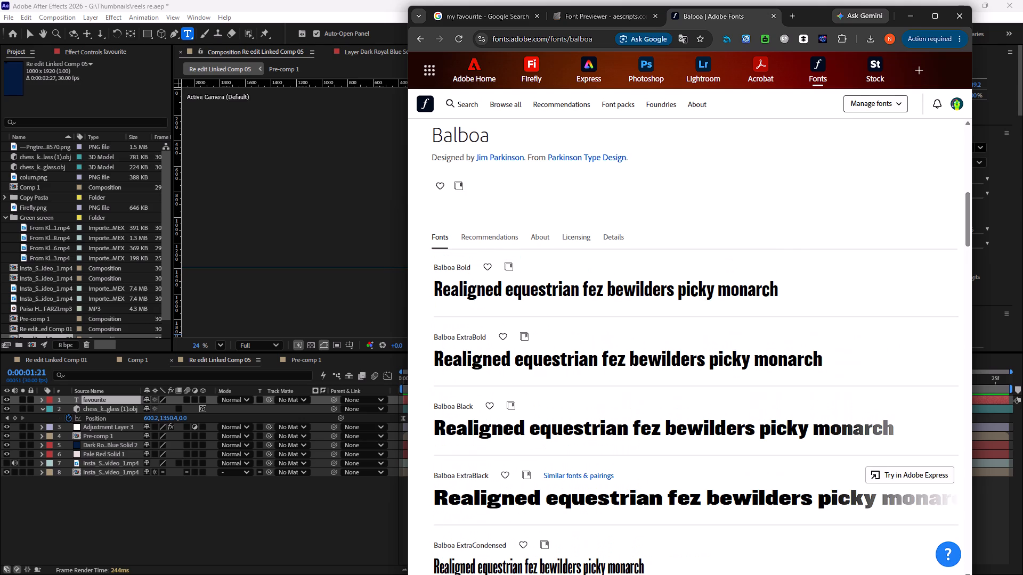
pyautogui.click(421, 39)
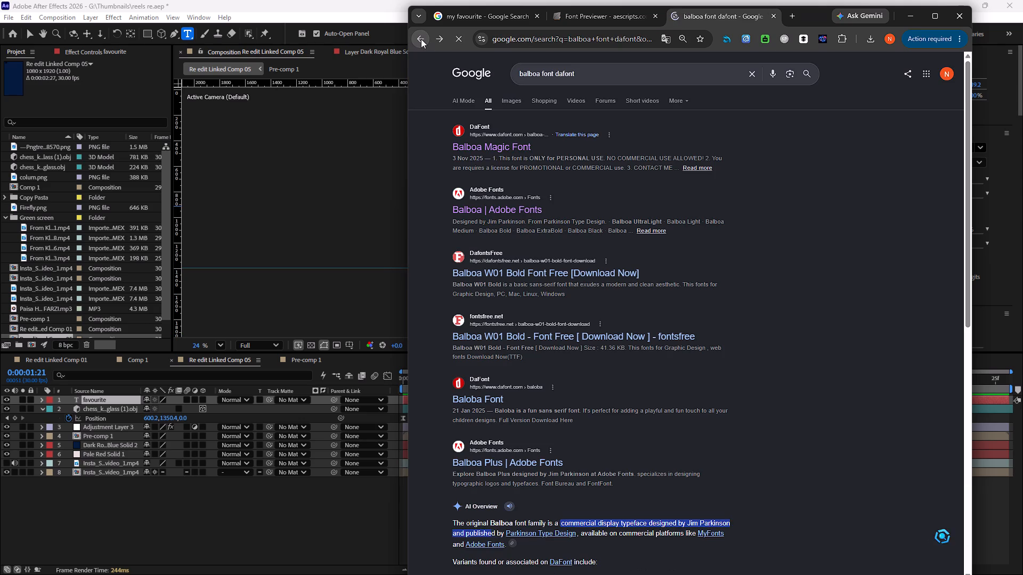
# Check the Balboa W01 Bold font preview on DafontsFree and go back from it.
pyautogui.click(518, 271)
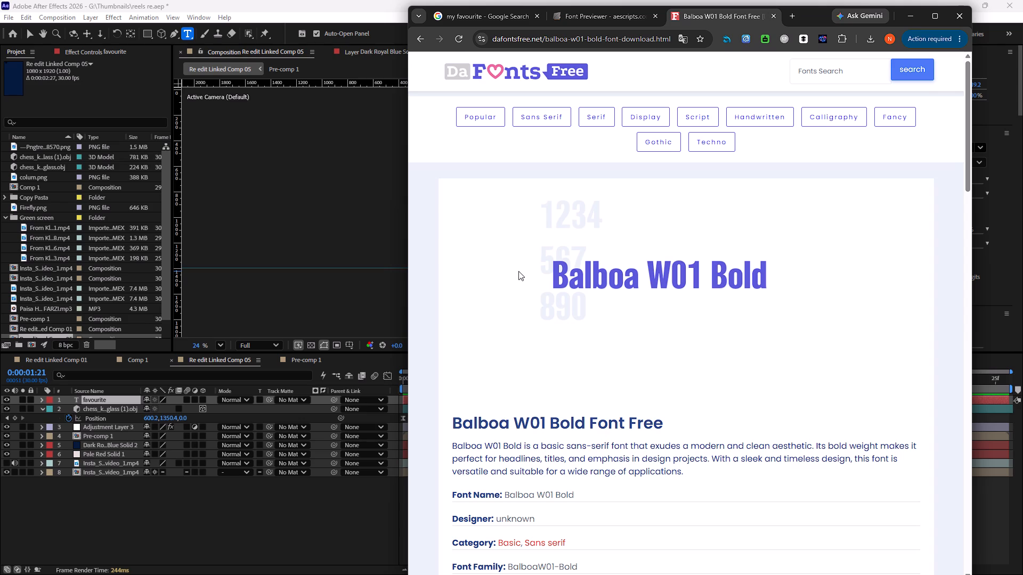
pyautogui.click(419, 38)
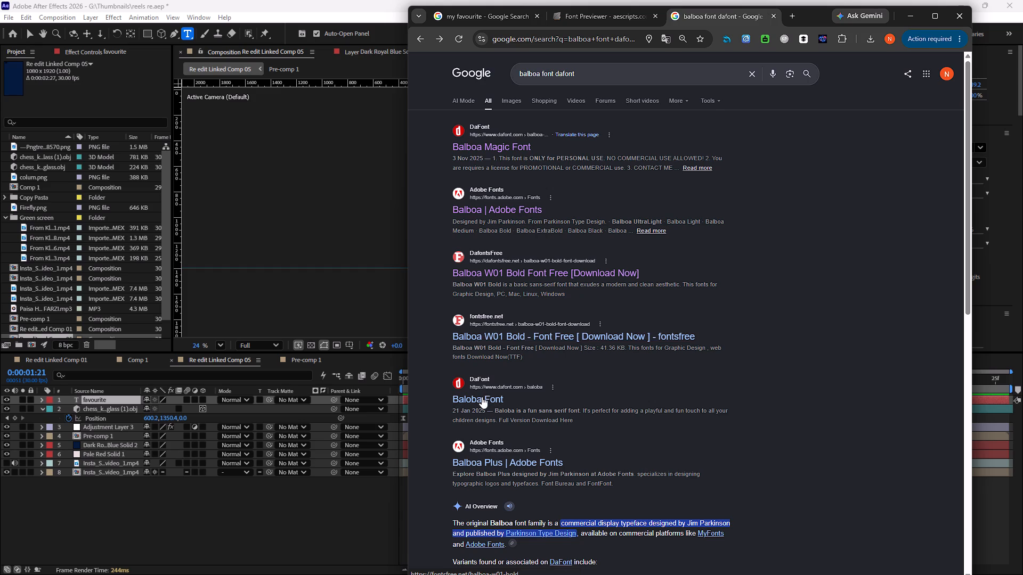
# Check the Balboa W01 Bold font page on fontsfree.net and go back to the search results.
pyautogui.click(514, 337)
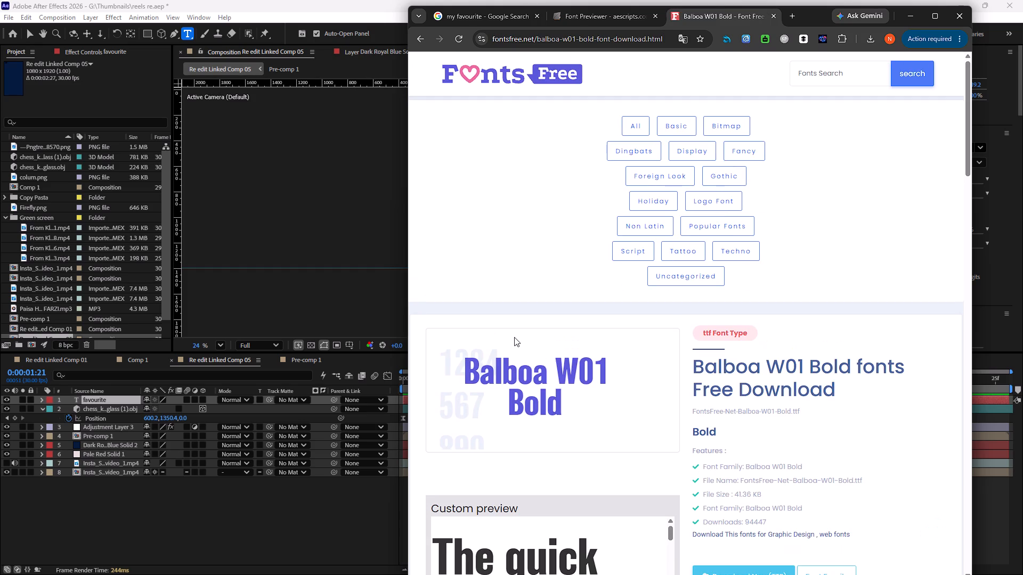
pyautogui.click(424, 46)
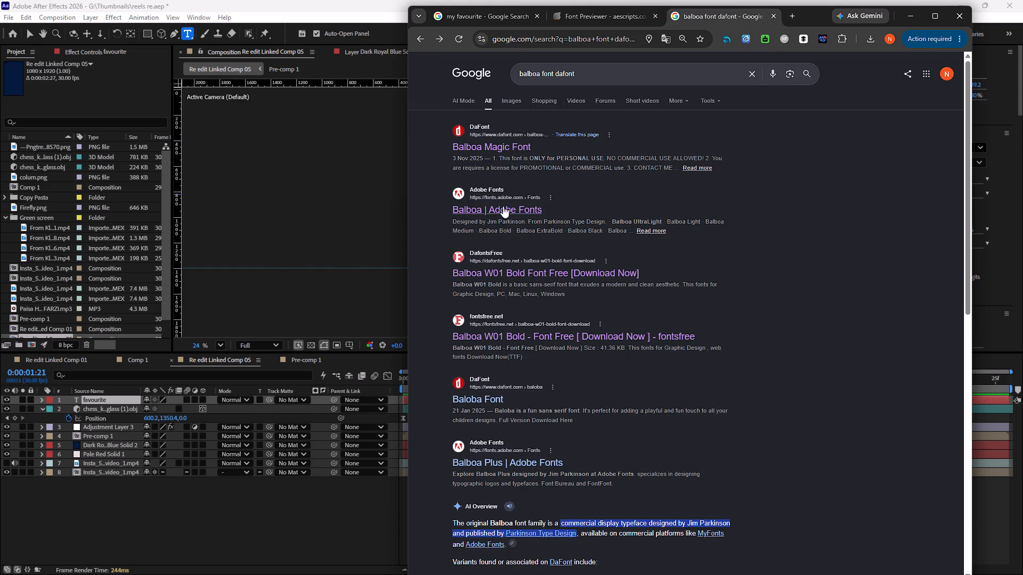
# Examine the Balboa Plus font styles on Adobe Fonts, from Fill to Primary, and go back from the page.
pyautogui.scroll(-5, 499, 347)
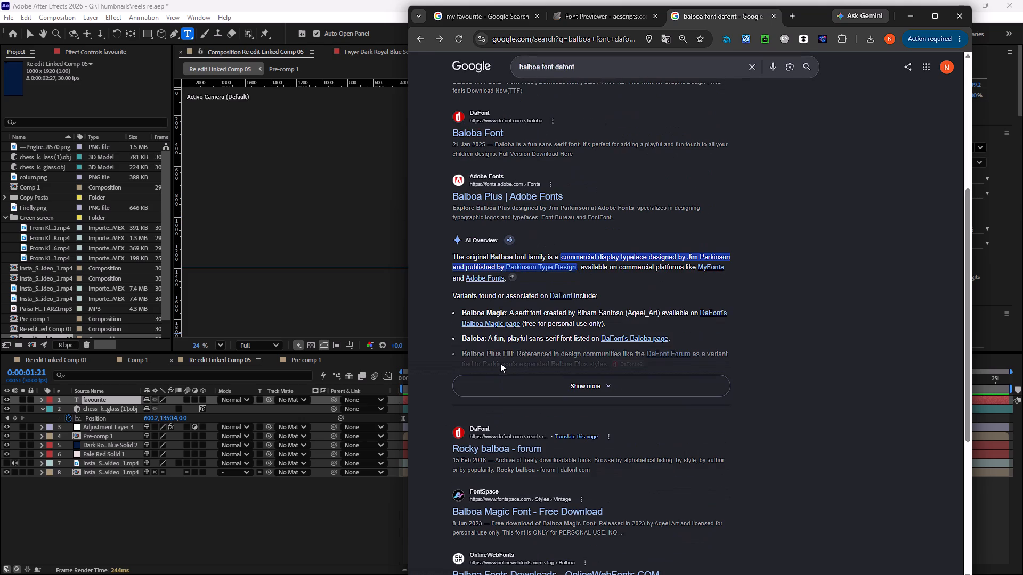
pyautogui.click(485, 194)
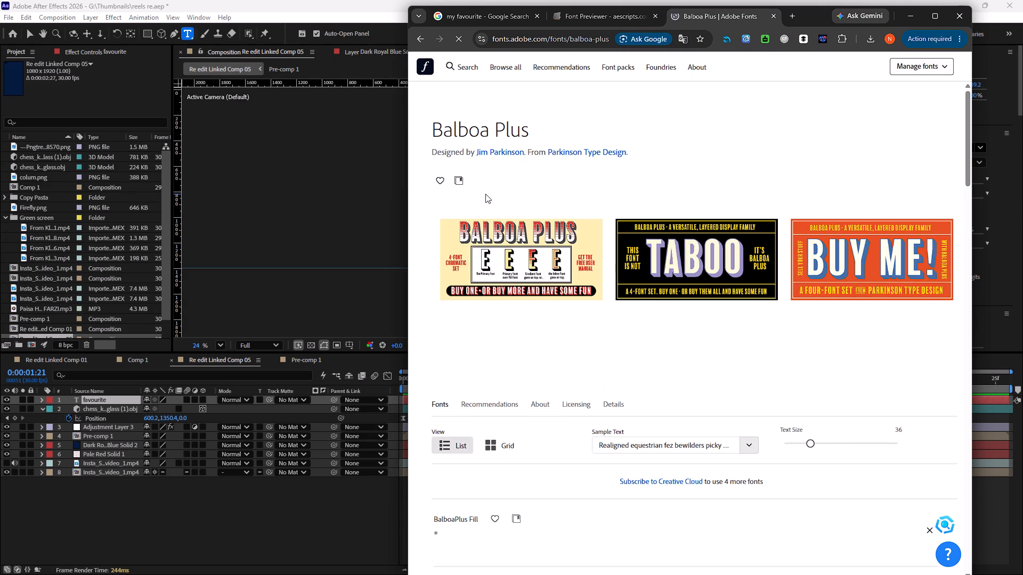
pyautogui.scroll(-5, 555, 274)
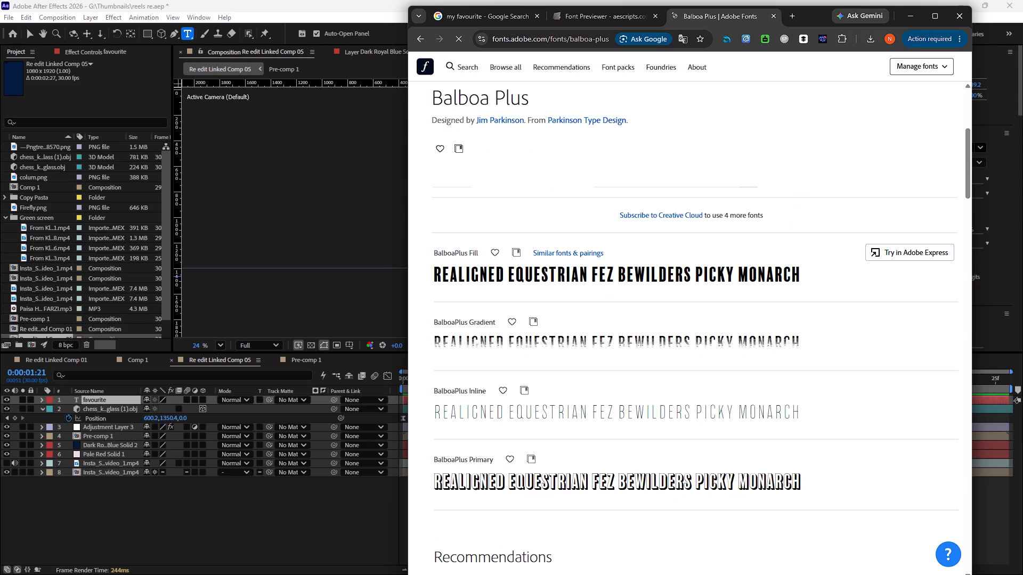
pyautogui.scroll(5, 572, 281)
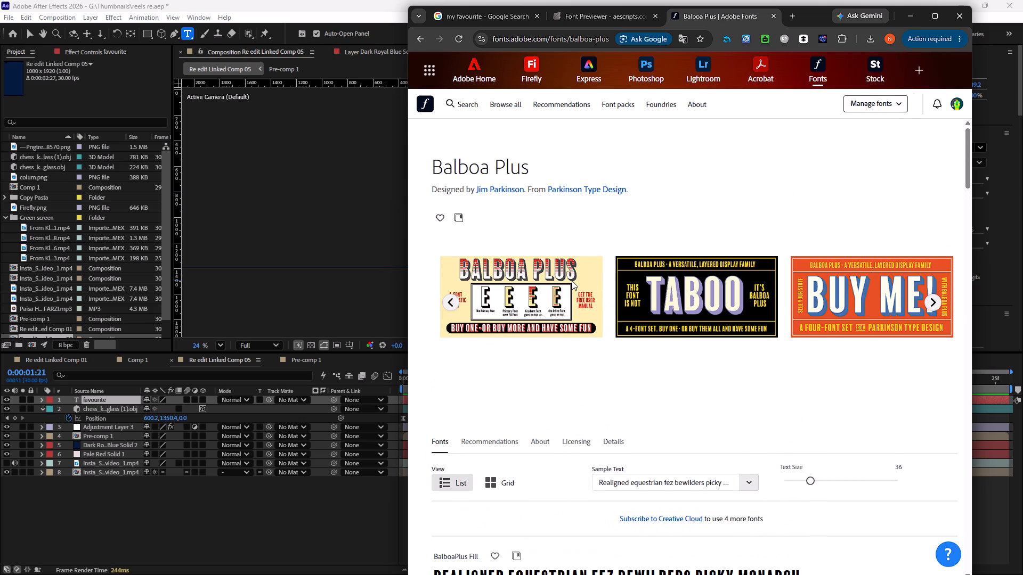
pyautogui.scroll(-6, 572, 281)
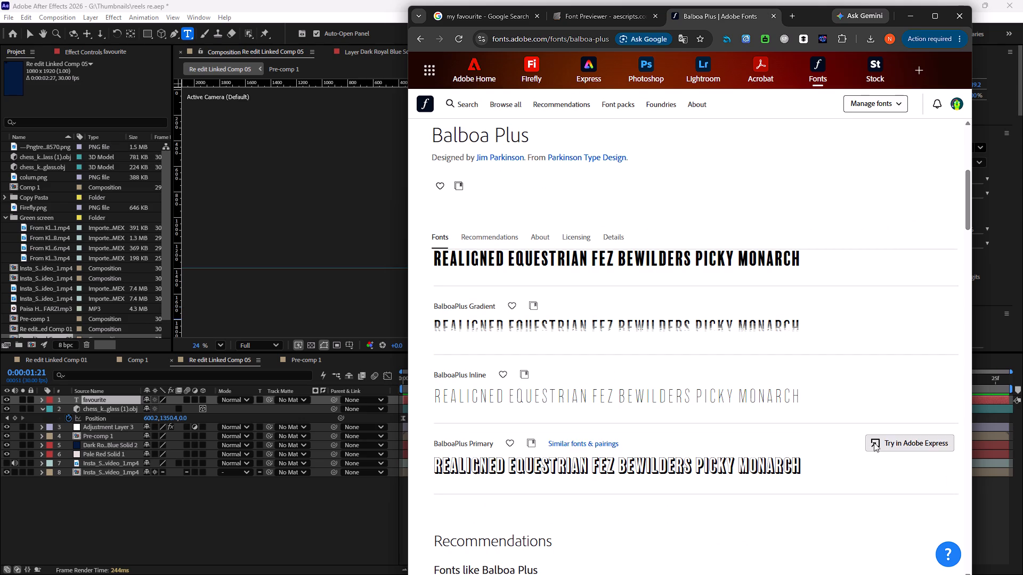
pyautogui.click(421, 41)
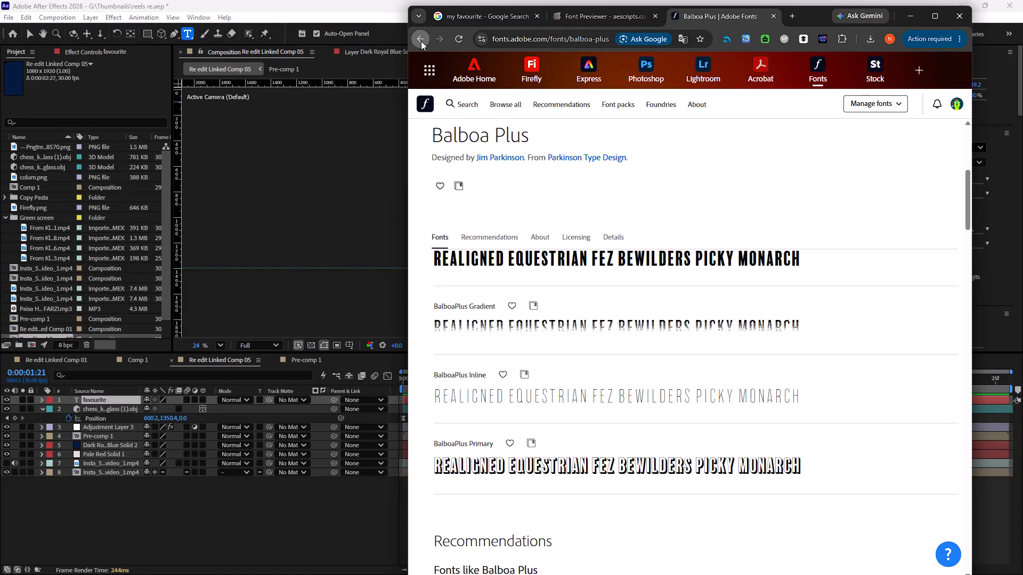
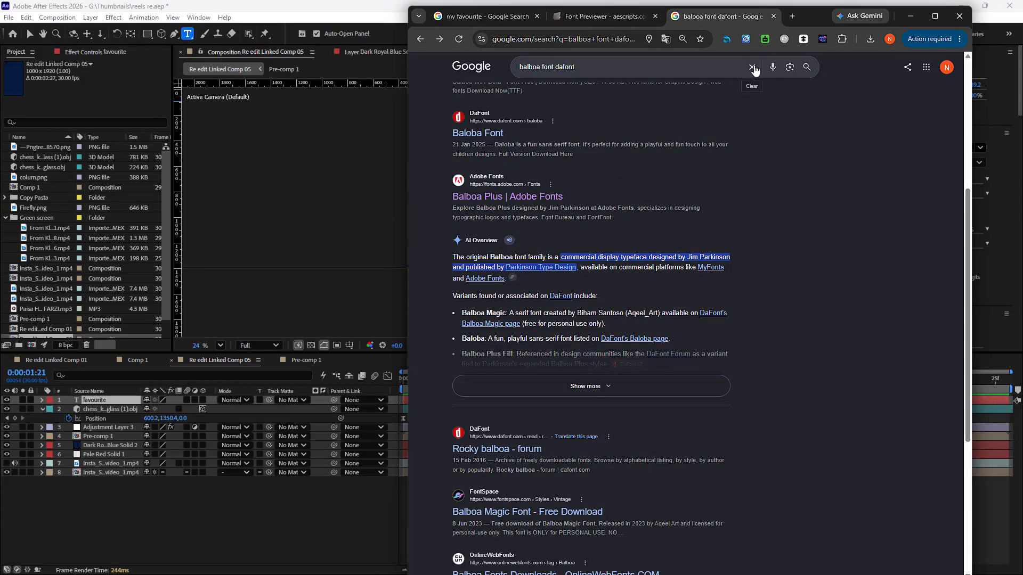
# Replace the Google query with "MORGAN" and search for the suggested "morganite font".
pyautogui.moveTo(587, 65); pyautogui.dragTo(482, 69)
pyautogui.press('BackSpace')
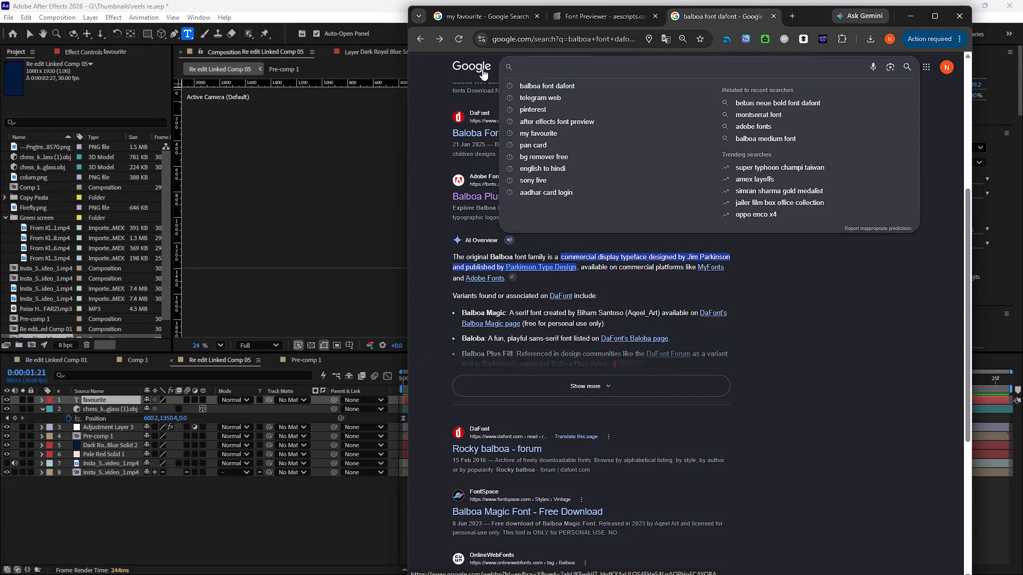
pyautogui.press('m')
pyautogui.press('o')
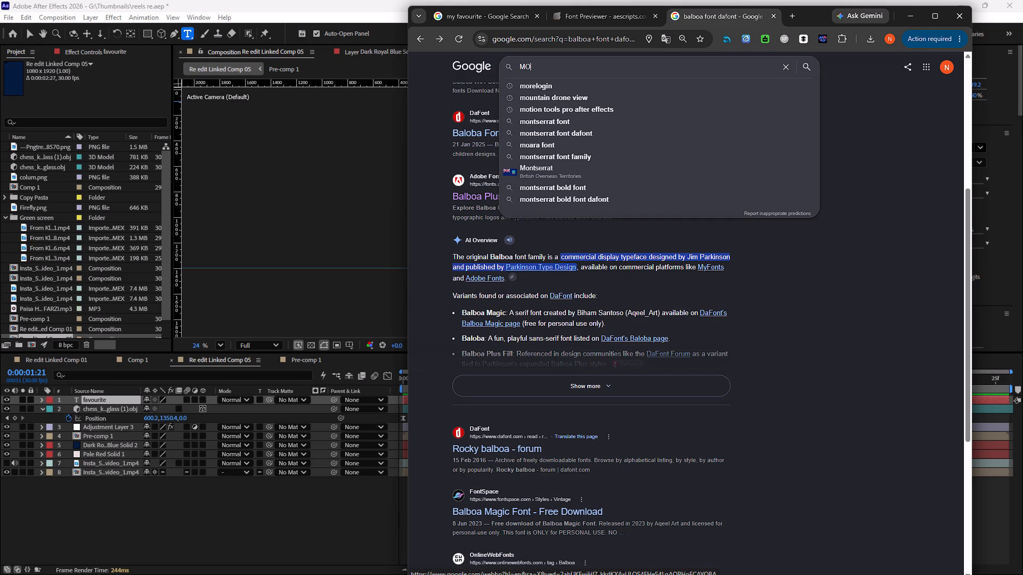
pyautogui.press('r')
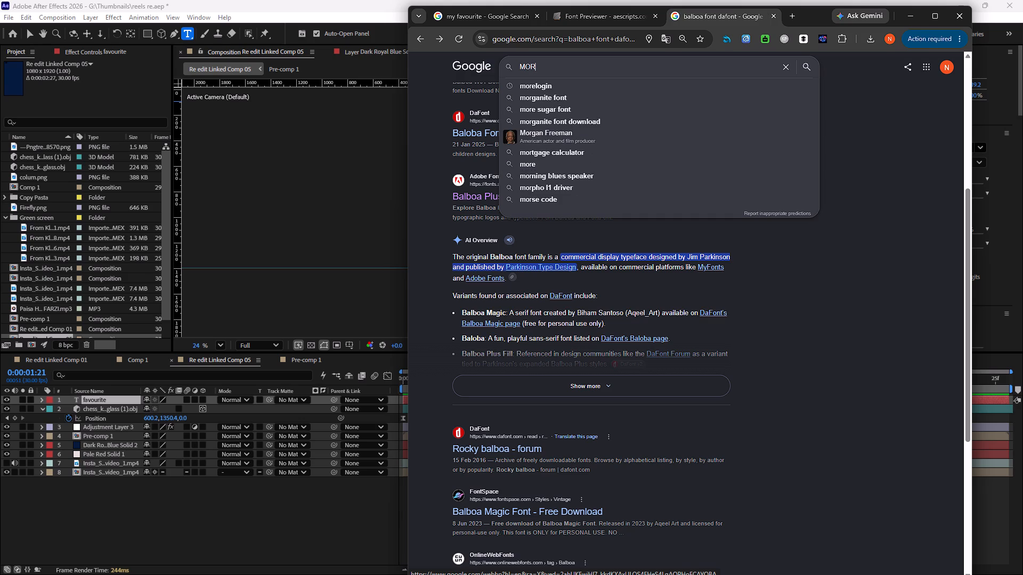
pyautogui.write('GA')
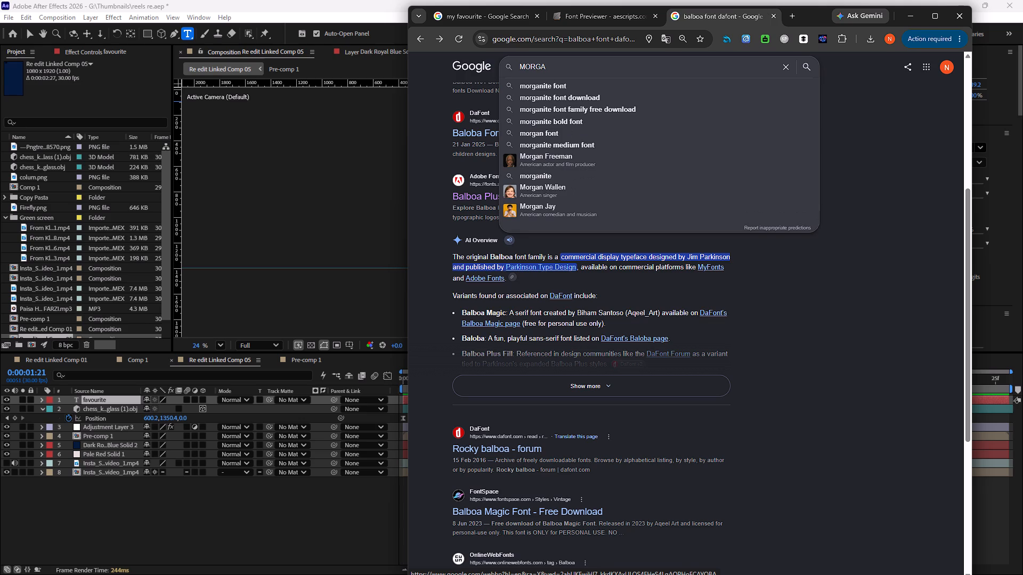
pyautogui.press('n')
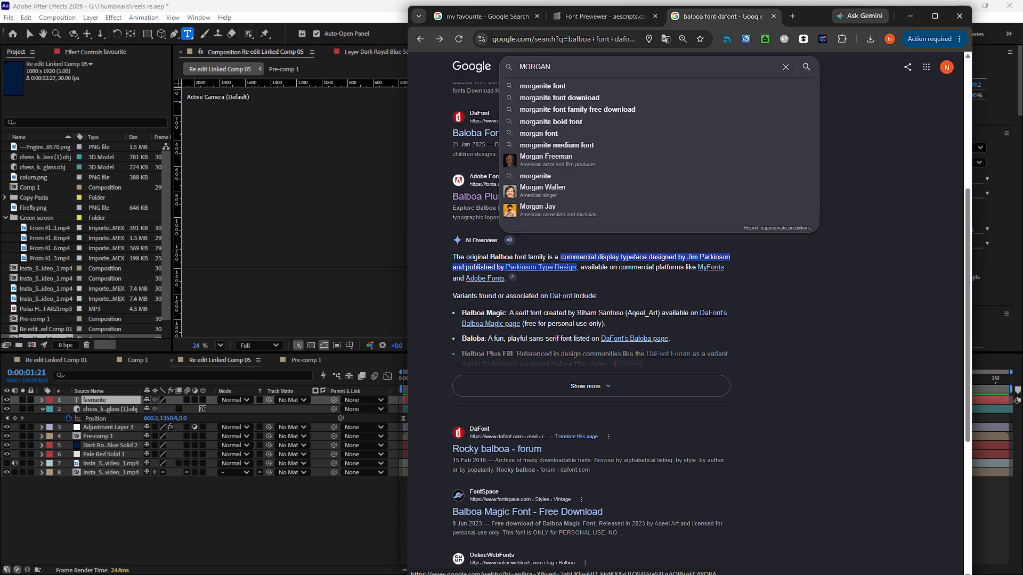
pyautogui.click(560, 88)
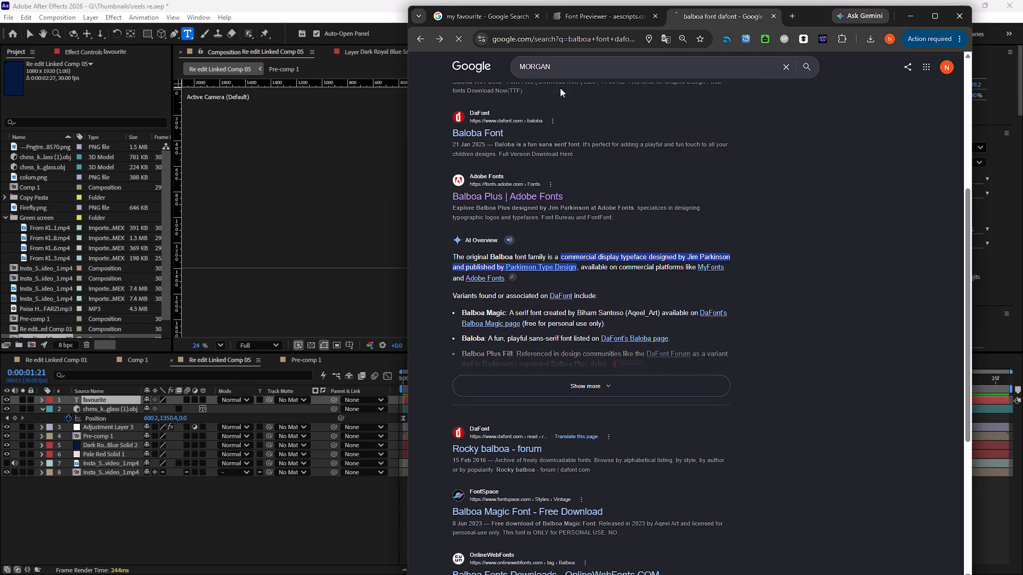
# Open the Morganite Font Family page on Font.Download and examine its variants from Book and Thin through Black Italic.
pyautogui.click(531, 149)
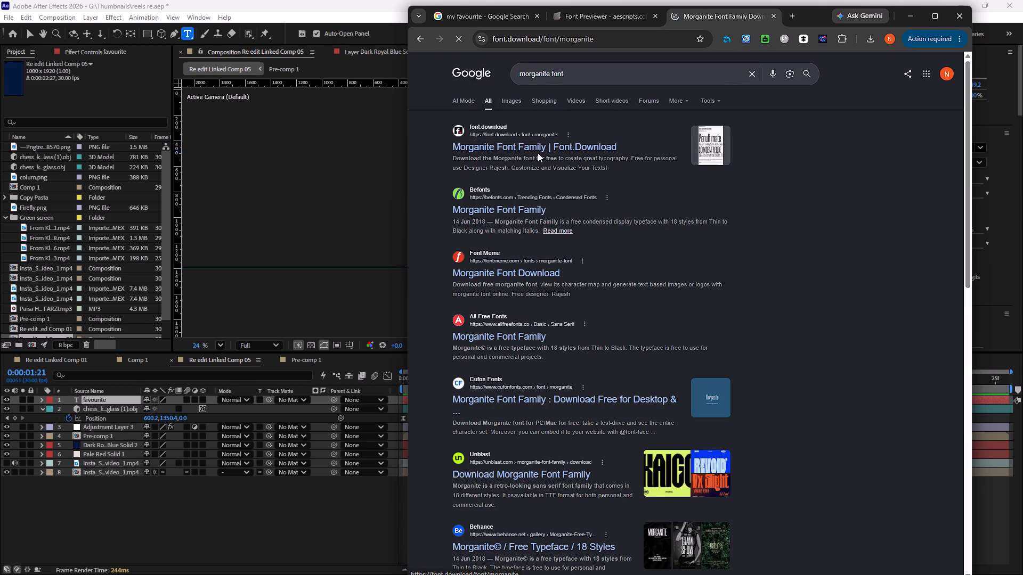
pyautogui.scroll(-1, 589, 237)
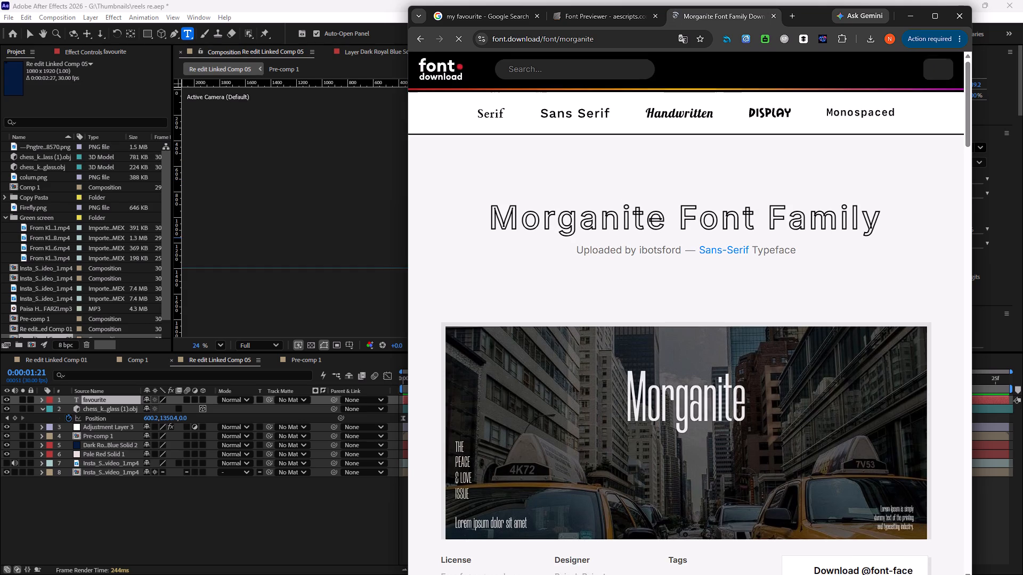
pyautogui.scroll(-9, 589, 237)
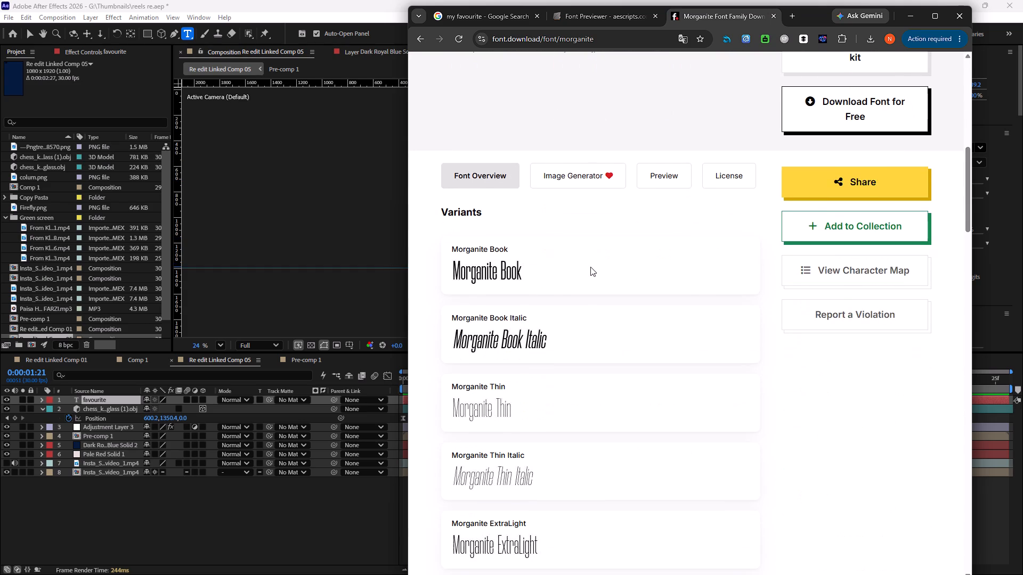
pyautogui.scroll(-11, 590, 267)
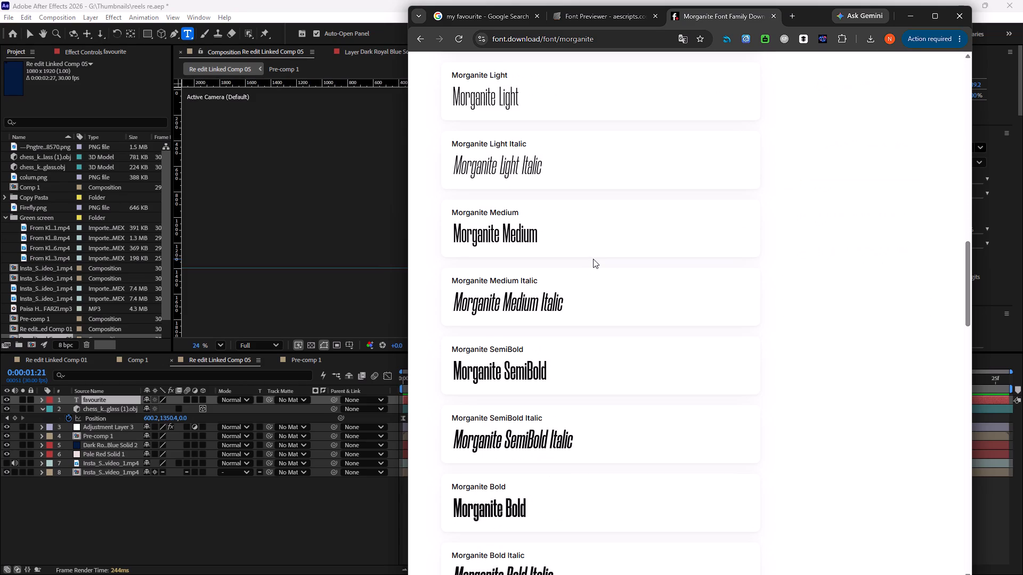
pyautogui.scroll(-4, 581, 350)
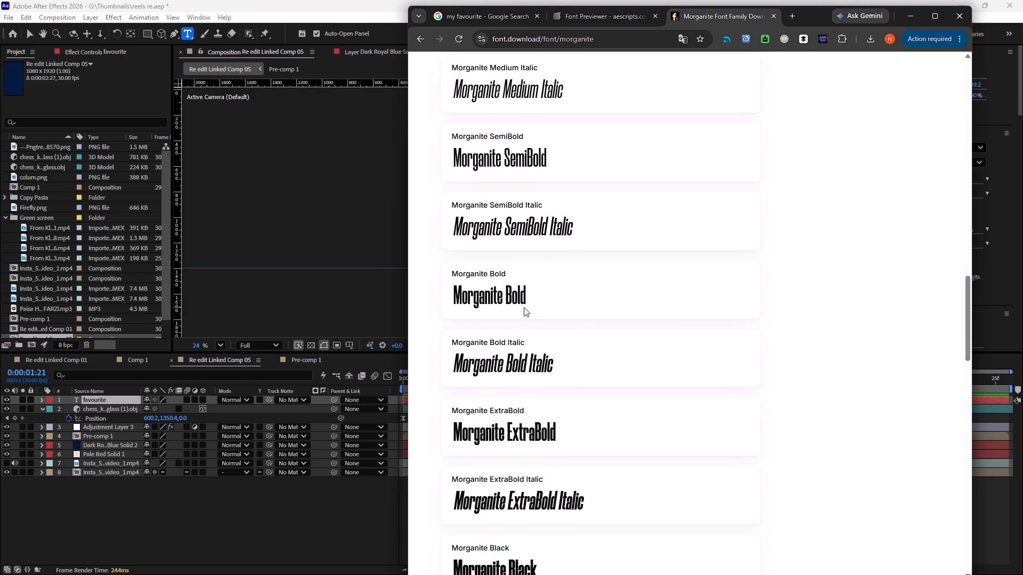
pyautogui.scroll(-4, 524, 308)
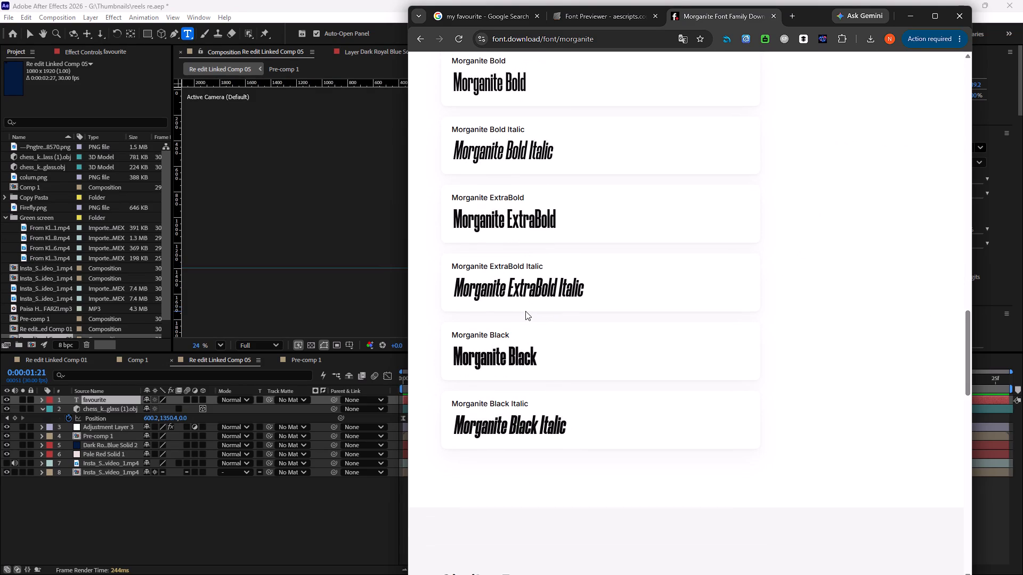
pyautogui.scroll(5, 527, 311)
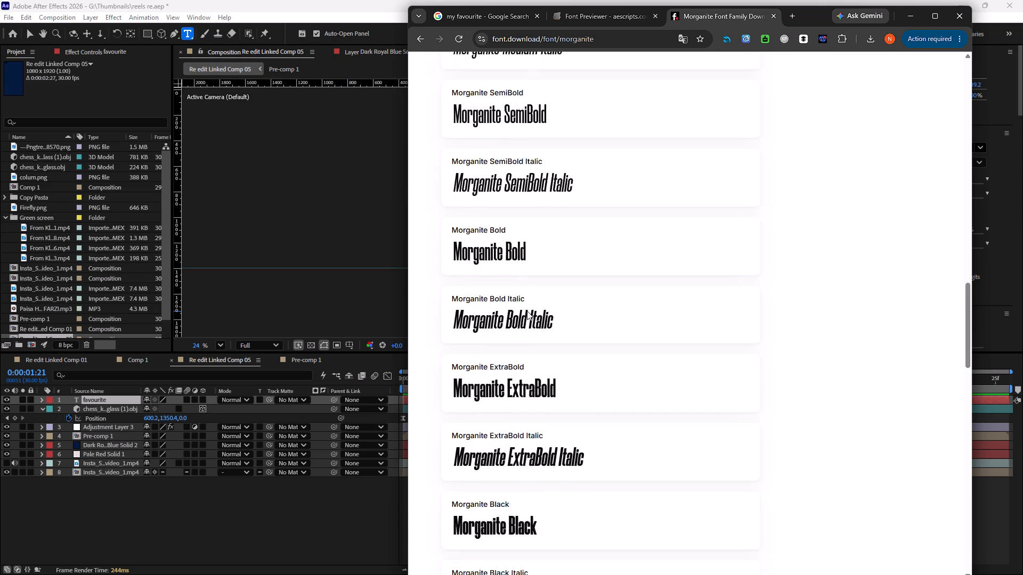
pyautogui.scroll(2, 527, 311)
pyautogui.scroll(16, 605, 224)
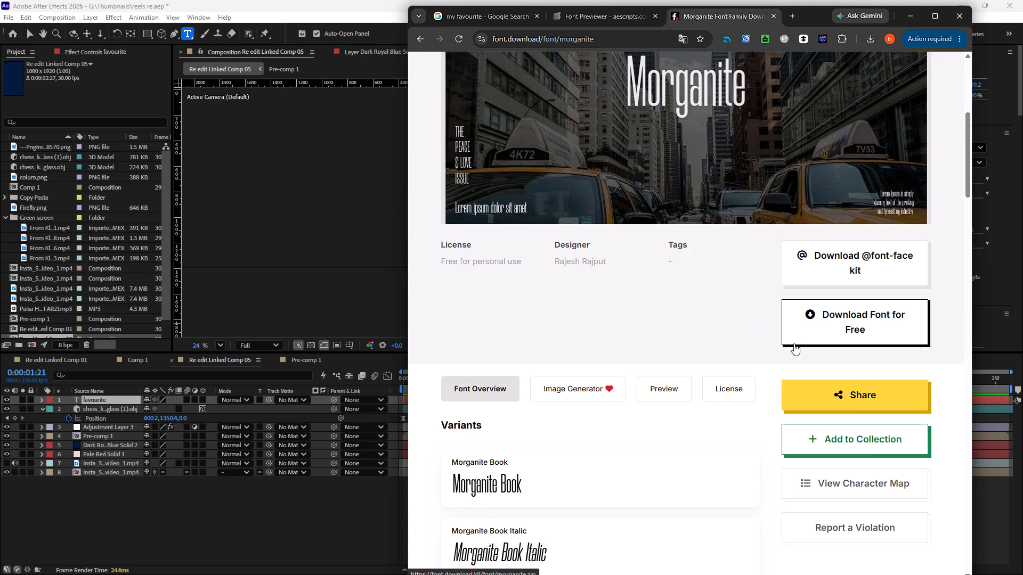
# Download the Morganite font for free and show morganite.zip in its download folder.
pyautogui.click(863, 332)
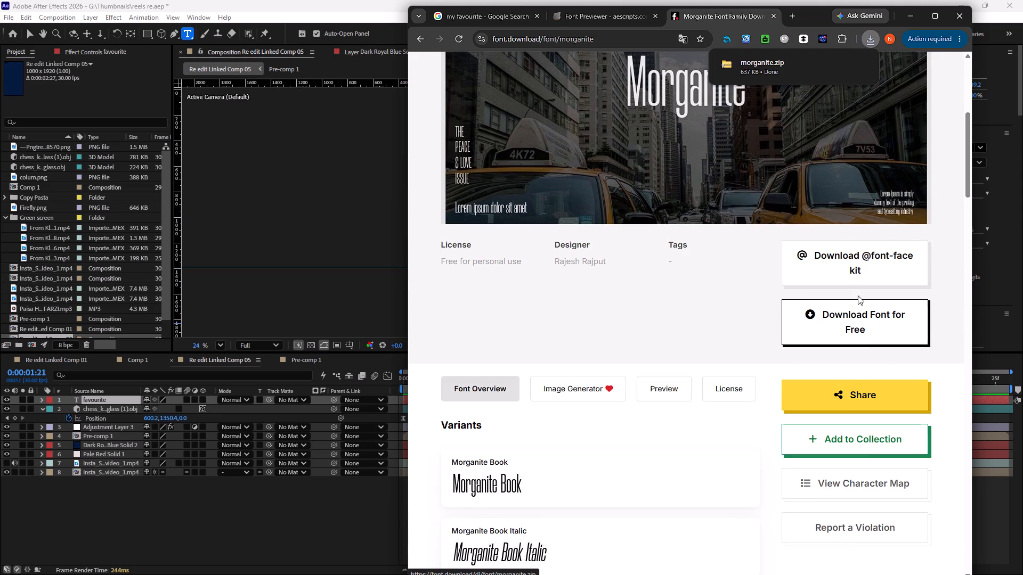
pyautogui.click(840, 61)
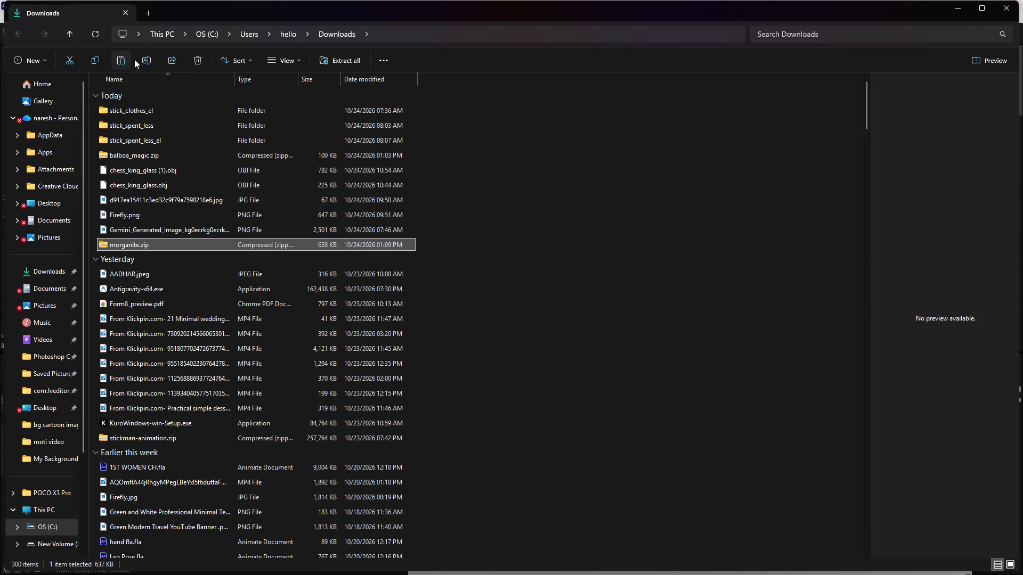
# Copy morganite.zip from Downloads into the "my fonts" folder on New Volume (G:).
pyautogui.click(99, 62)
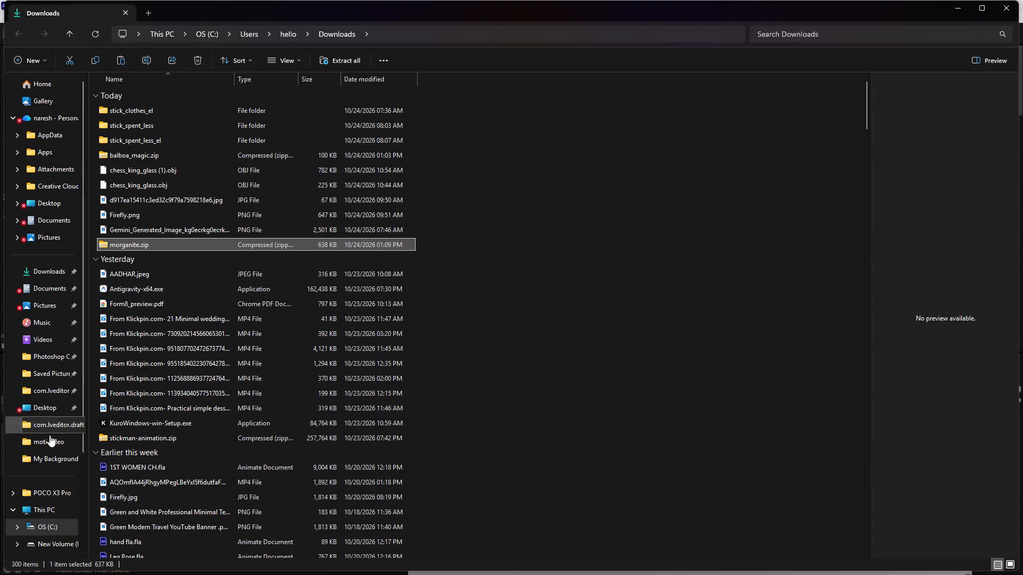
pyautogui.scroll(-3, 47, 464)
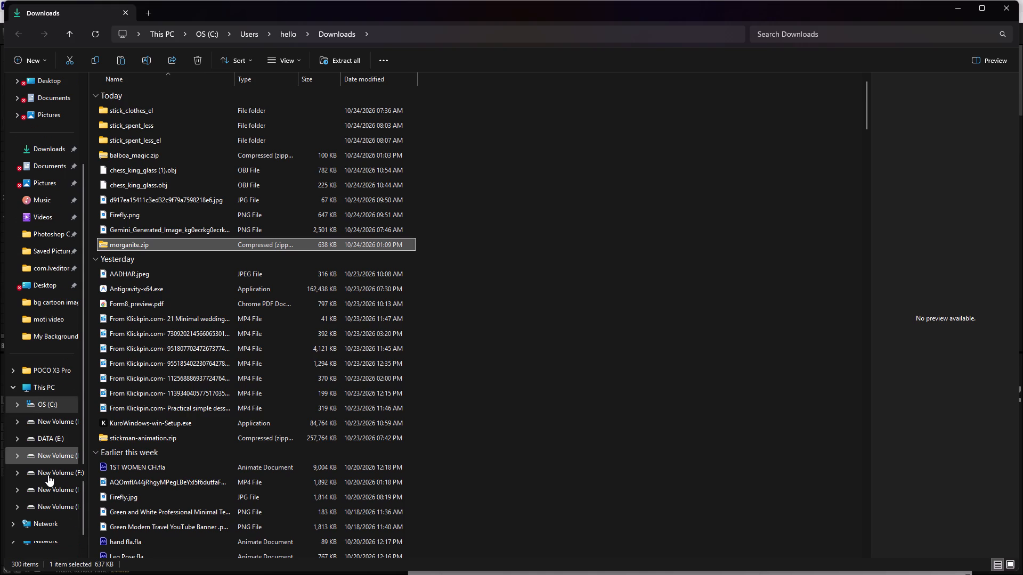
pyautogui.click(43, 421)
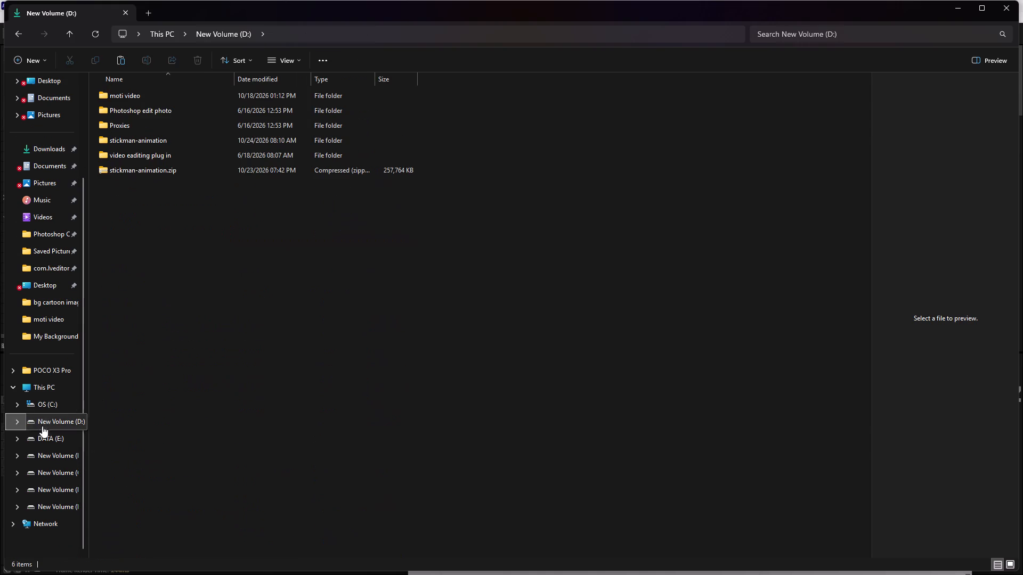
pyautogui.click(41, 440)
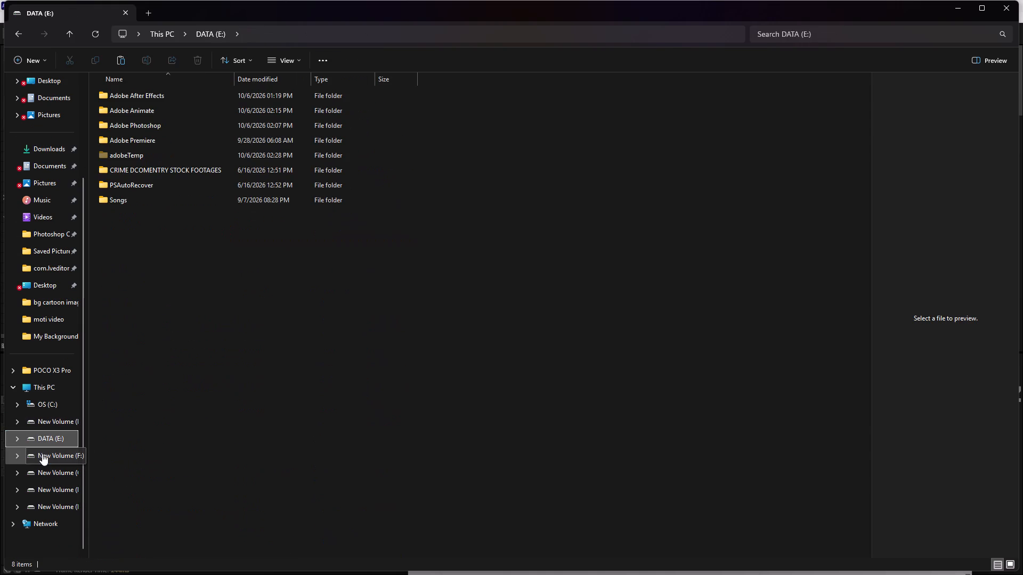
pyautogui.click(42, 454)
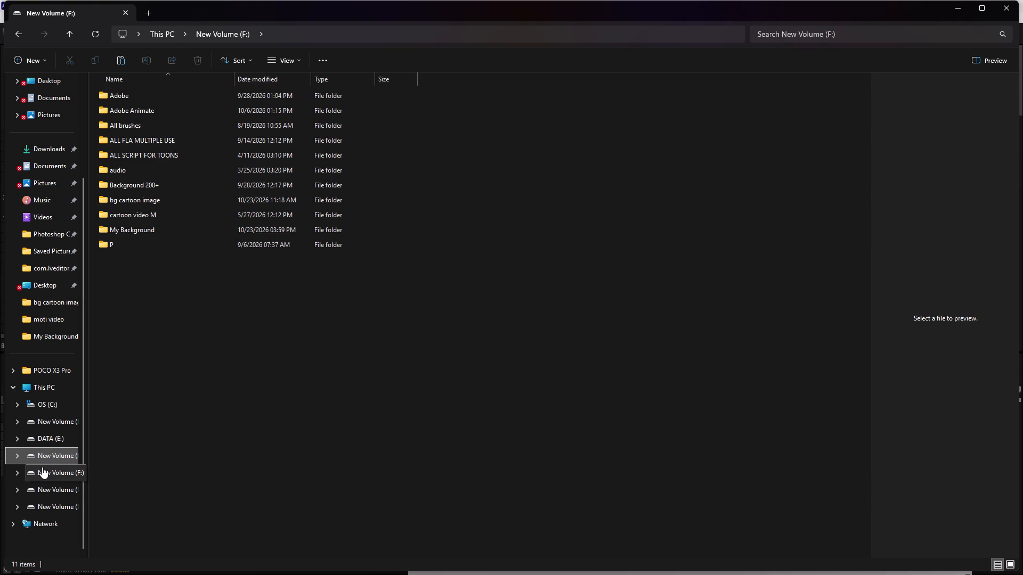
pyautogui.click(42, 474)
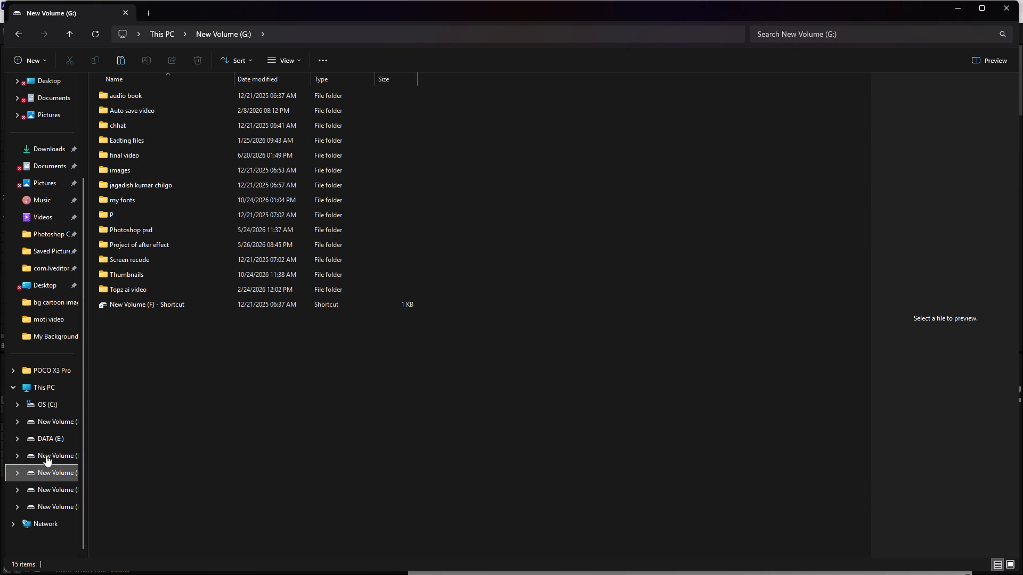
pyautogui.doubleClick(129, 206)
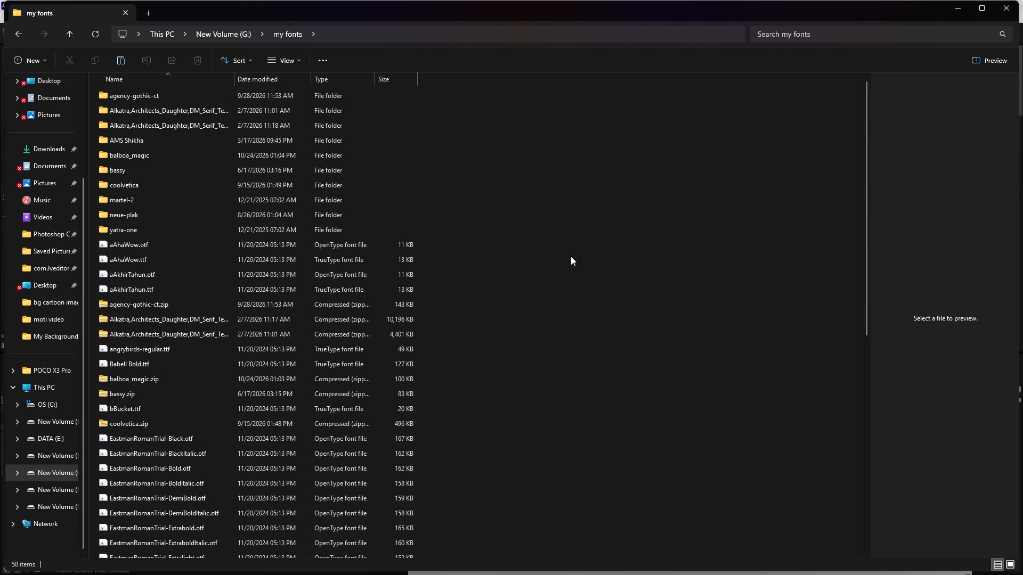
pyautogui.rightClick(596, 251)
pyautogui.click(619, 265)
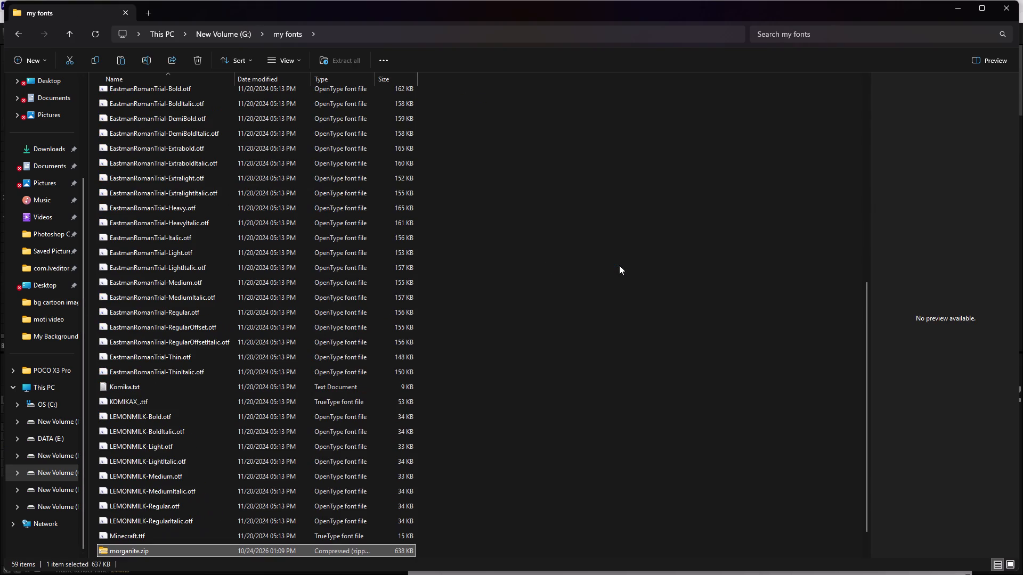
# Delete balboa_magic.zip from the "my fonts" folder.
pyautogui.scroll(5, 239, 290)
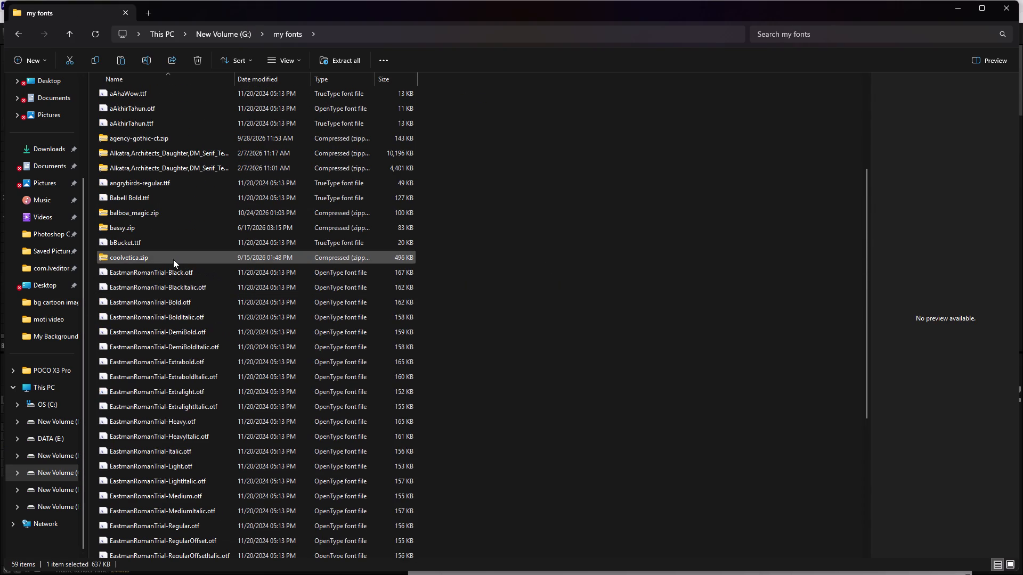
pyautogui.scroll(5, 171, 259)
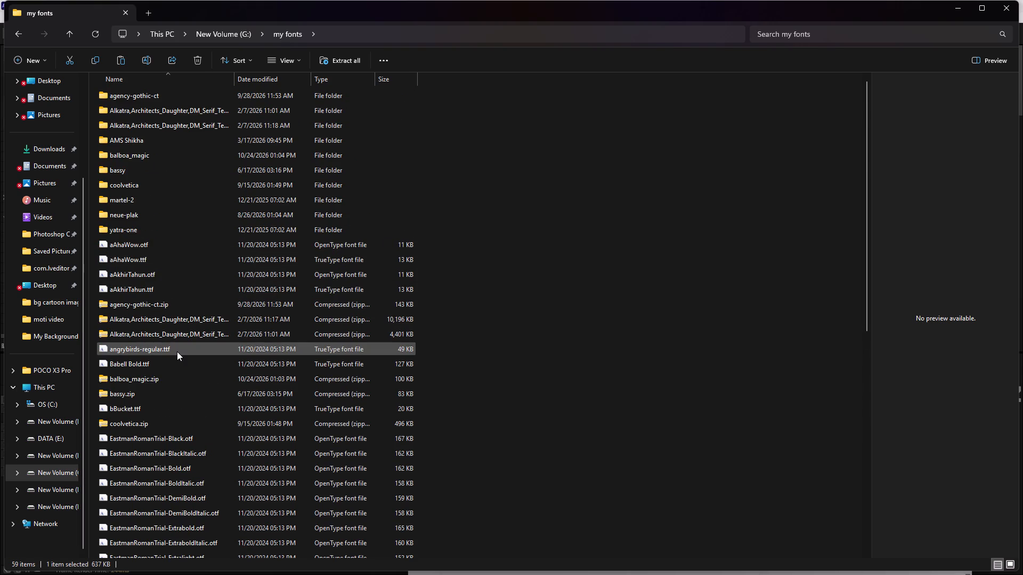
pyautogui.scroll(3, 160, 266)
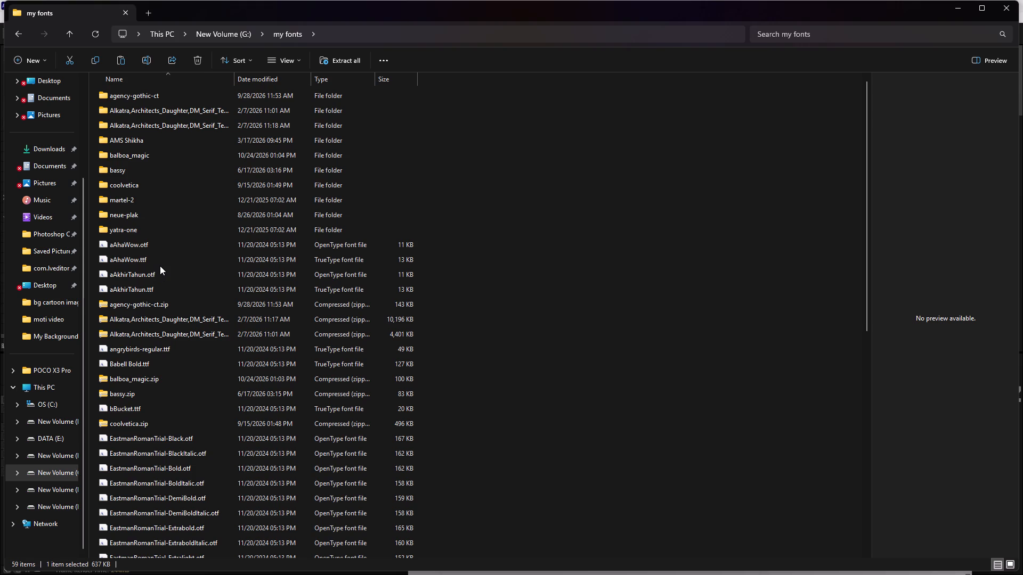
pyautogui.click(163, 380)
pyautogui.click(195, 66)
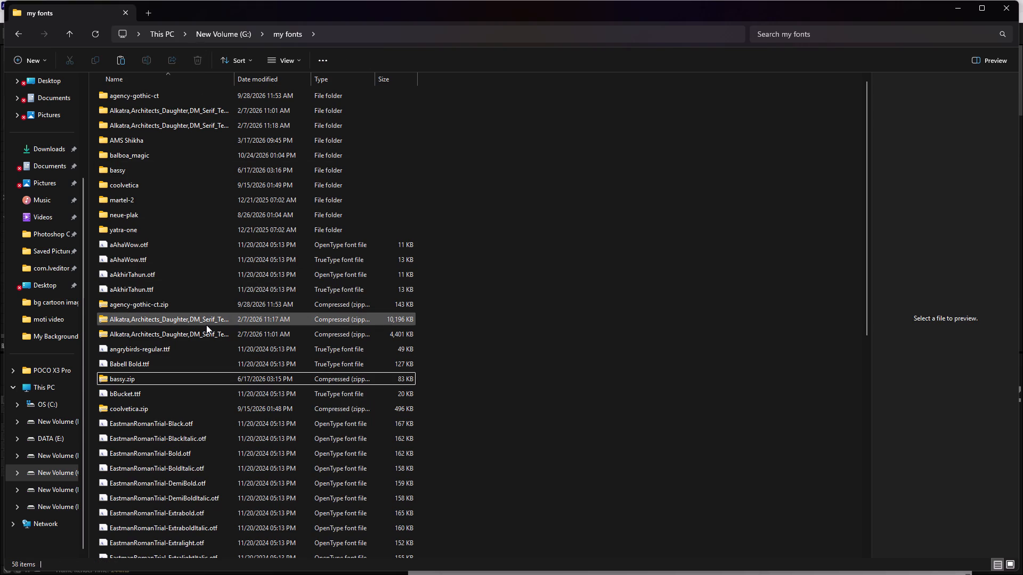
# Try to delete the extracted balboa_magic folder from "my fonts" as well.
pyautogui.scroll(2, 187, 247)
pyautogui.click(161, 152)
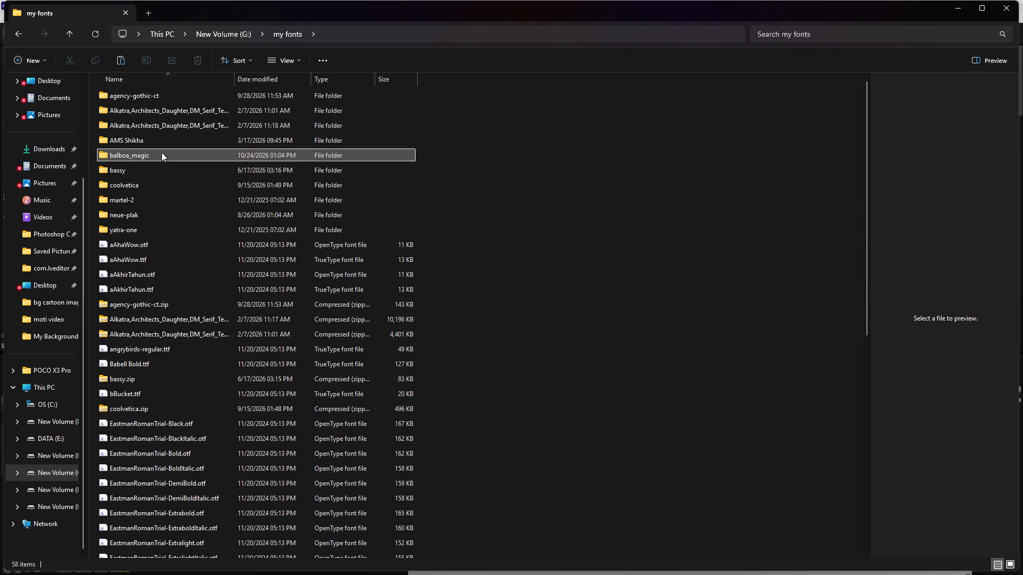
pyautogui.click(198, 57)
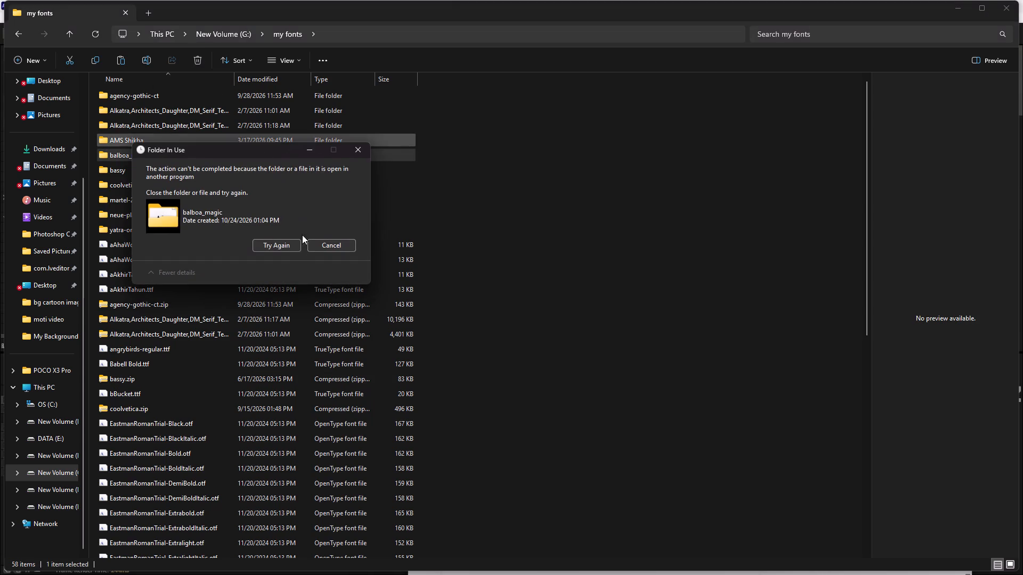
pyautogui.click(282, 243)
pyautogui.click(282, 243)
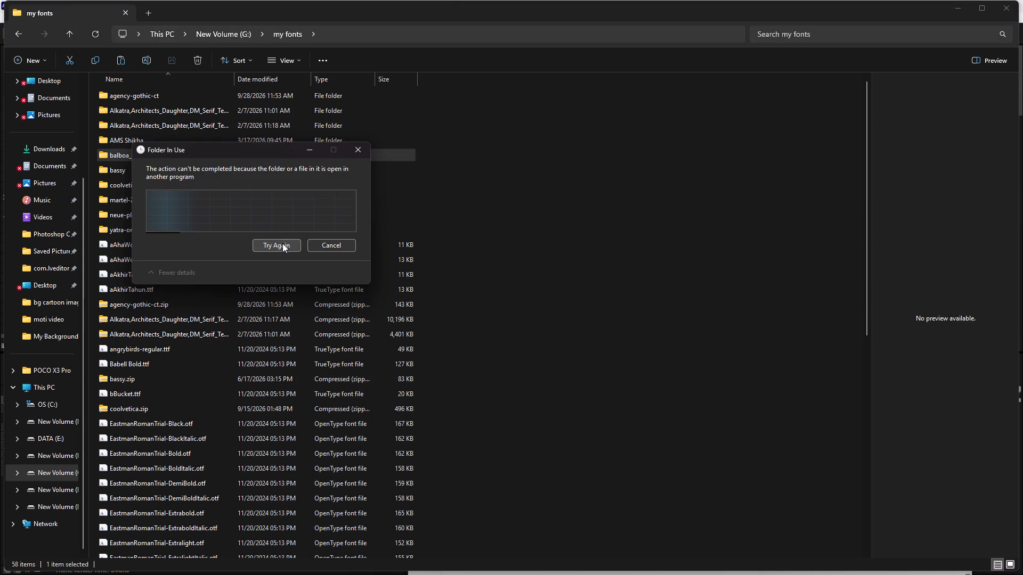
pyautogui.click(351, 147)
# Extract morganite.zip from "my fonts" into the folder G:\my fonts\morganite and show the extracted files.
pyautogui.scroll(-7, 306, 347)
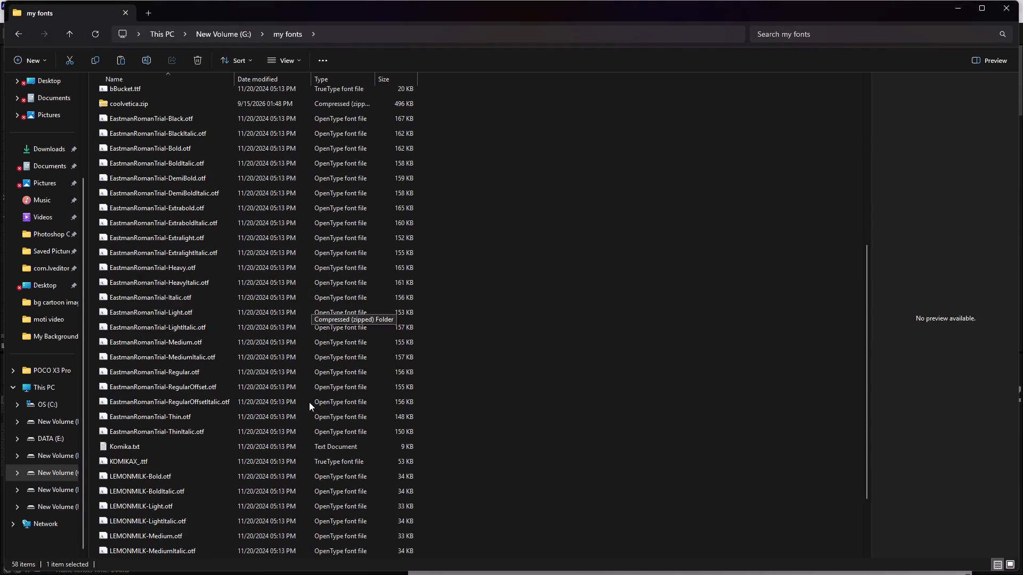
pyautogui.scroll(-6, 284, 501)
pyautogui.click(157, 523)
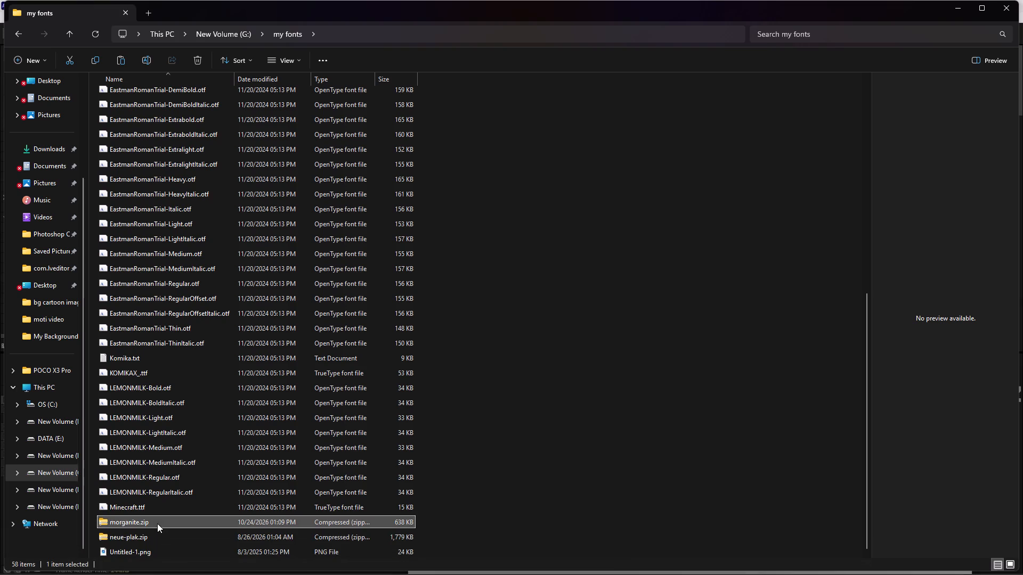
pyautogui.click(342, 62)
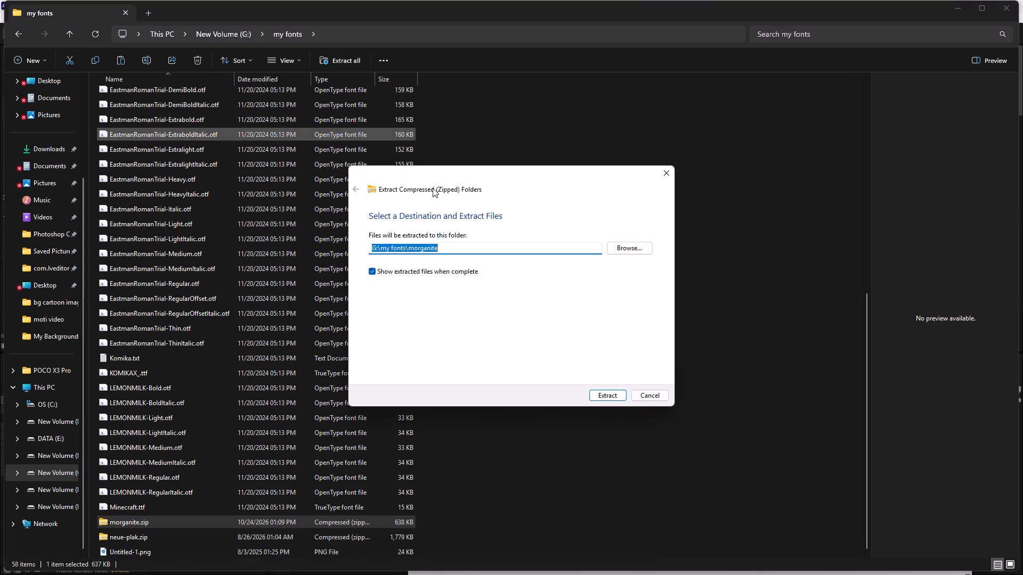
pyautogui.click(610, 396)
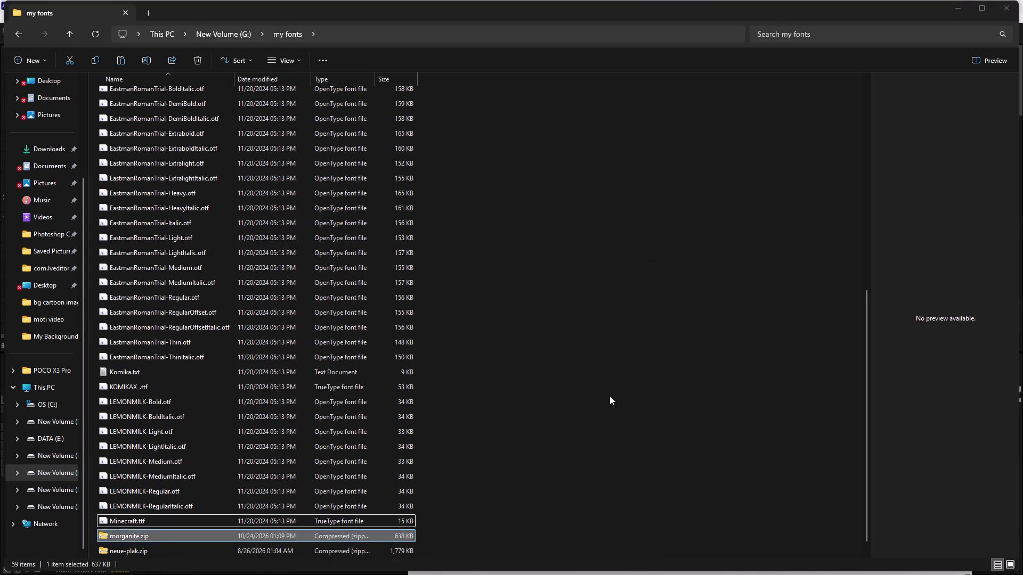
# Install all the Morganite TrueType font files from the extracted morganite folder.
pyautogui.moveTo(448, 442); pyautogui.dragTo(125, 230)
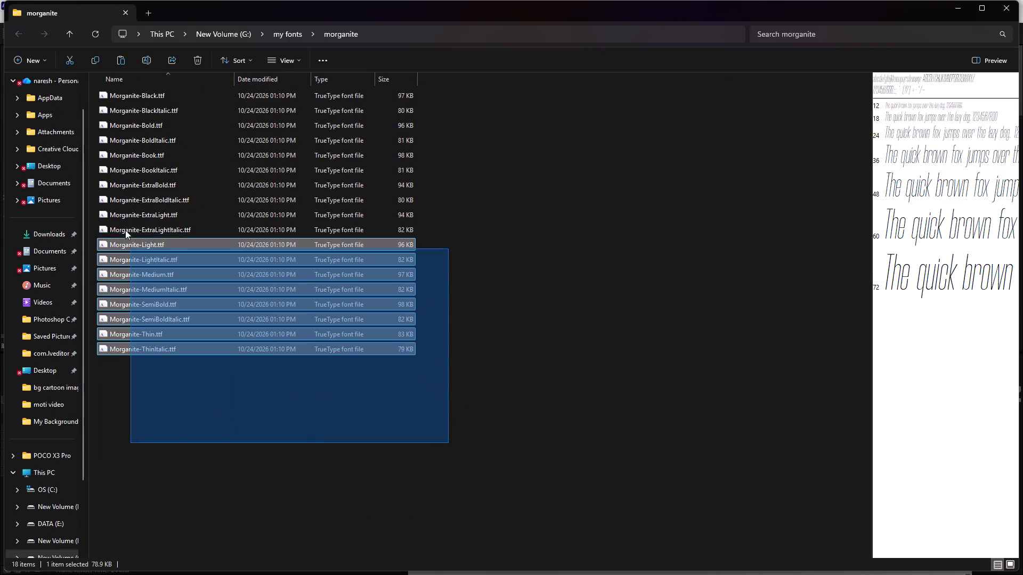
pyautogui.moveTo(125, 230); pyautogui.dragTo(119, 91)
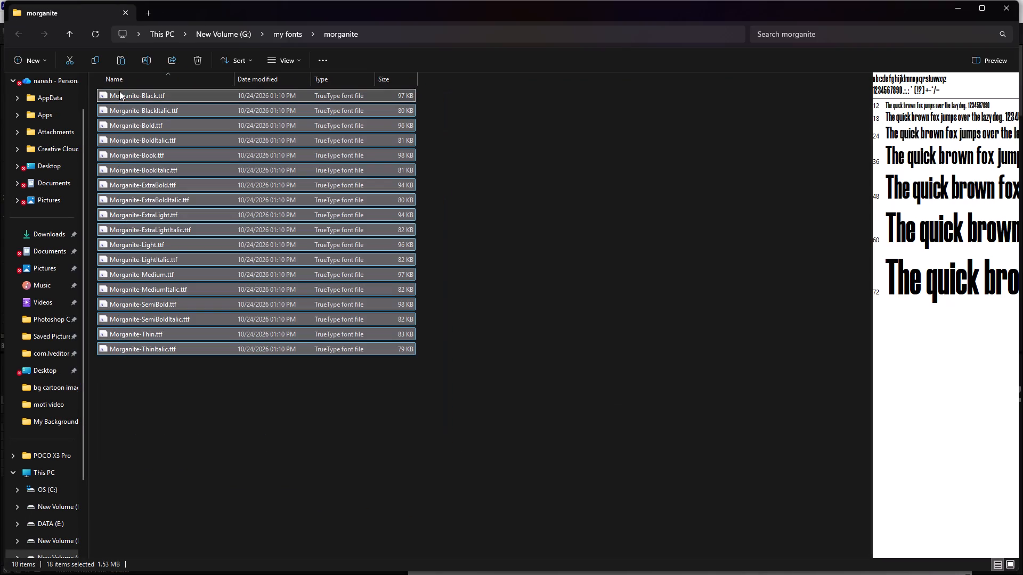
pyautogui.rightClick(207, 94)
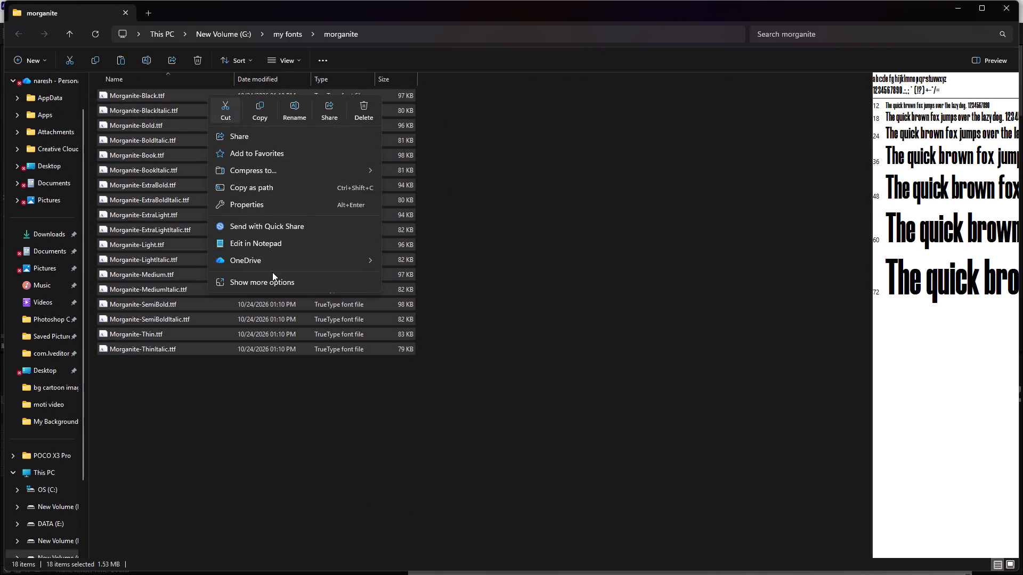
pyautogui.click(272, 280)
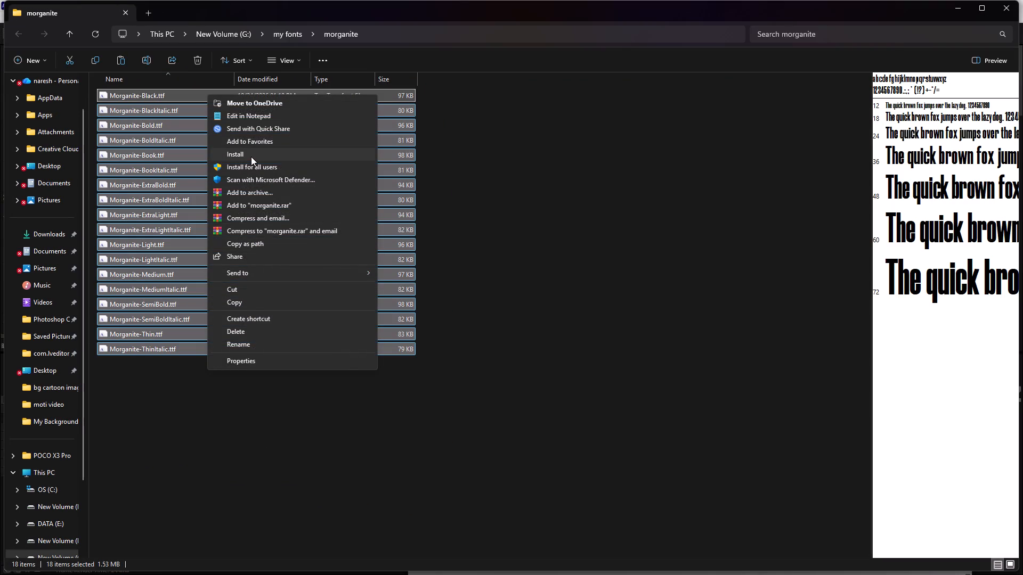
pyautogui.click(251, 157)
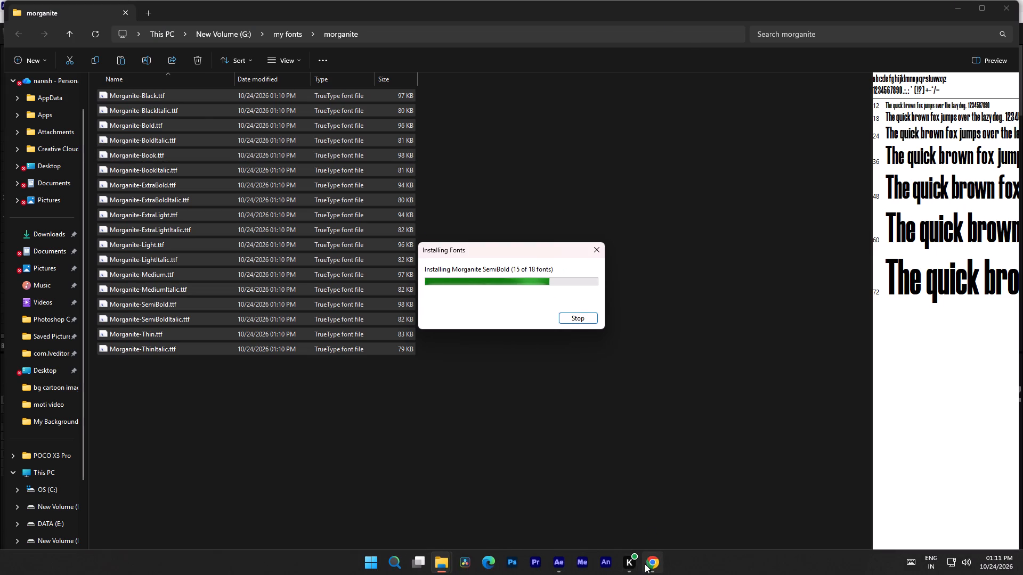
# Copy the font name "morganite" from the font page's address in Chrome and return to After Effects.
pyautogui.click(647, 564)
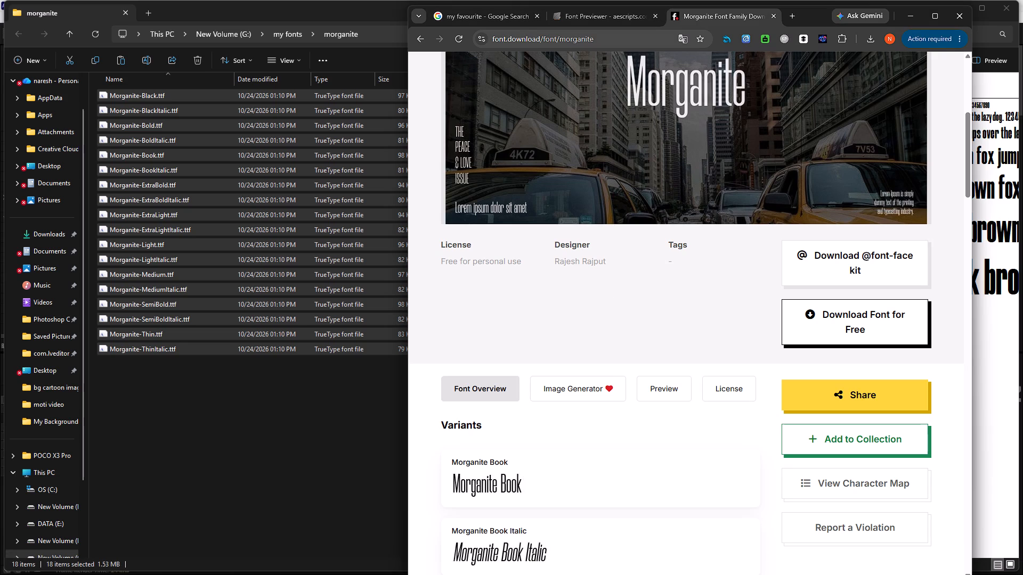
pyautogui.moveTo(597, 40); pyautogui.dragTo(588, 38)
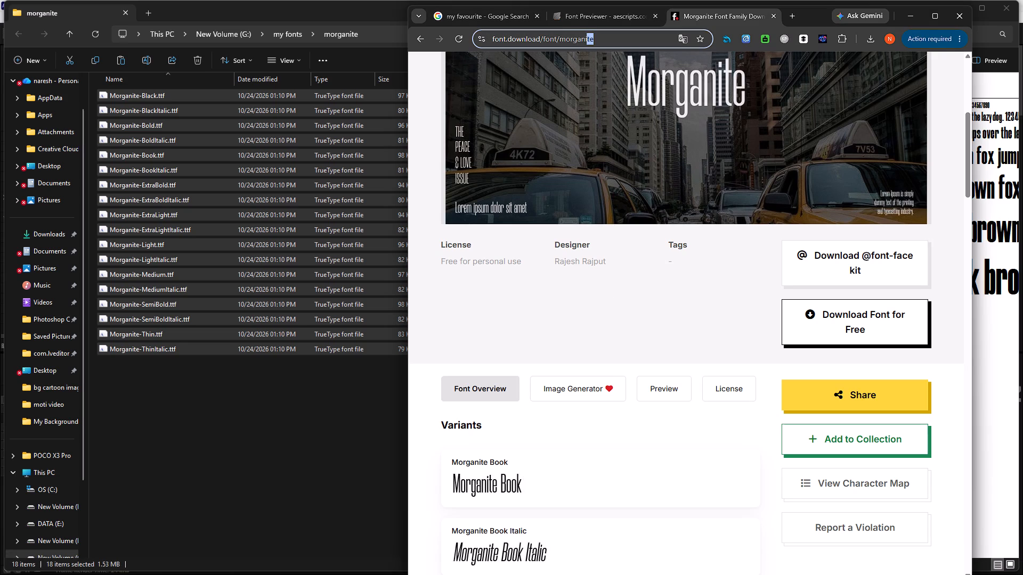
pyautogui.moveTo(588, 38); pyautogui.dragTo(561, 38)
pyautogui.rightClick(598, 38)
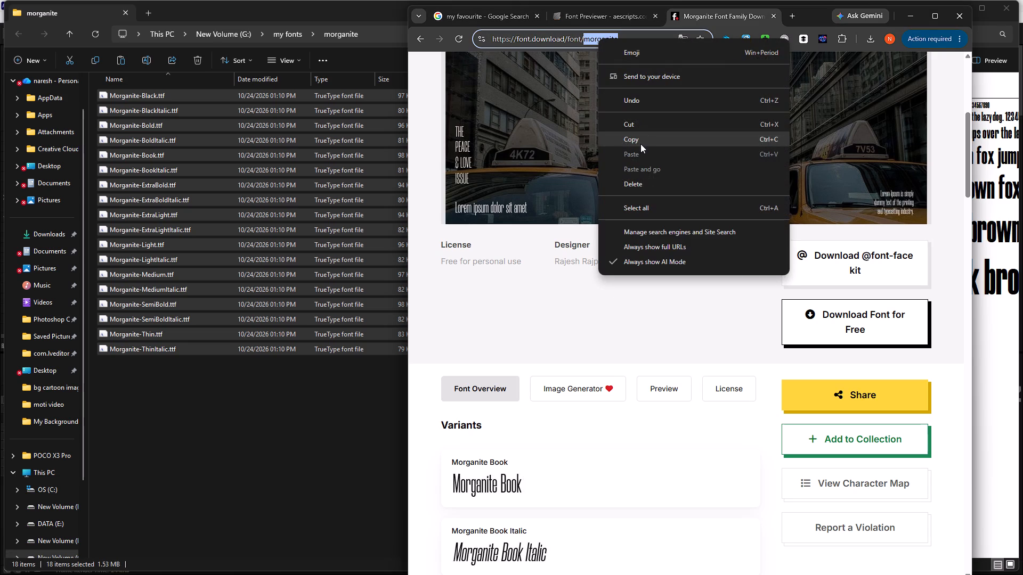
pyautogui.click(640, 142)
pyautogui.click(918, 19)
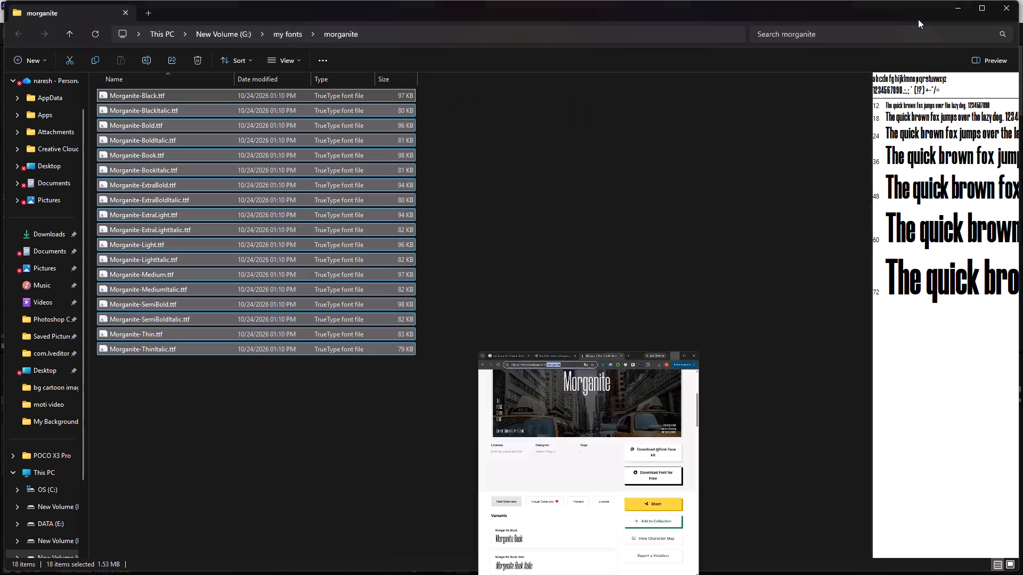
pyautogui.click(959, 11)
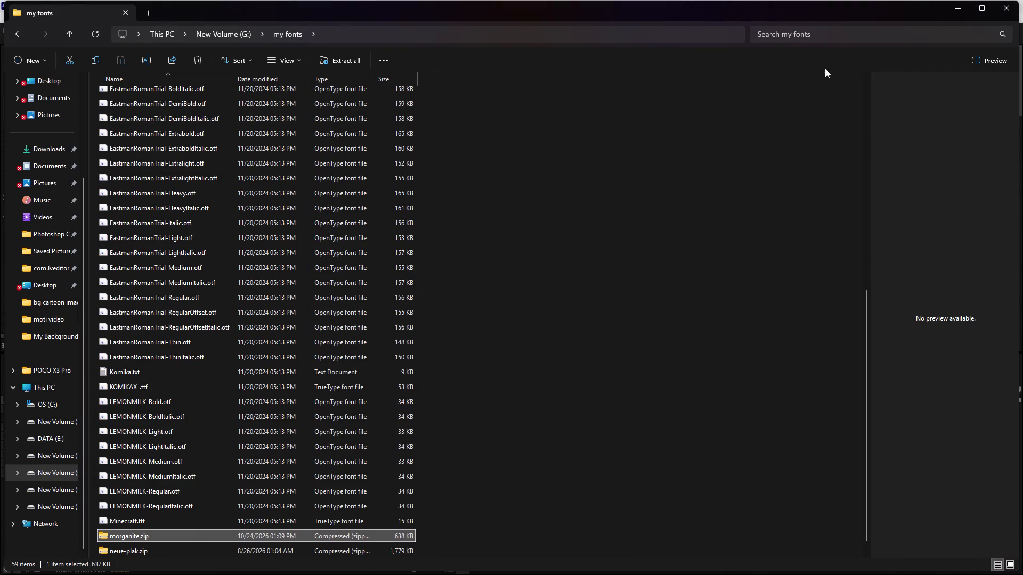
pyautogui.click(960, 15)
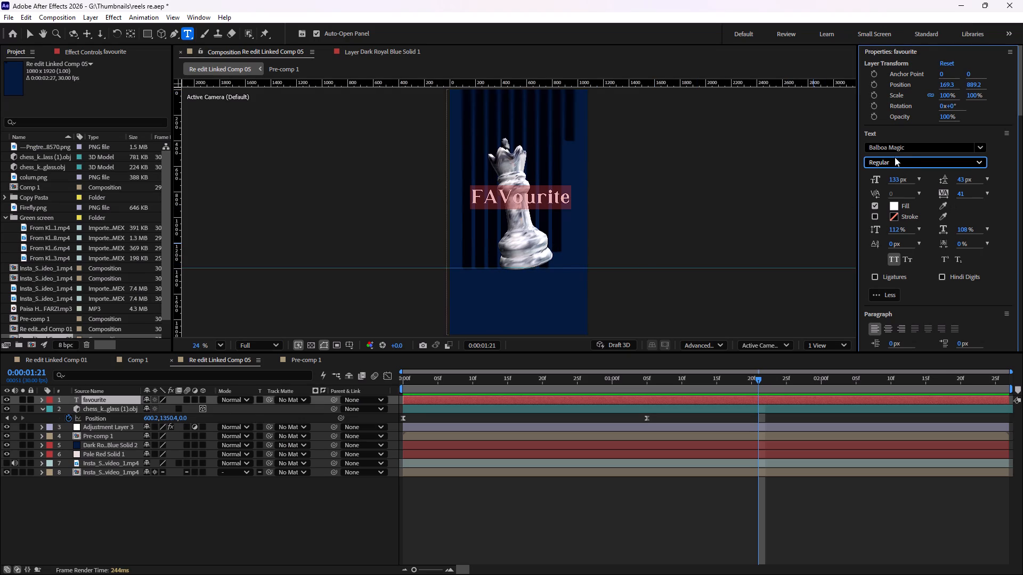
# Change the favourite text layer's font to Morganite ExtraBold Italic, using the copied font name.
pyautogui.click(913, 146)
pyautogui.press('BackSpace')
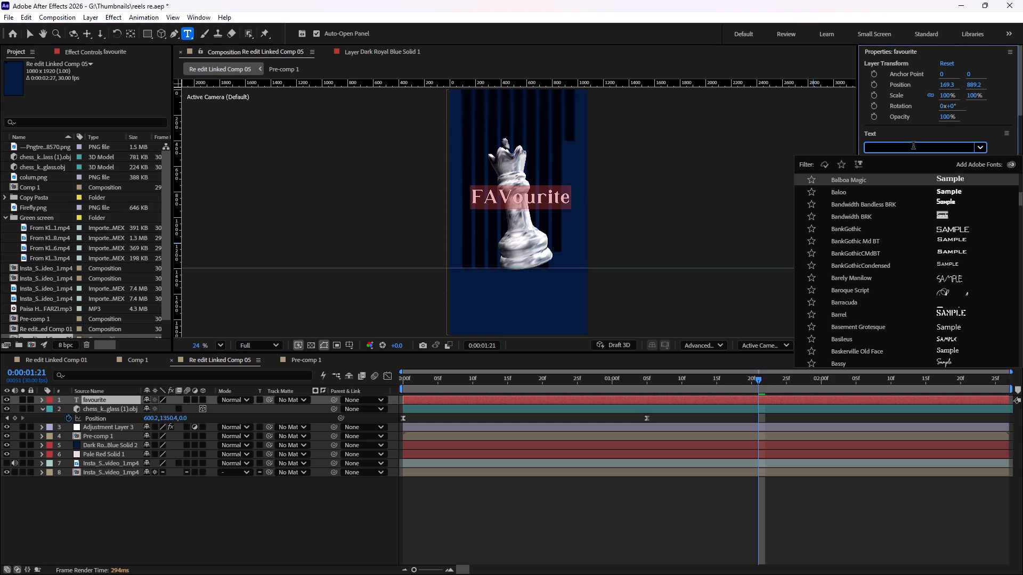
pyautogui.hotkey('ctrl', 'v')
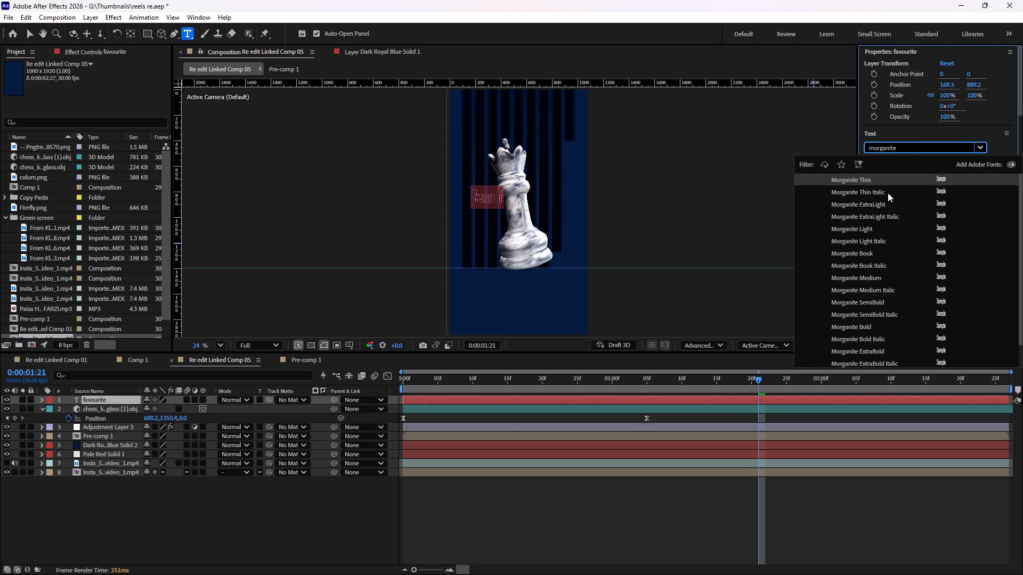
pyautogui.scroll(-7, 887, 236)
pyautogui.scroll(-5, 887, 298)
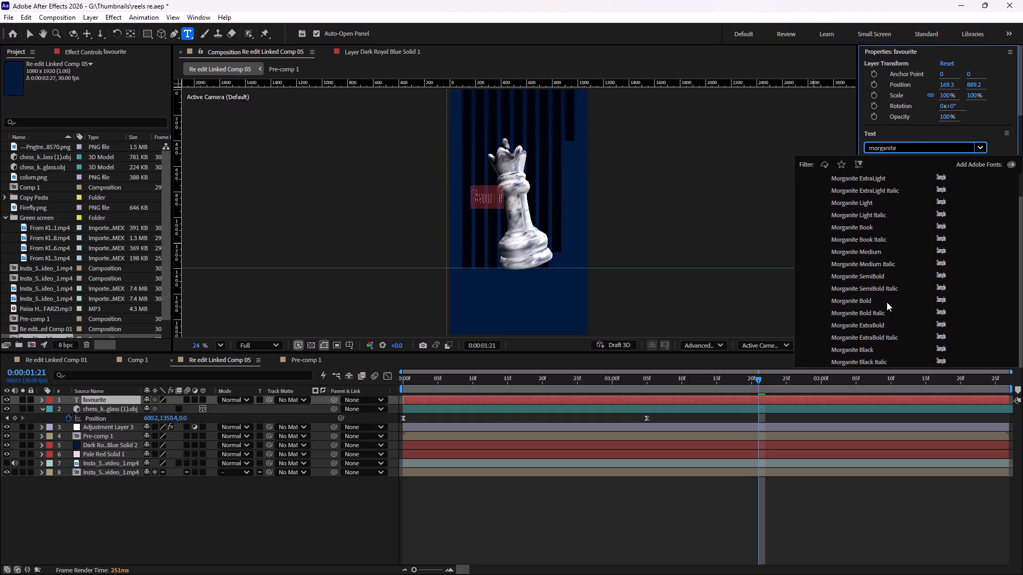
pyautogui.click(878, 339)
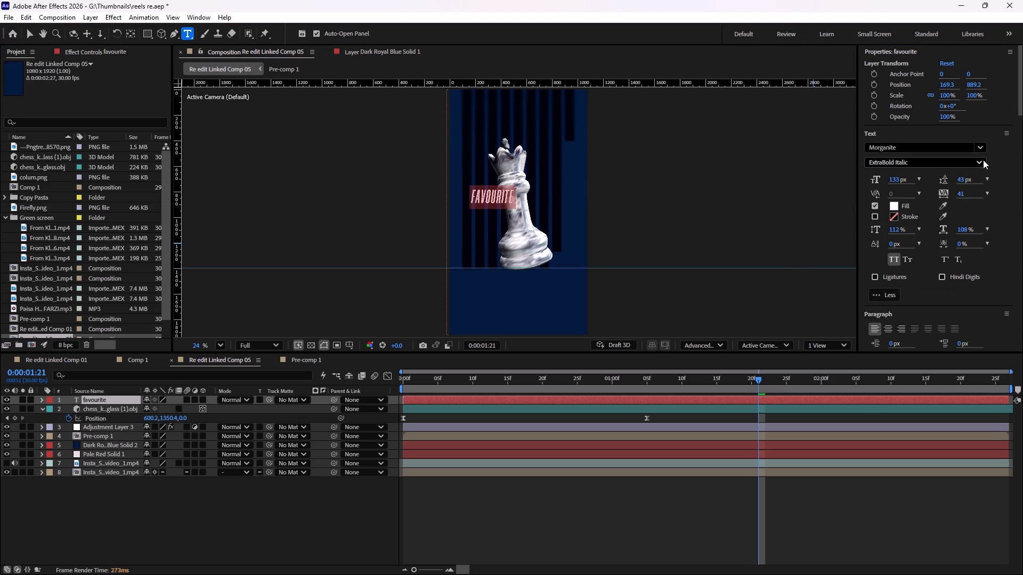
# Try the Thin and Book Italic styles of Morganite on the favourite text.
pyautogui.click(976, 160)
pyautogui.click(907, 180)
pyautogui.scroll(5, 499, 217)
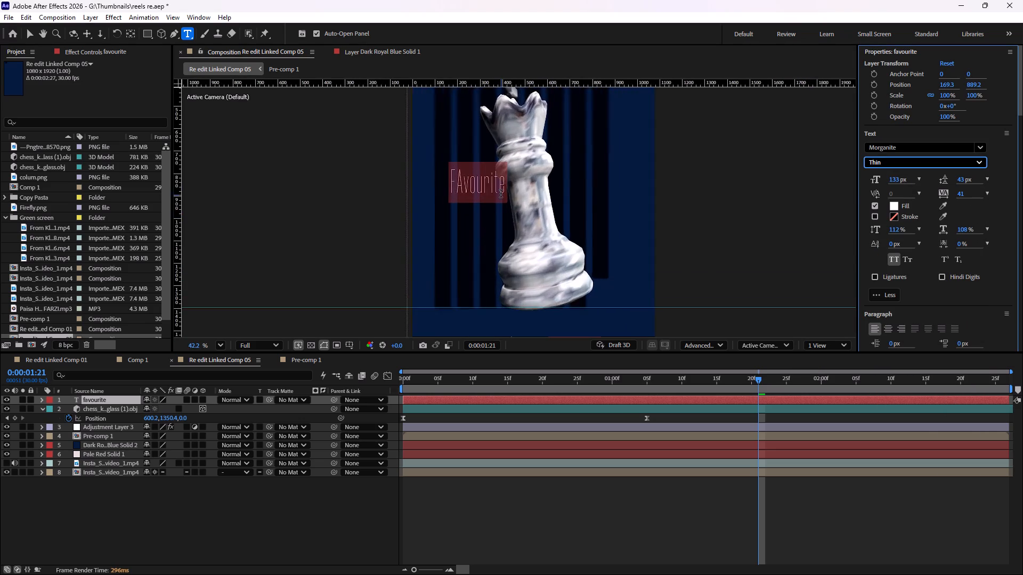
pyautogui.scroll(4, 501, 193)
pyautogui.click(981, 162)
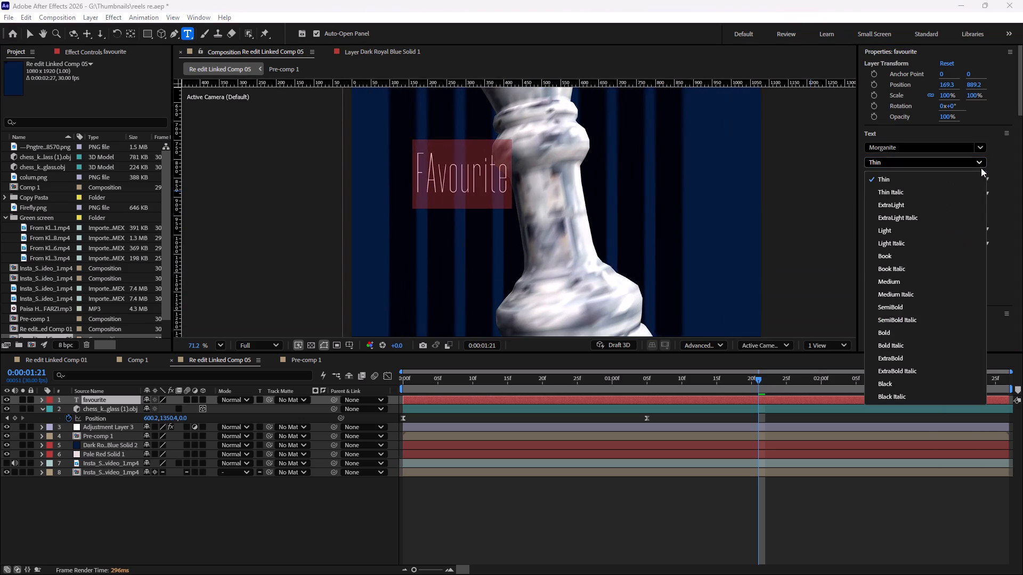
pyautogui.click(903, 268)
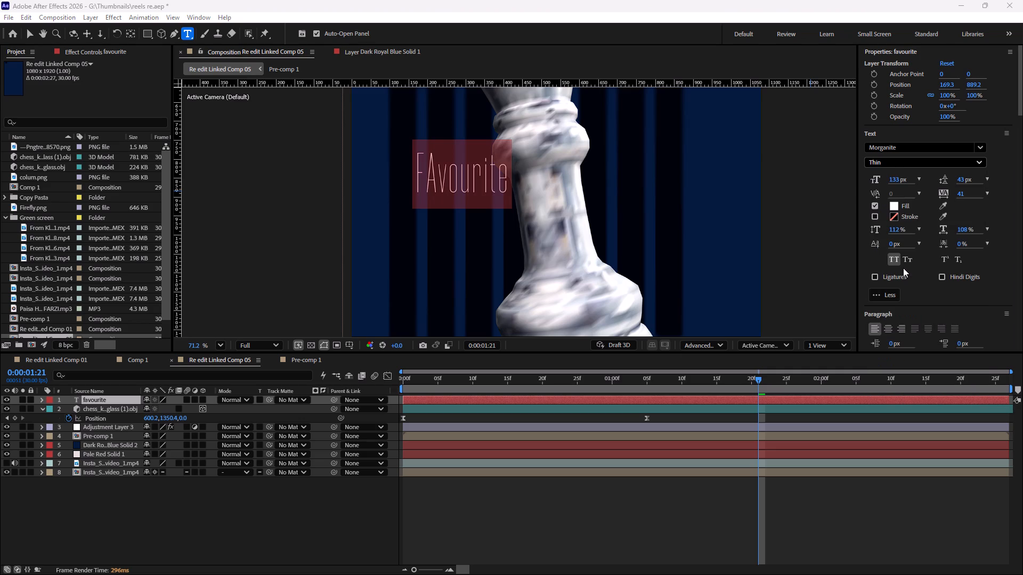
# Set the favourite text's Morganite font style to Bold.
pyautogui.click(966, 163)
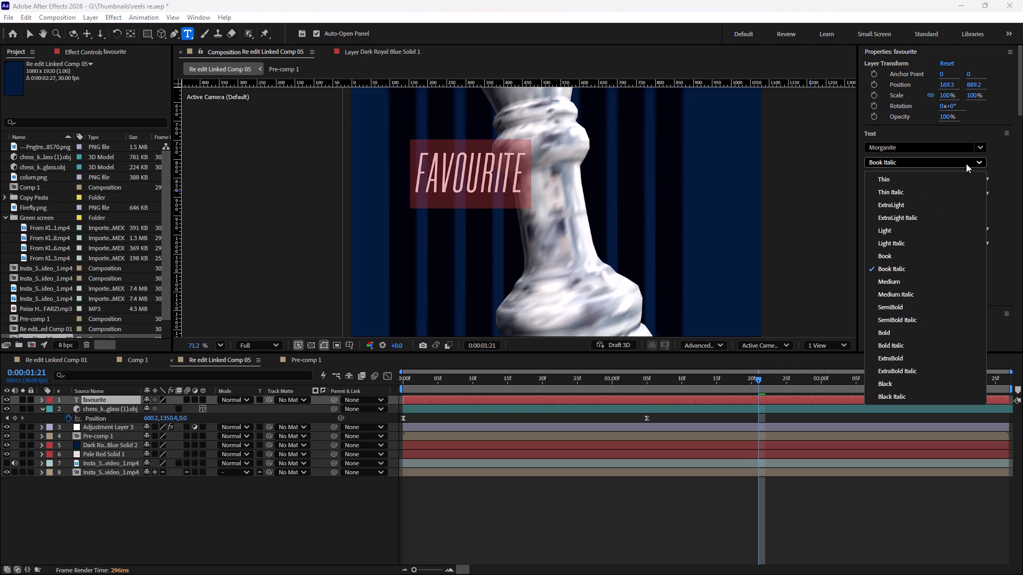
pyautogui.click(906, 332)
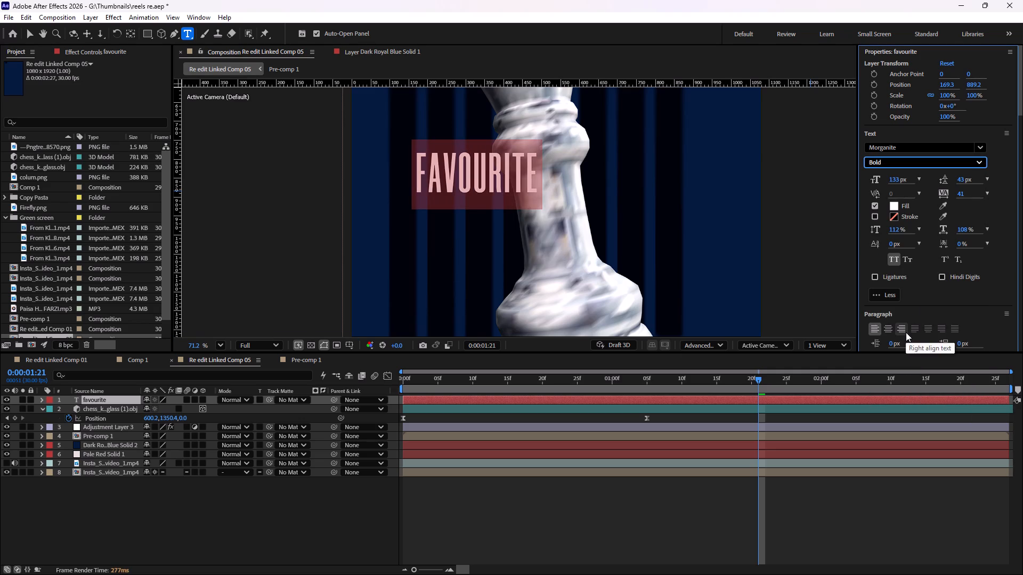
# Enlarge the favourite text's font size to about 343 px so it spans most of the composition's width.
pyautogui.scroll(-5, 638, 240)
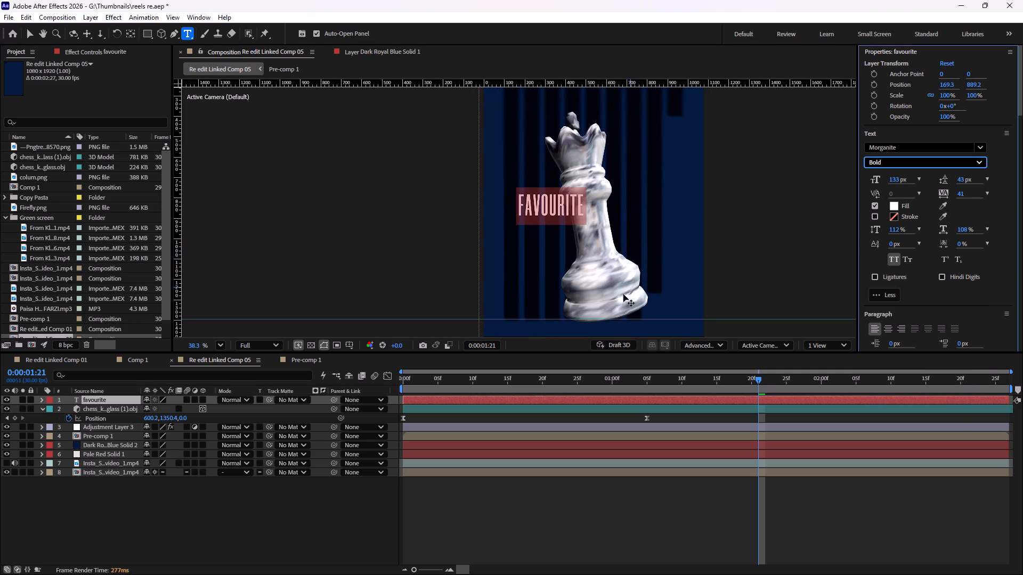
pyautogui.click(217, 343)
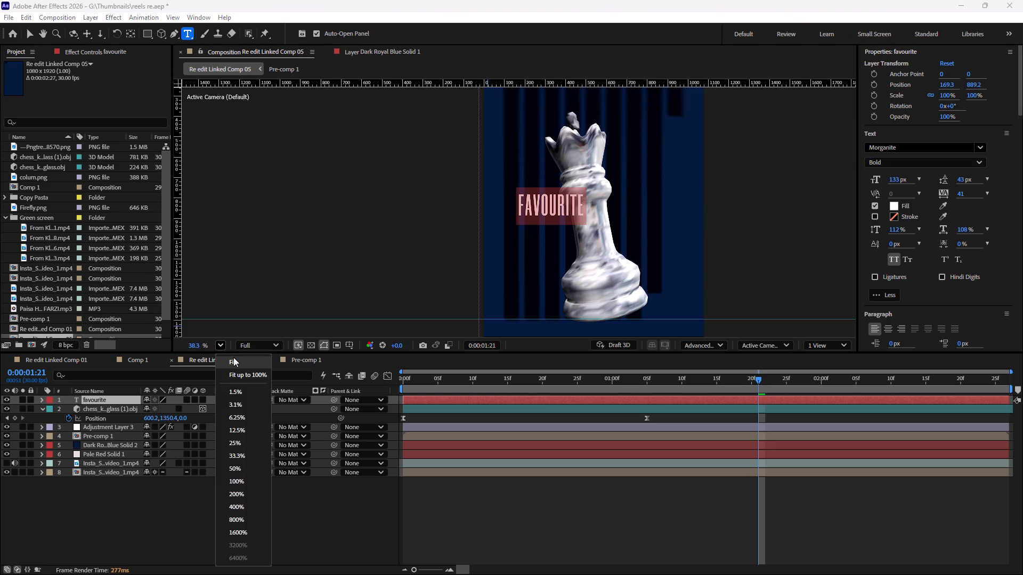
pyautogui.click(233, 357)
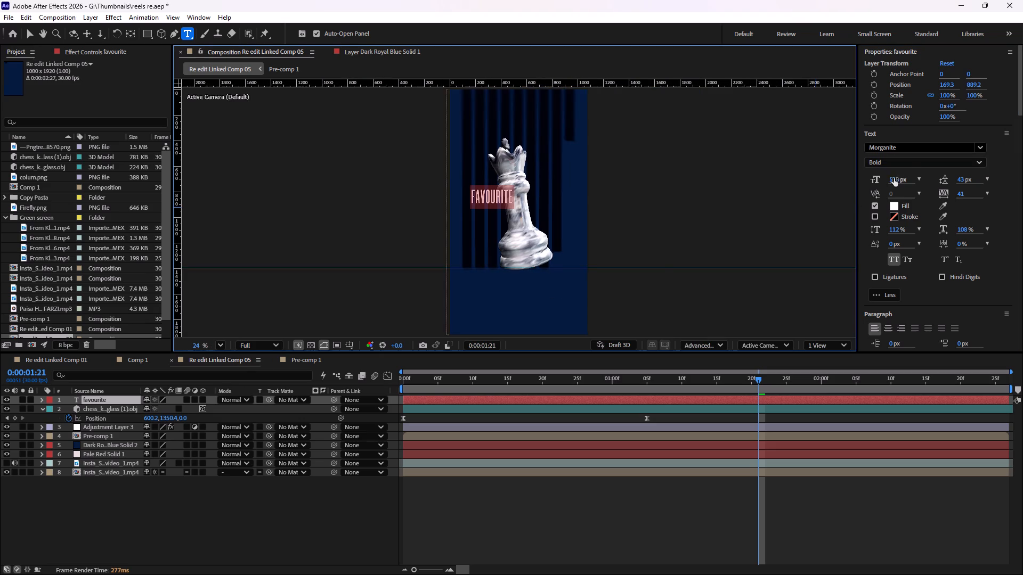
pyautogui.moveTo(893, 179); pyautogui.dragTo(960, 178)
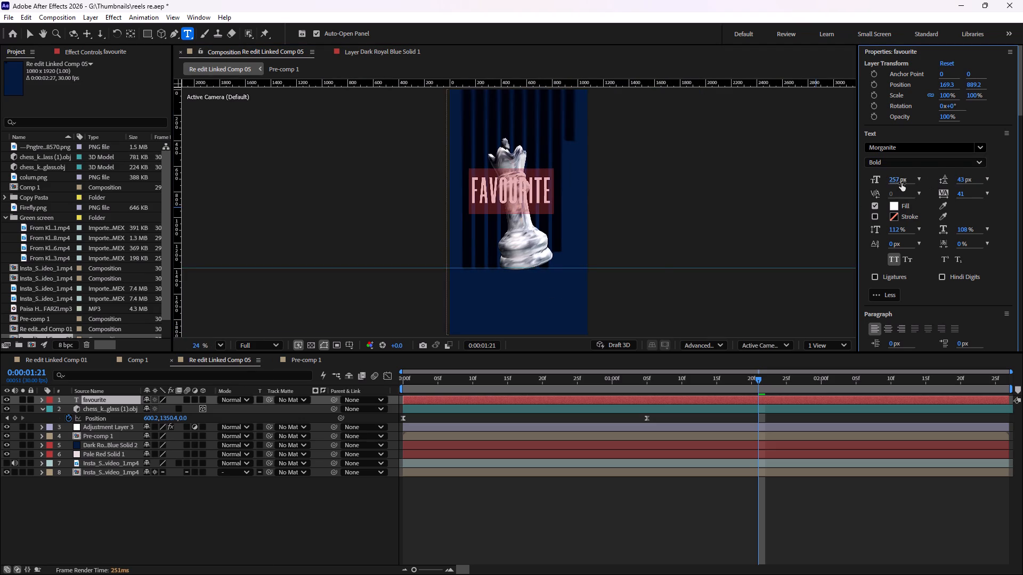
pyautogui.moveTo(896, 181); pyautogui.dragTo(930, 181)
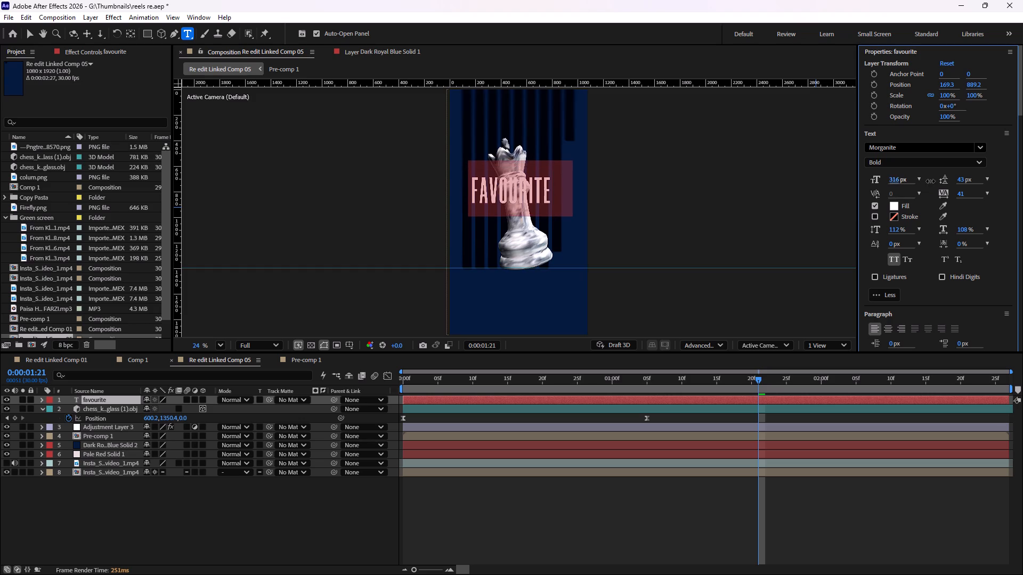
pyautogui.moveTo(930, 181); pyautogui.dragTo(945, 181)
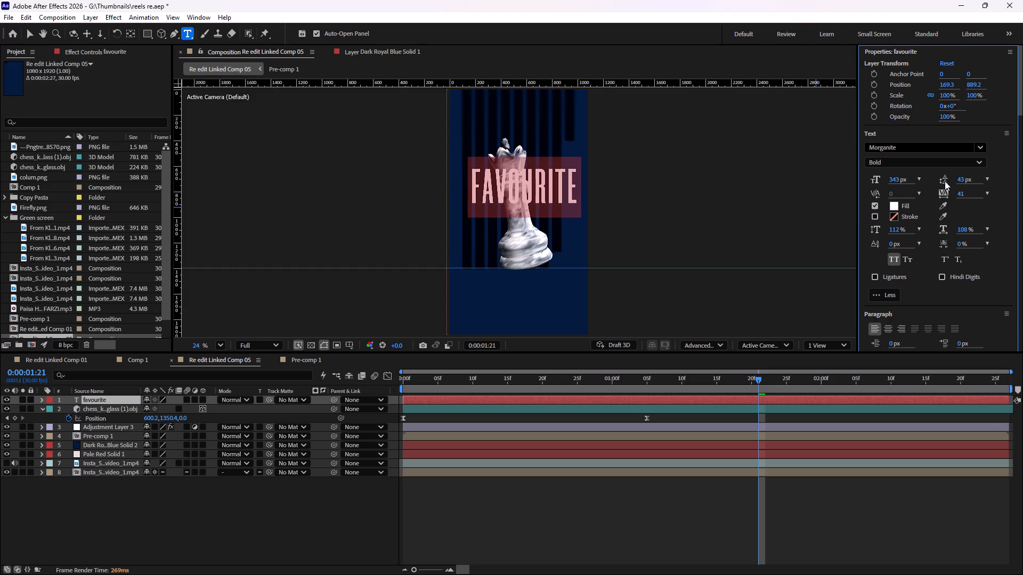
# Deselect the text and scrub between 0:00:00:24 and 0:00:01:11 to check it against the moving chess piece.
pyautogui.click(456, 532)
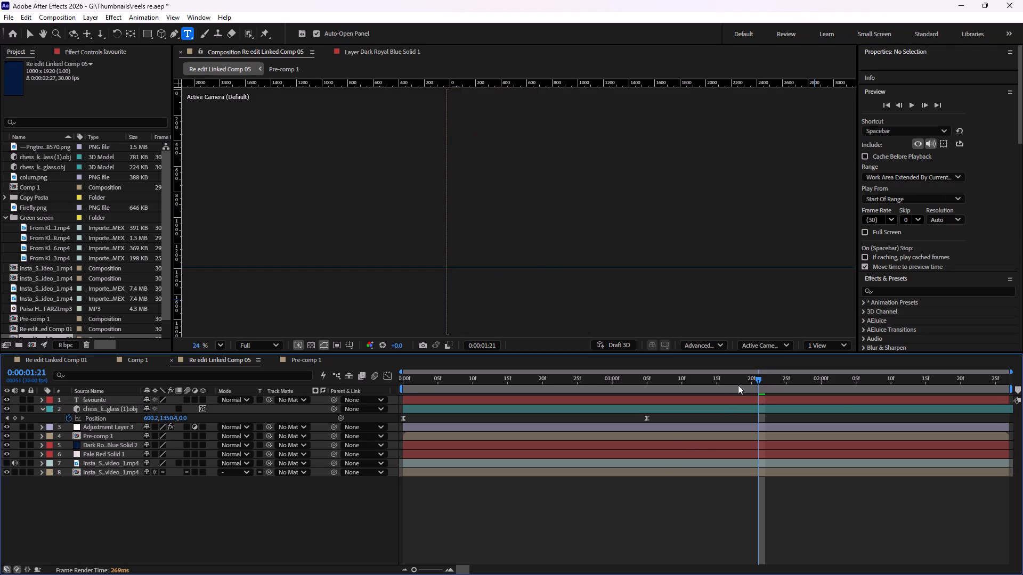
pyautogui.moveTo(753, 380); pyautogui.dragTo(570, 390)
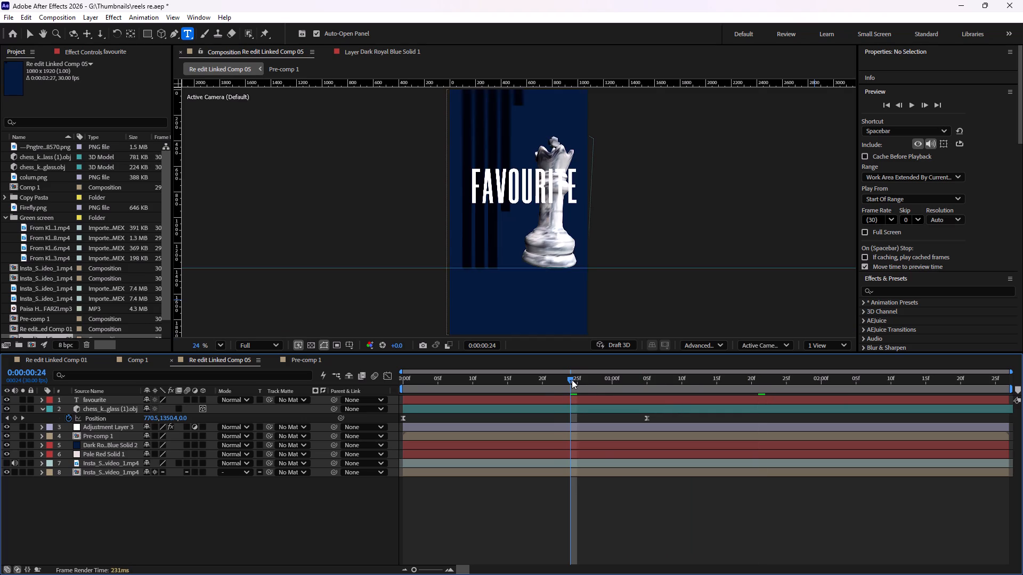
pyautogui.moveTo(572, 380); pyautogui.dragTo(689, 392)
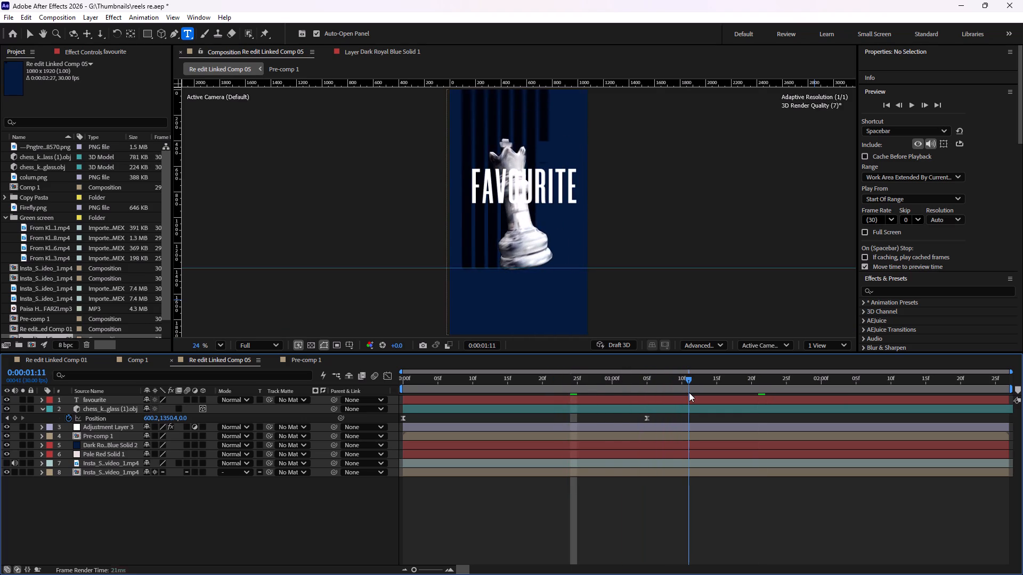
pyautogui.moveTo(689, 392); pyautogui.dragTo(691, 392)
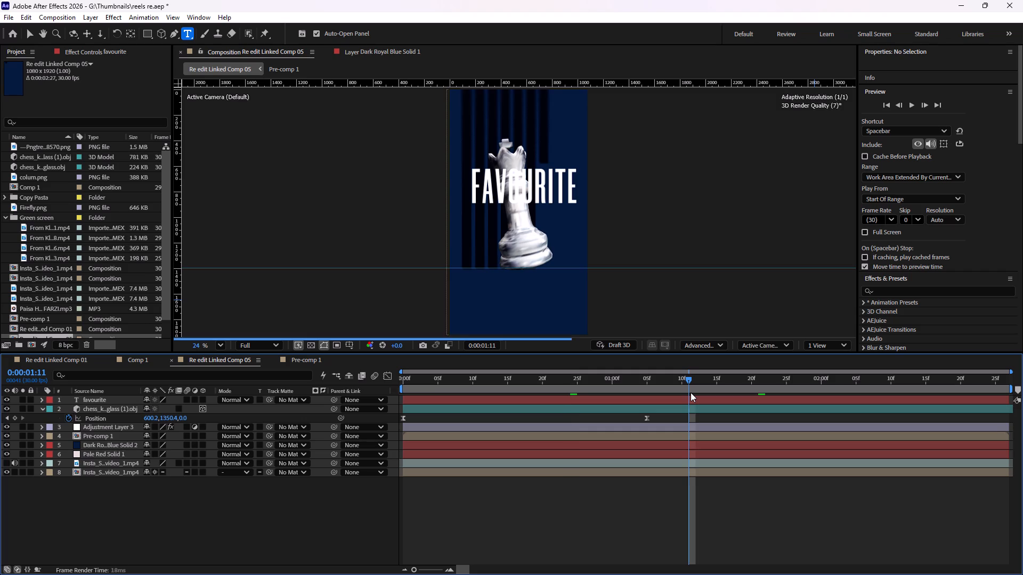
# Move the favourite text layer directly below the chess piece's 3D model layer so the text sits behind it.
pyautogui.click(103, 399)
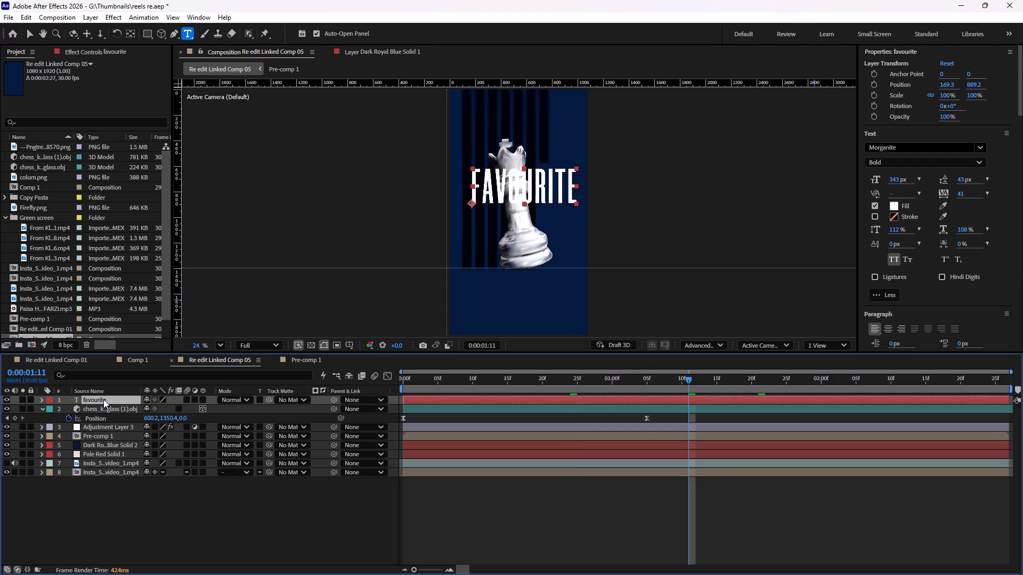
pyautogui.moveTo(103, 399); pyautogui.dragTo(103, 424)
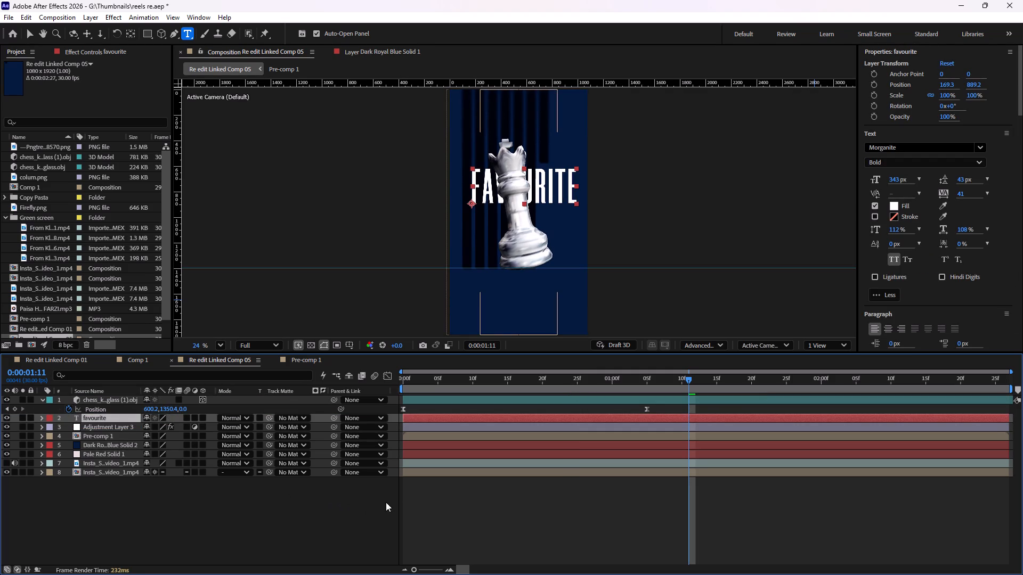
pyautogui.click(101, 416)
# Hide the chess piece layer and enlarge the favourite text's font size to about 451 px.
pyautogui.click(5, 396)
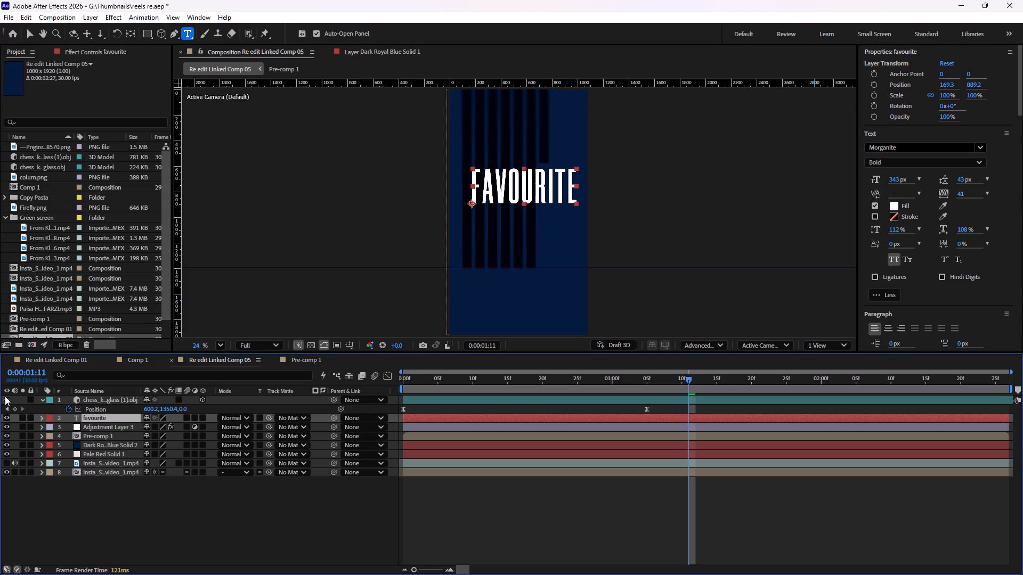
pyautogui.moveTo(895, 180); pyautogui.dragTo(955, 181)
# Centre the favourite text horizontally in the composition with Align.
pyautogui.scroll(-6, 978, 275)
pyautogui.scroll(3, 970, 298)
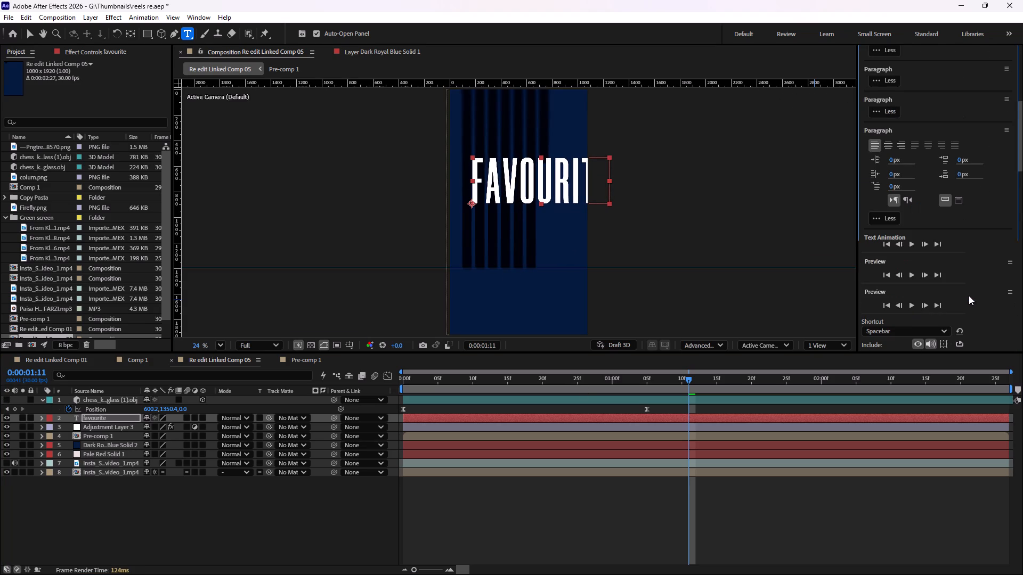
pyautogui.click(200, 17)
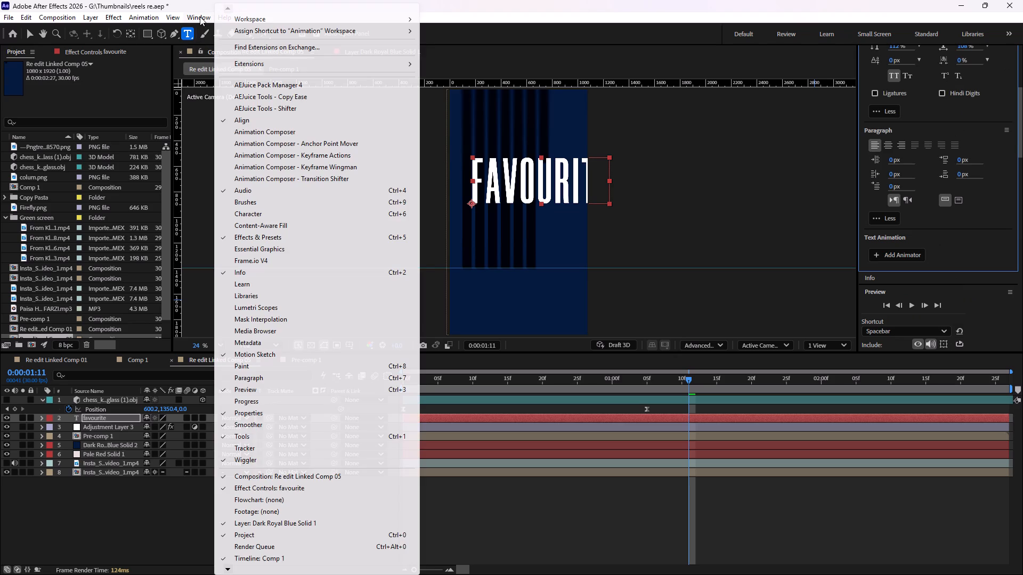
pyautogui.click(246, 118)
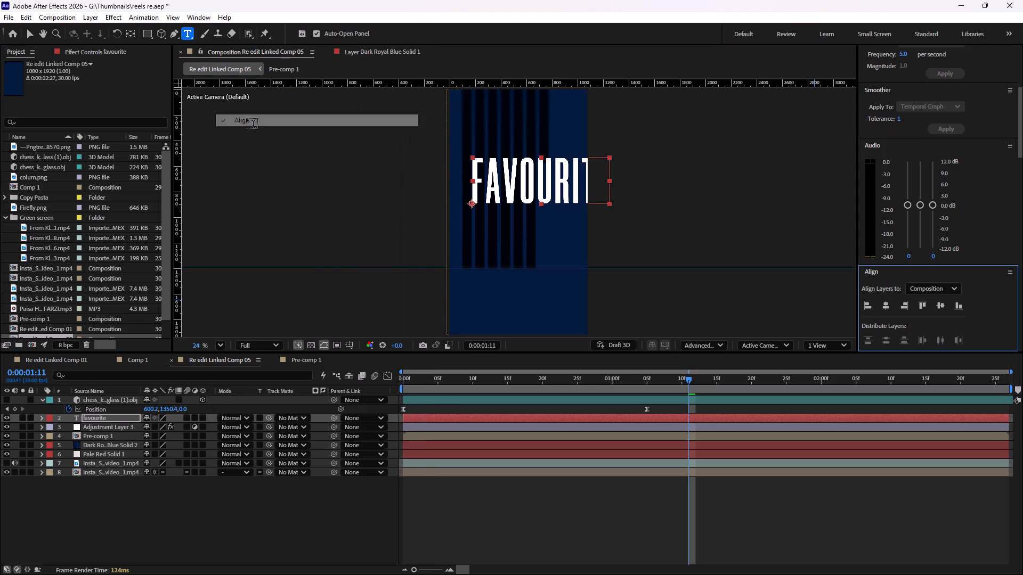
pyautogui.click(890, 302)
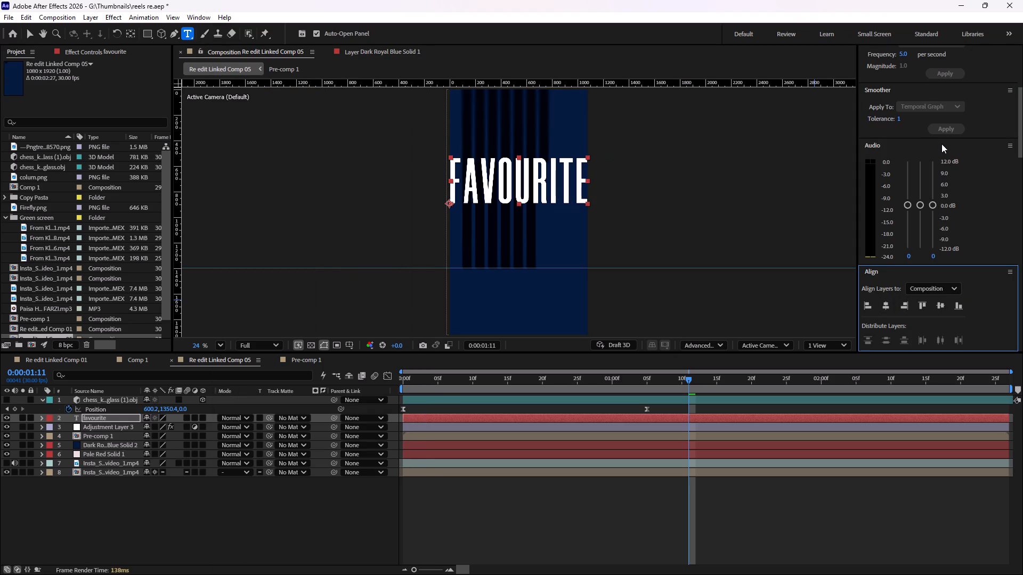
# Undo the accidental font change, reduce the favourite text's font size to 399 px and shift it to X position about 25.6.
pyautogui.scroll(6, 941, 144)
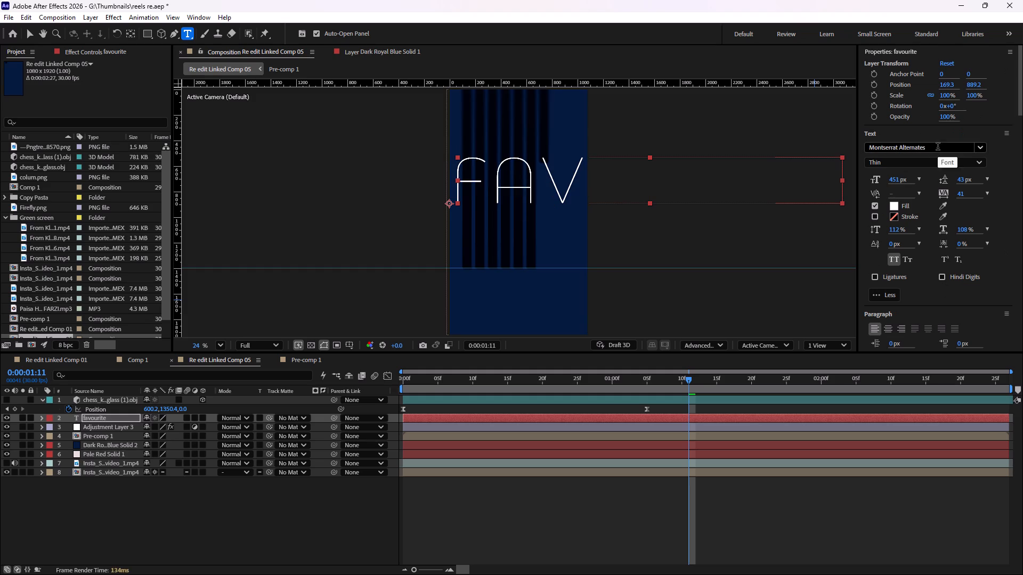
pyautogui.hotkey('ctrl', 'z')
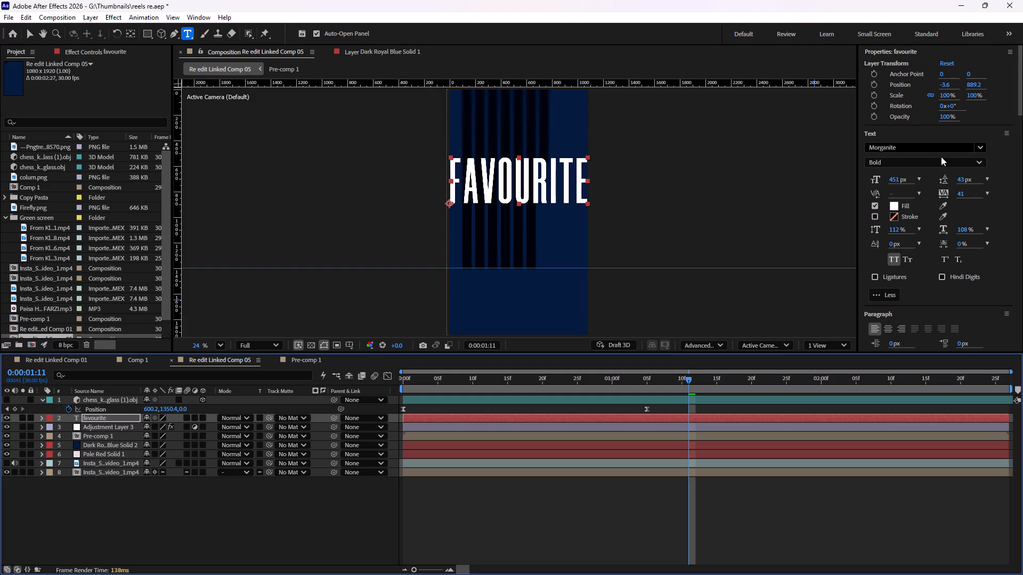
pyautogui.moveTo(895, 181); pyautogui.dragTo(867, 183)
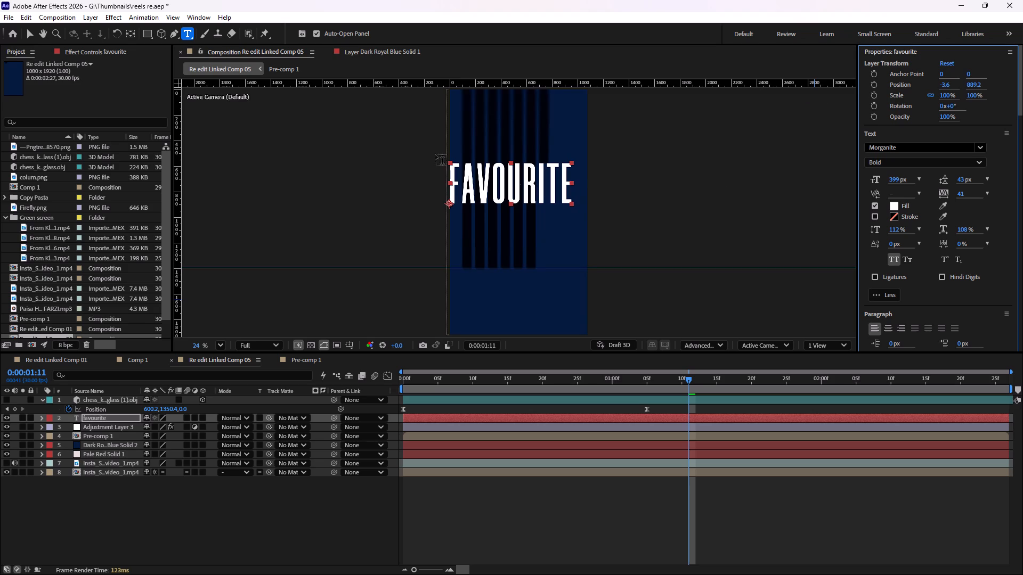
pyautogui.click(27, 37)
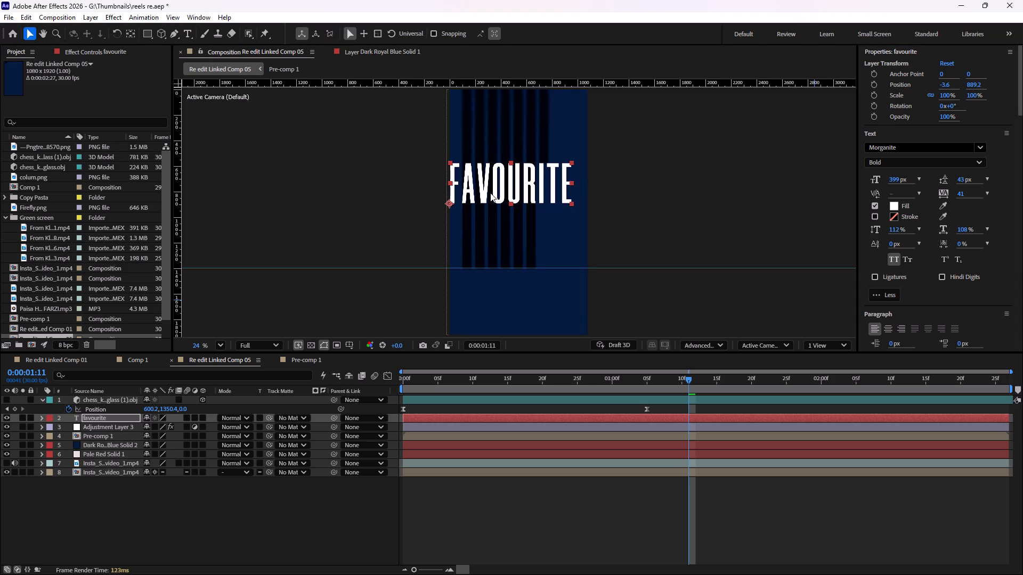
pyautogui.click(490, 193)
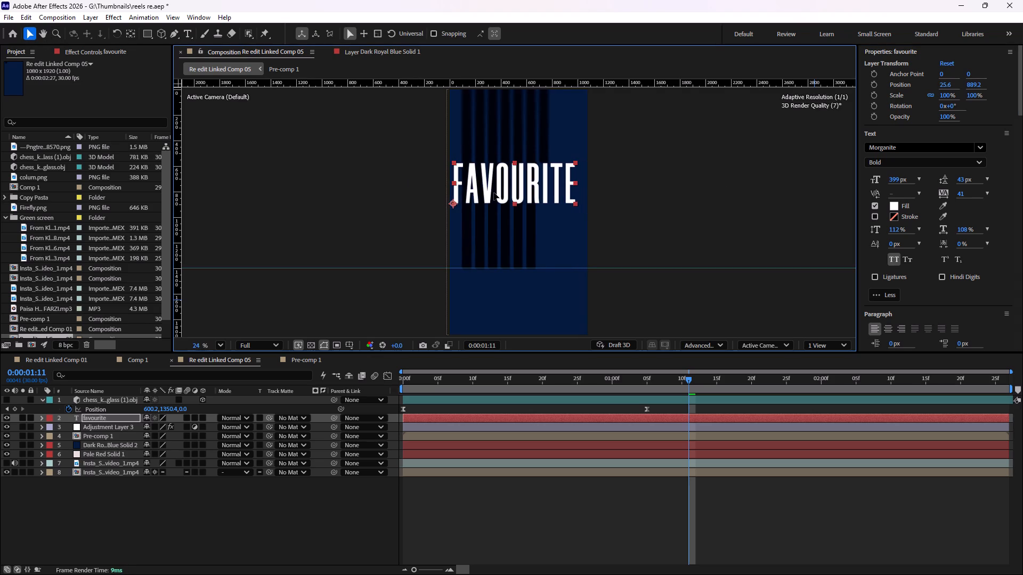
# Move the playhead to 0:00:01:22 and make the chess piece layer visible again.
pyautogui.moveTo(689, 380); pyautogui.dragTo(711, 380)
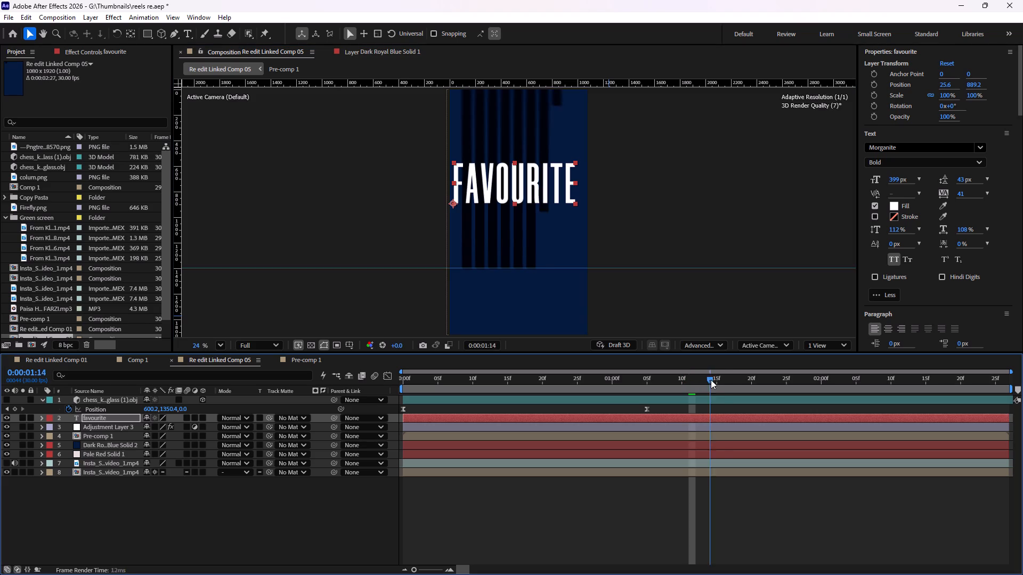
pyautogui.moveTo(711, 380); pyautogui.dragTo(766, 393)
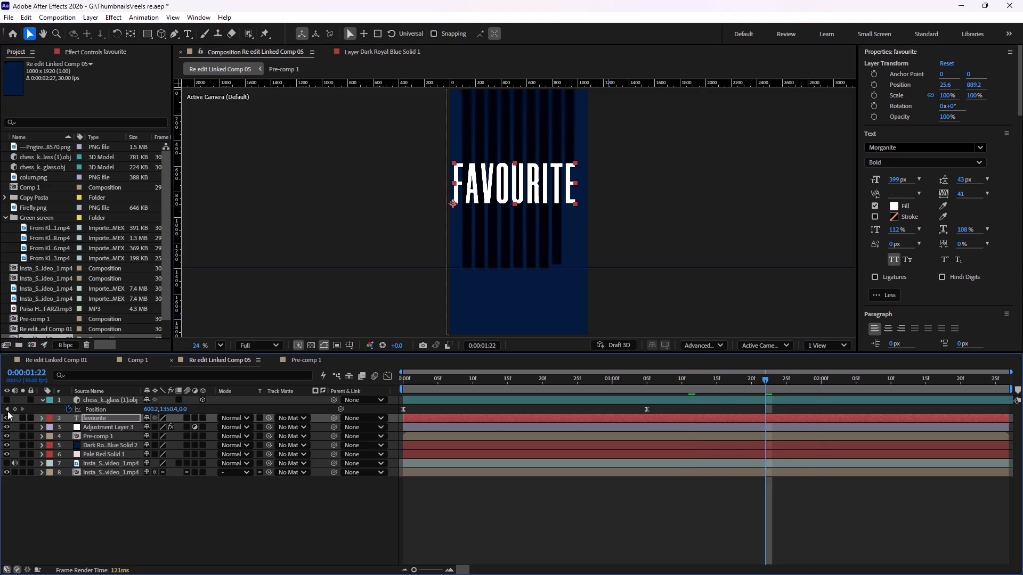
pyautogui.click(9, 400)
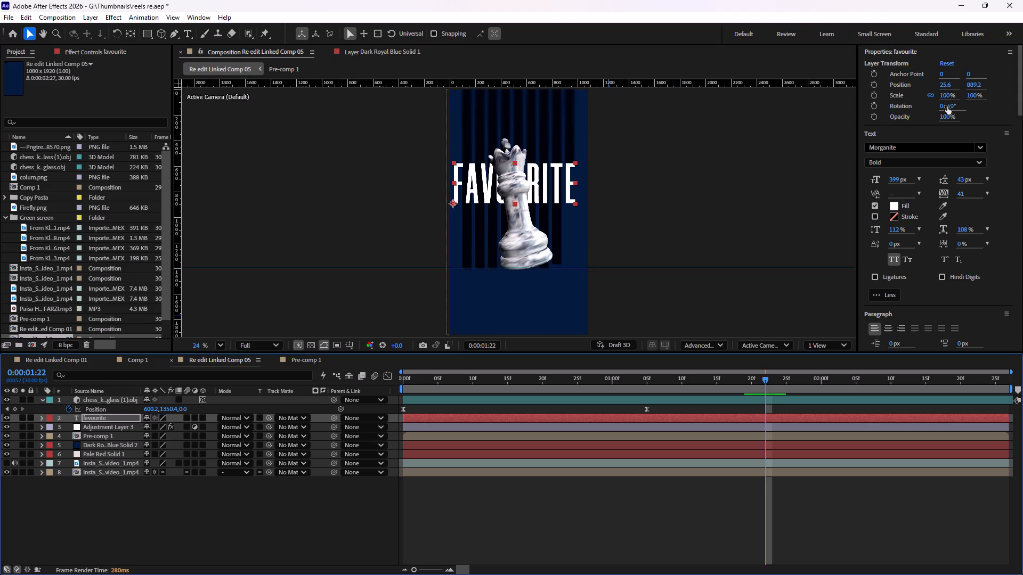
# Set the favourite text's X position to 49.6, keeping it at the same height behind the chess piece.
pyautogui.moveTo(944, 87); pyautogui.dragTo(952, 87)
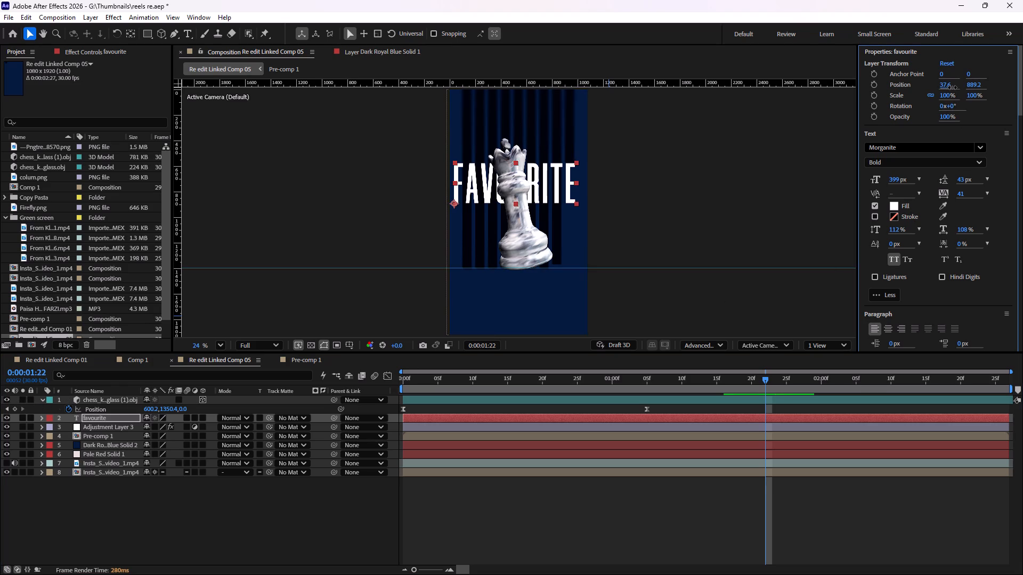
pyautogui.moveTo(952, 87); pyautogui.dragTo(959, 87)
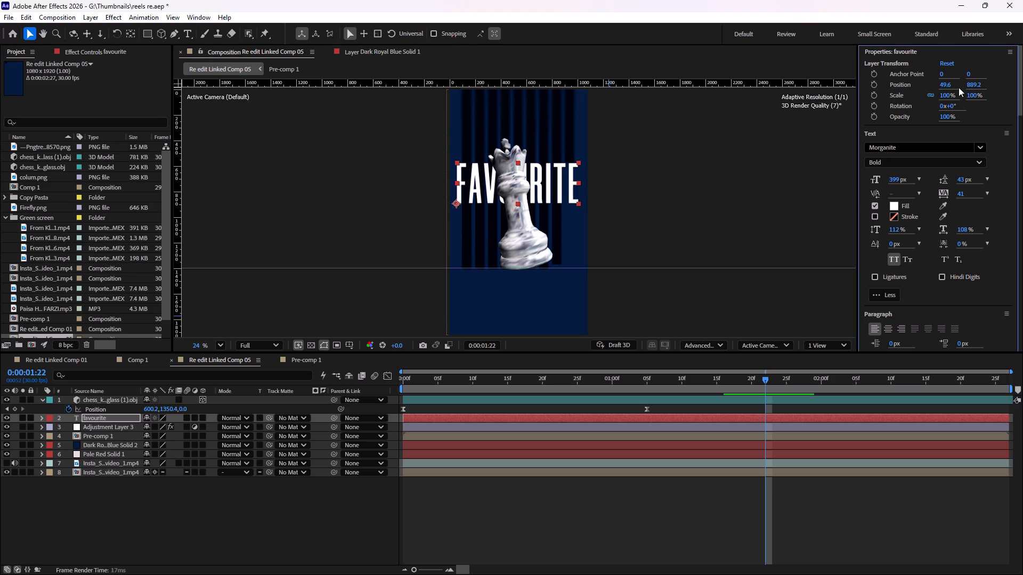
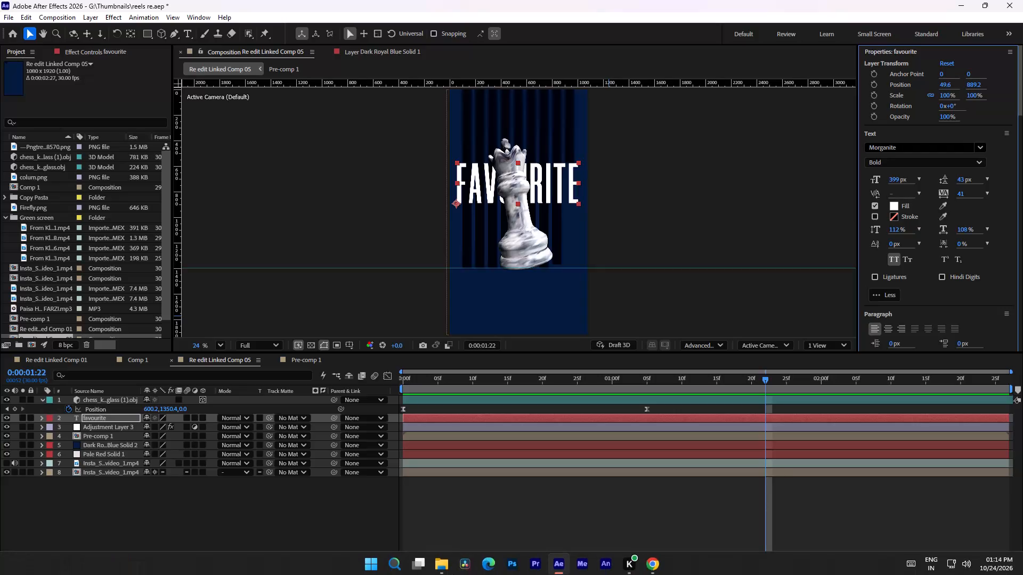
# Deselect the favourite text, switch to Chrome and search Google for "gotham font download".
pyautogui.click(281, 525)
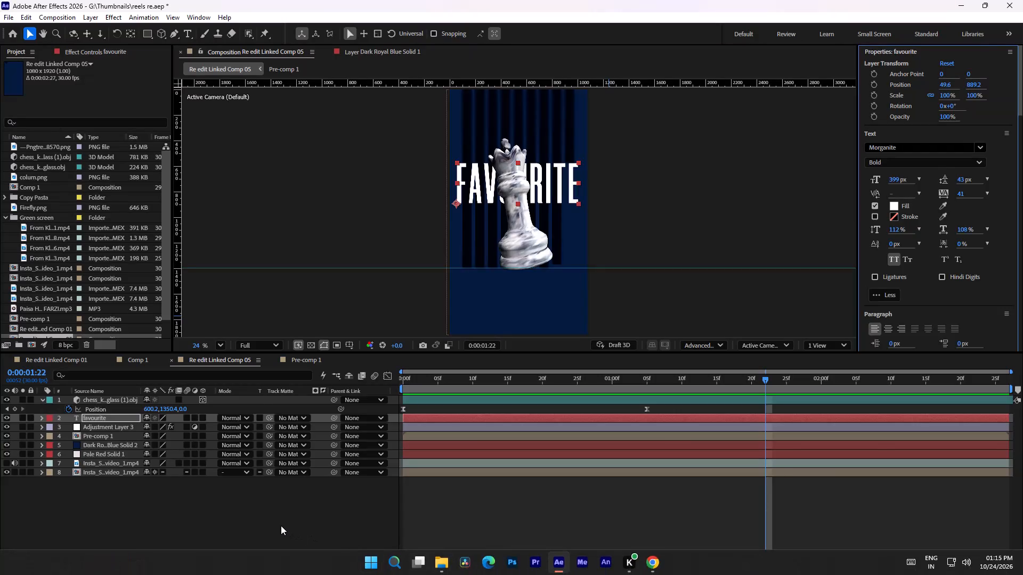
pyautogui.click(648, 564)
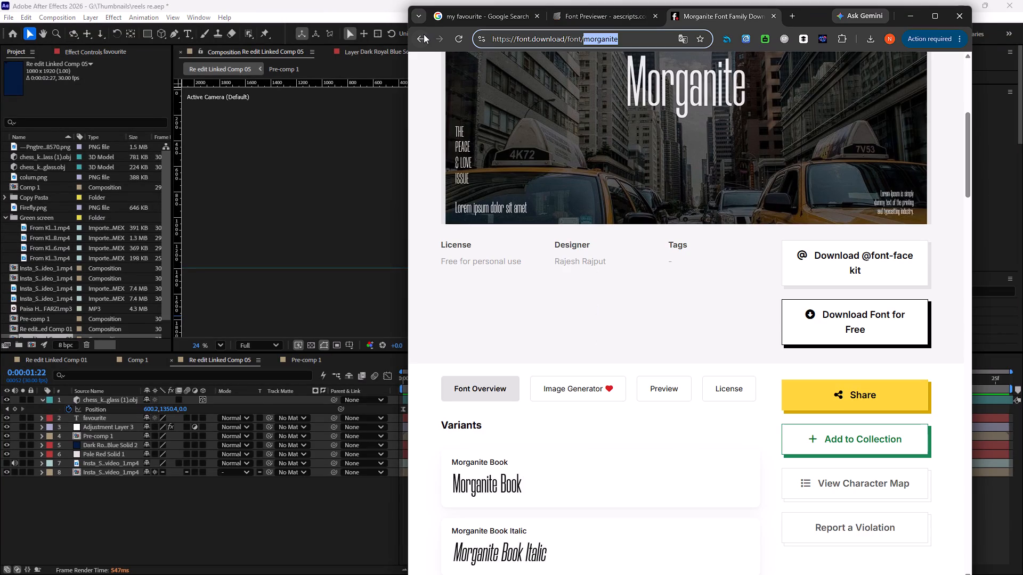
pyautogui.click(423, 34)
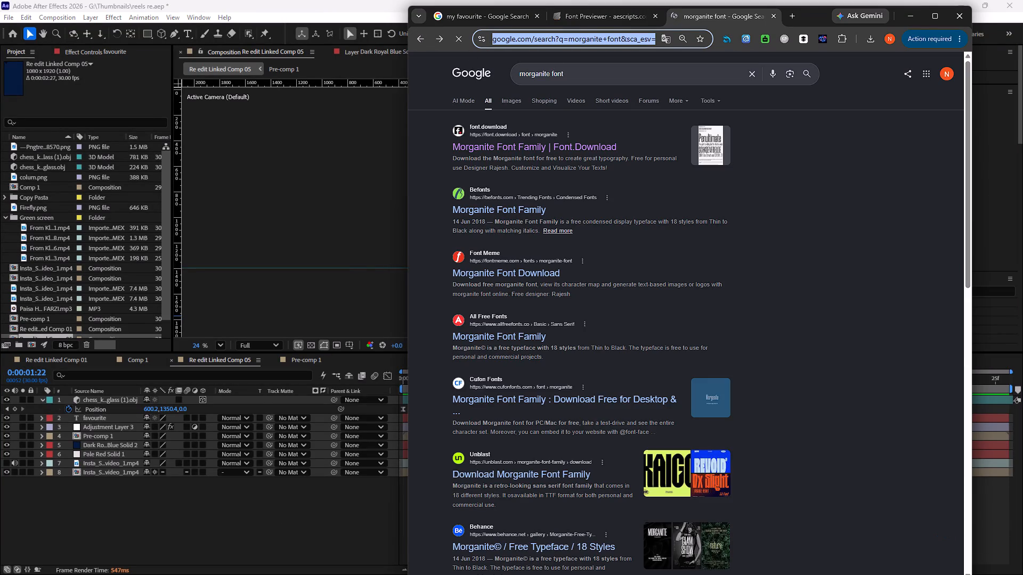
pyautogui.moveTo(550, 76); pyautogui.dragTo(514, 72)
pyautogui.press('BackSpace')
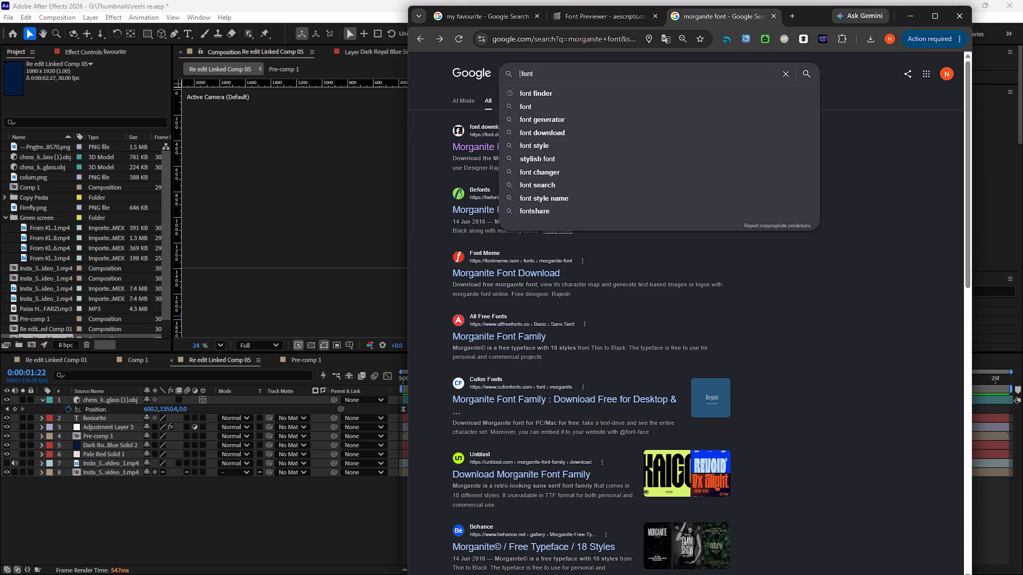
pyautogui.press('g')
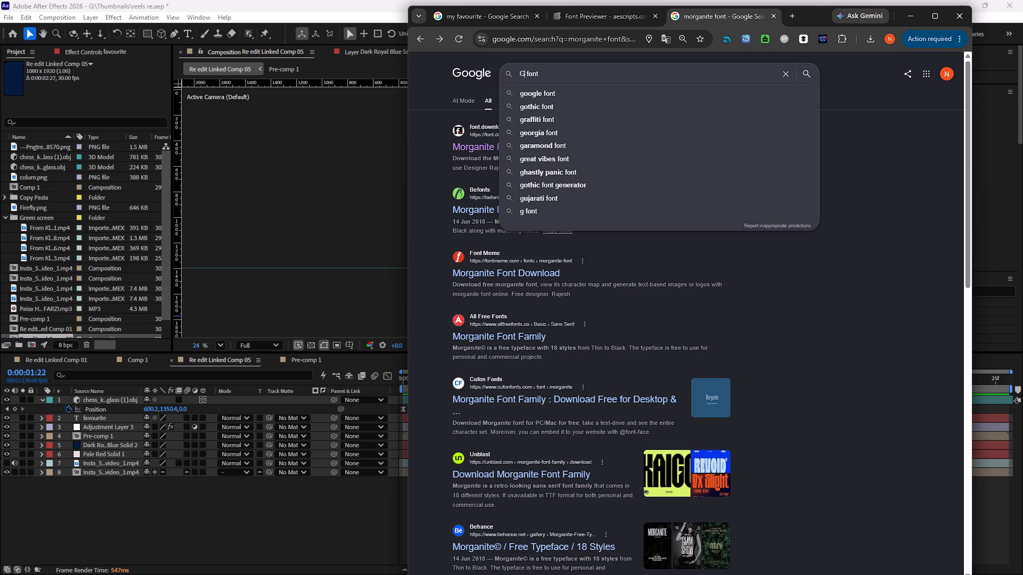
pyautogui.press('o')
pyautogui.press('t')
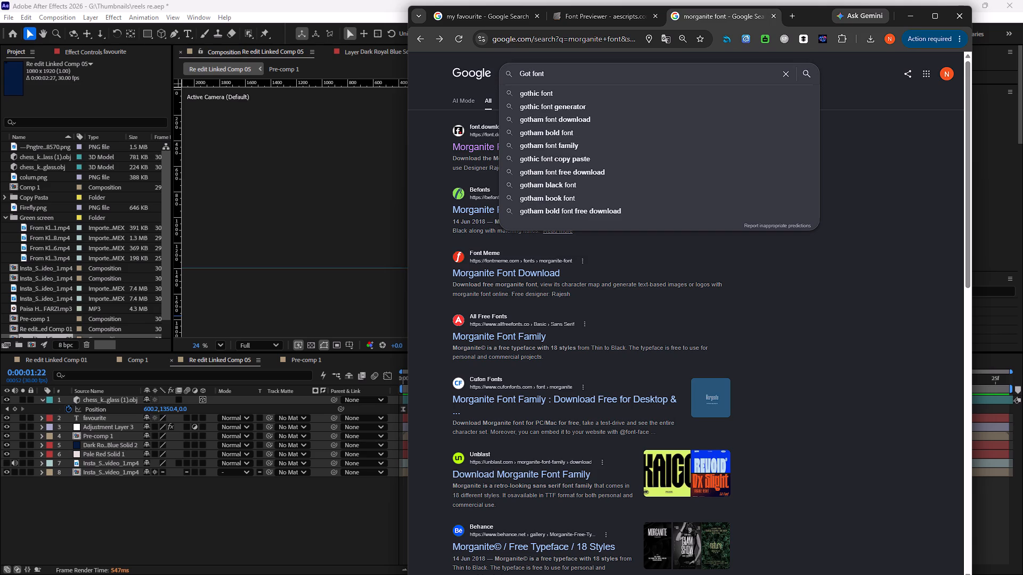
pyautogui.write('ham')
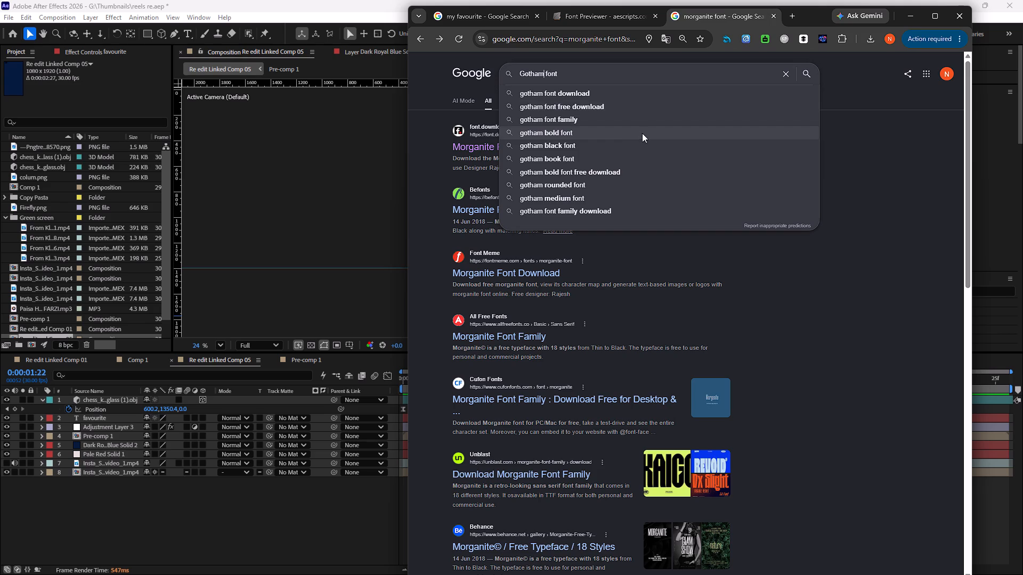
pyautogui.click(599, 90)
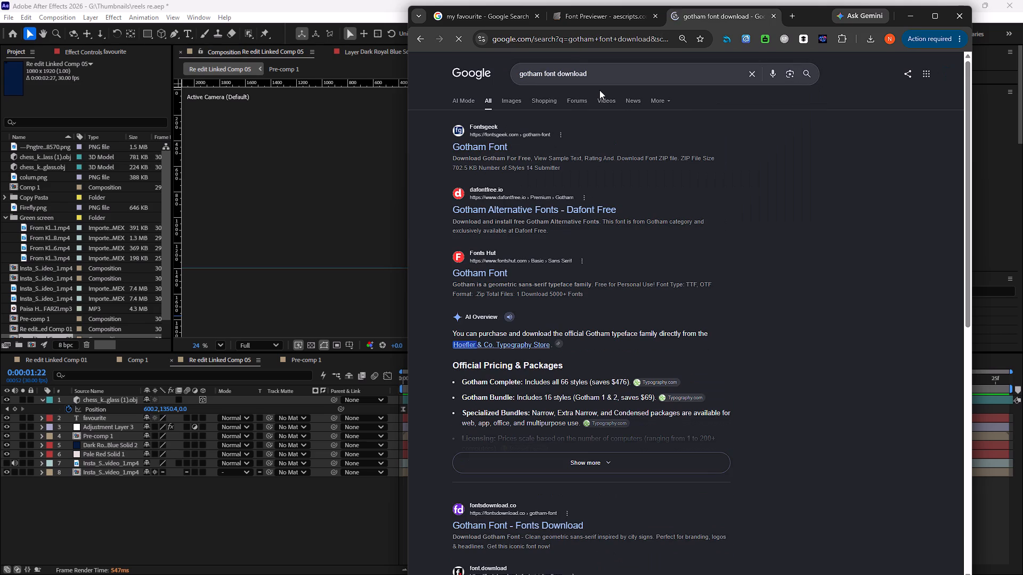
# Examine the Gotham sample text and character map on the Fontsgeek page, and return to the search results.
pyautogui.click(493, 142)
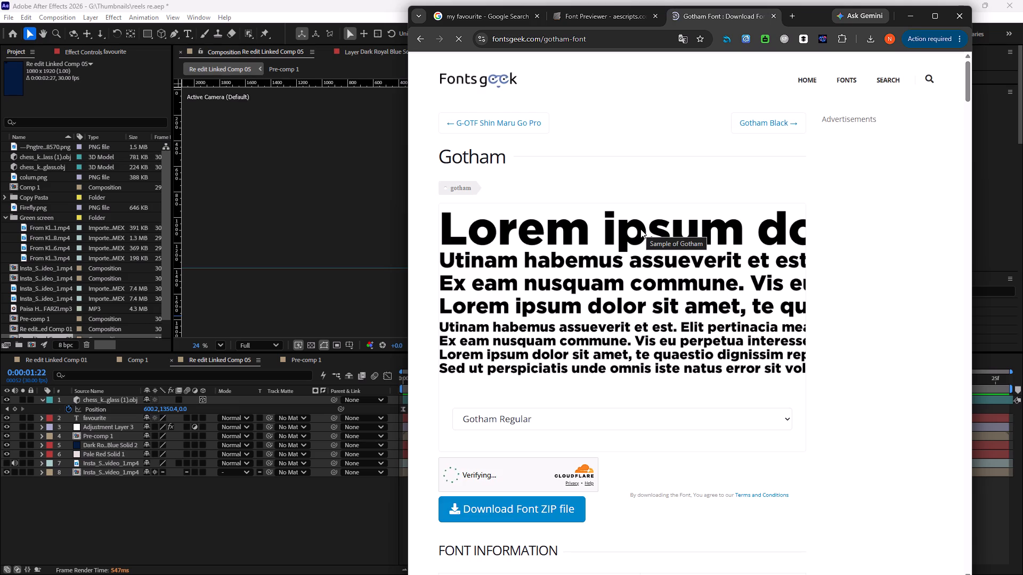
pyautogui.scroll(-10, 603, 282)
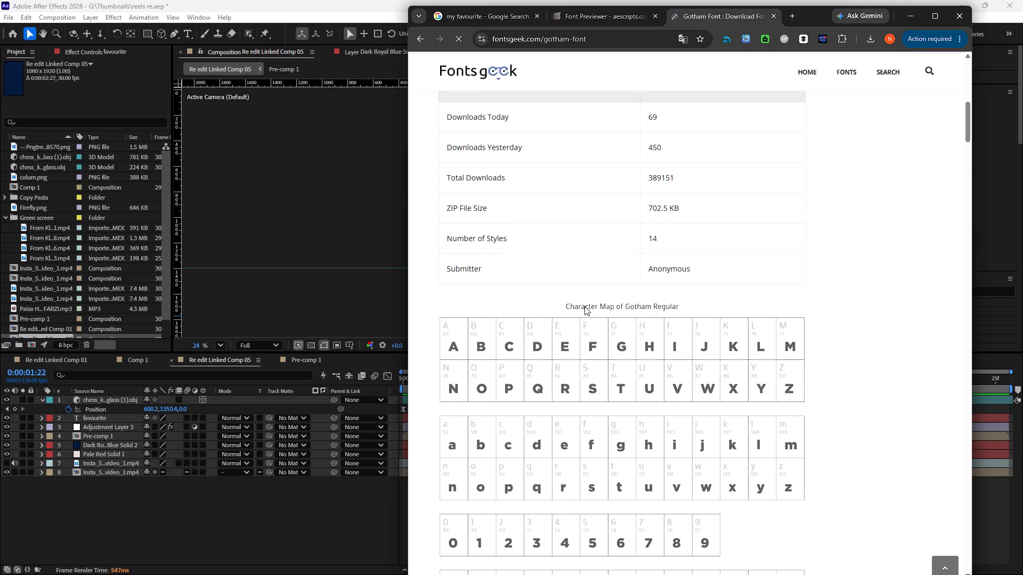
pyautogui.scroll(-11, 584, 306)
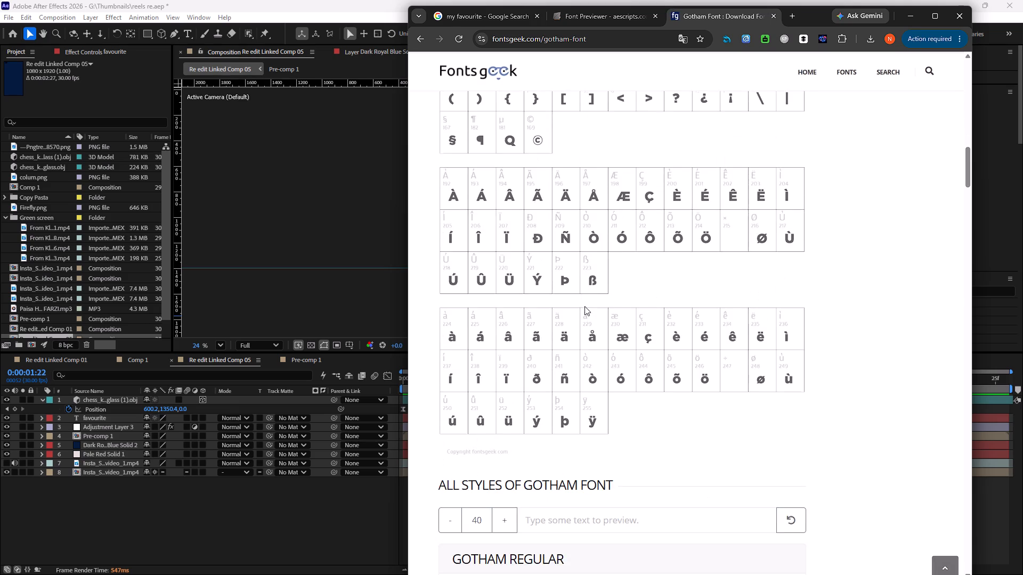
pyautogui.scroll(18, 584, 306)
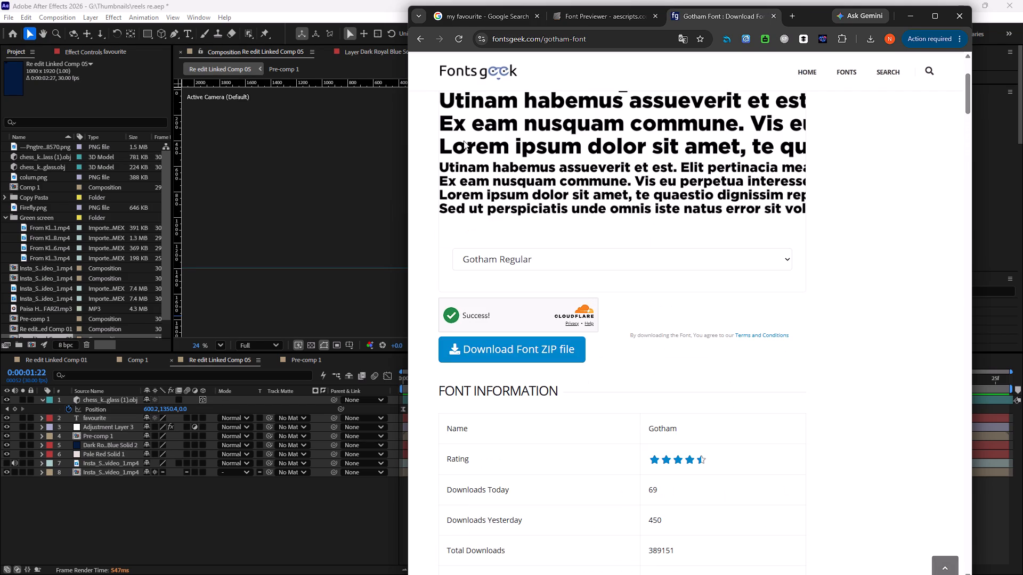
pyautogui.click(422, 43)
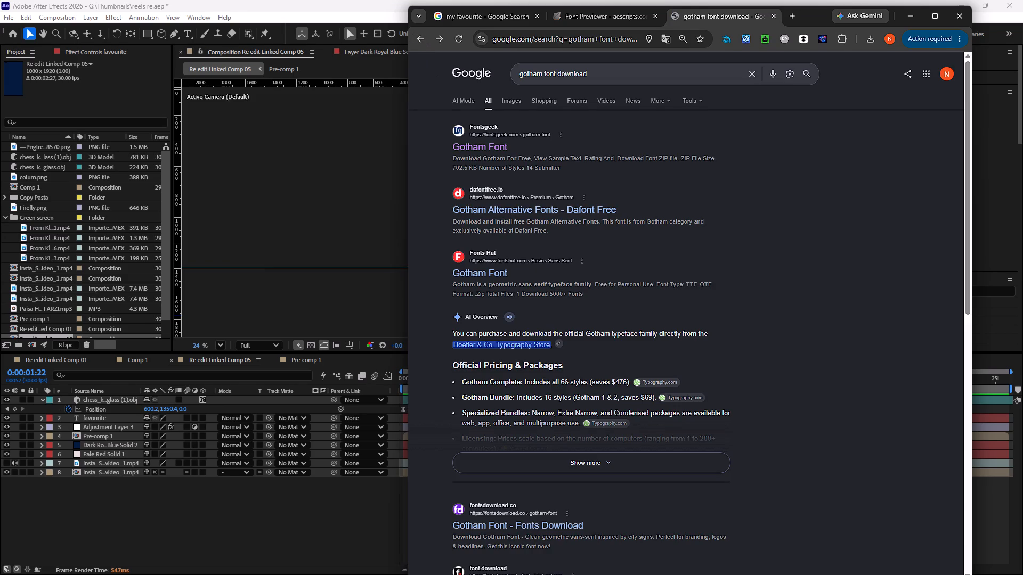
# Examine the Gotham weight previews and licence details on the Fonts Hut page, and return to the search results.
pyautogui.click(475, 273)
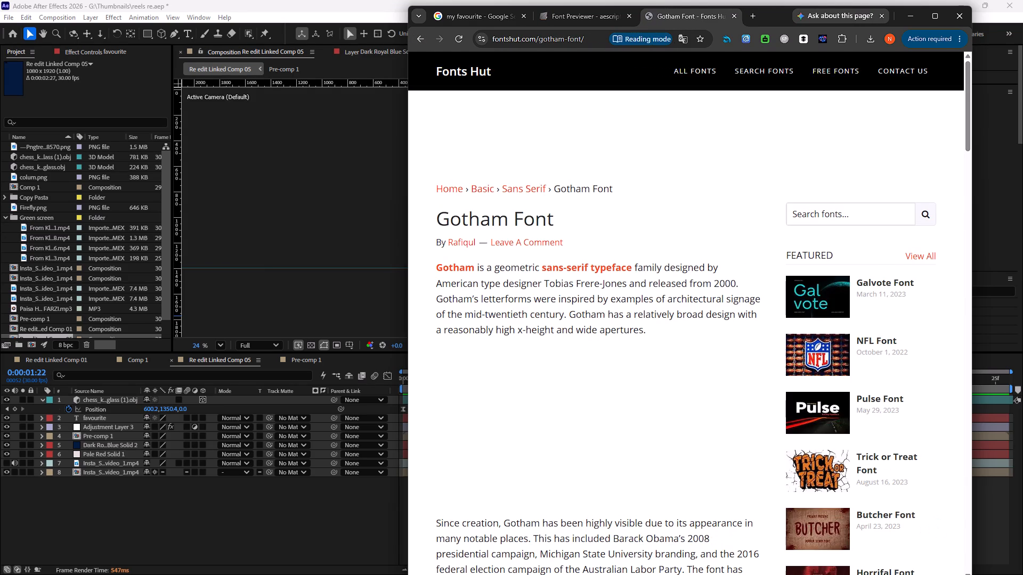
pyautogui.scroll(-15, 504, 276)
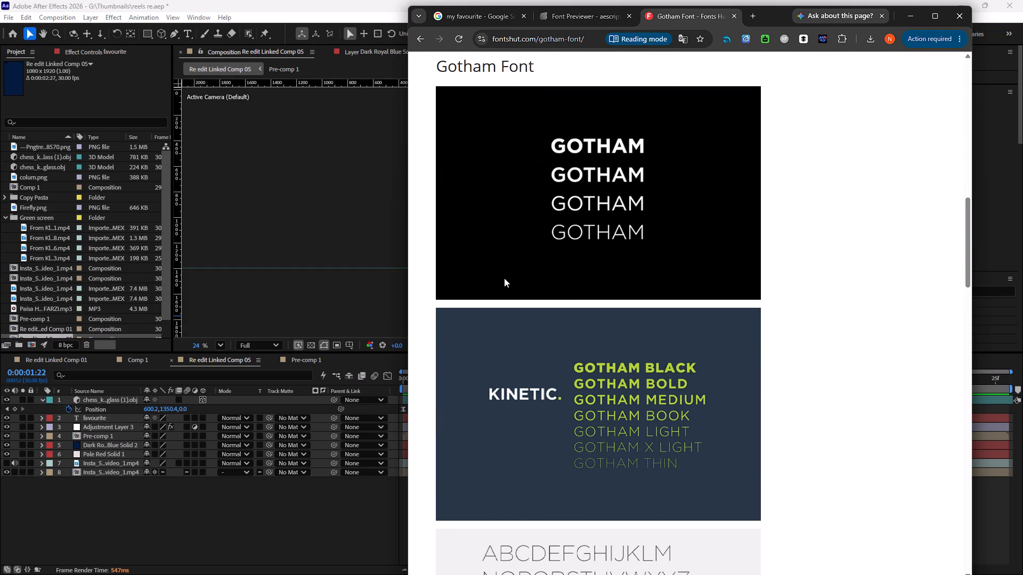
pyautogui.scroll(-4, 504, 278)
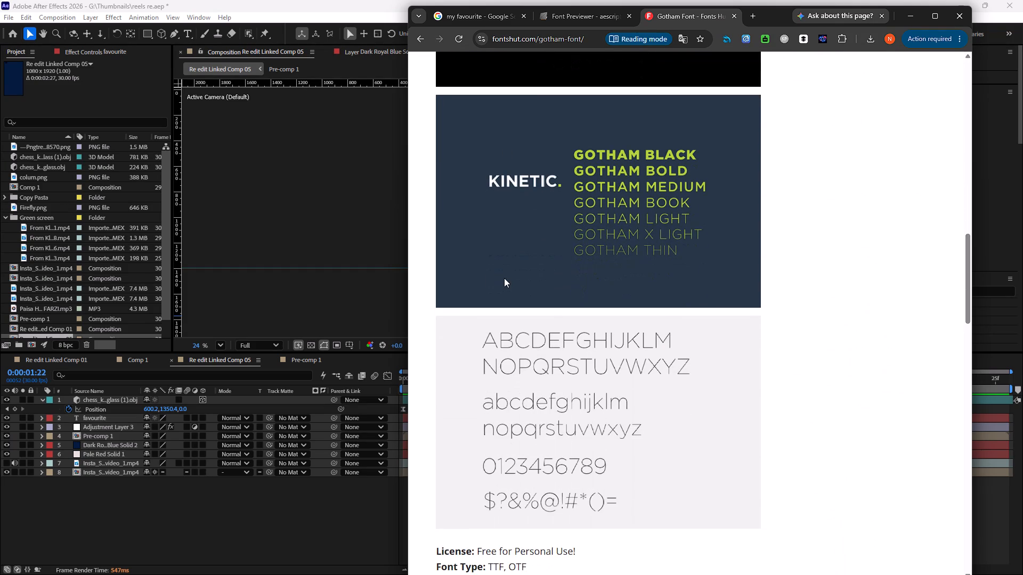
pyautogui.scroll(-4, 504, 278)
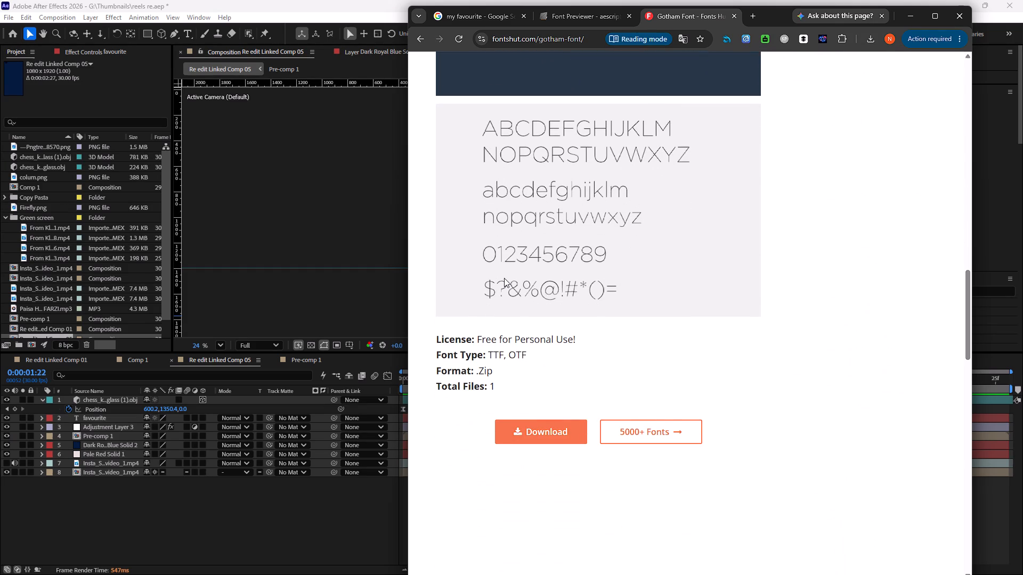
pyautogui.scroll(5, 504, 278)
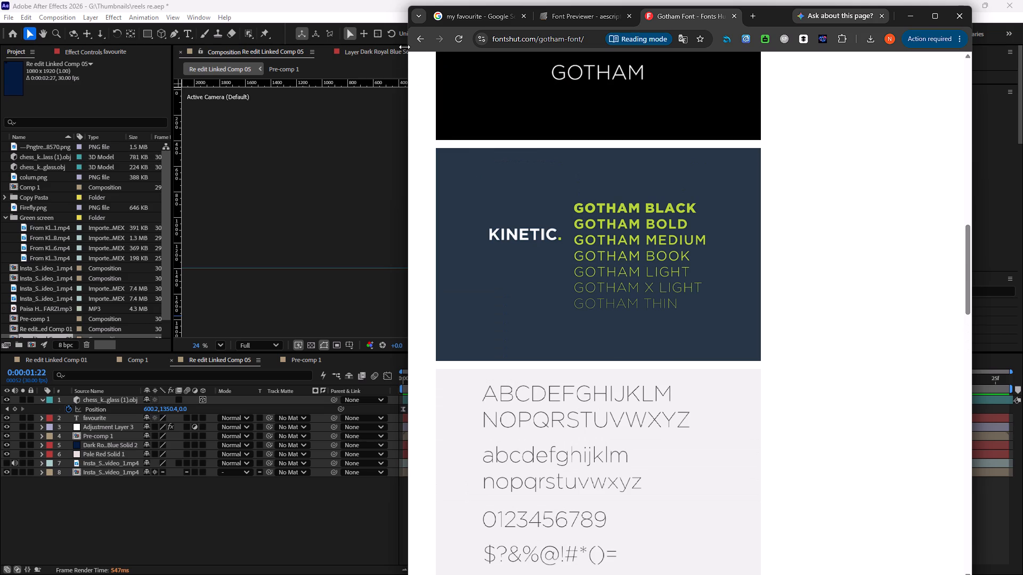
pyautogui.click(417, 44)
# Look over the Gotham pages on fontsdownload.co and Envato, returning to the search results after each.
pyautogui.scroll(-5, 563, 334)
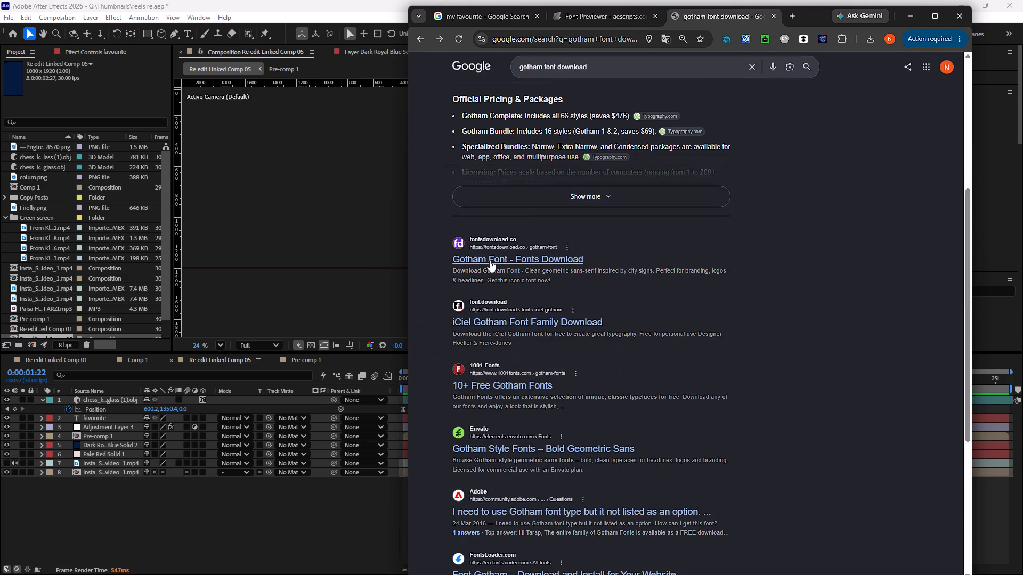
pyautogui.click(492, 256)
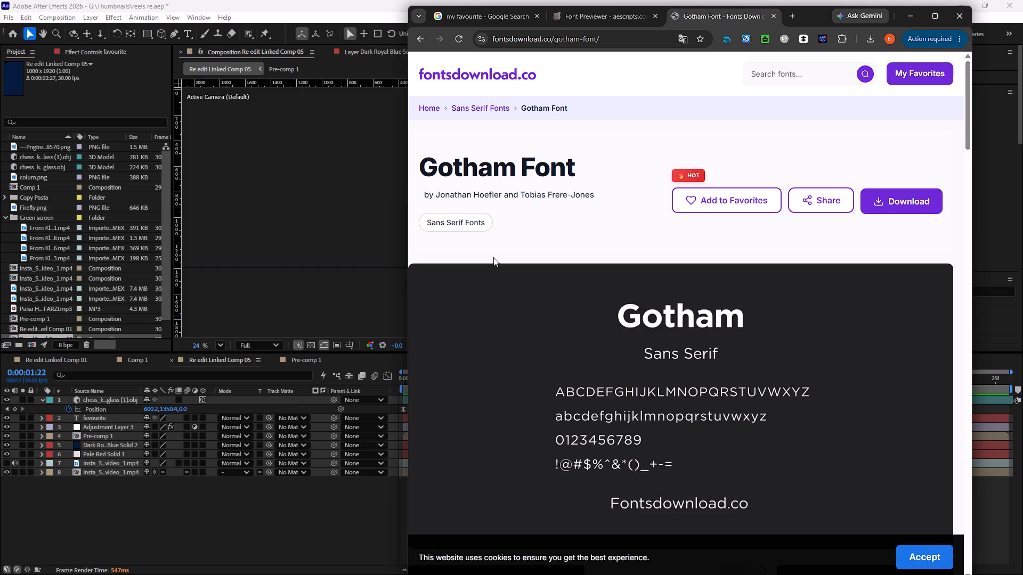
pyautogui.scroll(-3, 500, 277)
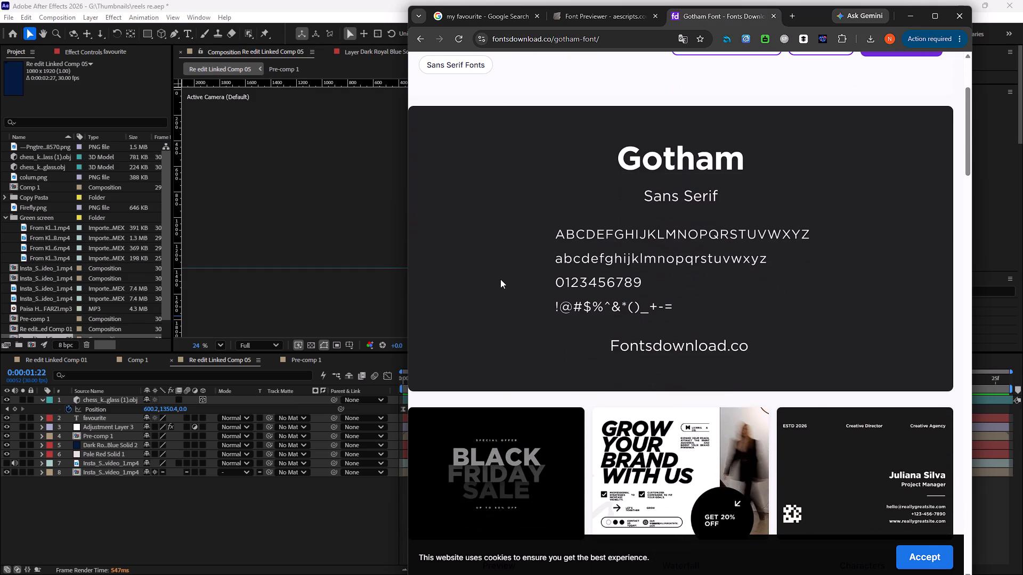
pyautogui.scroll(-3, 500, 279)
pyautogui.scroll(2, 500, 281)
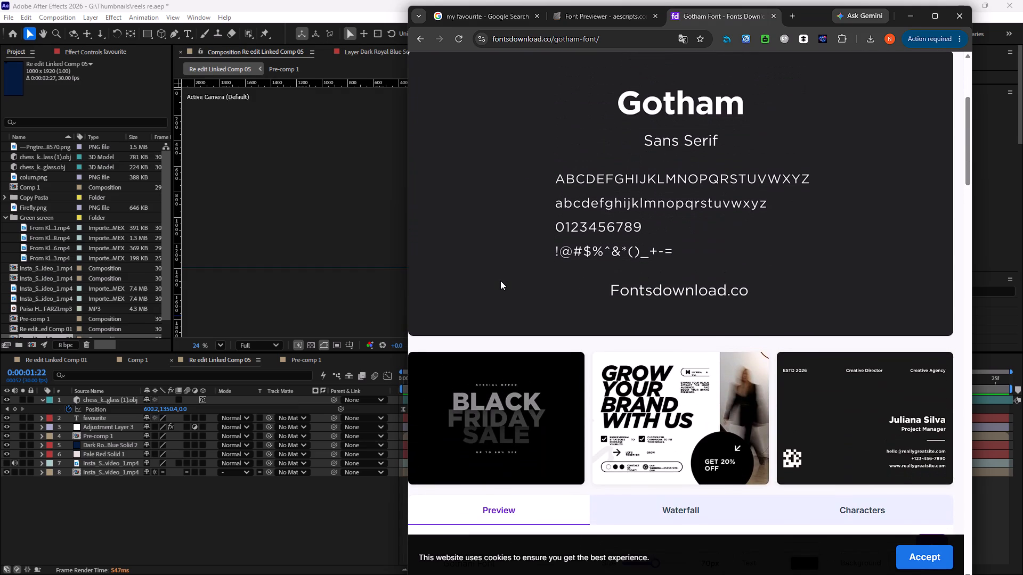
pyautogui.click(424, 42)
pyautogui.scroll(-1, 531, 344)
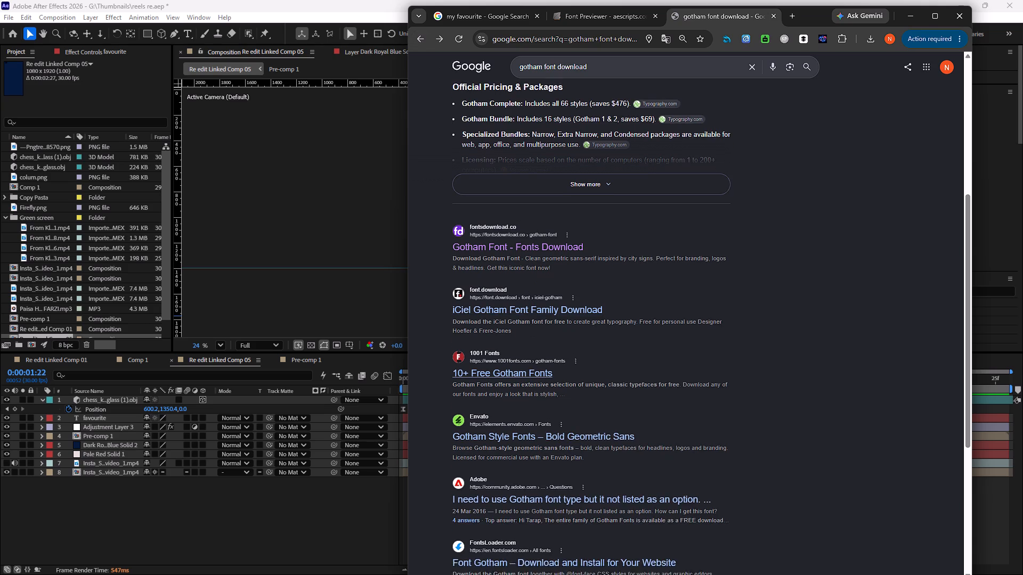
pyautogui.click(534, 396)
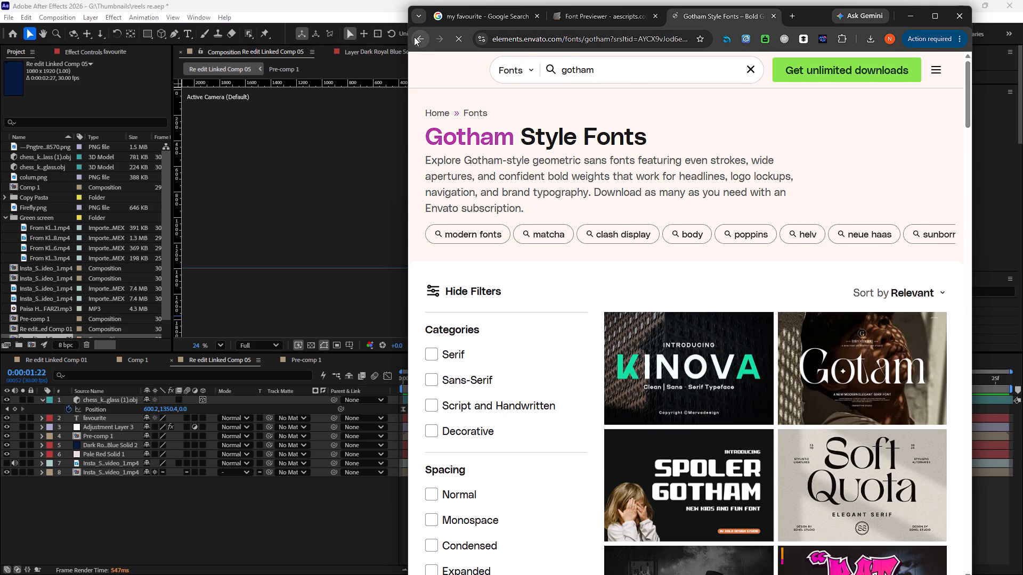
pyautogui.click(414, 37)
# Open the FontsLoader.com Gotham page, review its listed styles and download the complete Gotham ZIP.
pyautogui.scroll(-3, 504, 349)
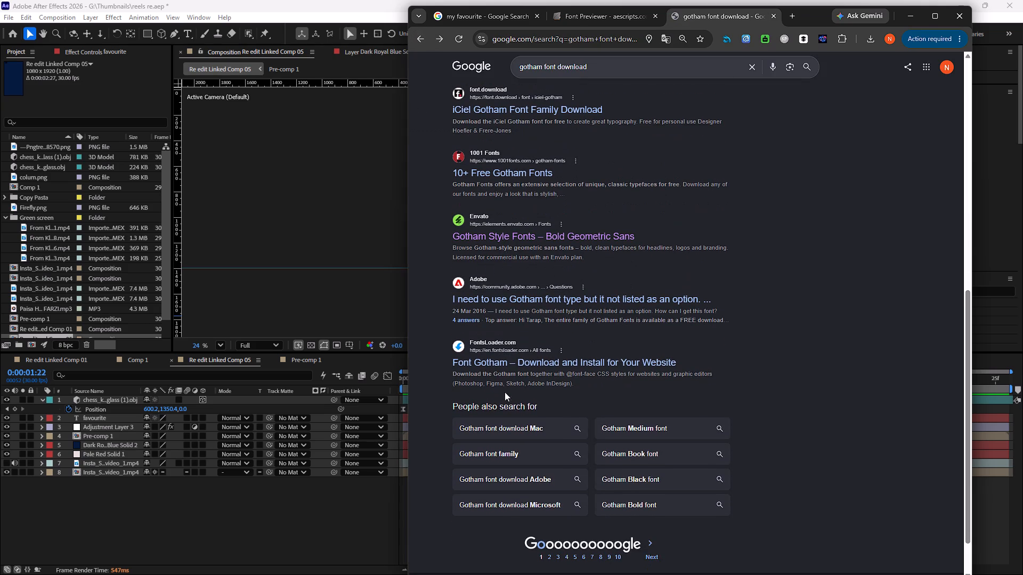
pyautogui.click(516, 362)
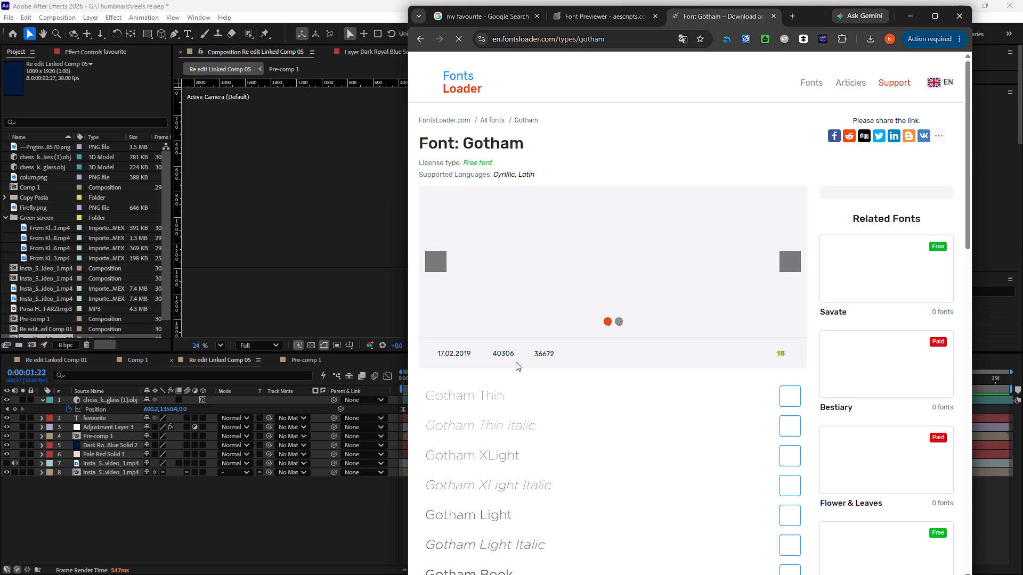
pyautogui.scroll(-4, 518, 391)
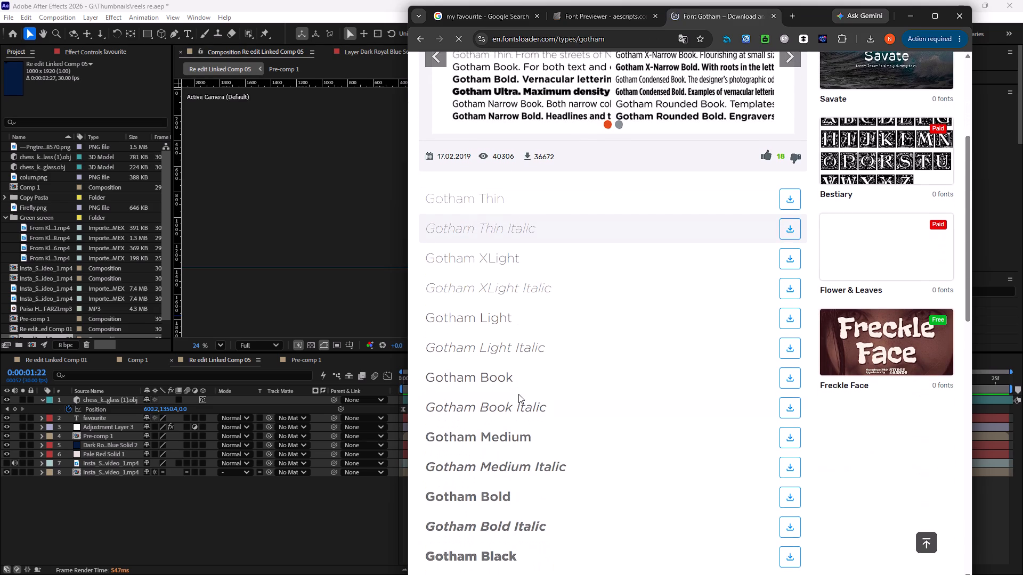
pyautogui.scroll(-4, 516, 387)
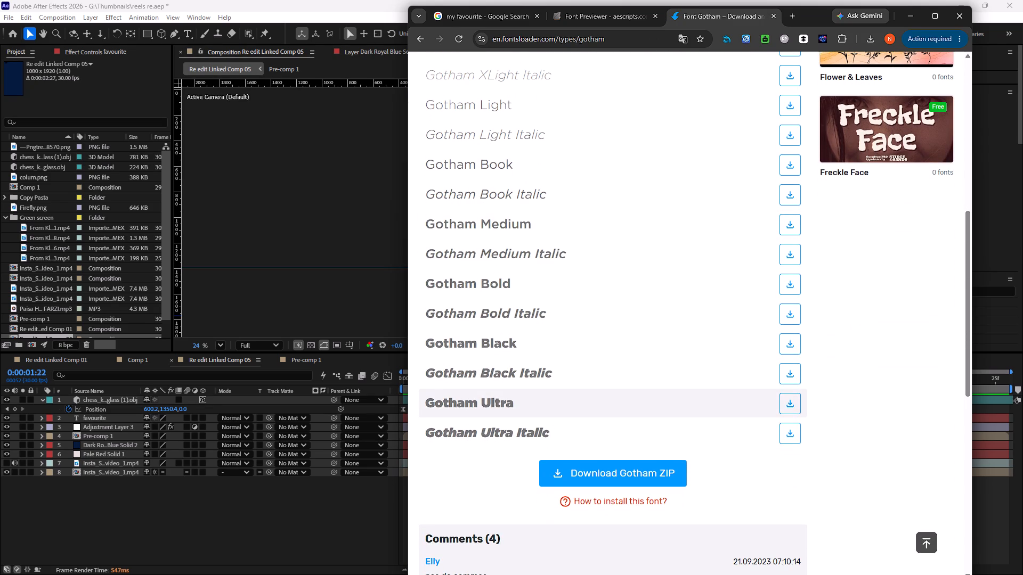
pyautogui.scroll(2, 533, 398)
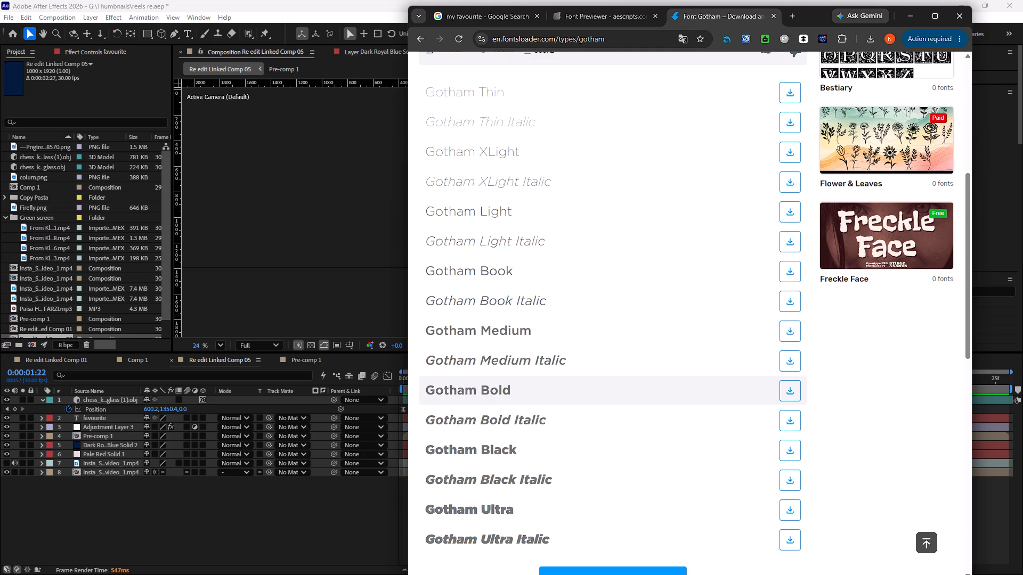
pyautogui.scroll(4, 556, 396)
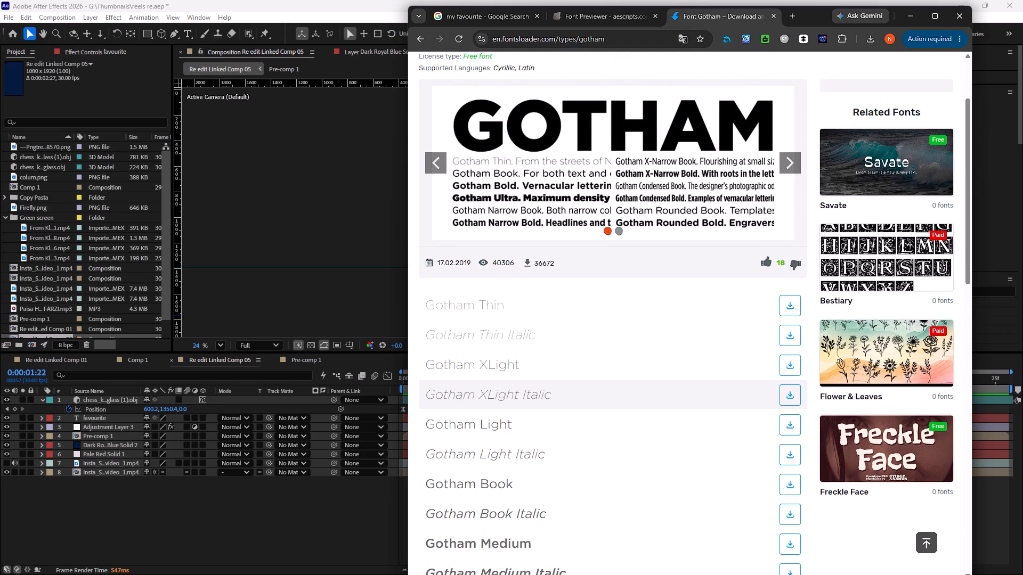
pyautogui.scroll(-6, 570, 403)
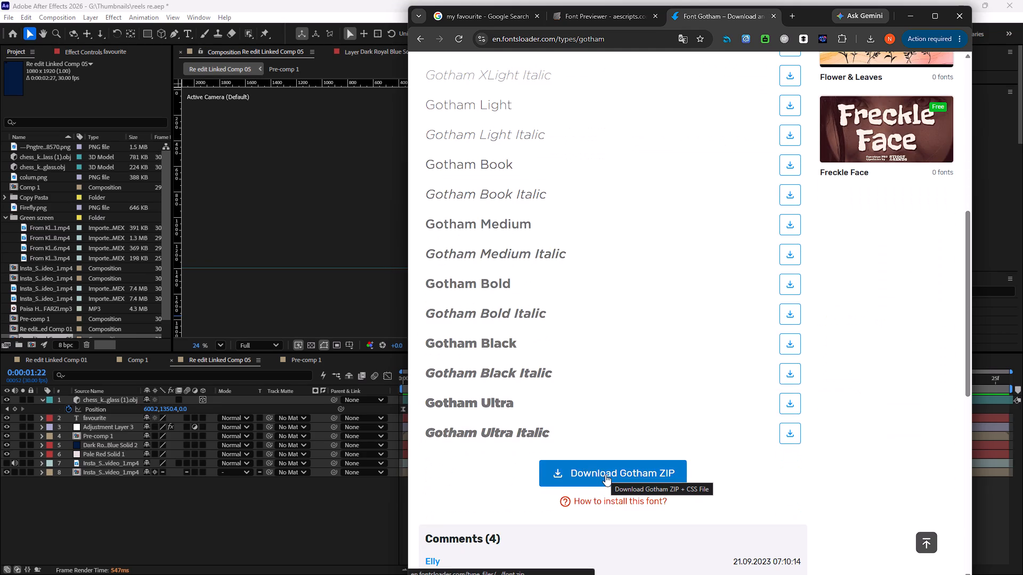
pyautogui.click(605, 474)
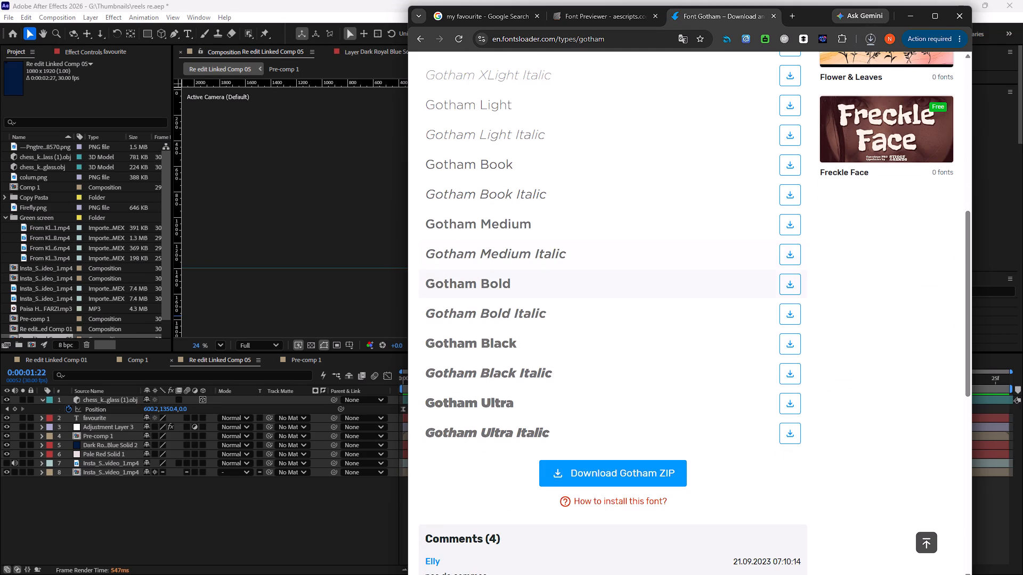
# Copy the downloaded font.zip from Downloads into the my fonts folder on New Volume (G:).
pyautogui.scroll(6, 676, 155)
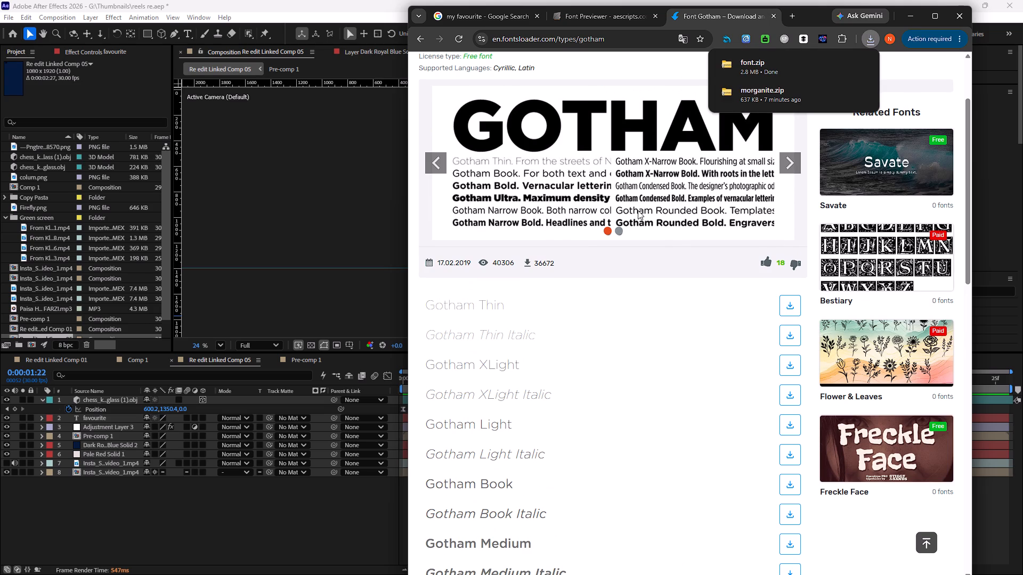
pyautogui.click(834, 60)
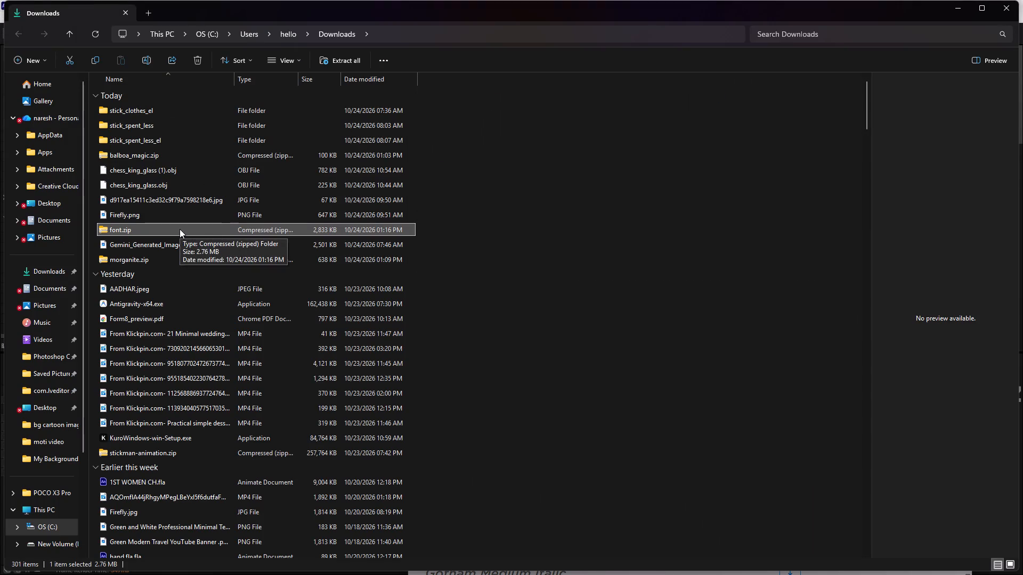
pyautogui.click(98, 62)
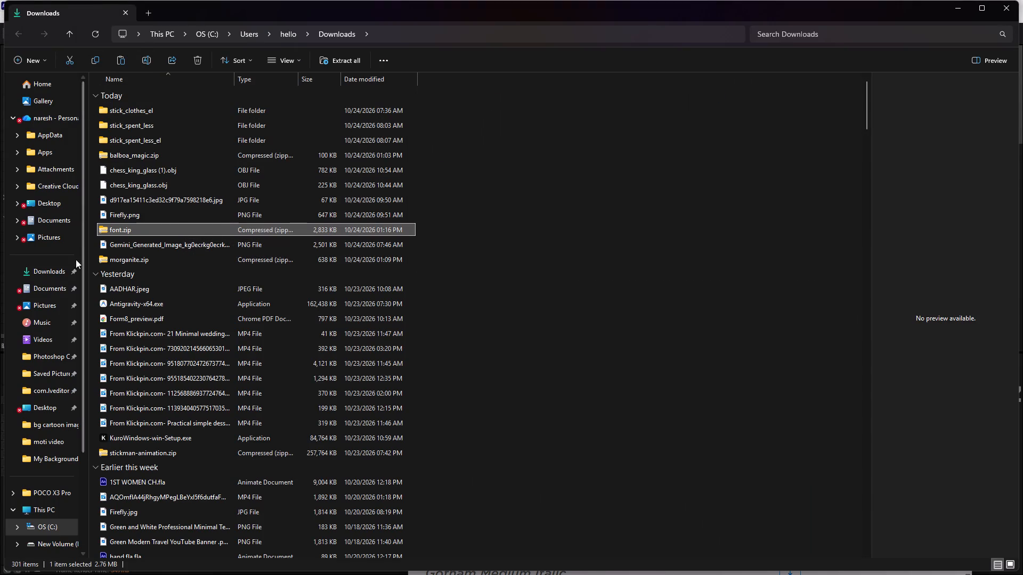
pyautogui.scroll(-6, 43, 364)
pyautogui.click(34, 381)
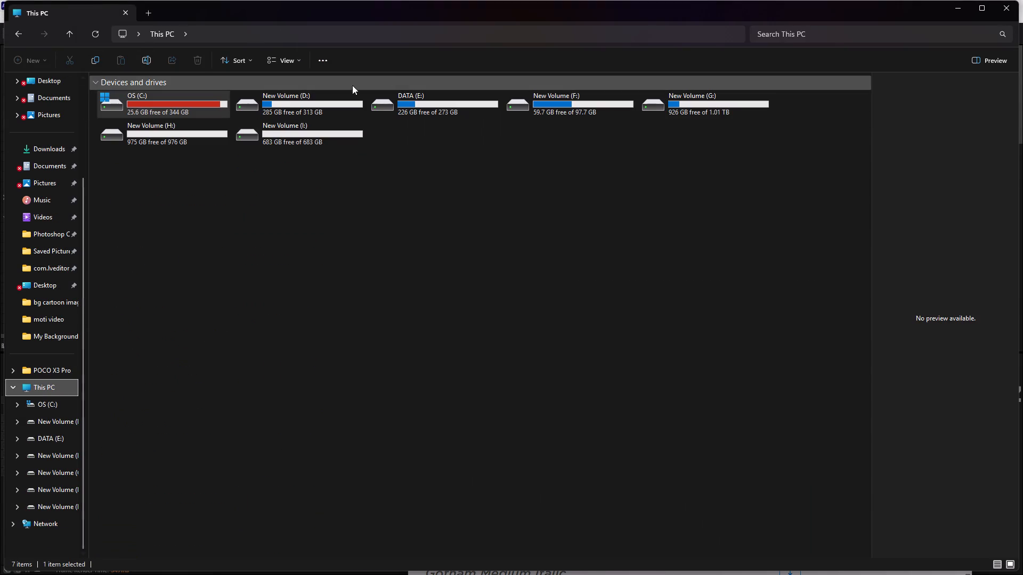
pyautogui.doubleClick(450, 107)
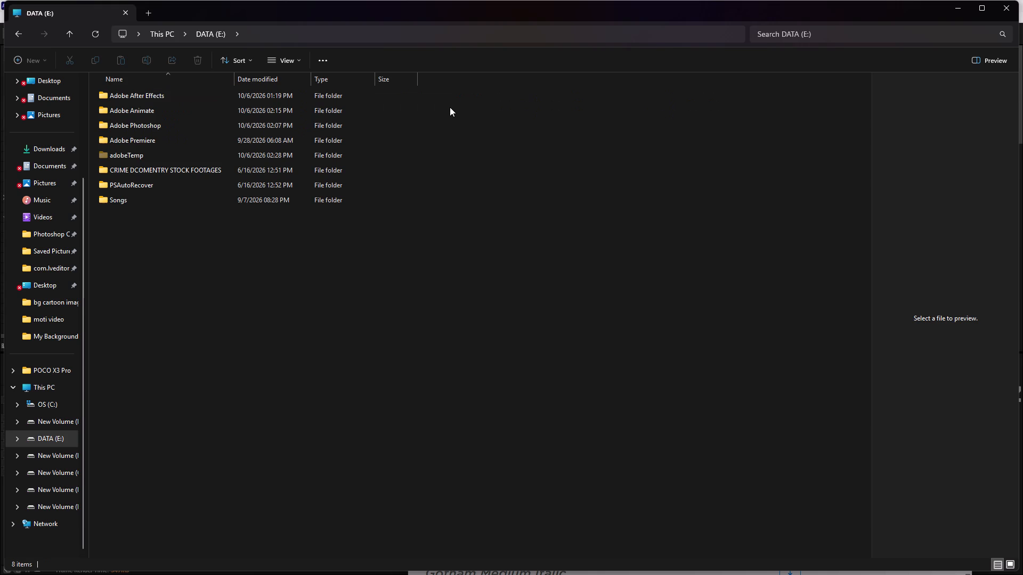
pyautogui.click(68, 29)
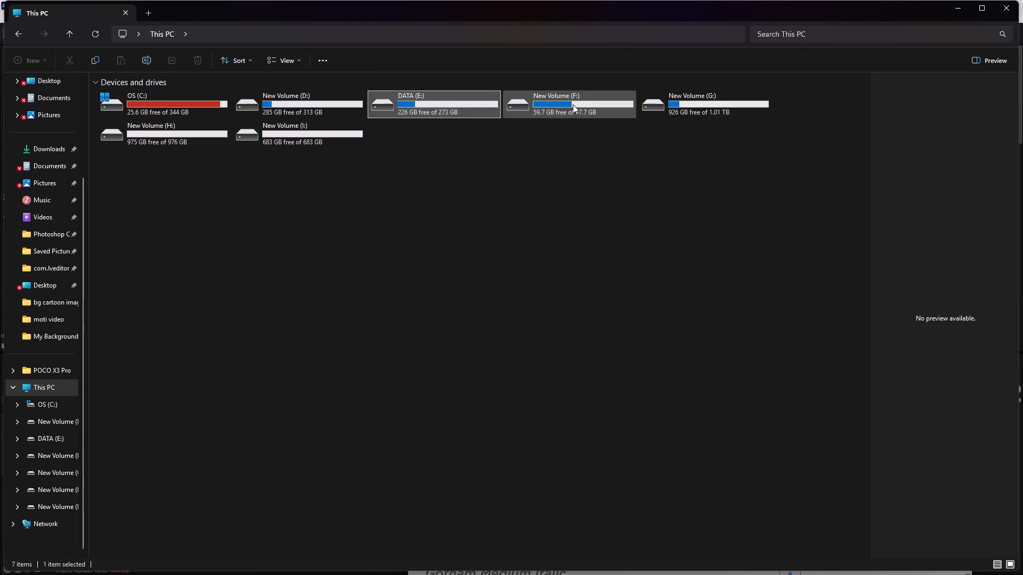
pyautogui.doubleClick(573, 104)
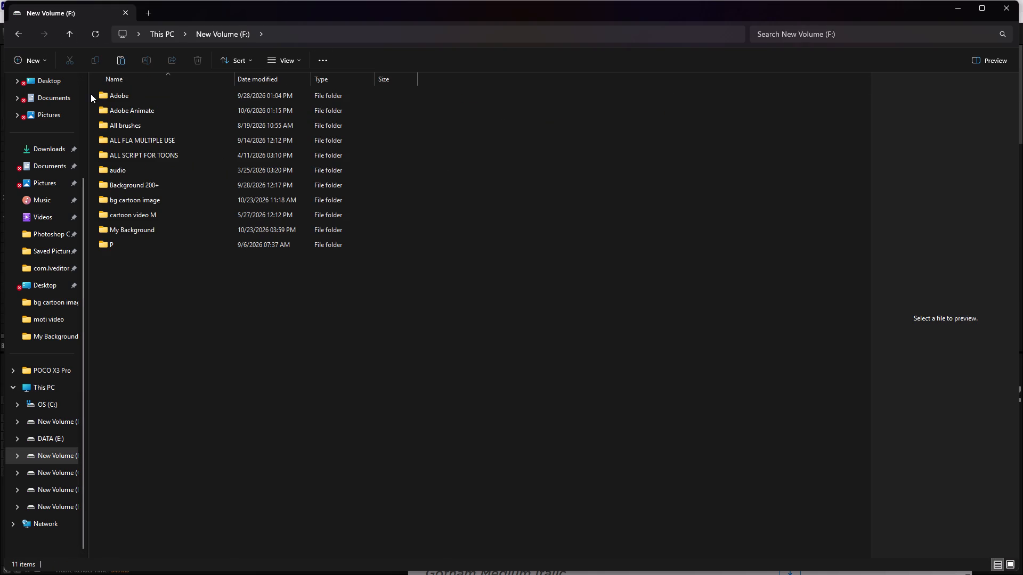
pyautogui.click(77, 36)
pyautogui.doubleClick(670, 102)
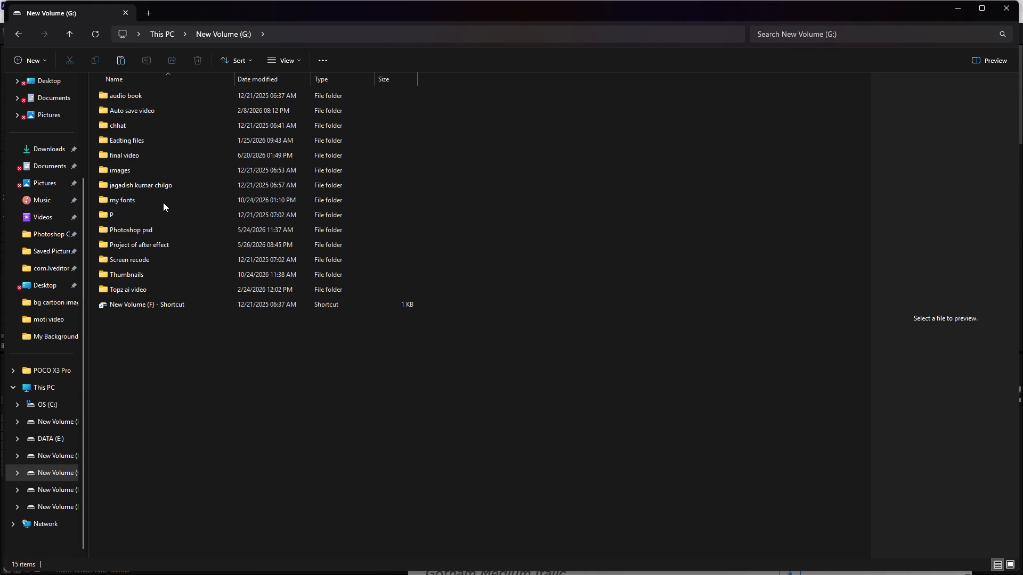
pyautogui.doubleClick(163, 202)
pyautogui.rightClick(550, 249)
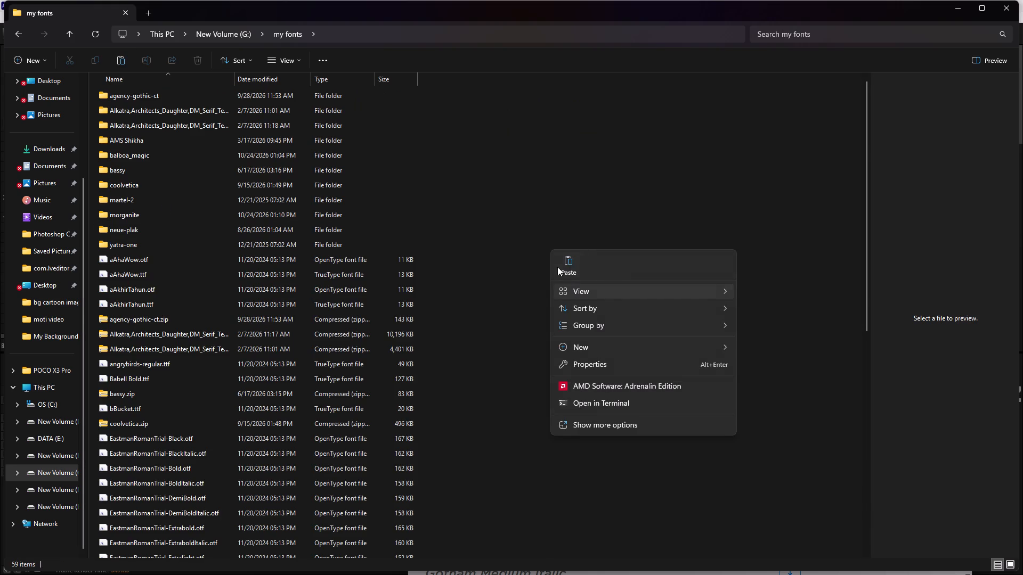
pyautogui.click(563, 262)
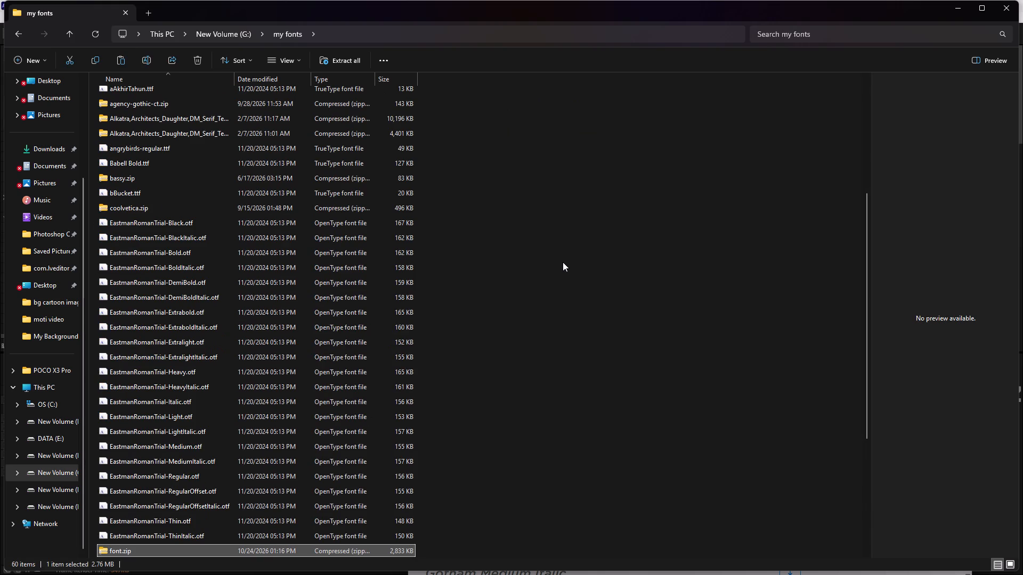
# Extract font.zip into G:\my fonts\font, showing the extracted files when complete.
pyautogui.scroll(-3, 256, 383)
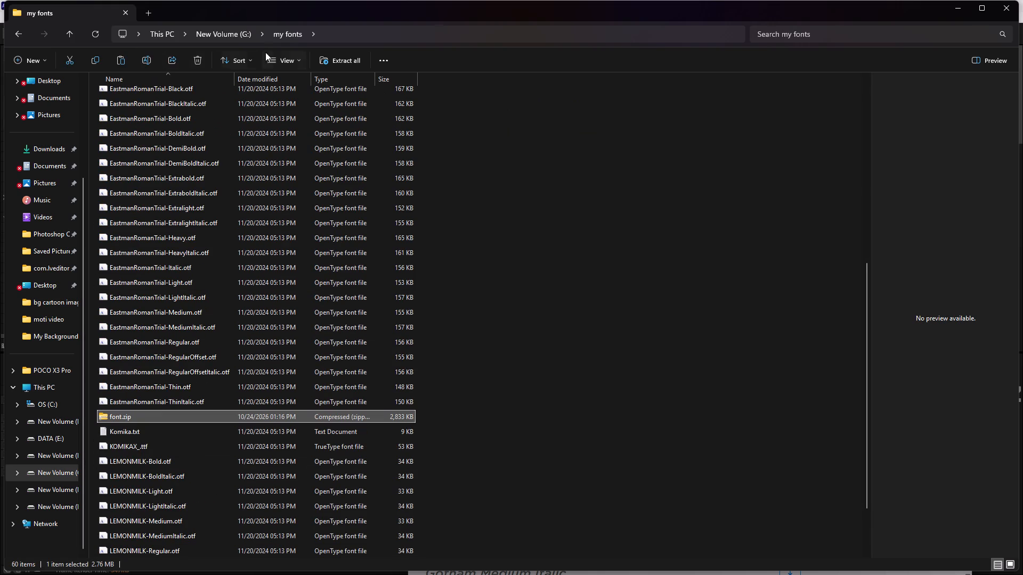
pyautogui.click(336, 58)
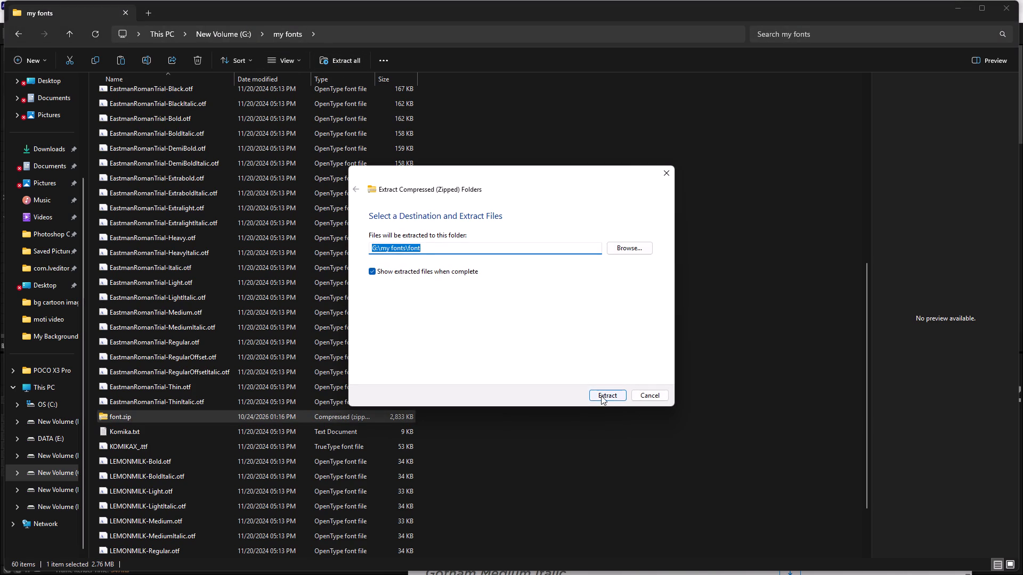
pyautogui.click(601, 396)
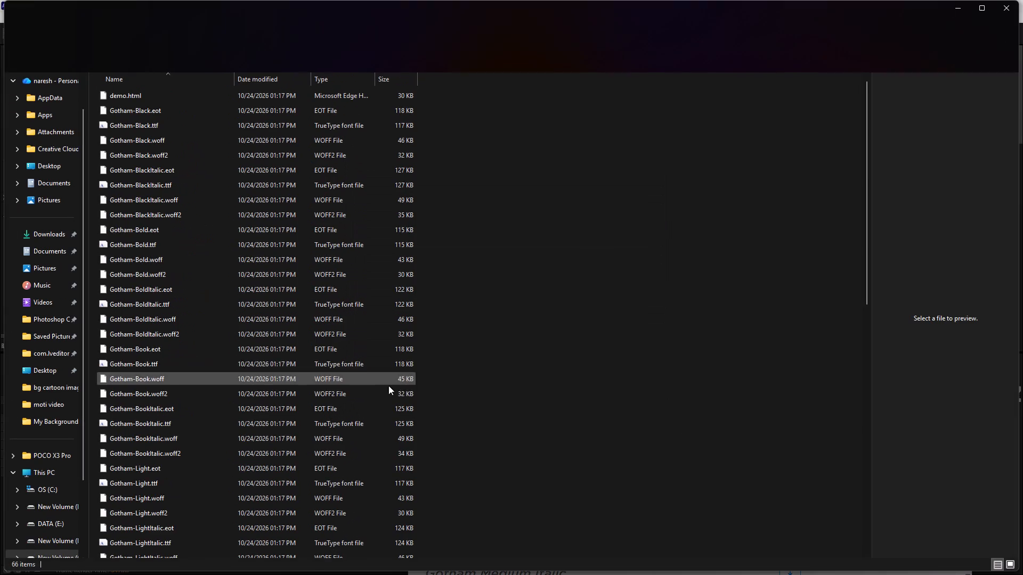
# Examine the extracted Gotham files and the stylesheet.css file in the font folder.
pyautogui.scroll(-8, 172, 157)
pyautogui.scroll(-8, 201, 287)
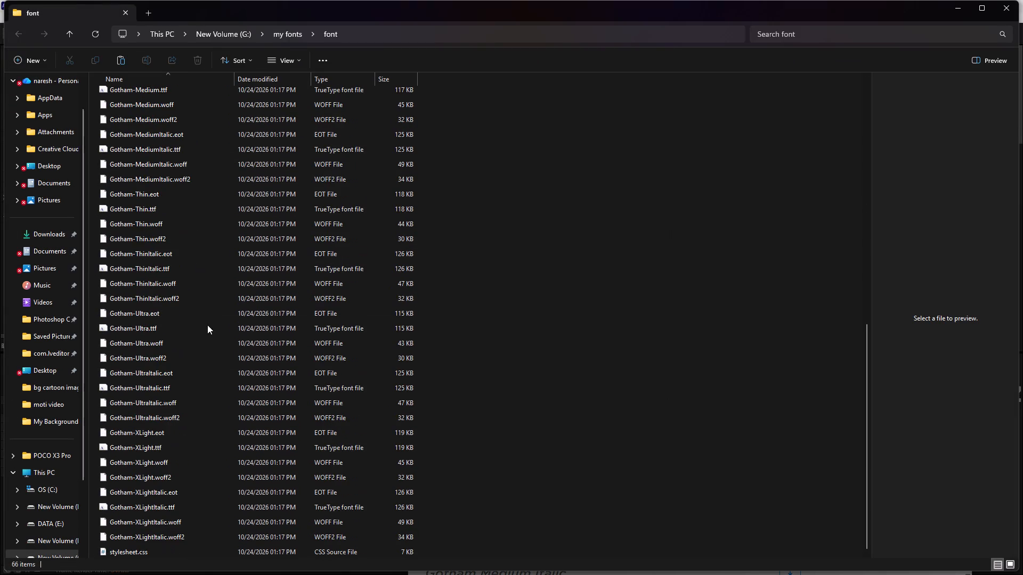
pyautogui.scroll(-5, 210, 345)
pyautogui.scroll(8, 221, 392)
pyautogui.scroll(-13, 220, 389)
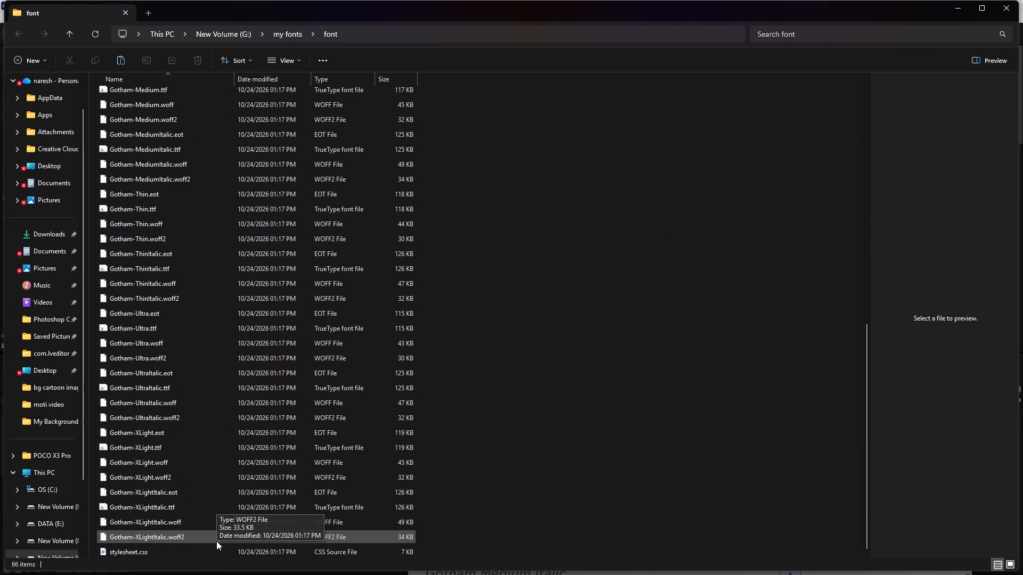
pyautogui.click(201, 554)
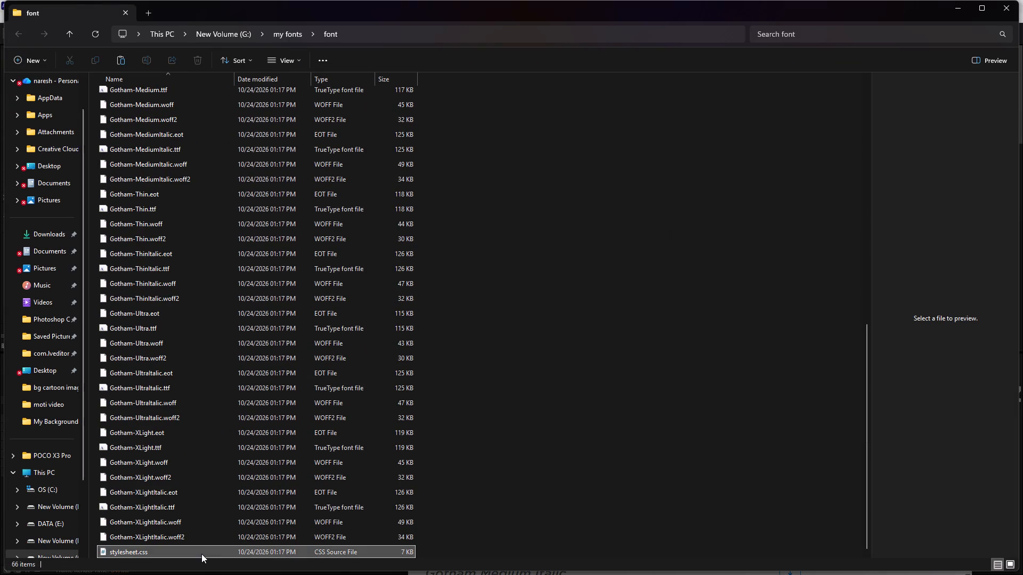
pyautogui.keyDown('shift'); pyautogui.scroll(6, 185, 369); pyautogui.keyUp('shift')
pyautogui.keyDown('shift'); pyautogui.scroll(-6, 186, 364); pyautogui.keyUp('shift')
pyautogui.scroll(-6, 202, 490)
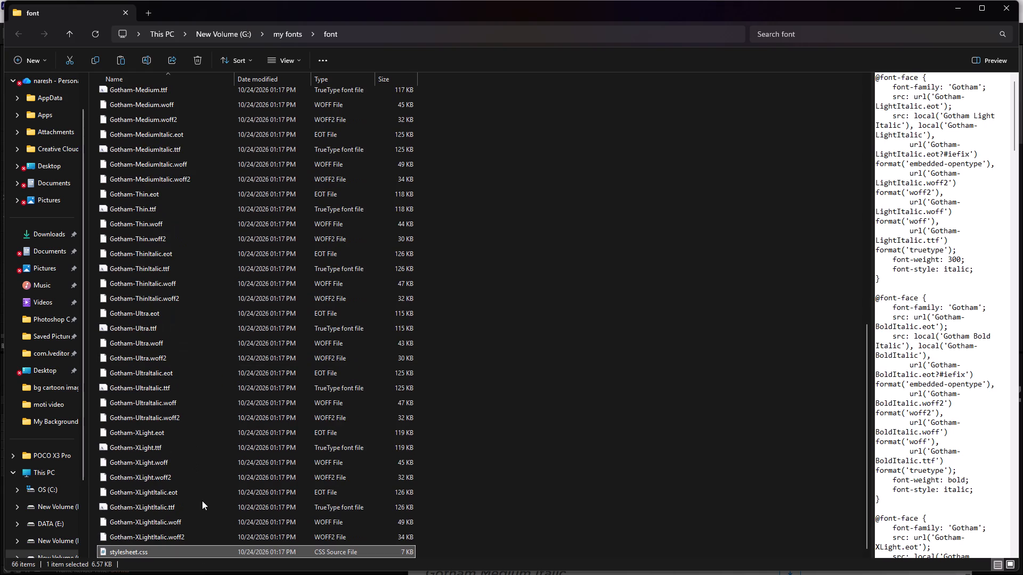
# Select all Gotham files from Gotham-Black.eot to Gotham-XLightItalic.woff2, leaving out demo.html and stylesheet.css, and start installing them.
pyautogui.click(186, 534)
pyautogui.keyDown('shift'); pyautogui.scroll(8, 184, 300); pyautogui.keyUp('shift')
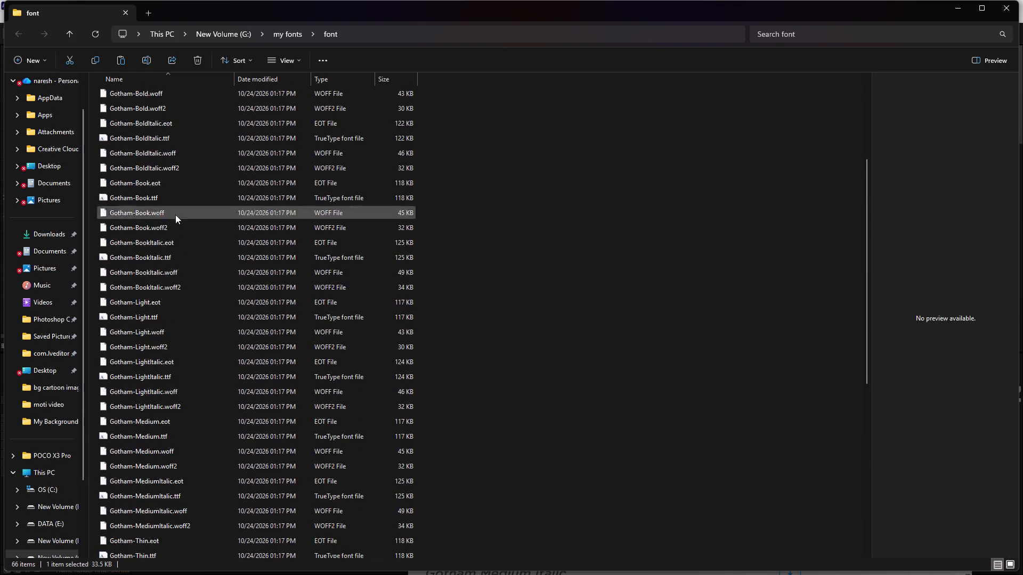
pyautogui.keyDown('shift'); pyautogui.scroll(7, 175, 199); pyautogui.keyUp('shift')
pyautogui.keyDown('shift'); pyautogui.click(167, 112); pyautogui.keyUp('shift')
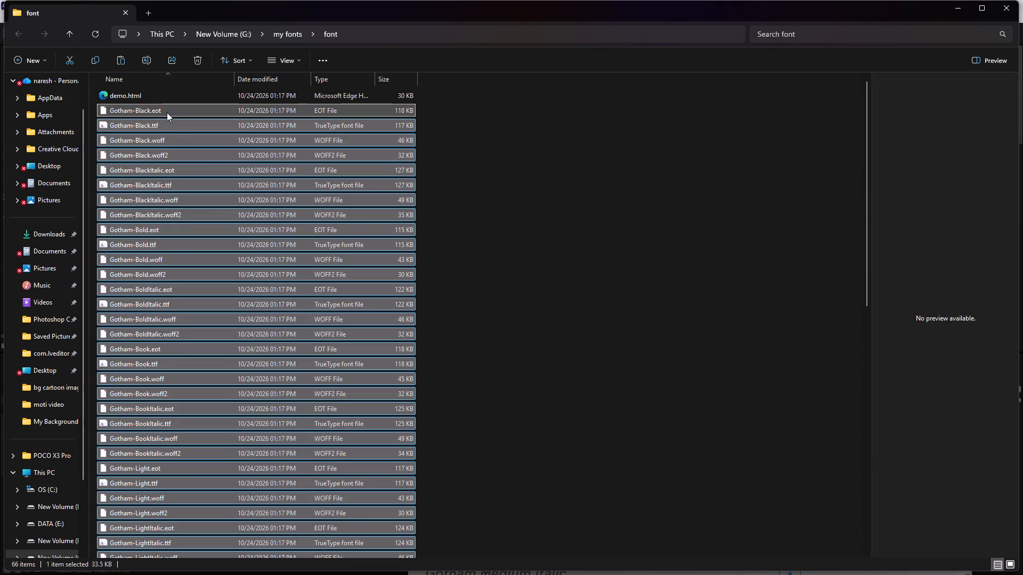
pyautogui.scroll(-5, 205, 183)
pyautogui.scroll(-11, 216, 225)
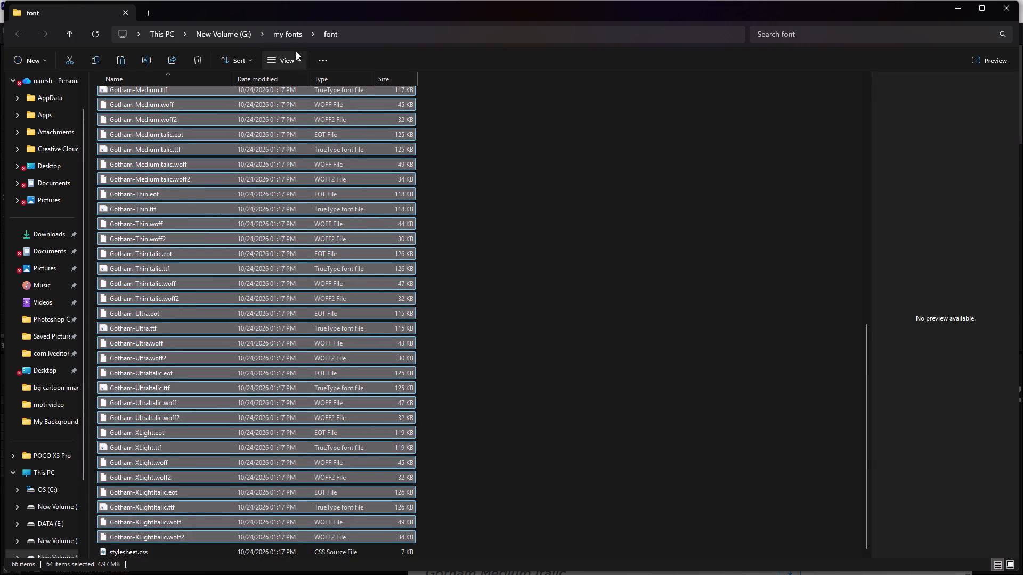
pyautogui.rightClick(299, 90)
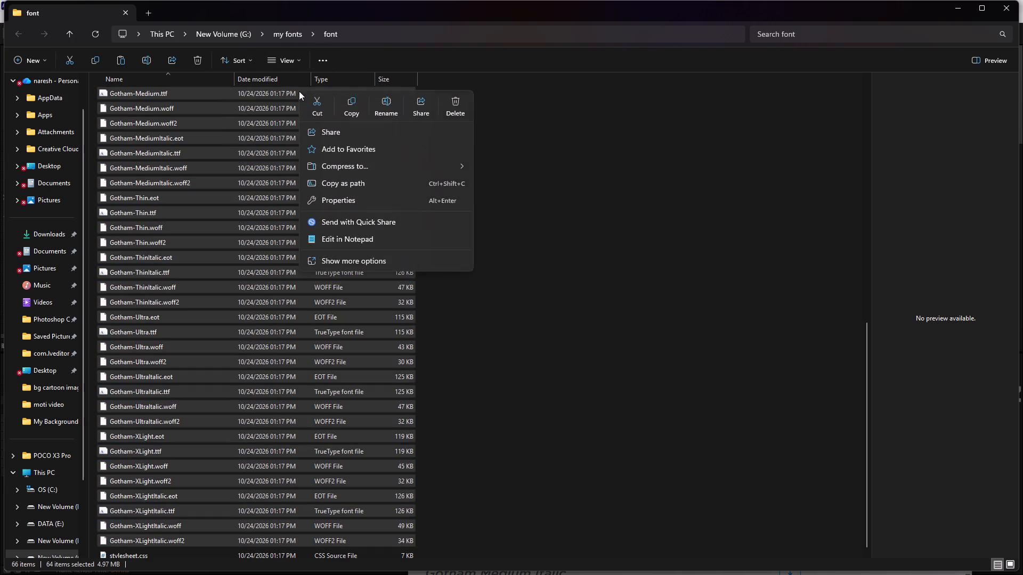
pyautogui.click(376, 282)
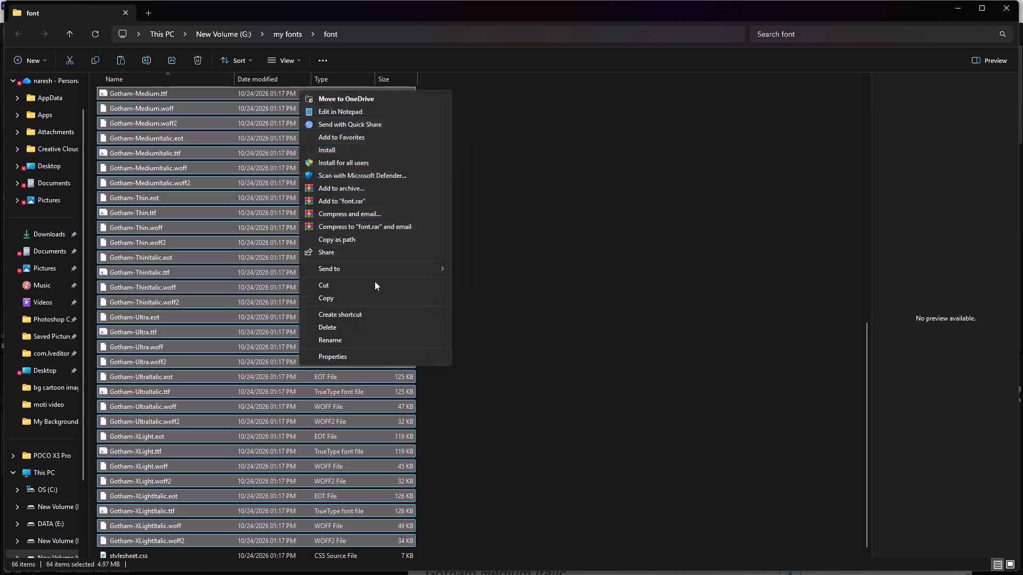
pyautogui.click(341, 150)
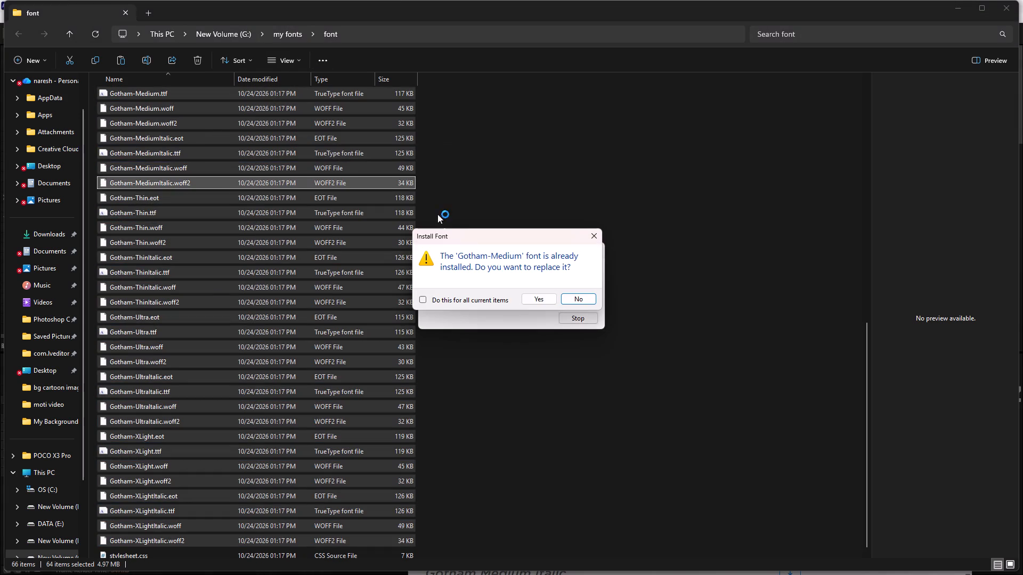
# Work through the font installation: replace Gotham-Medium, Gotham-Bold and Gotham-Book, keep the installed Gotham-Black, and suppress notices for remaining invalid files.
pyautogui.click(548, 297)
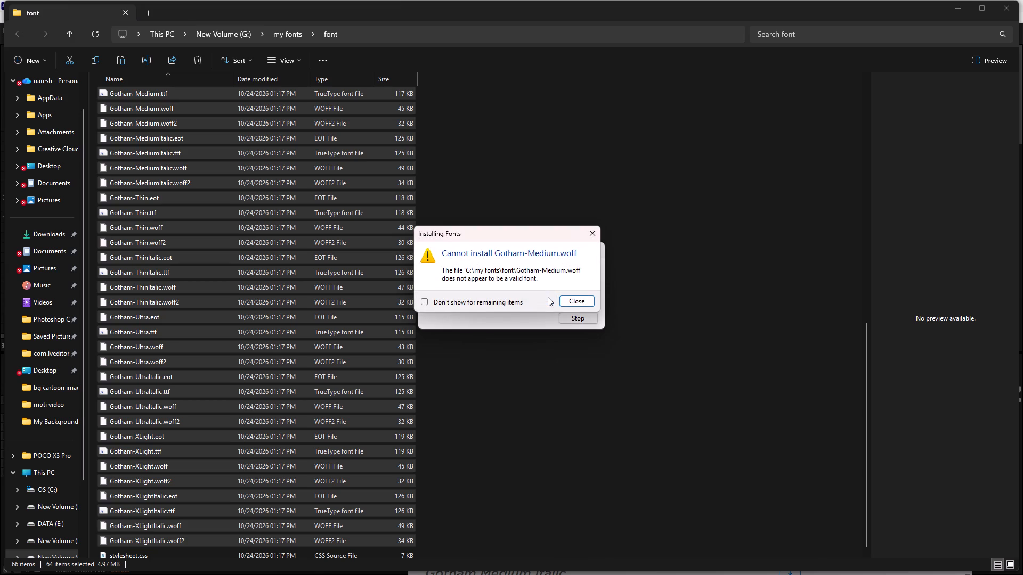
pyautogui.click(569, 300)
pyautogui.click(571, 302)
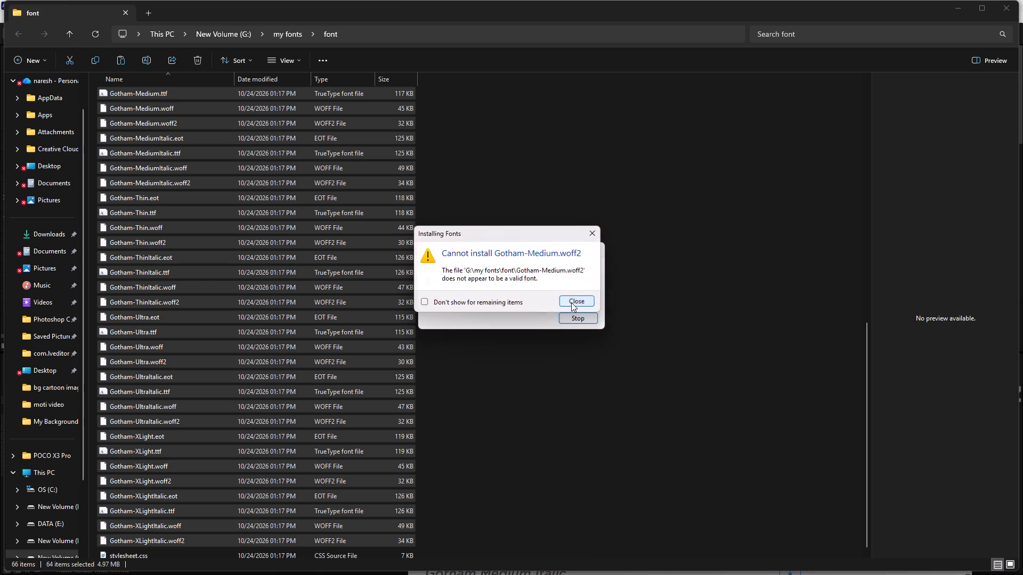
pyautogui.click(437, 299)
pyautogui.click(575, 300)
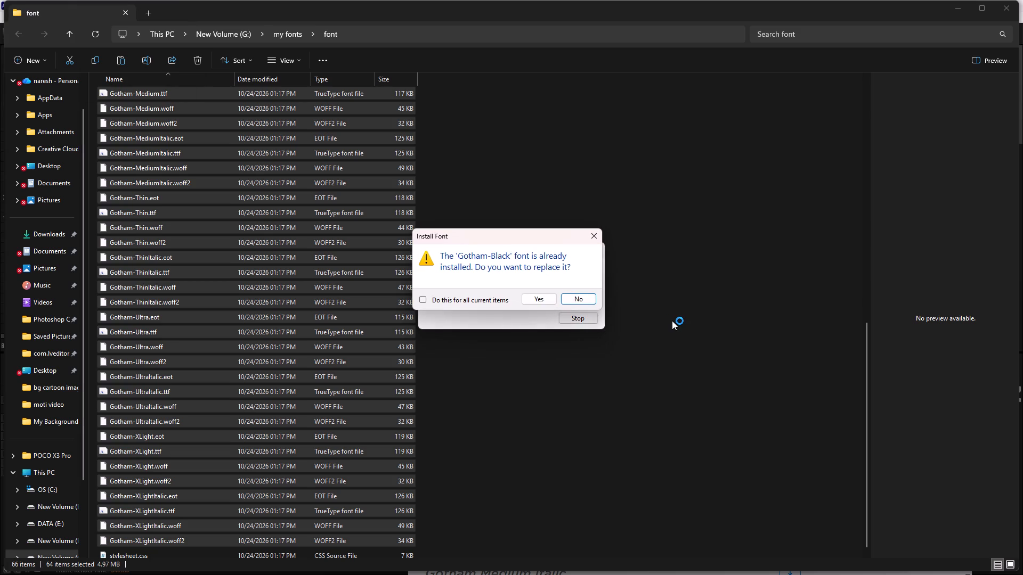
pyautogui.click(583, 301)
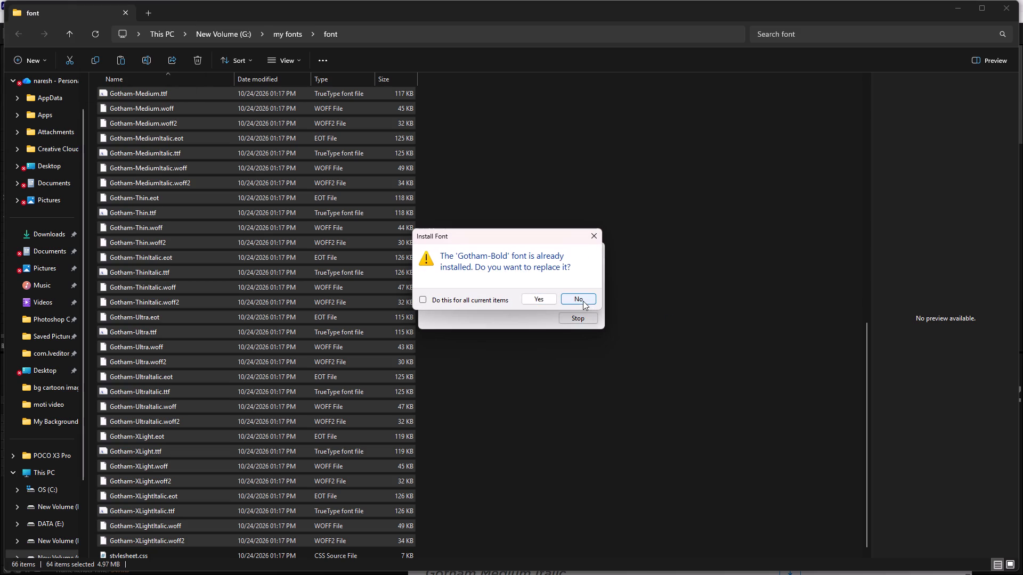
pyautogui.click(545, 299)
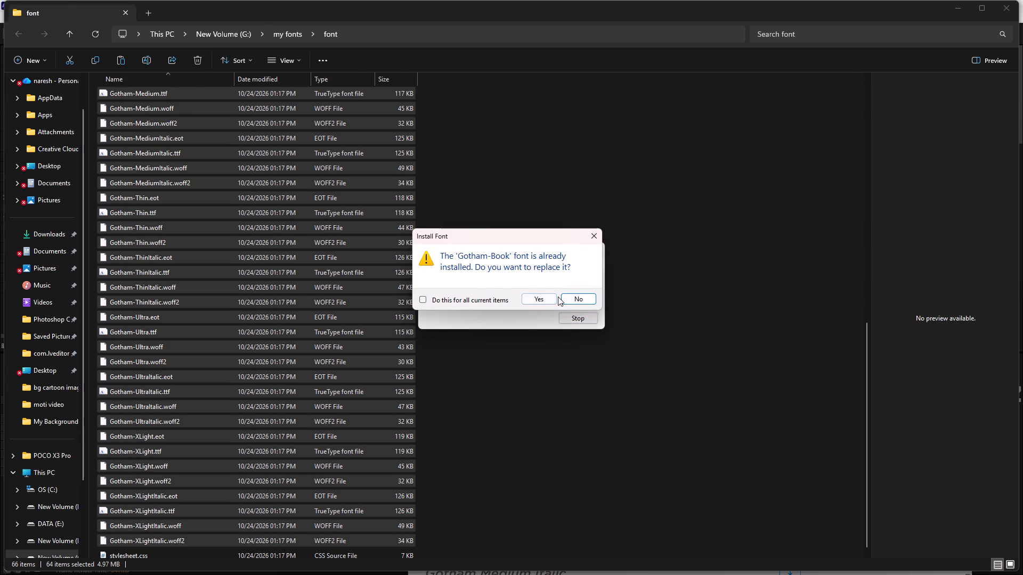
pyautogui.click(548, 298)
pyautogui.click(567, 301)
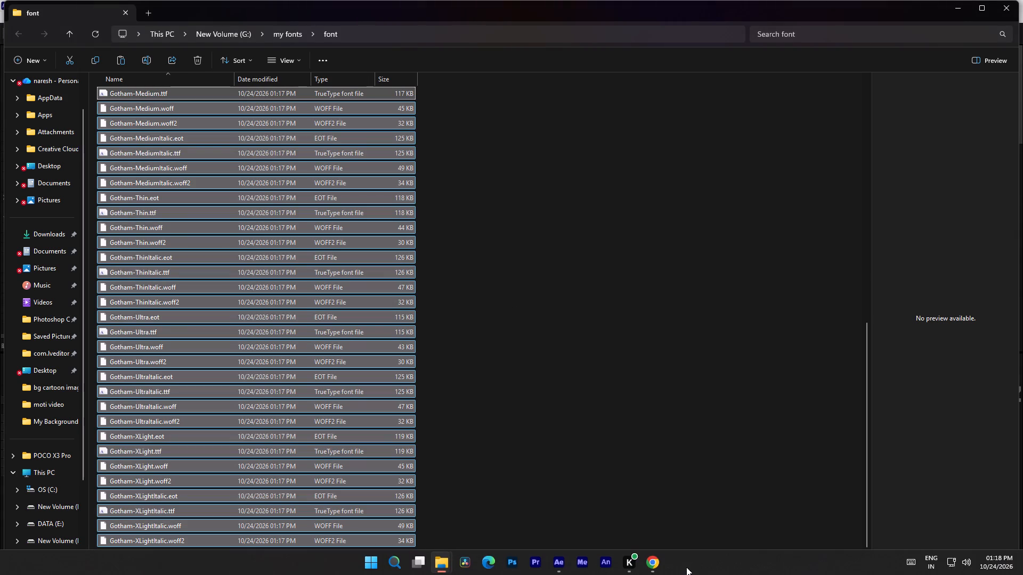
# Switch to After Effects and add a new text layer reading "my" in Re edit Linked Comp 05.
pyautogui.click(553, 560)
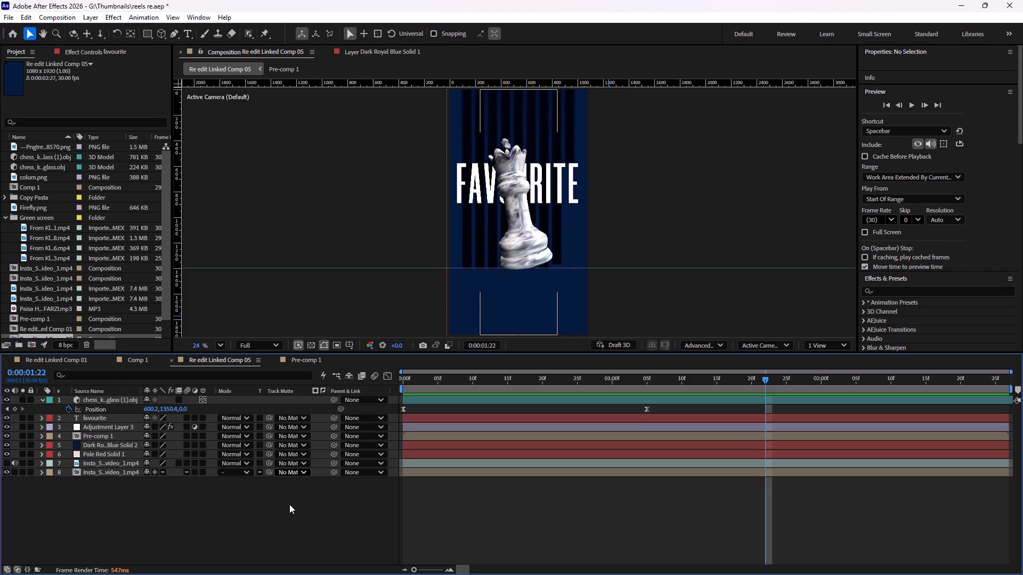
pyautogui.rightClick(280, 508)
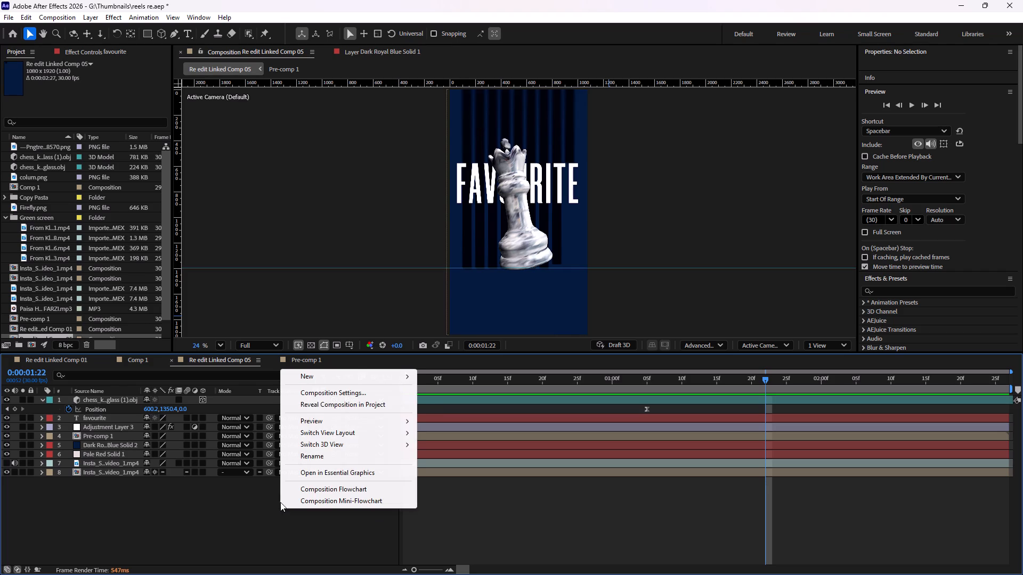
pyautogui.click(303, 376)
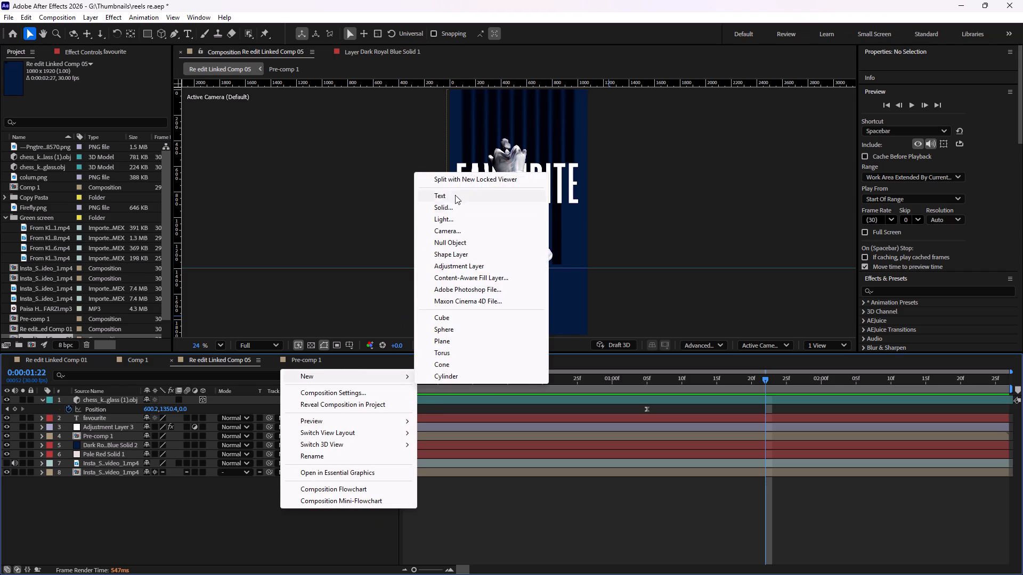
pyautogui.click(455, 194)
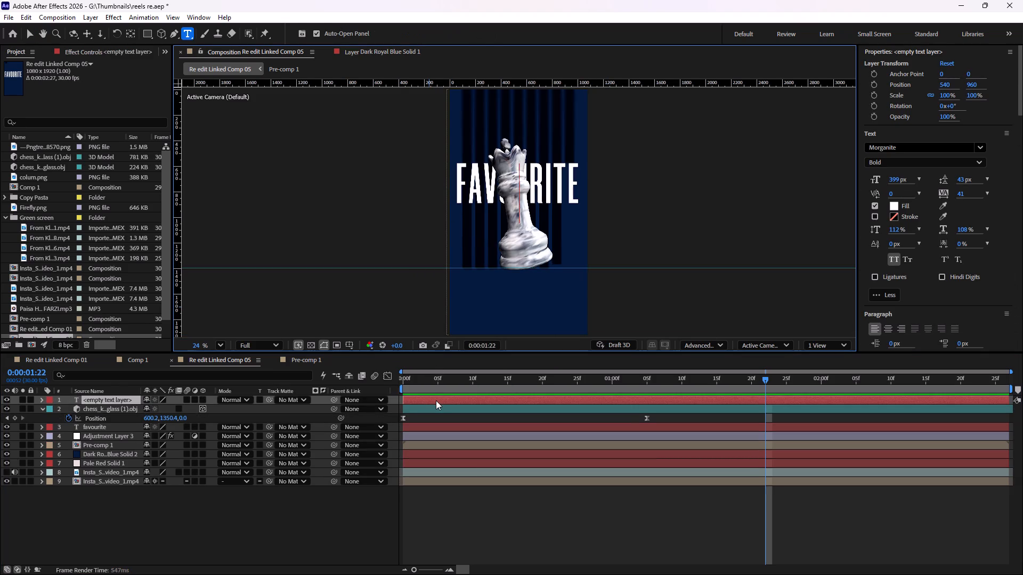
pyautogui.press('m')
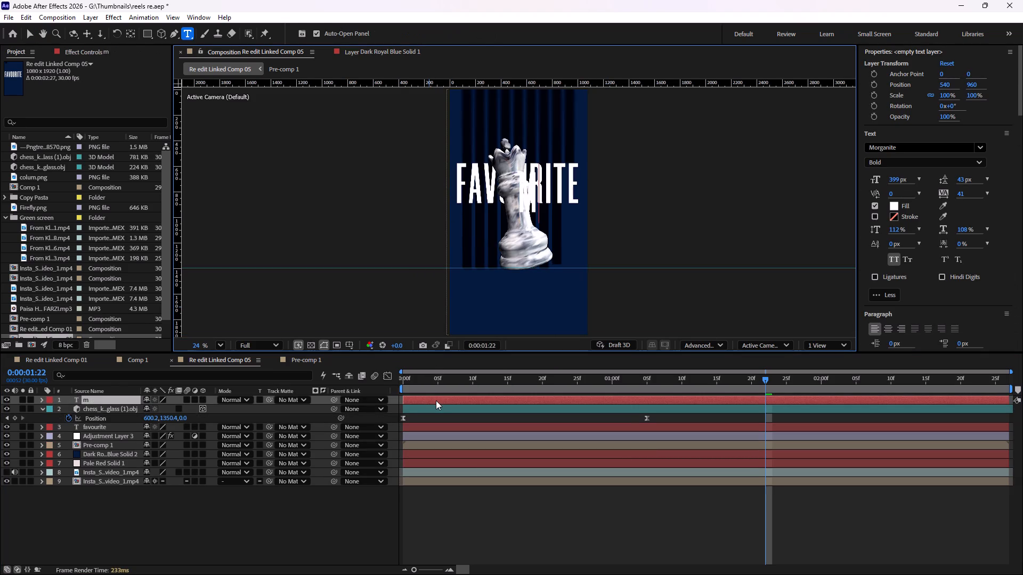
pyautogui.press('y')
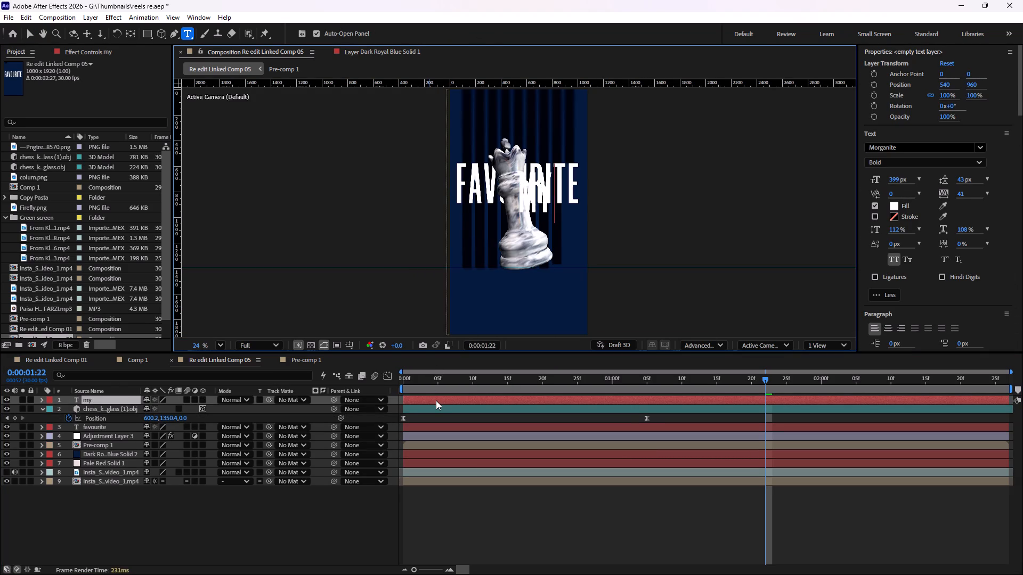
# Select the "my" text and change its font to Gotham in the Book Italic style.
pyautogui.moveTo(551, 187); pyautogui.dragTo(515, 189)
pyautogui.click(983, 151)
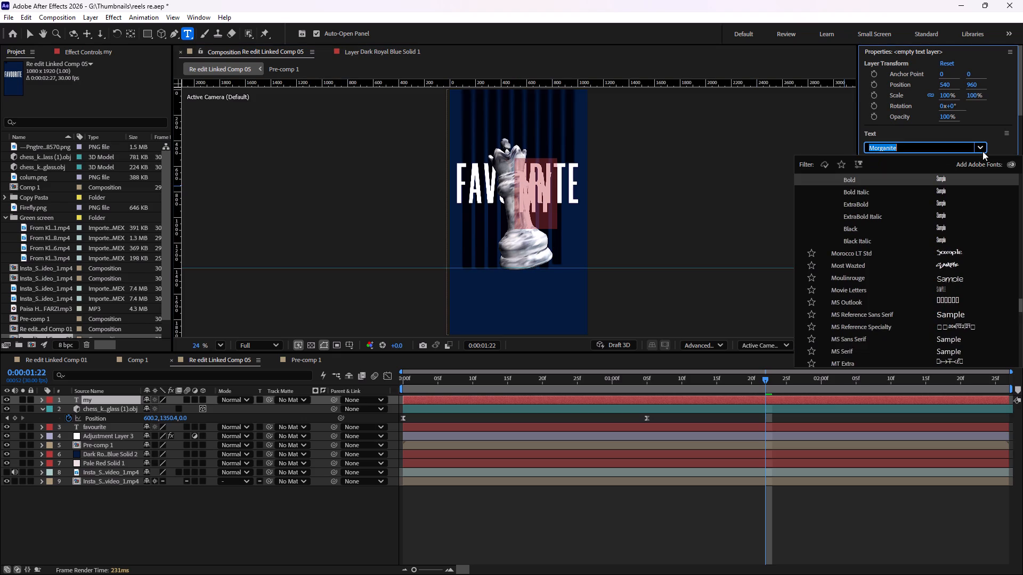
pyautogui.moveTo(923, 150); pyautogui.dragTo(859, 150)
pyautogui.press('BackSpace')
pyautogui.hotkey('ctrl', 'v')
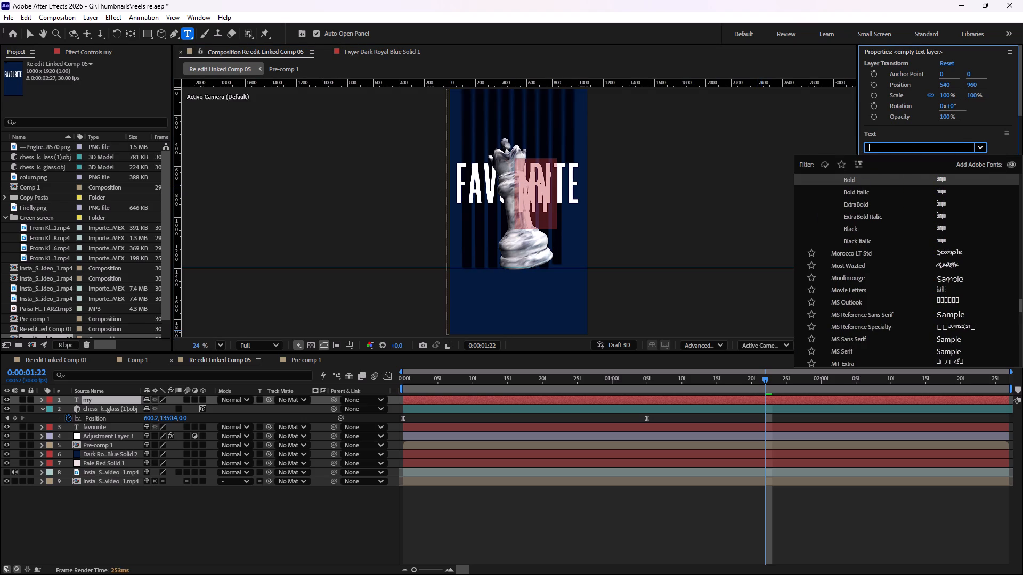
pyautogui.click(659, 565)
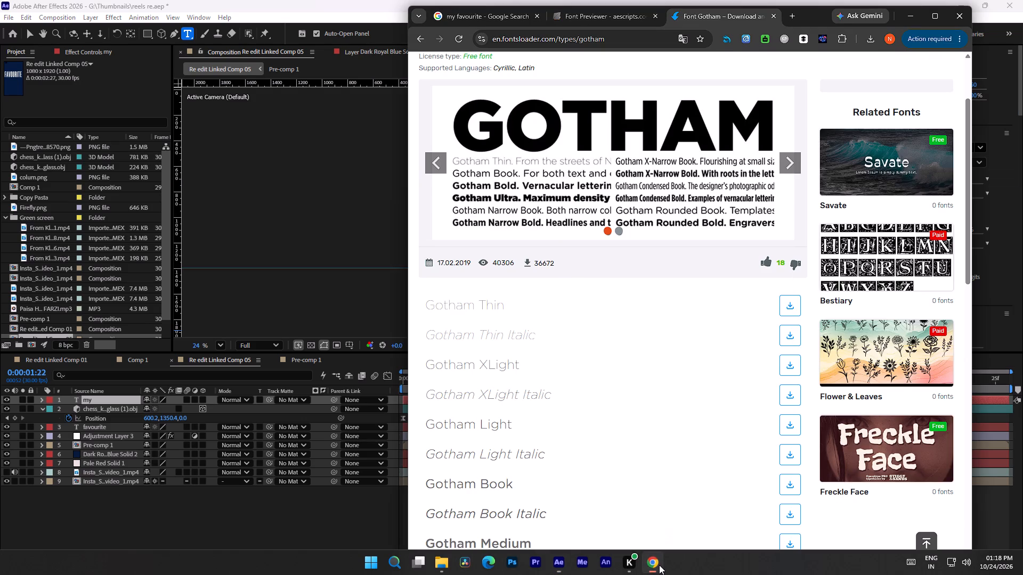
pyautogui.click(659, 565)
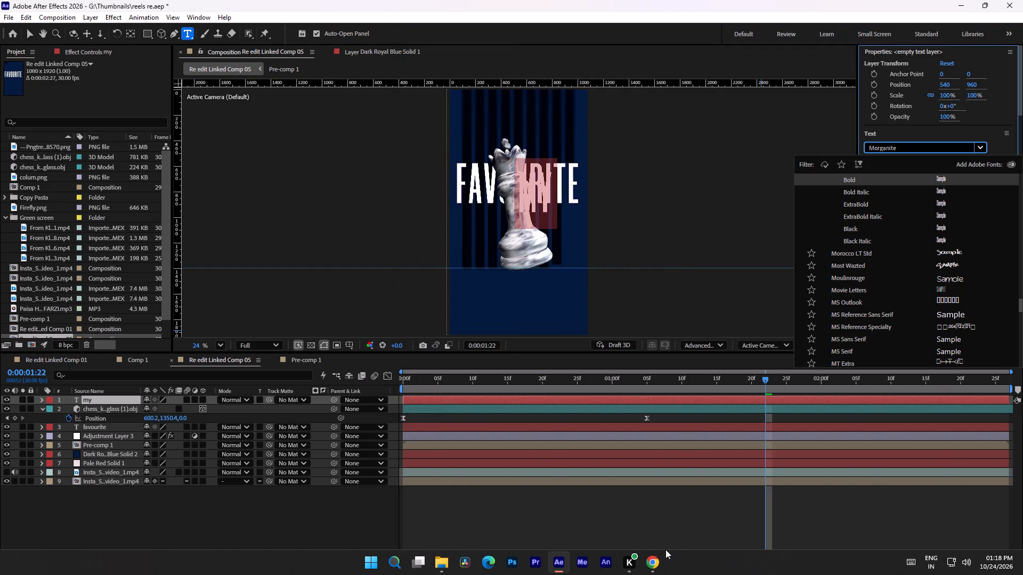
pyautogui.moveTo(928, 145); pyautogui.dragTo(858, 148)
pyautogui.press('BackSpace')
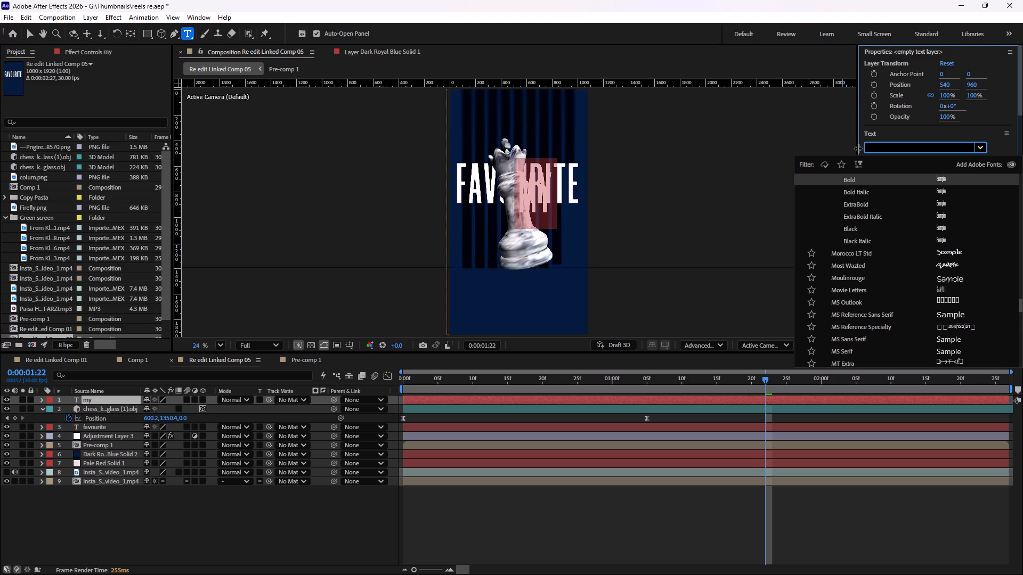
pyautogui.press('g')
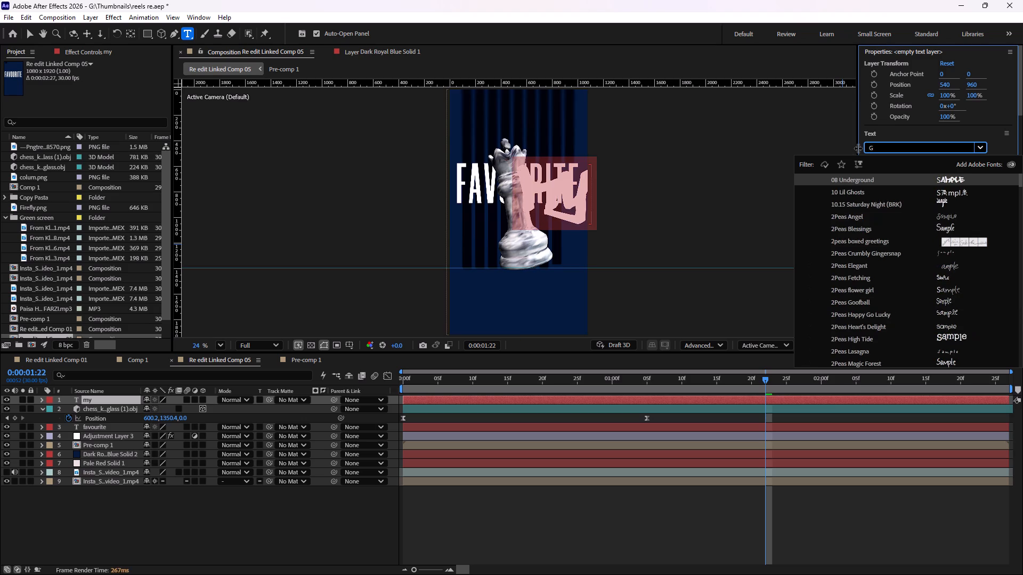
pyautogui.press('o')
pyautogui.press('t')
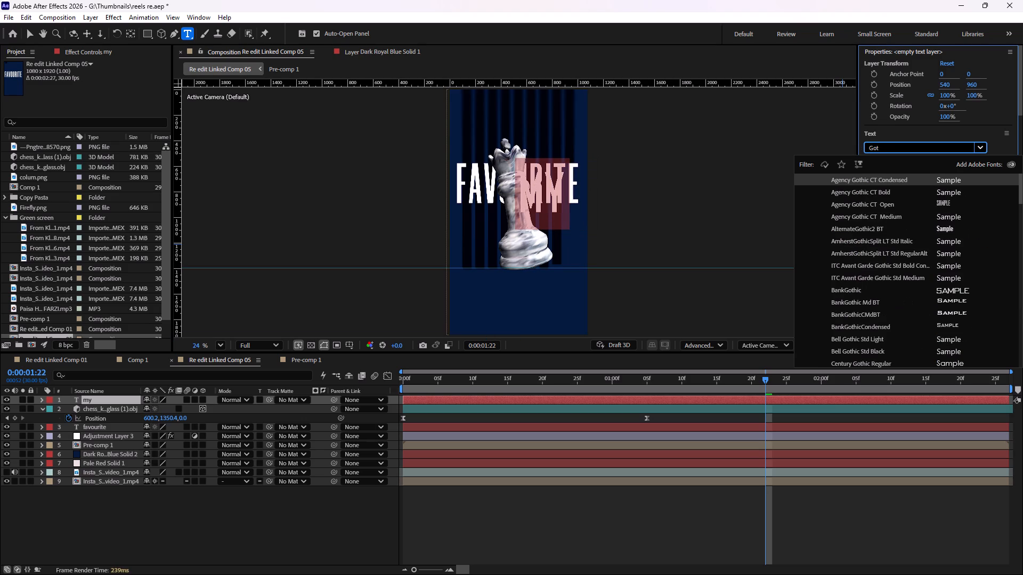
pyautogui.write('ha')
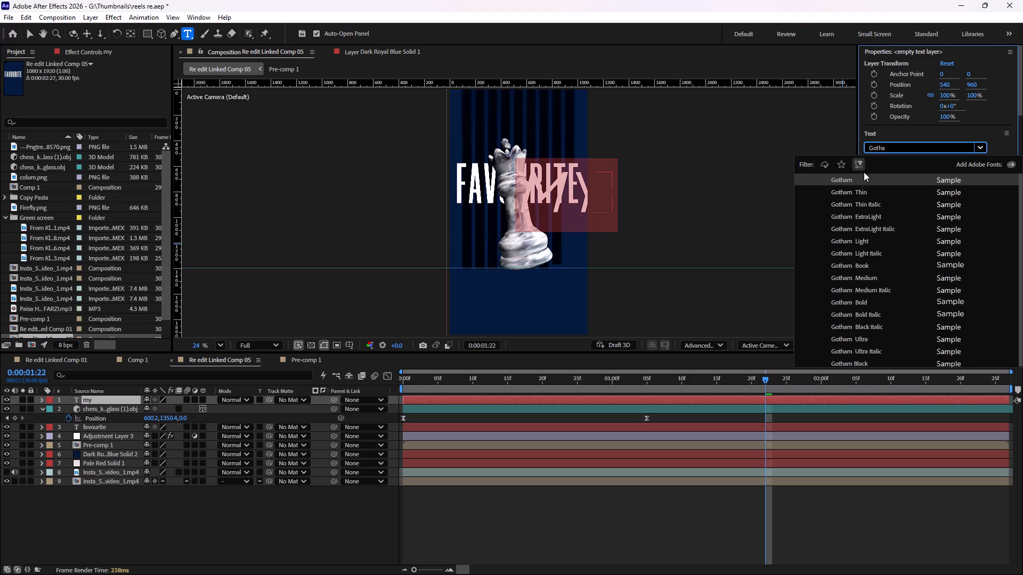
pyautogui.click(852, 180)
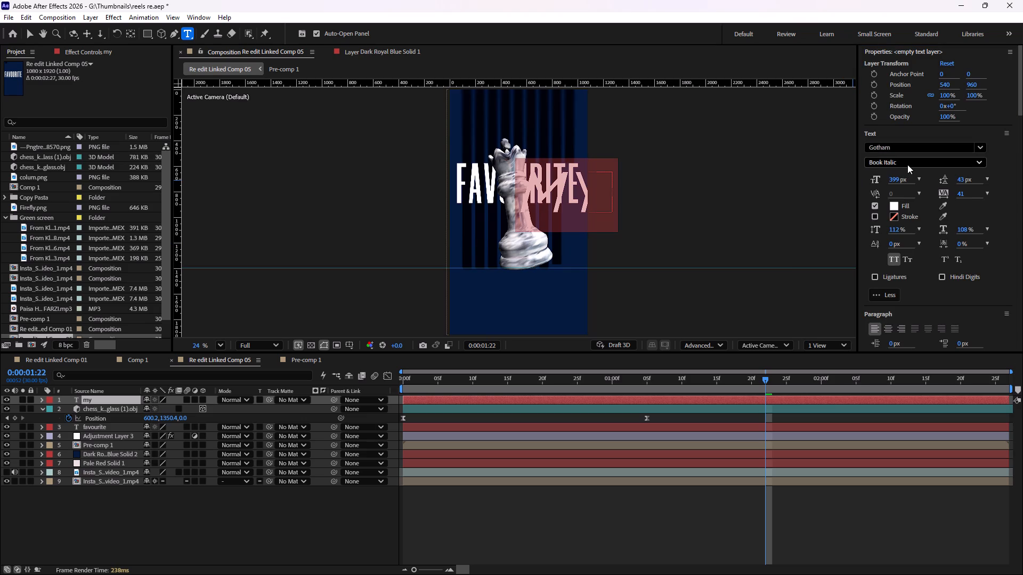
pyautogui.click(907, 165)
pyautogui.click(903, 166)
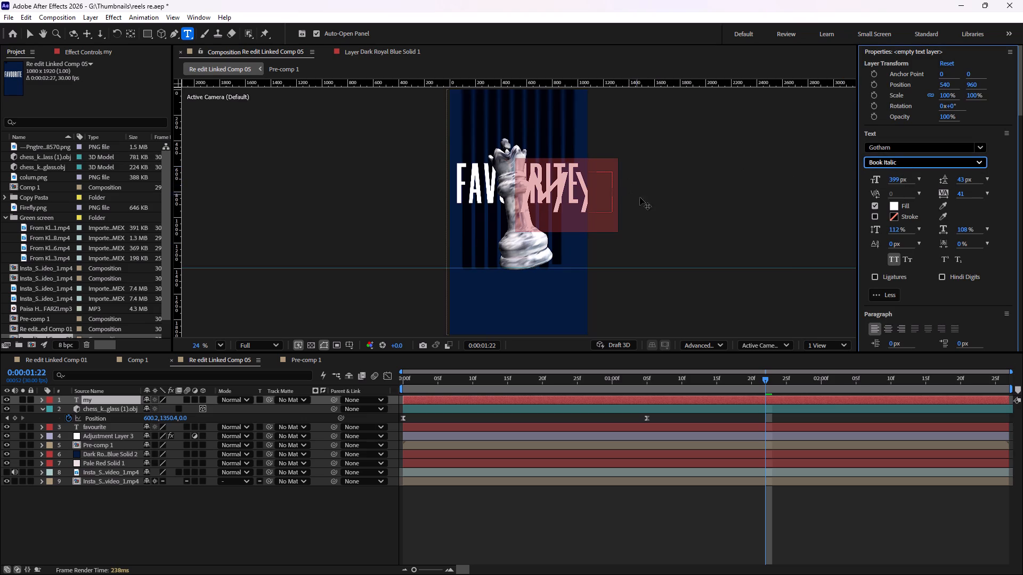
# Move the "my" text layer down over the chess piece's base, to a position of about 211, 1553.5.
pyautogui.click(305, 512)
pyautogui.click(116, 400)
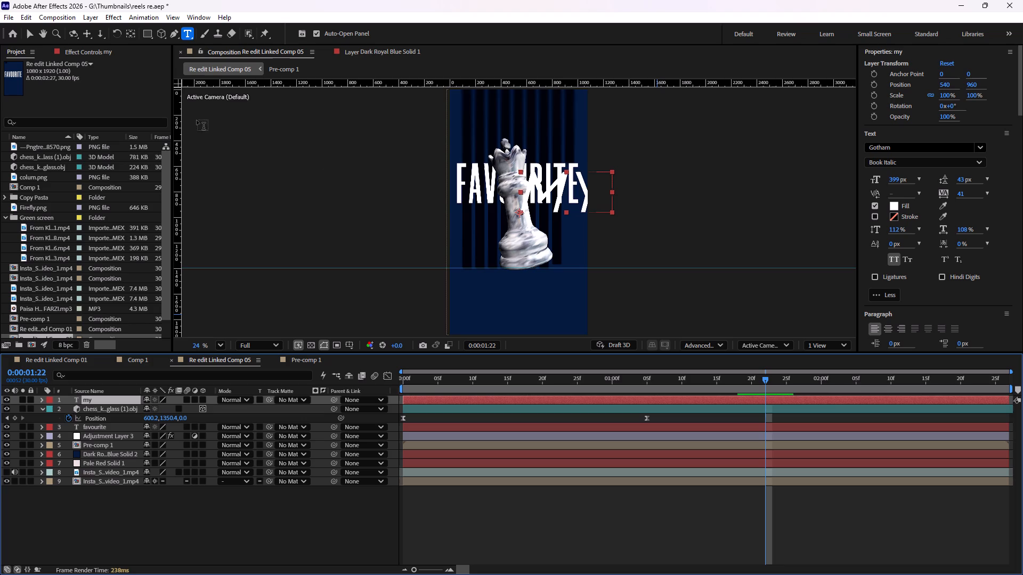
pyautogui.click(32, 36)
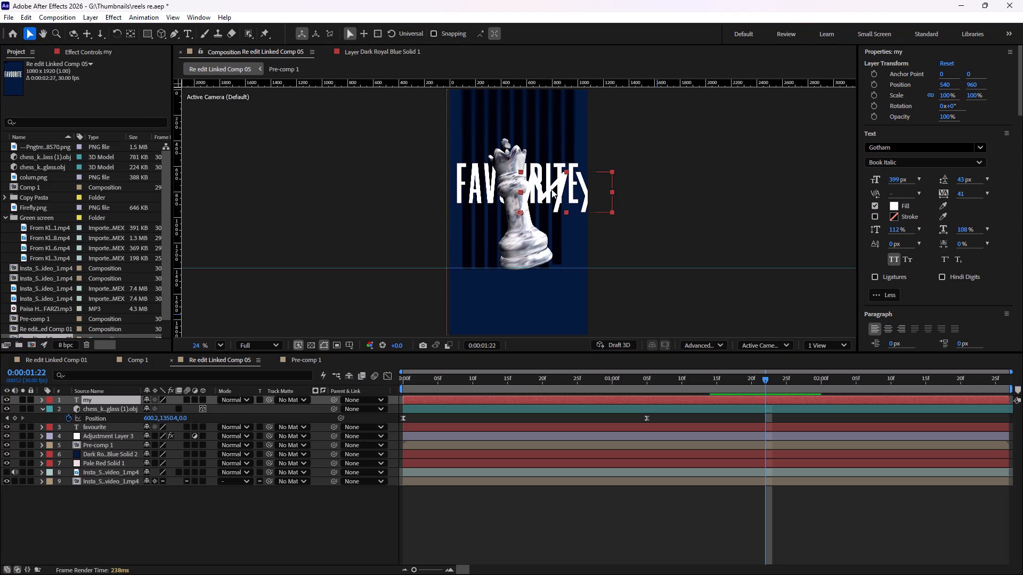
pyautogui.moveTo(551, 189); pyautogui.dragTo(509, 268)
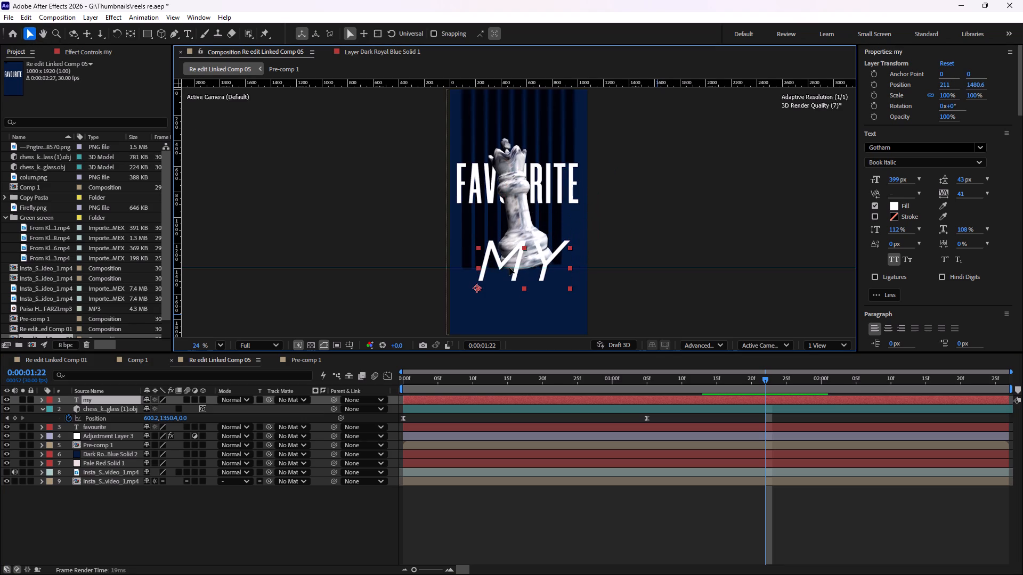
pyautogui.moveTo(509, 268); pyautogui.dragTo(509, 267)
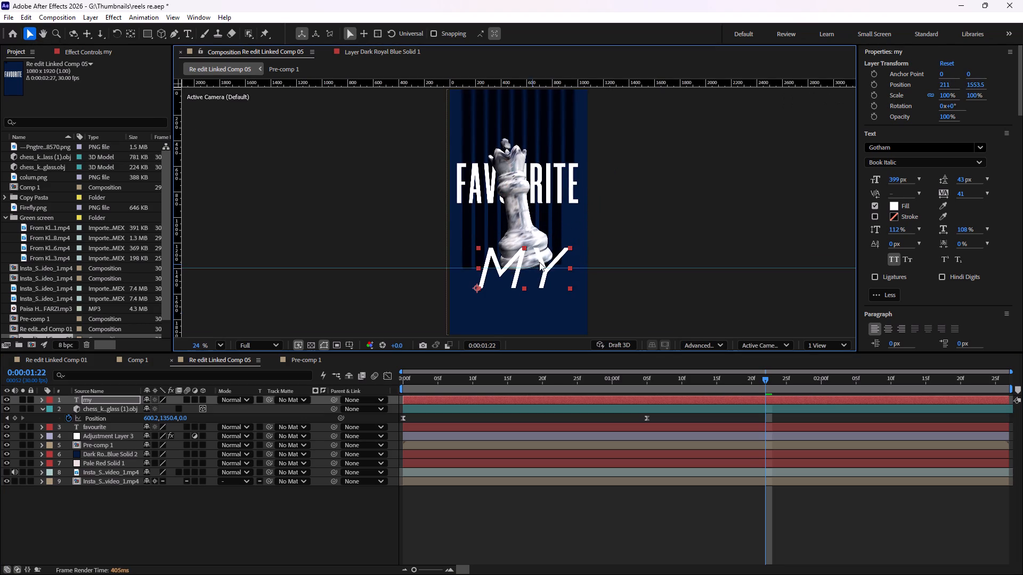
# Switch the "my" text to the other Gotham family, which has multiple styles, using the Thin style.
pyautogui.doubleClick(540, 261)
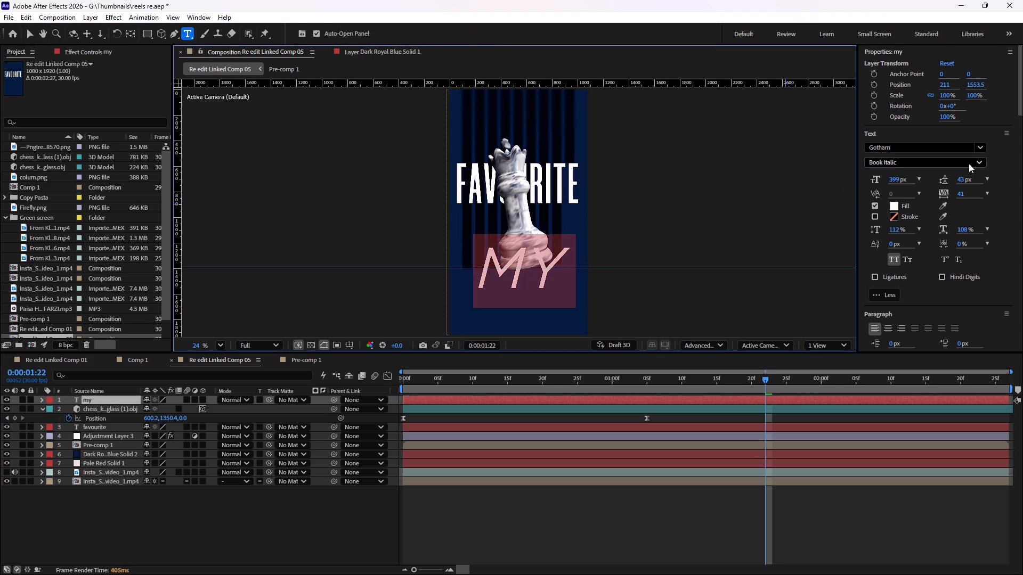
pyautogui.click(980, 150)
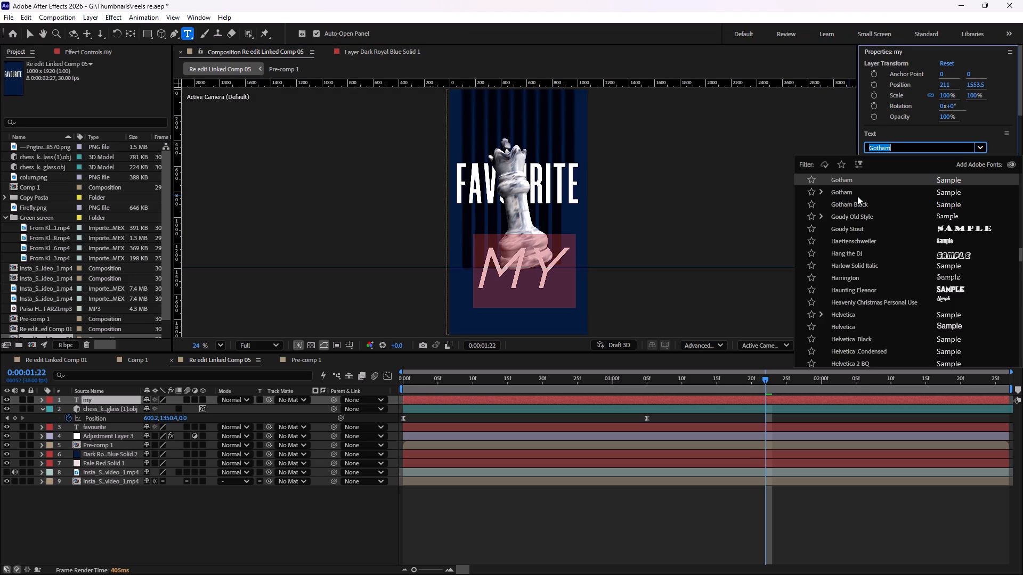
pyautogui.click(848, 193)
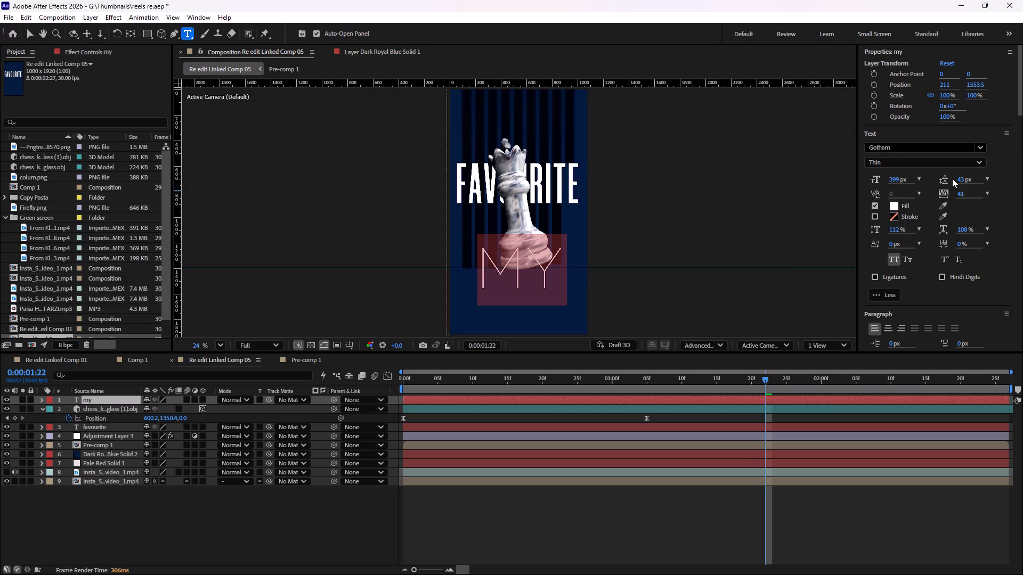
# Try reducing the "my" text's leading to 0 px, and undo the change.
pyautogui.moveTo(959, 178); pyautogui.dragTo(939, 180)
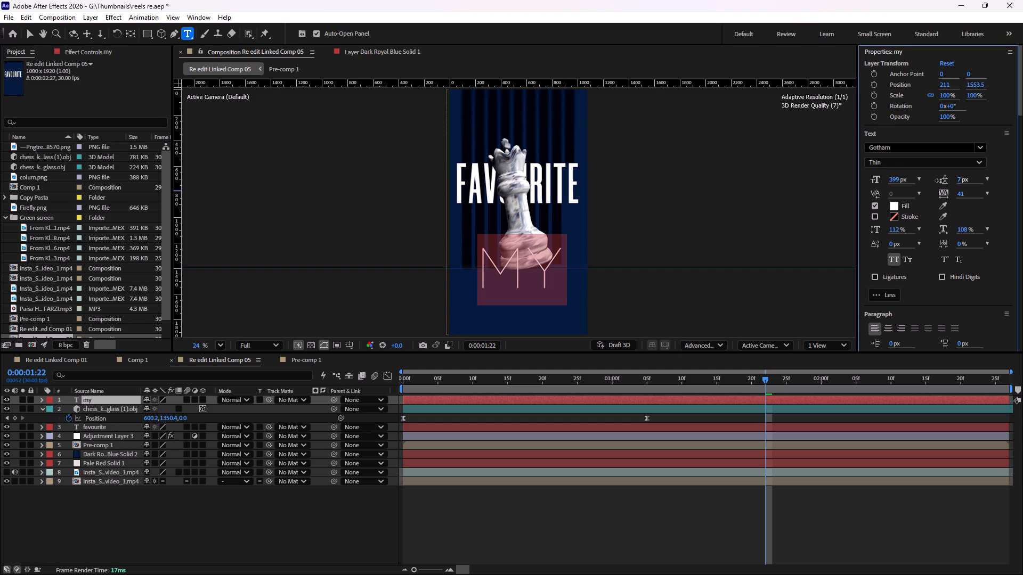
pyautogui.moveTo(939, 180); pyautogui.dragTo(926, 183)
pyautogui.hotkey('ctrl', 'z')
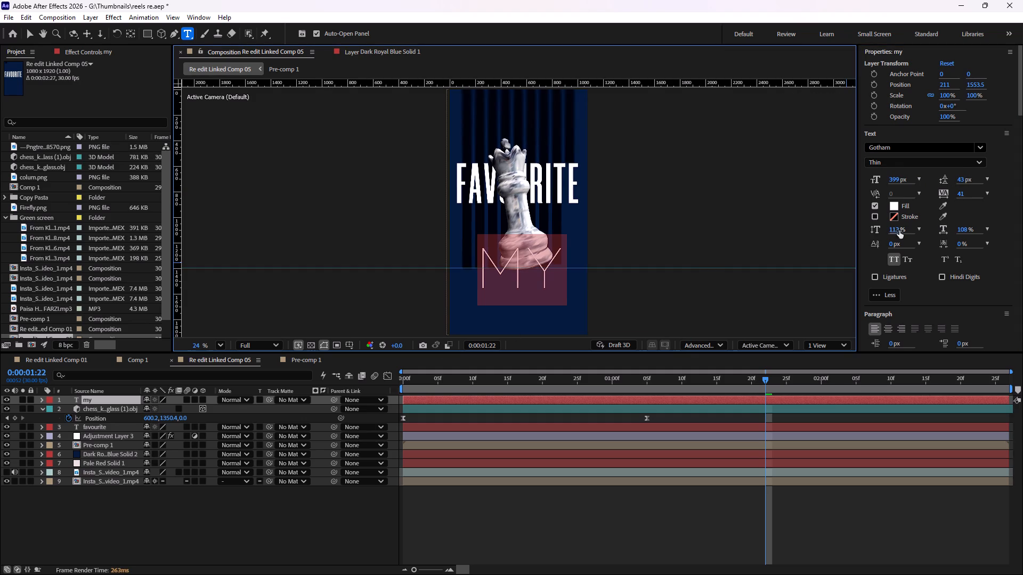
# Tighten the "my" text's tracking to -69.
pyautogui.moveTo(958, 194); pyautogui.dragTo(956, 194)
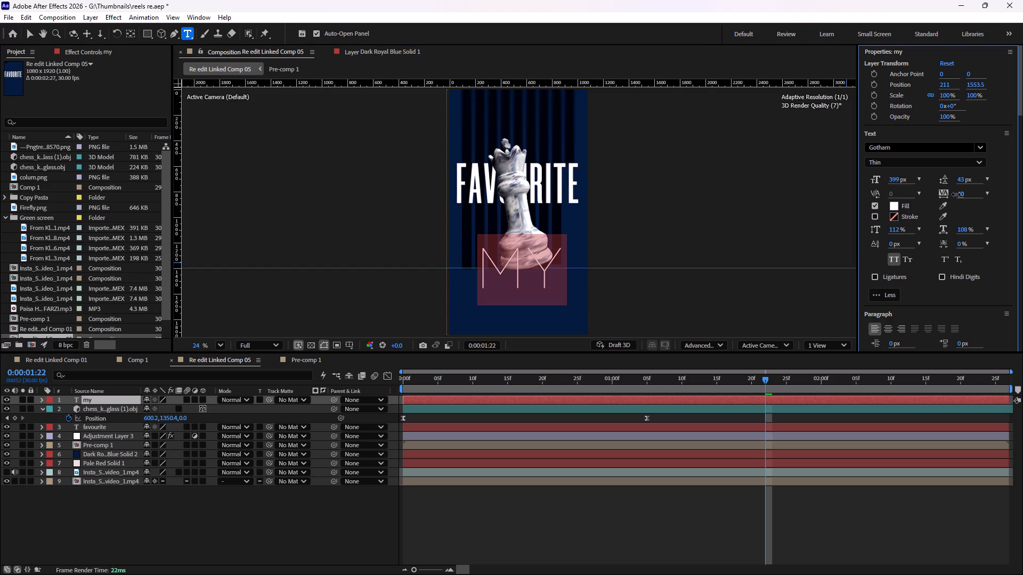
pyautogui.moveTo(956, 194); pyautogui.dragTo(890, 199)
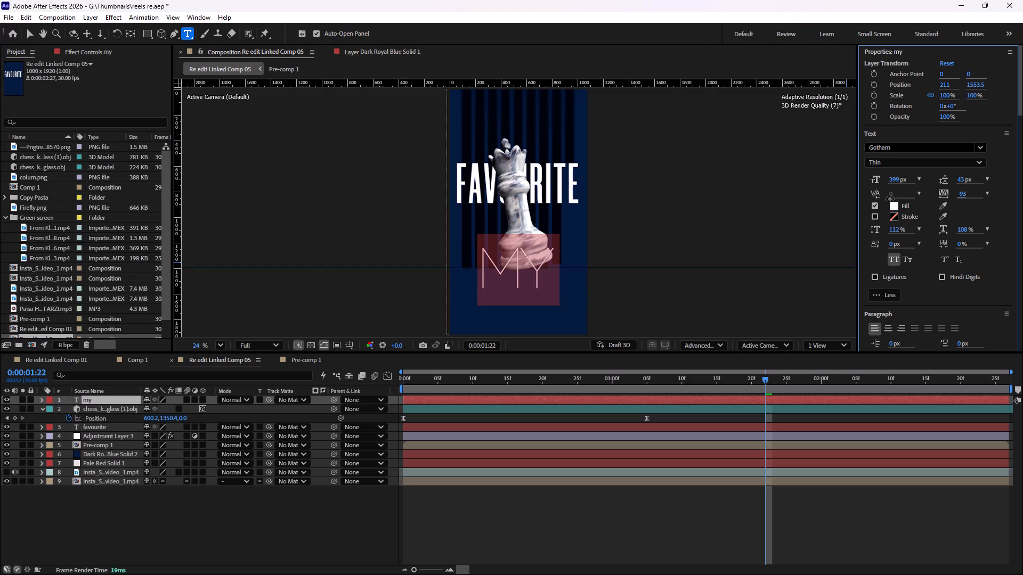
pyautogui.moveTo(890, 199); pyautogui.dragTo(902, 198)
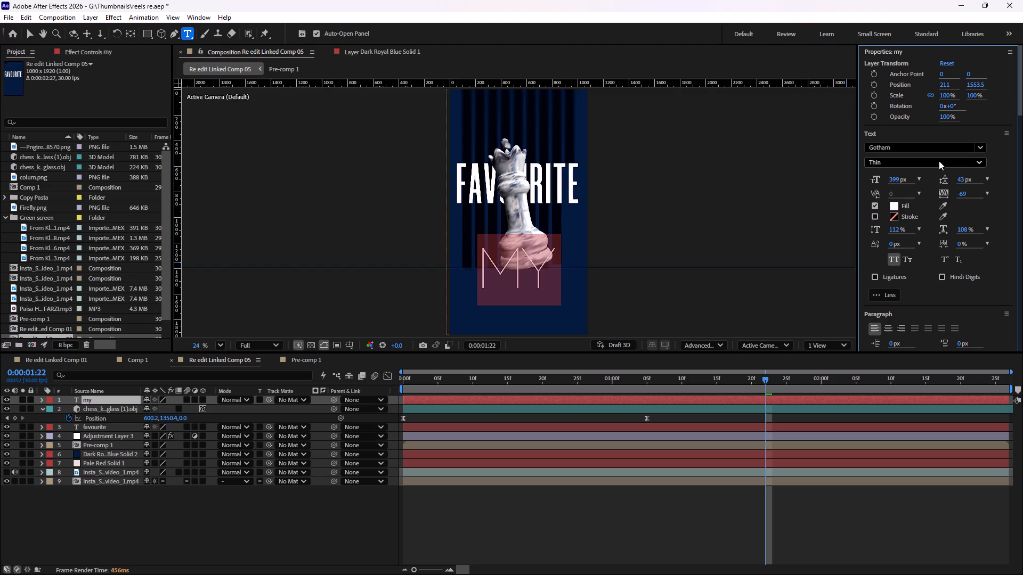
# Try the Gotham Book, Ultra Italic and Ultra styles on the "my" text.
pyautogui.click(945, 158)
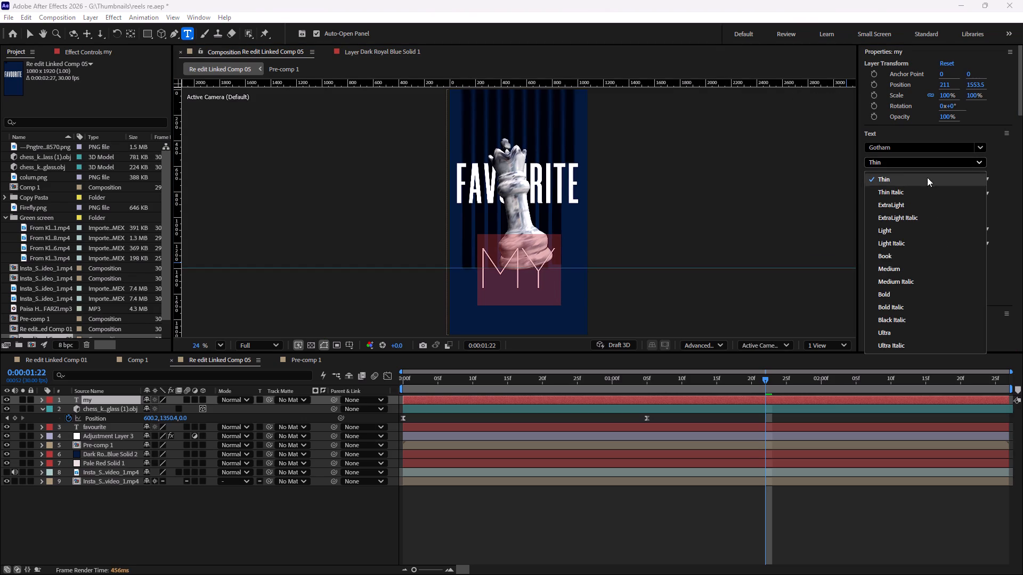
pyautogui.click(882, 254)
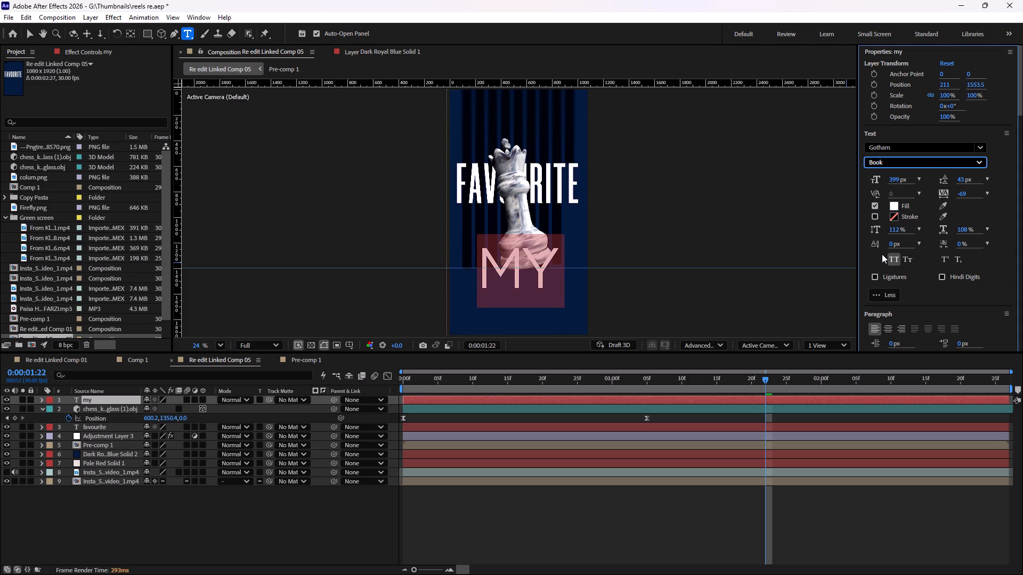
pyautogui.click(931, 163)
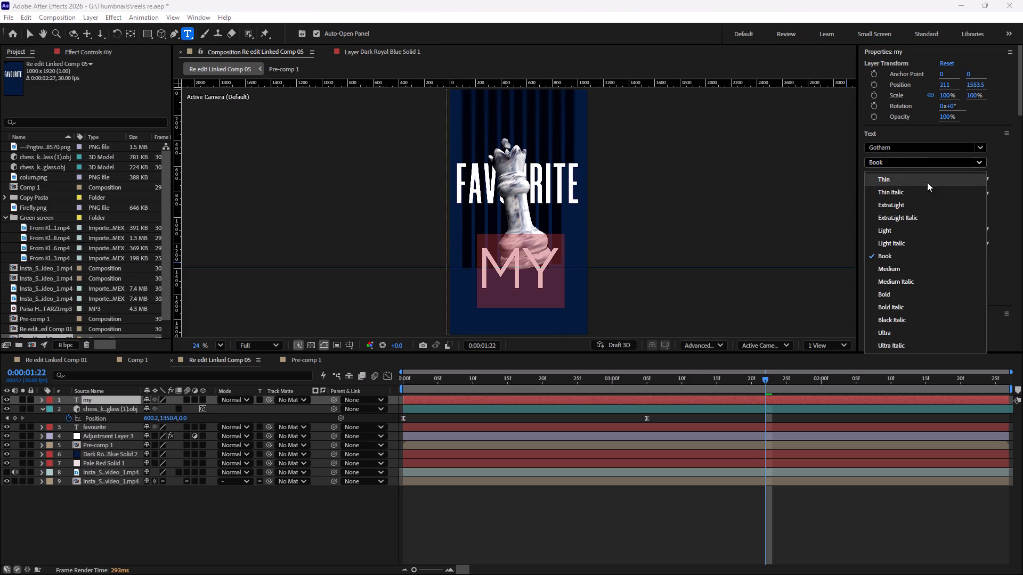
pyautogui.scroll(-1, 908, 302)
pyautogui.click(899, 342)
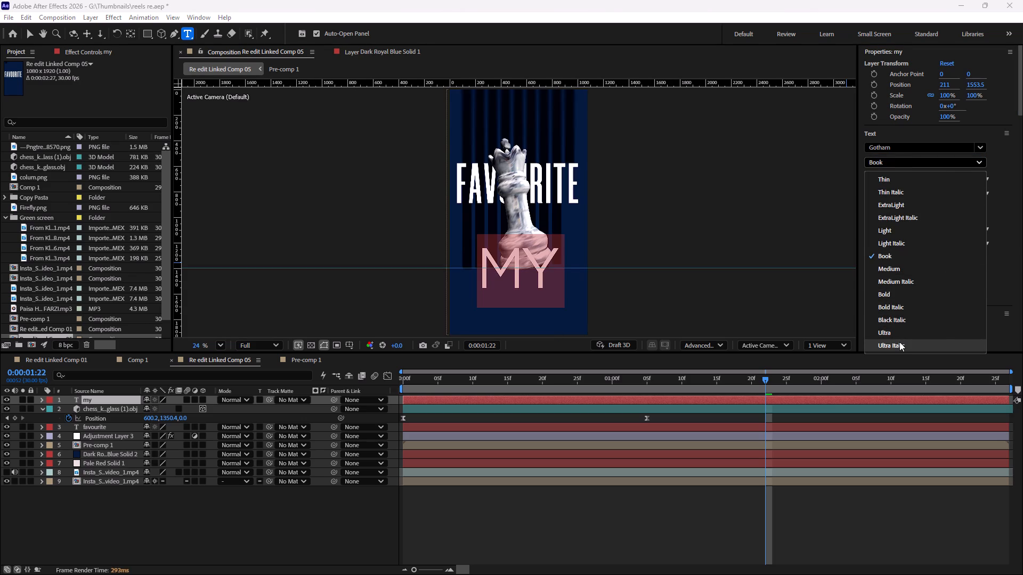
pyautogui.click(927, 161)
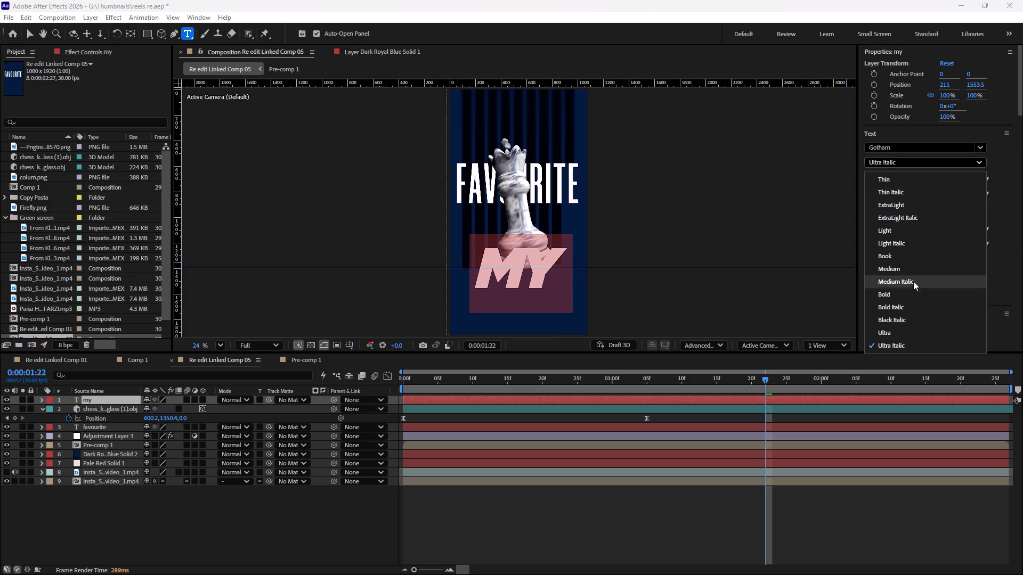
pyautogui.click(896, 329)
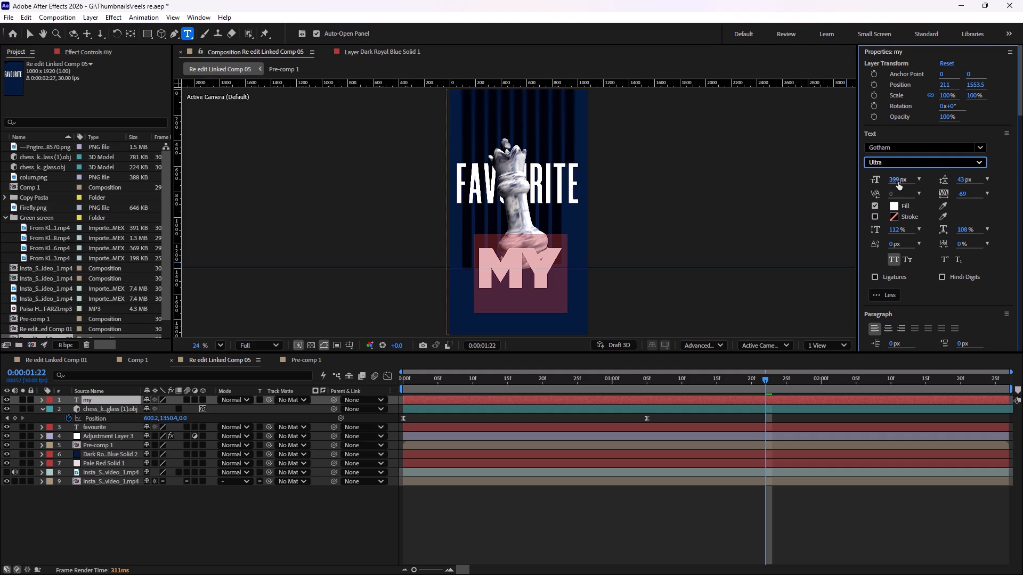
# Format the "my" text at 344 px in Gotham Thin with 19 px leading.
pyautogui.moveTo(898, 182); pyautogui.dragTo(871, 186)
pyautogui.click(982, 159)
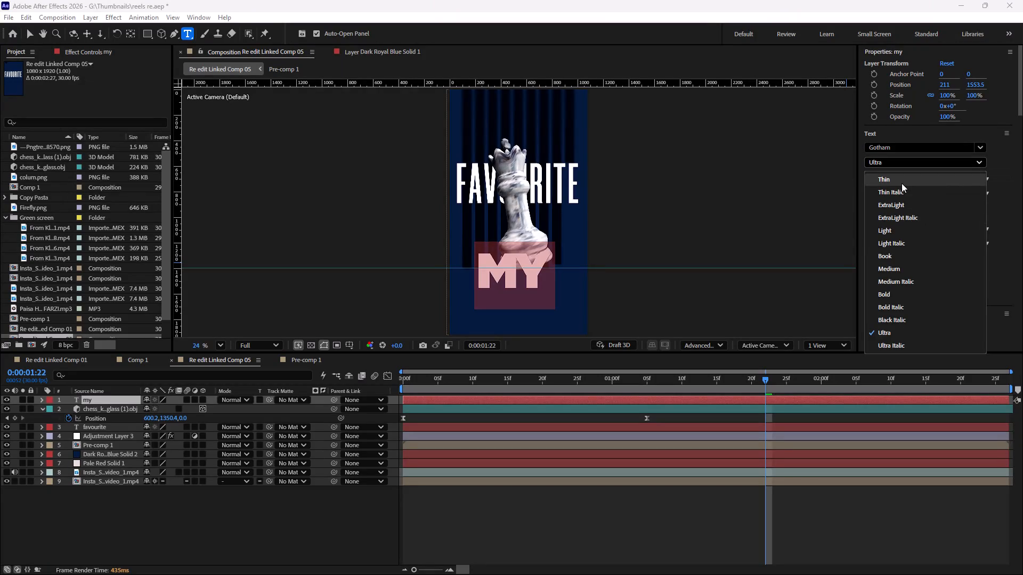
pyautogui.click(902, 183)
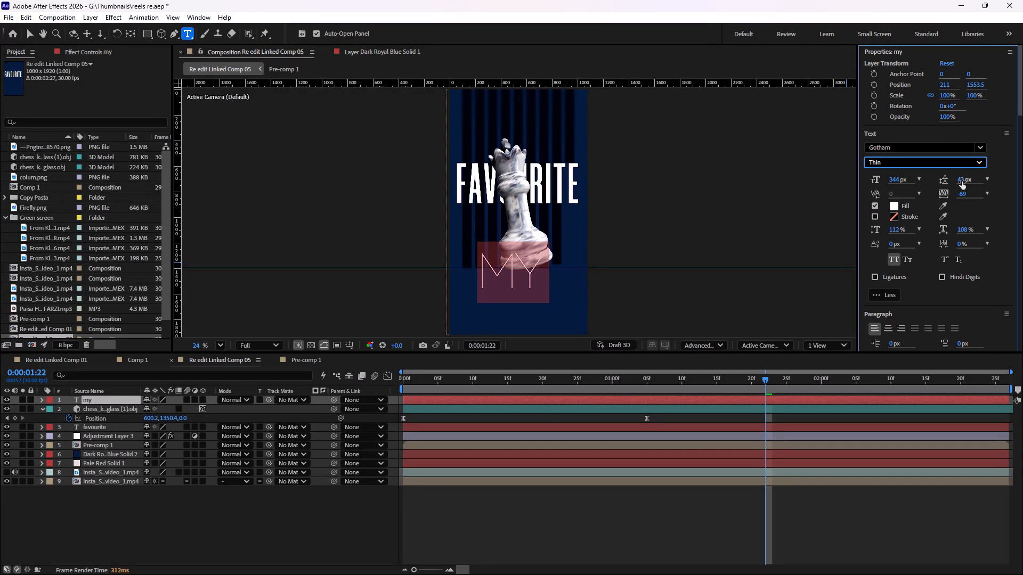
pyautogui.moveTo(962, 182); pyautogui.dragTo(947, 183)
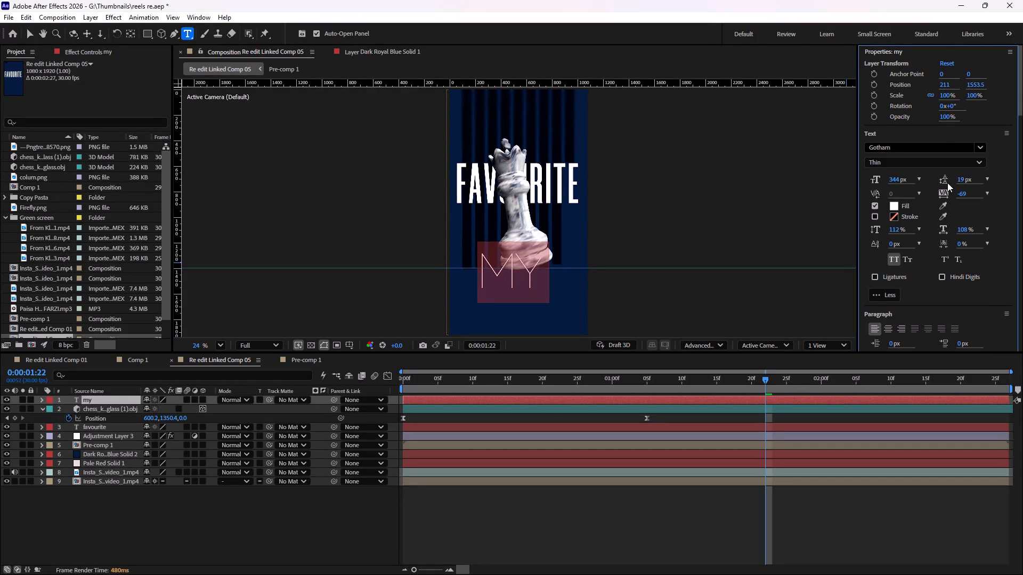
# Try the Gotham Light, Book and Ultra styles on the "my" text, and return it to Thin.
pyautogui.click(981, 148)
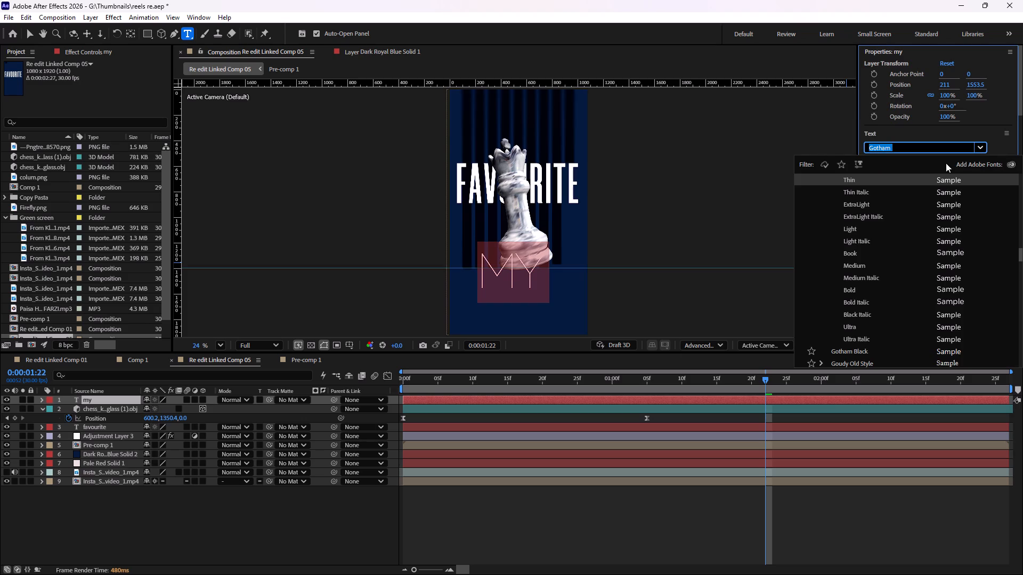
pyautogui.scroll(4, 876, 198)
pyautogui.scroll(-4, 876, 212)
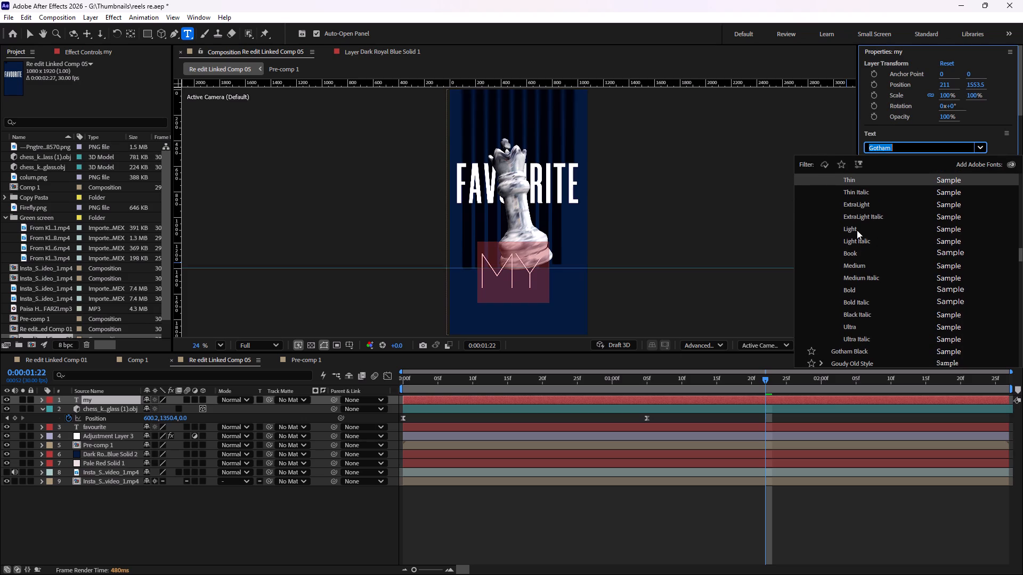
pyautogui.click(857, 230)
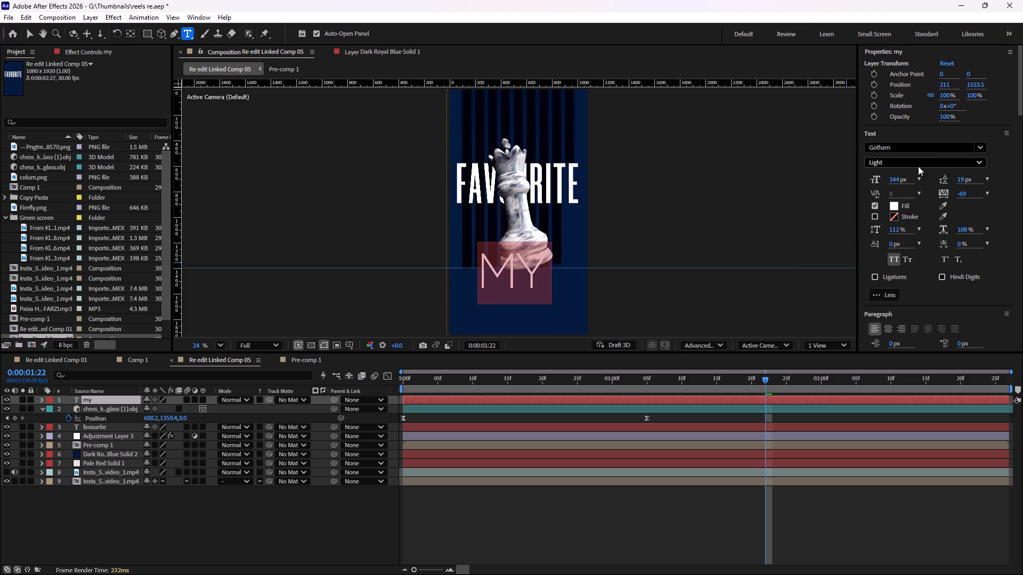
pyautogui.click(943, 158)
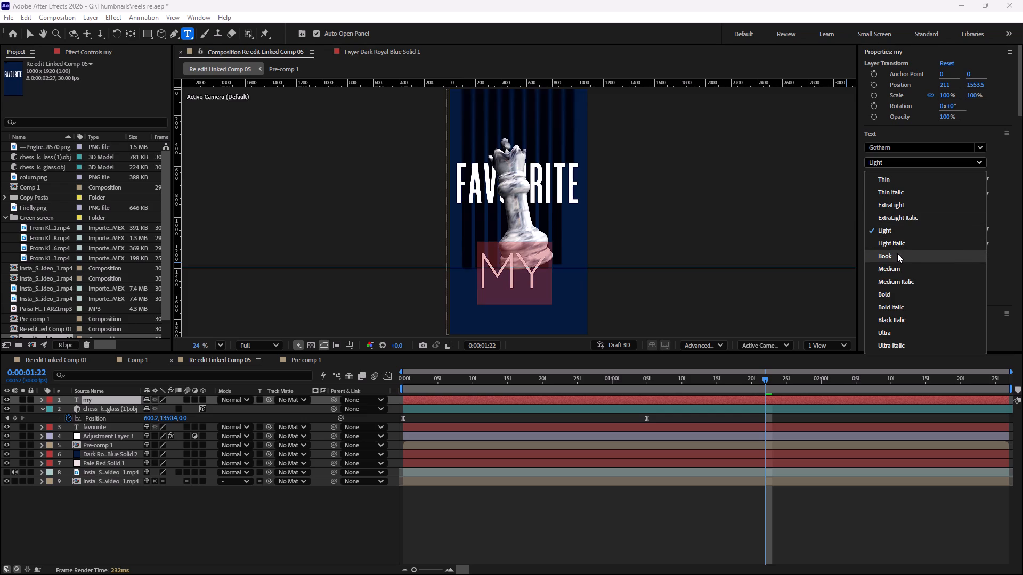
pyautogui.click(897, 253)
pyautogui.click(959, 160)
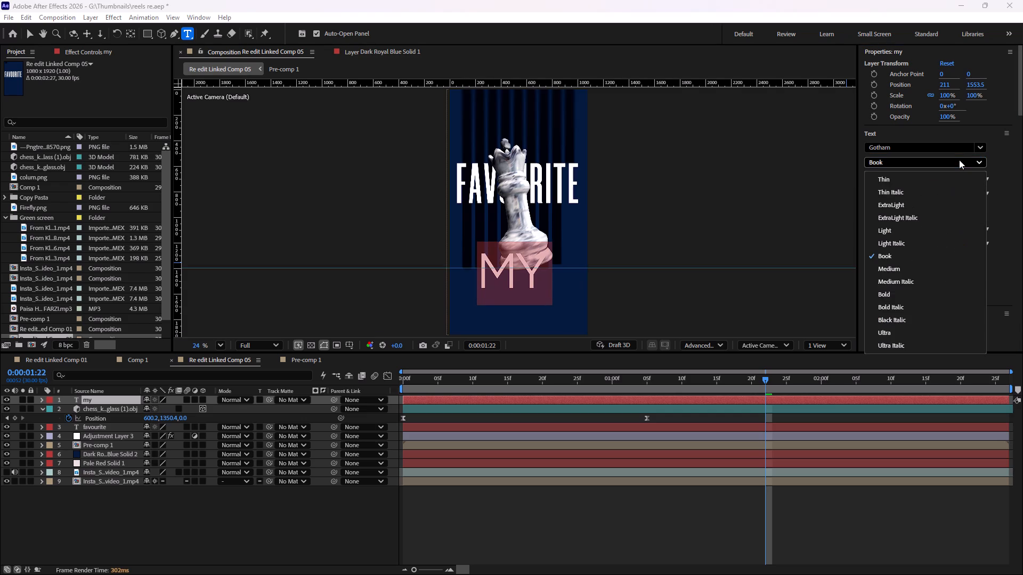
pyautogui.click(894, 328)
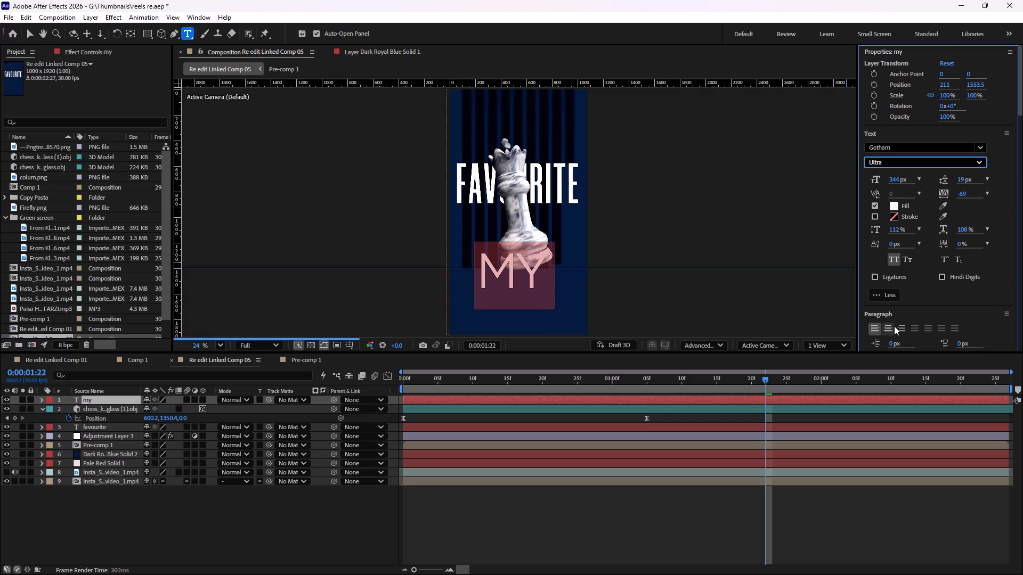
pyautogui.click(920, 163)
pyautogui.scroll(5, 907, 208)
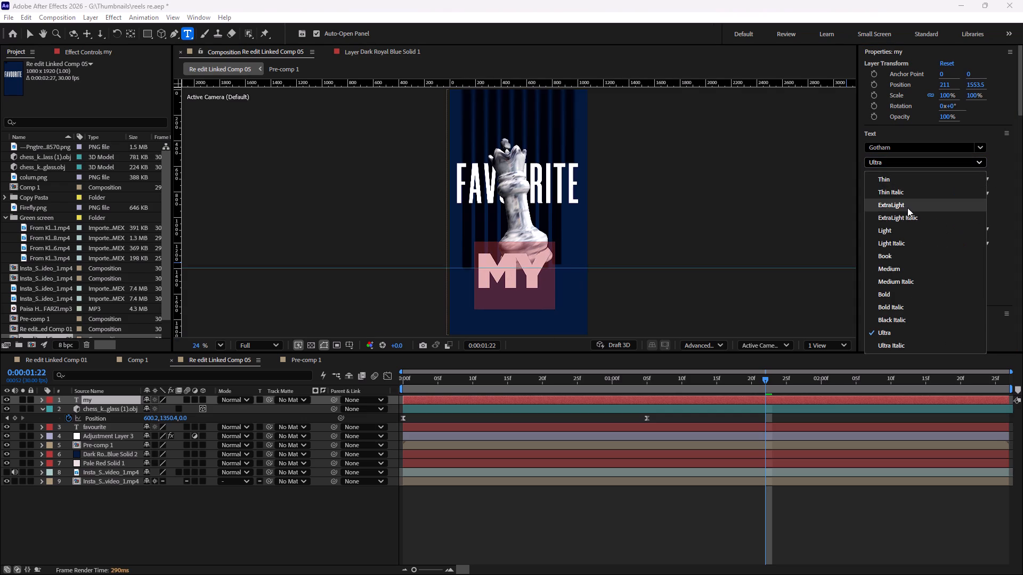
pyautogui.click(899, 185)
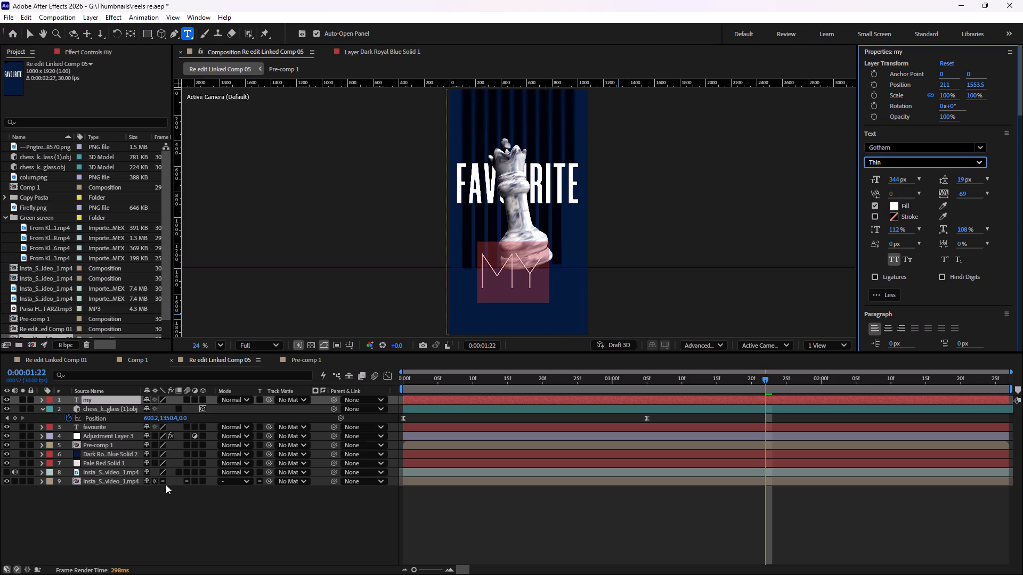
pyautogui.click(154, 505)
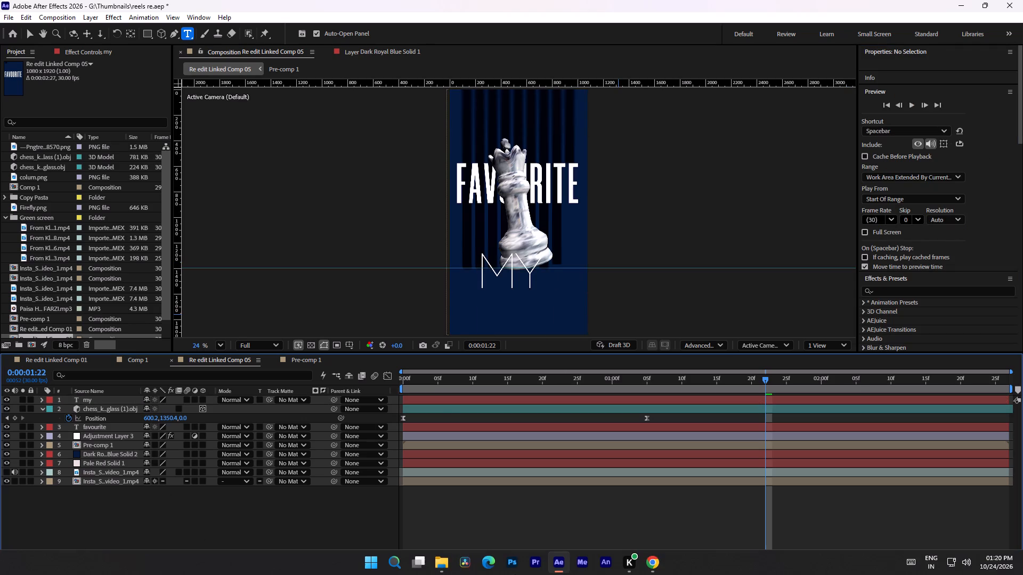
# Switch to Chrome, close the Gotham font download page, and return to After Effects.
pyautogui.click(660, 563)
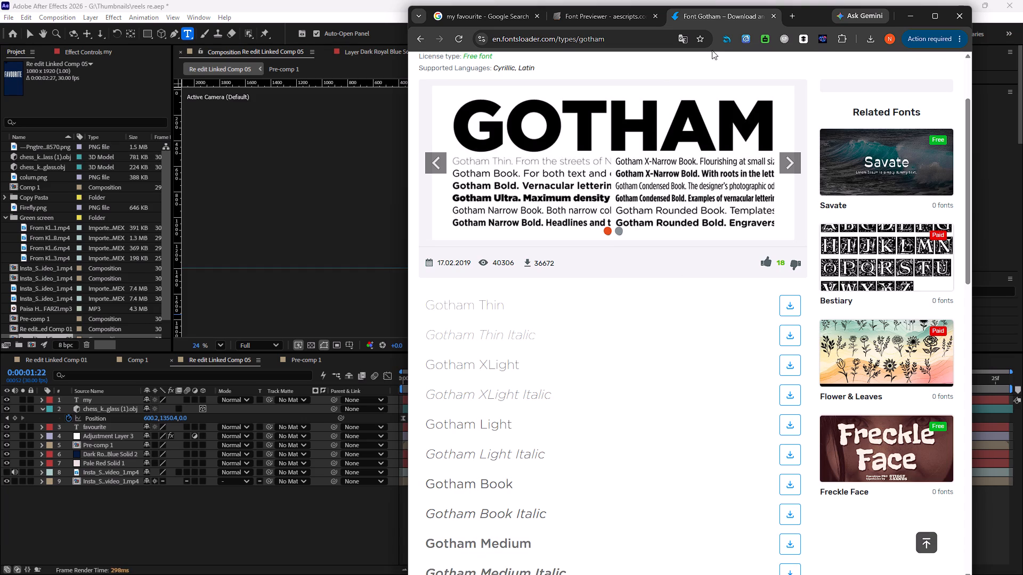
pyautogui.click(776, 17)
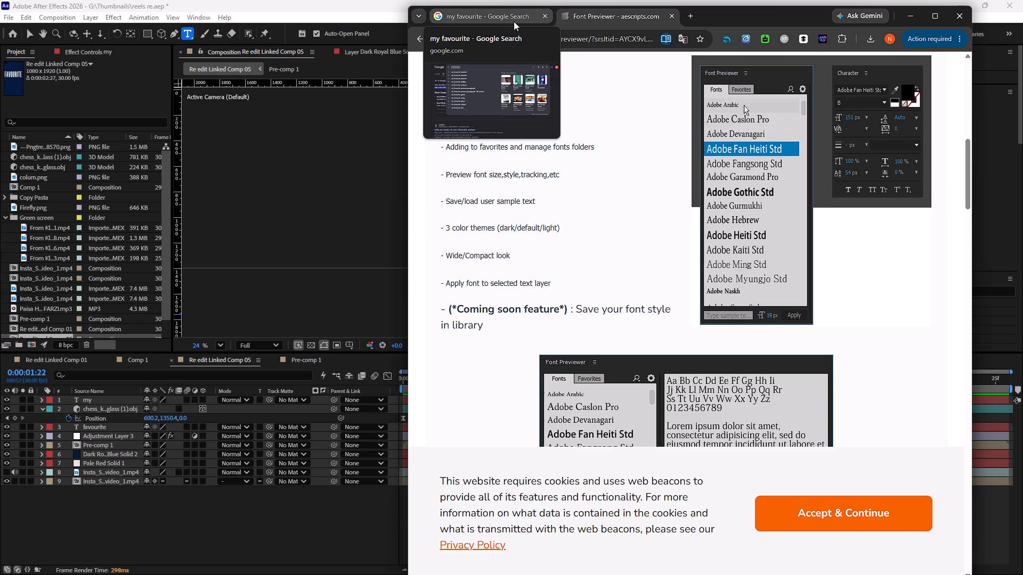
pyautogui.click(918, 14)
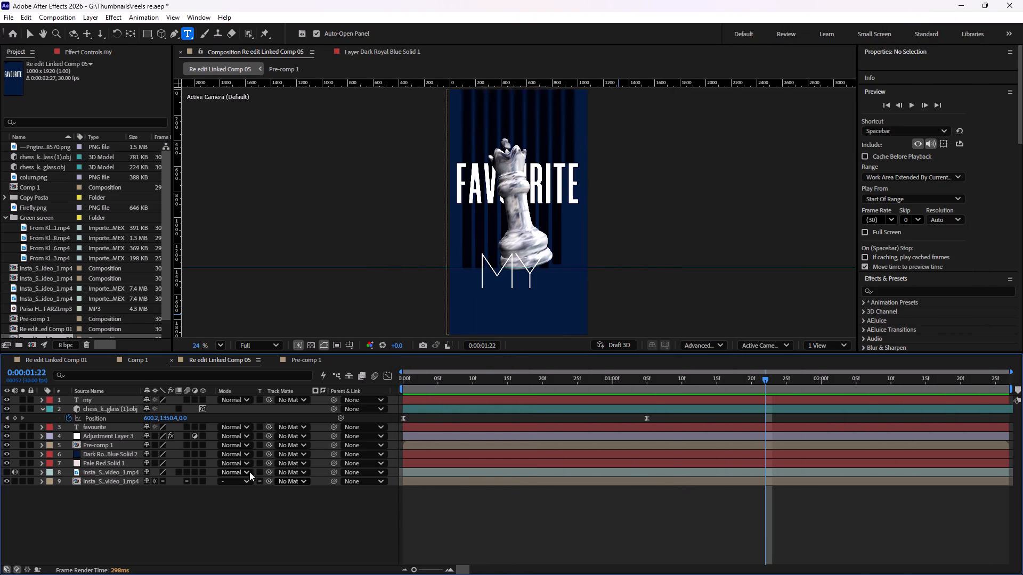
# Hide the "my" layer to check the composition without it, and show it again.
pyautogui.click(10, 402)
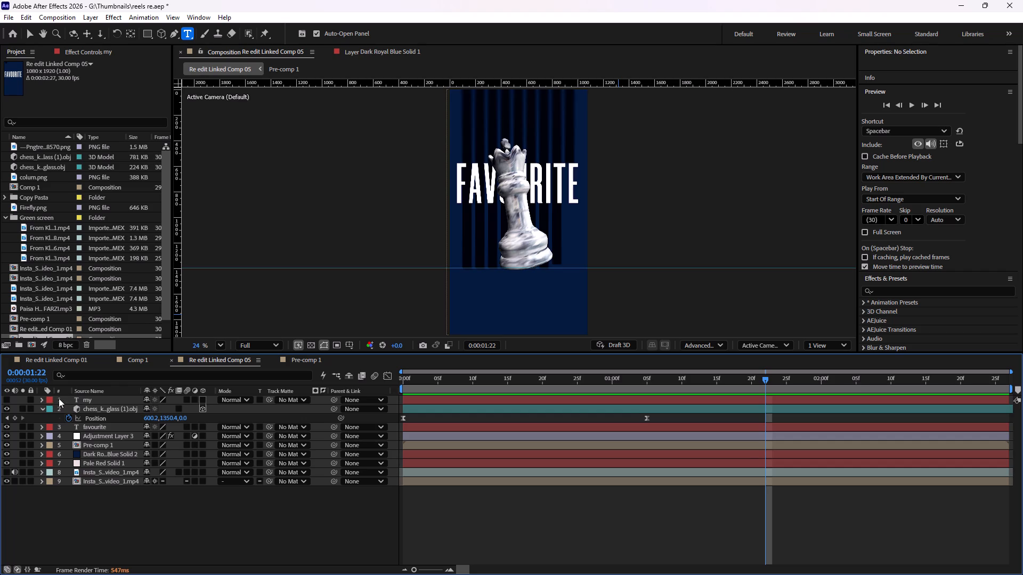
pyautogui.click(6, 400)
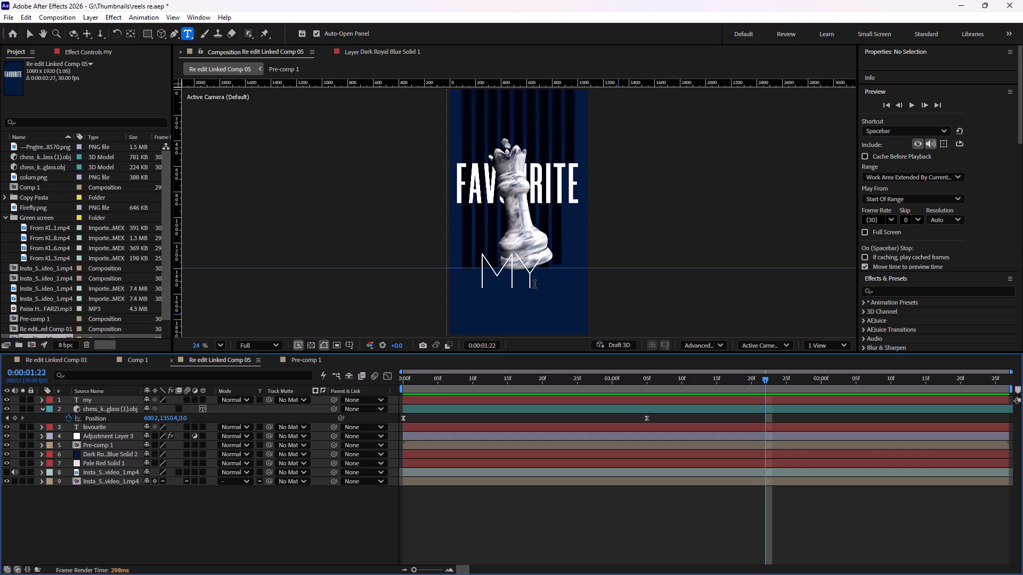
# Search the fonts for "Hel" and apply Helvetica CE Condensed Oblique to the "my" text.
pyautogui.doubleClick(534, 284)
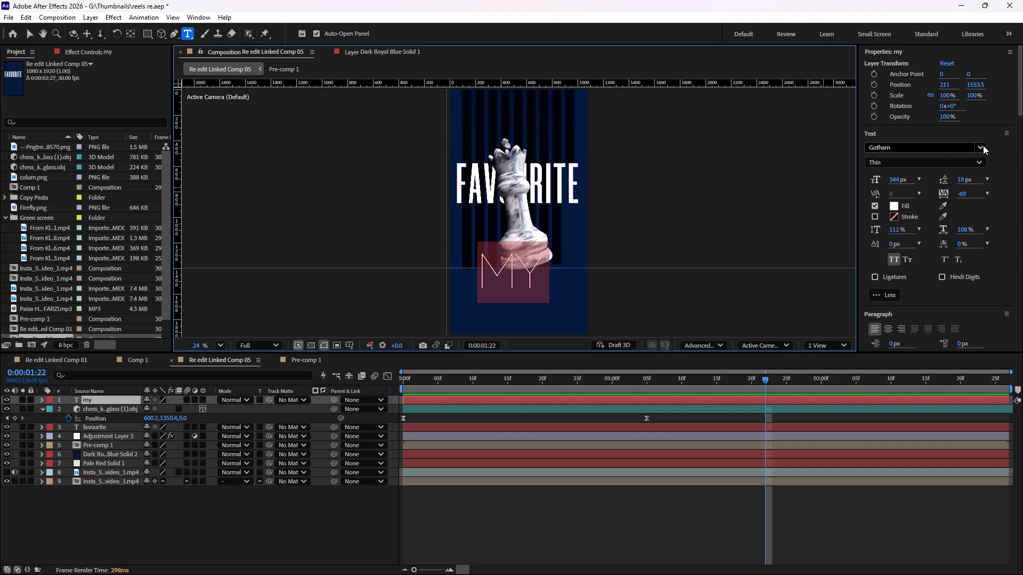
pyautogui.click(983, 145)
pyautogui.moveTo(909, 150); pyautogui.dragTo(901, 150)
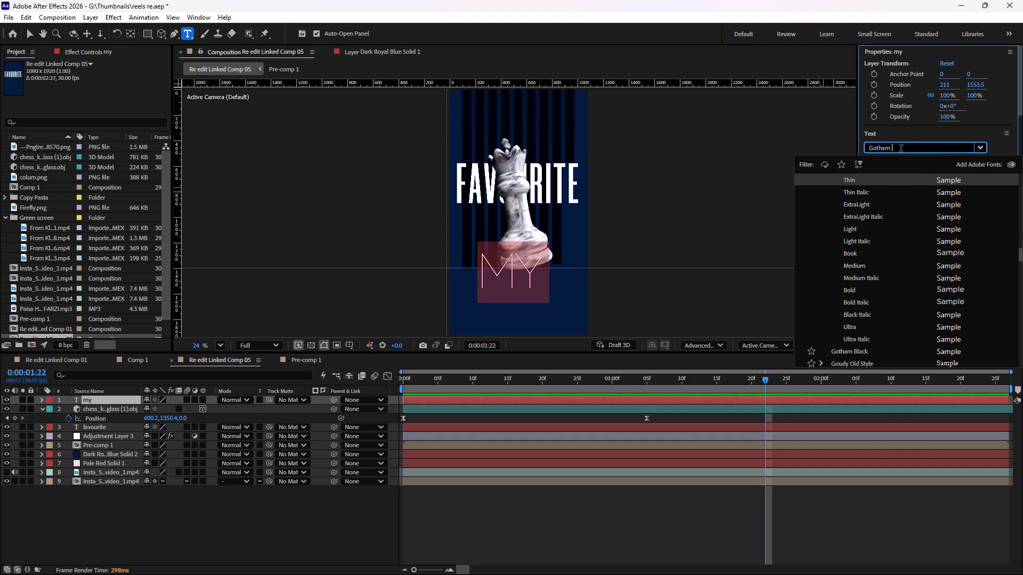
pyautogui.moveTo(901, 150); pyautogui.dragTo(854, 150)
pyautogui.press('BackSpace')
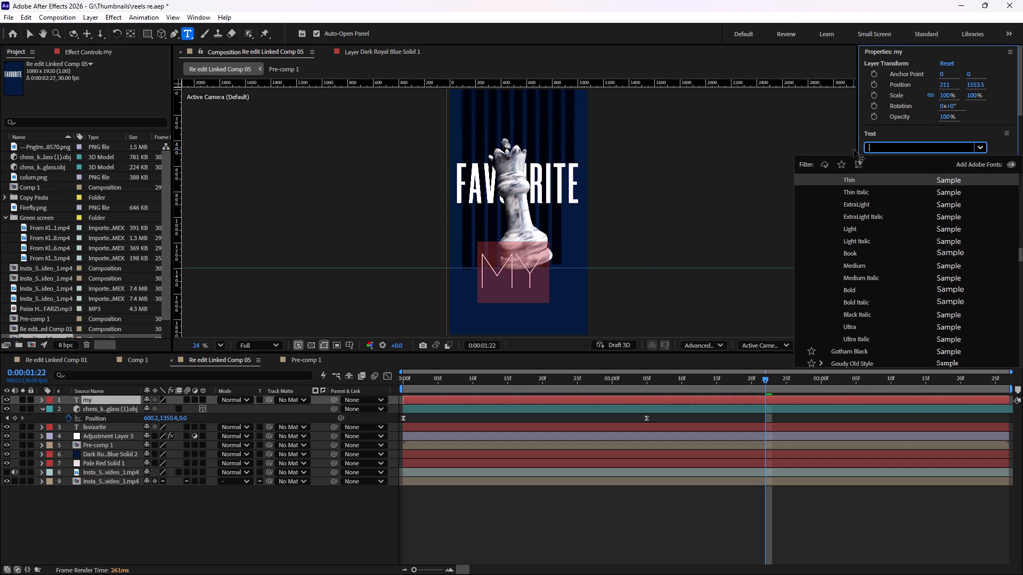
pyautogui.press('h')
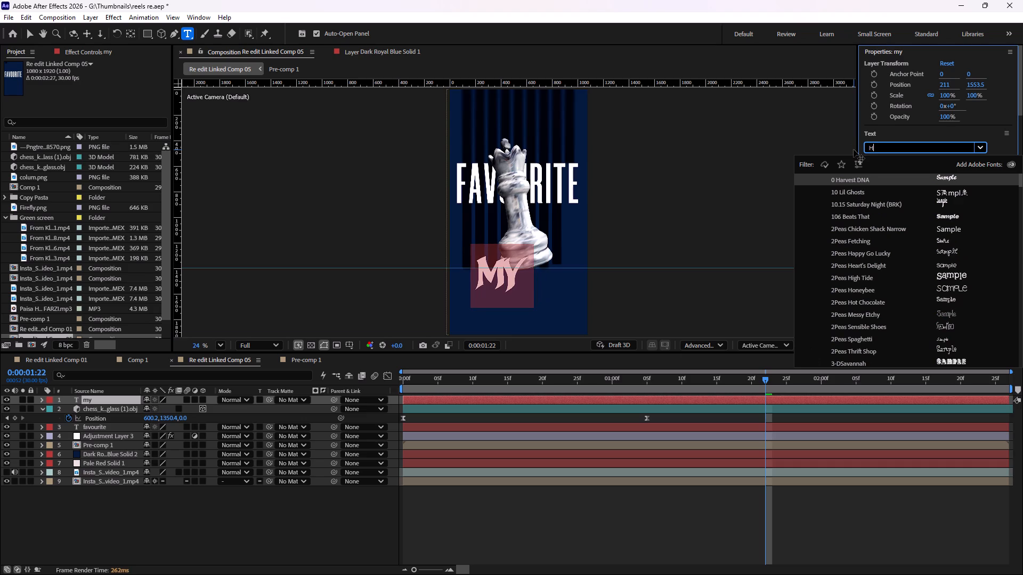
pyautogui.write('el')
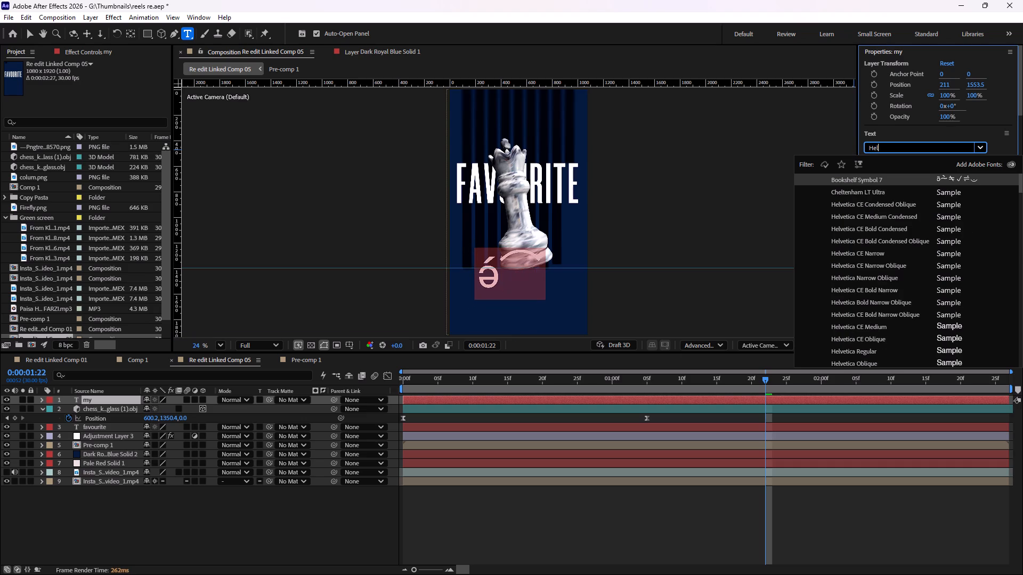
pyautogui.click(888, 209)
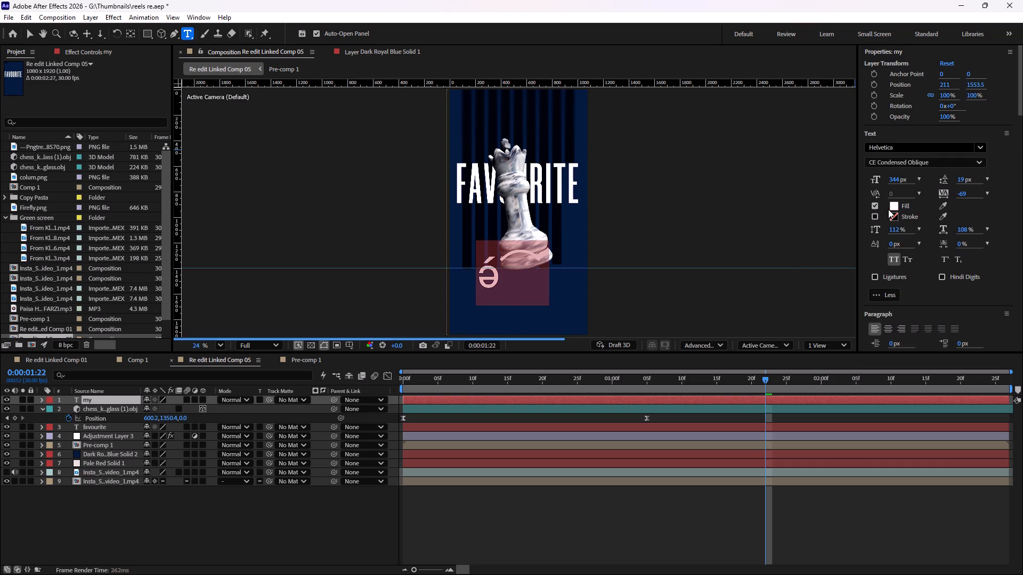
# Change the "my" text to the separate Helvetica font in the Bold style.
pyautogui.click(980, 147)
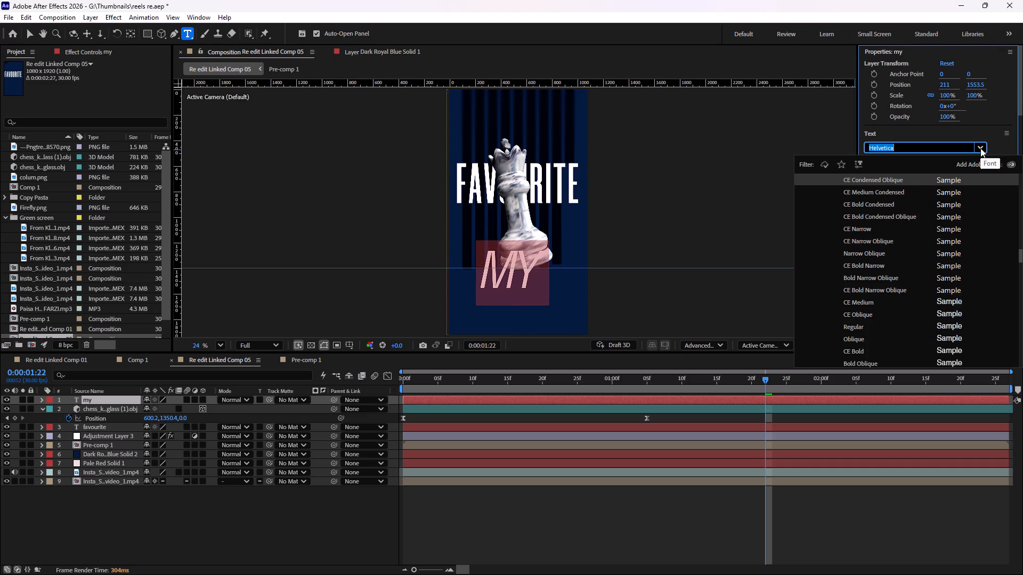
pyautogui.scroll(9, 886, 232)
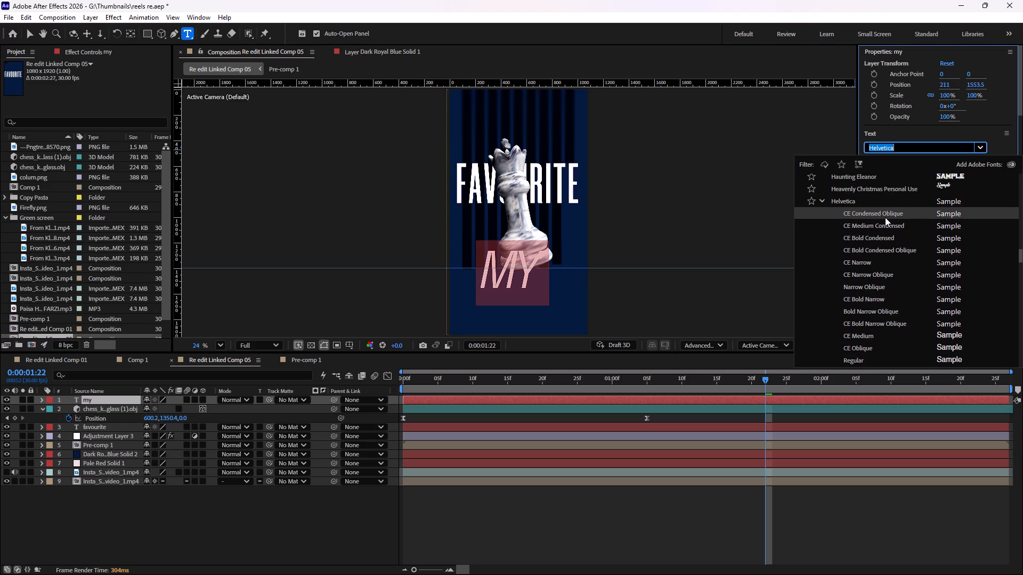
pyautogui.scroll(12, 885, 217)
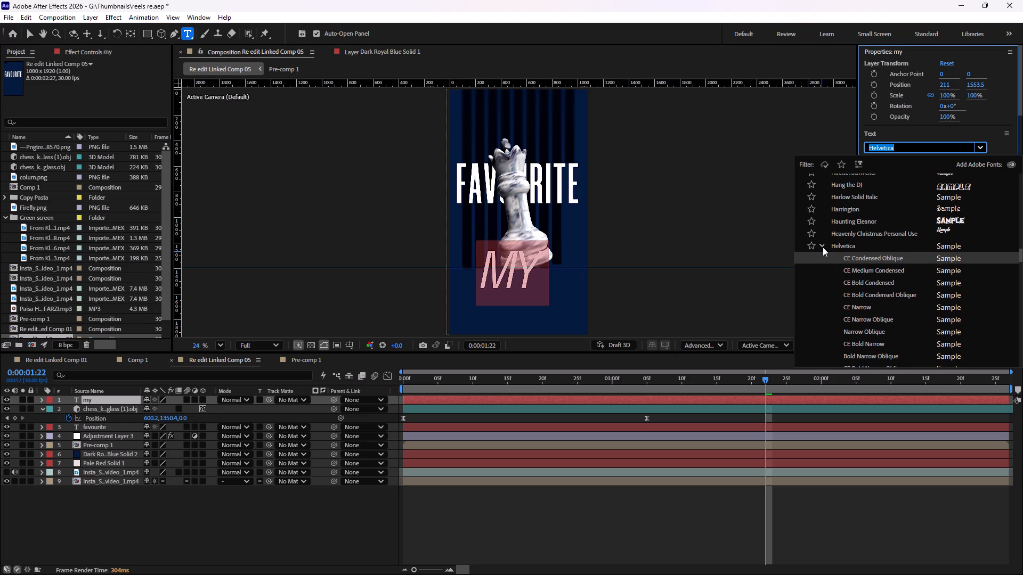
pyautogui.click(823, 247)
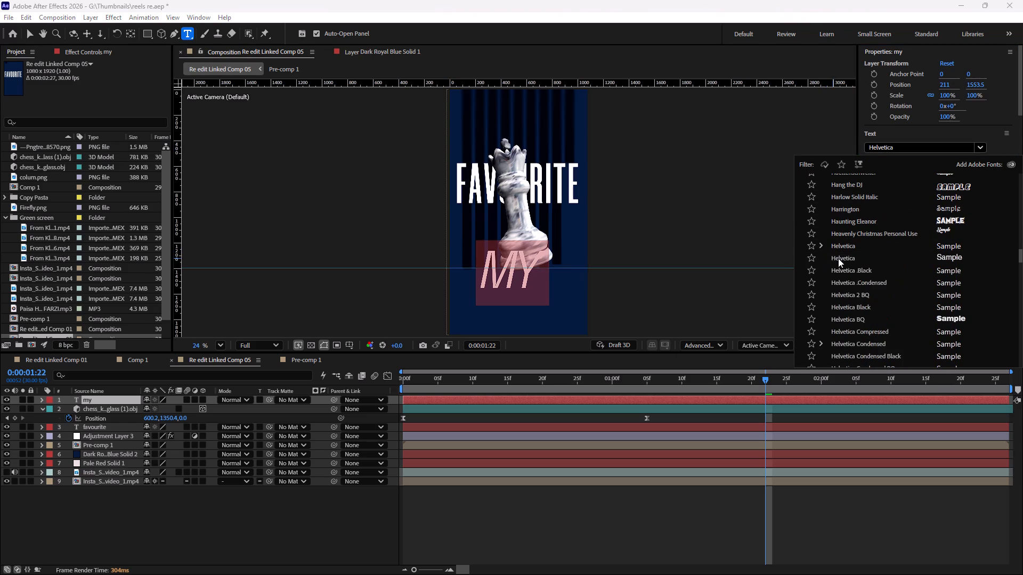
pyautogui.click(838, 258)
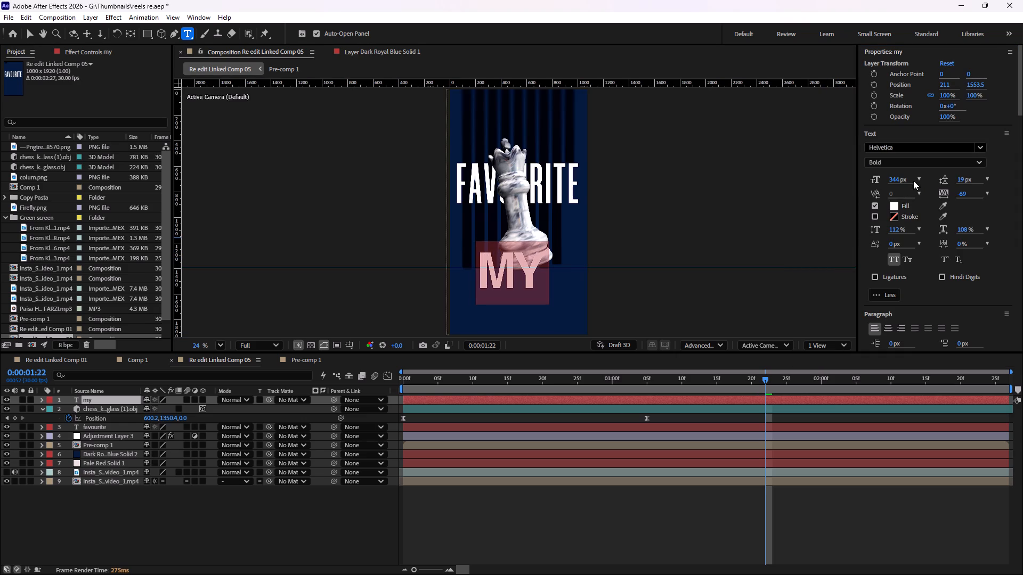
# Reduce the "my" text's font size to 196 px.
pyautogui.moveTo(900, 183); pyautogui.dragTo(872, 190)
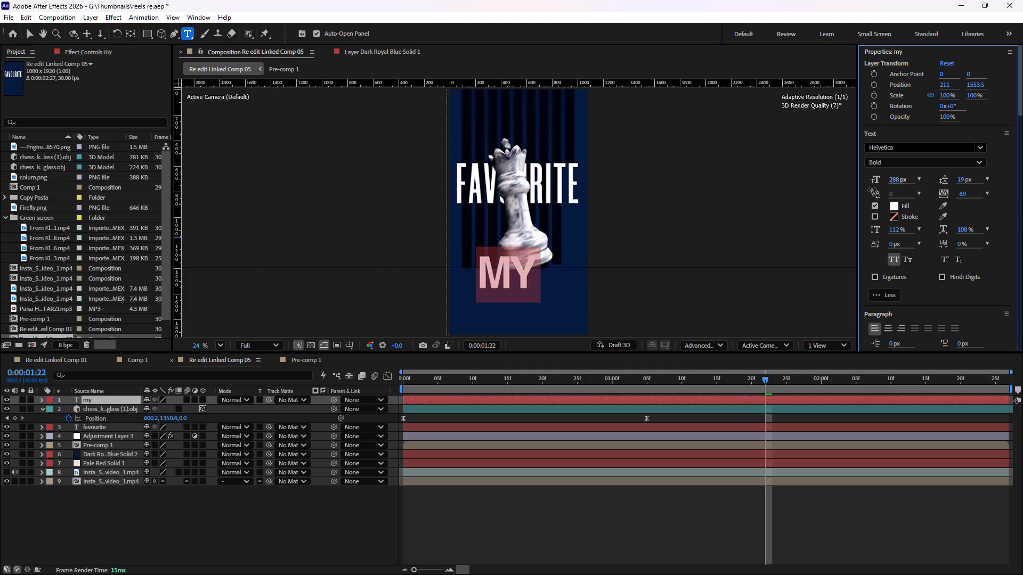
pyautogui.moveTo(872, 190); pyautogui.dragTo(818, 198)
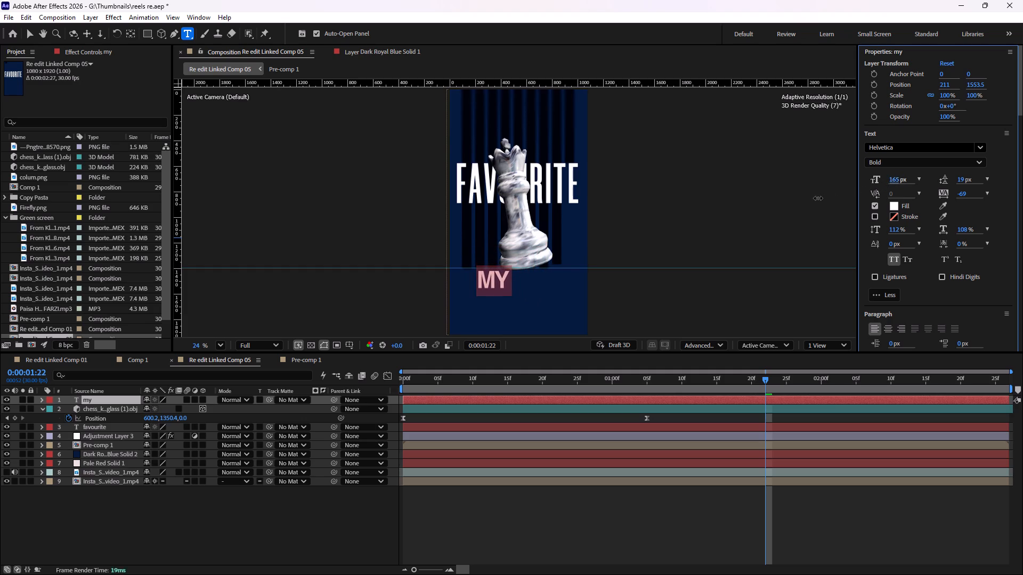
pyautogui.moveTo(818, 198); pyautogui.dragTo(815, 198)
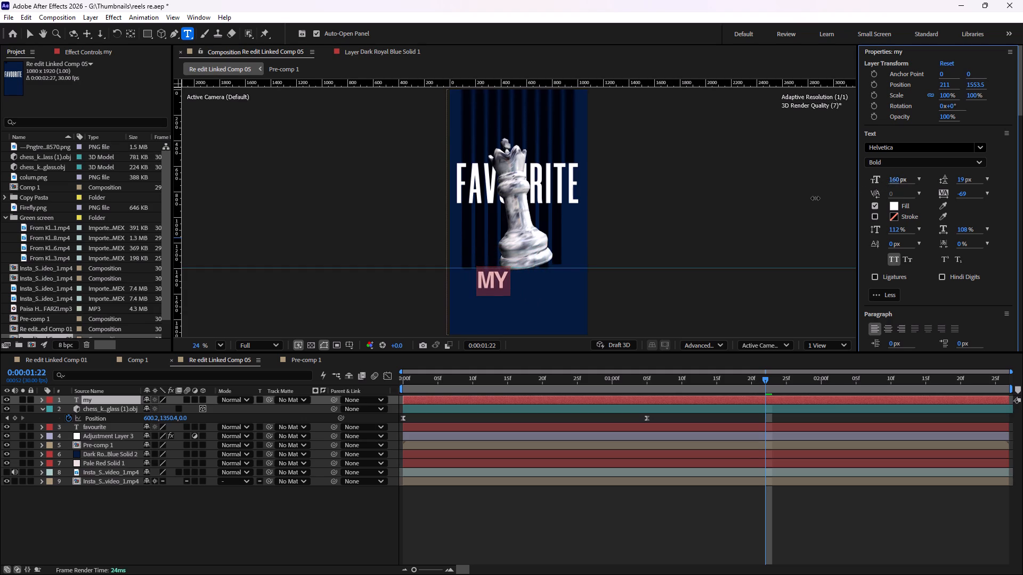
pyautogui.moveTo(815, 198); pyautogui.dragTo(805, 199)
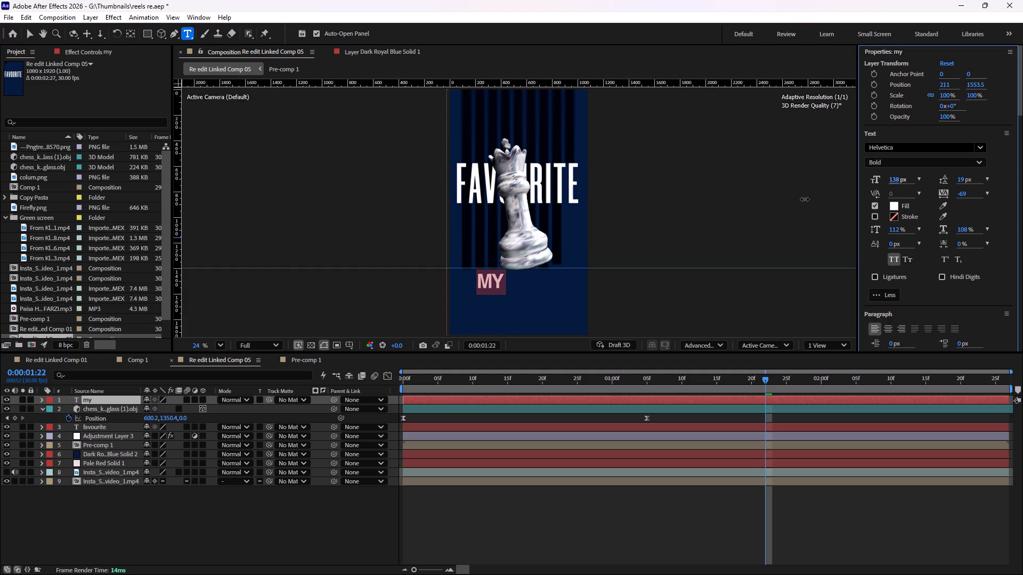
pyautogui.moveTo(805, 199); pyautogui.dragTo(835, 199)
# Set the "my" text's leading to 7 px and deselect the text.
pyautogui.click(960, 178)
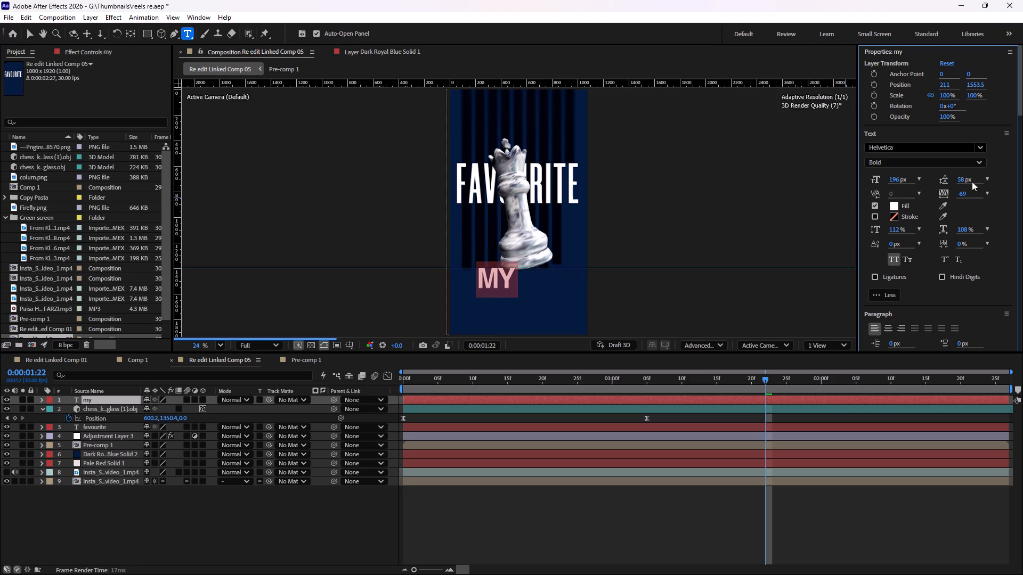
pyautogui.moveTo(960, 182); pyautogui.dragTo(929, 183)
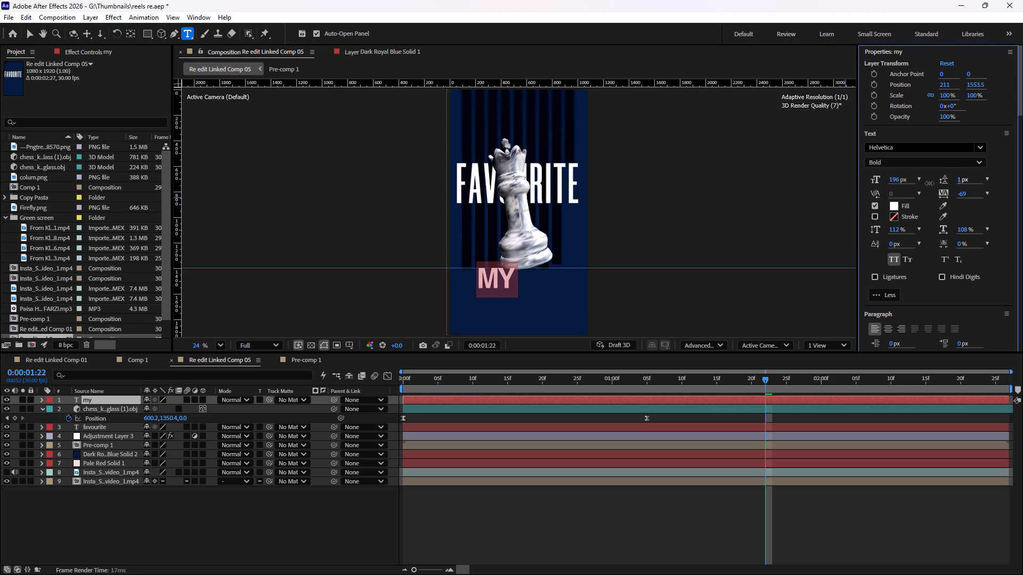
pyautogui.moveTo(929, 183); pyautogui.dragTo(947, 183)
pyautogui.moveTo(961, 182); pyautogui.dragTo(945, 182)
pyautogui.moveTo(945, 182); pyautogui.dragTo(944, 182)
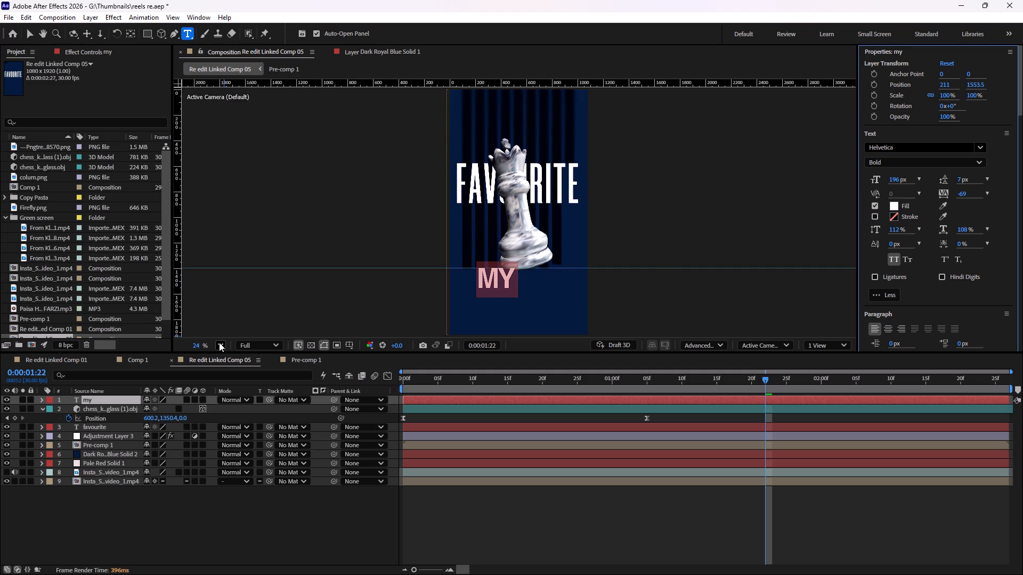
pyautogui.click(222, 344)
pyautogui.click(226, 360)
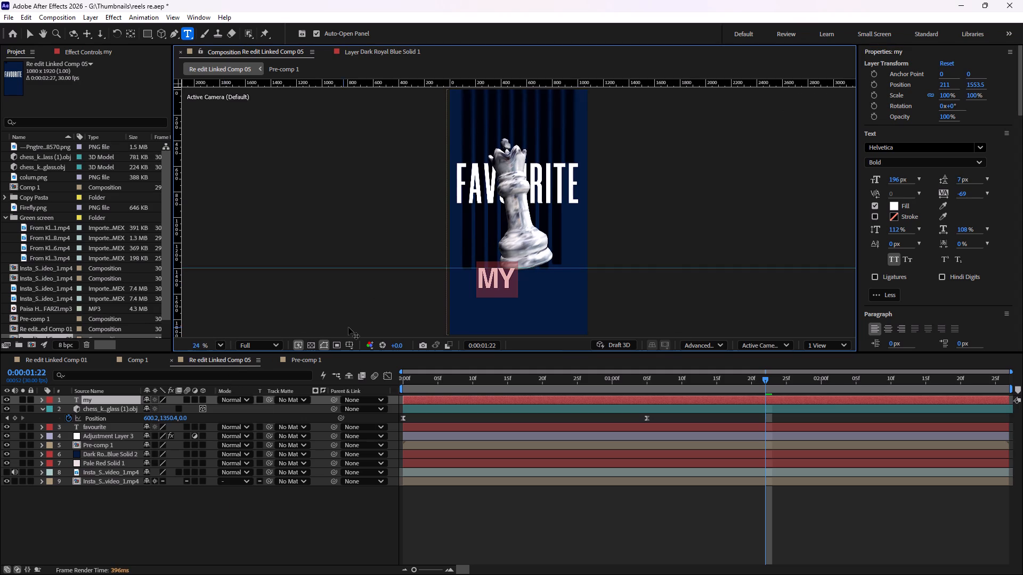
pyautogui.click(571, 508)
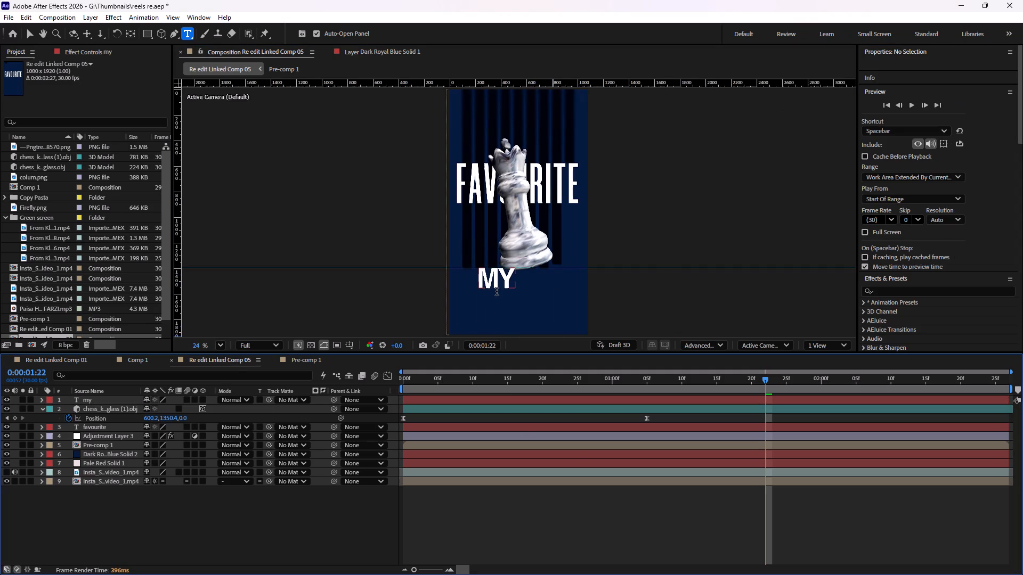
# Move the "my" text just above the end of "FAVOURITE", at about 719, 558, and deselect it.
pyautogui.click(30, 34)
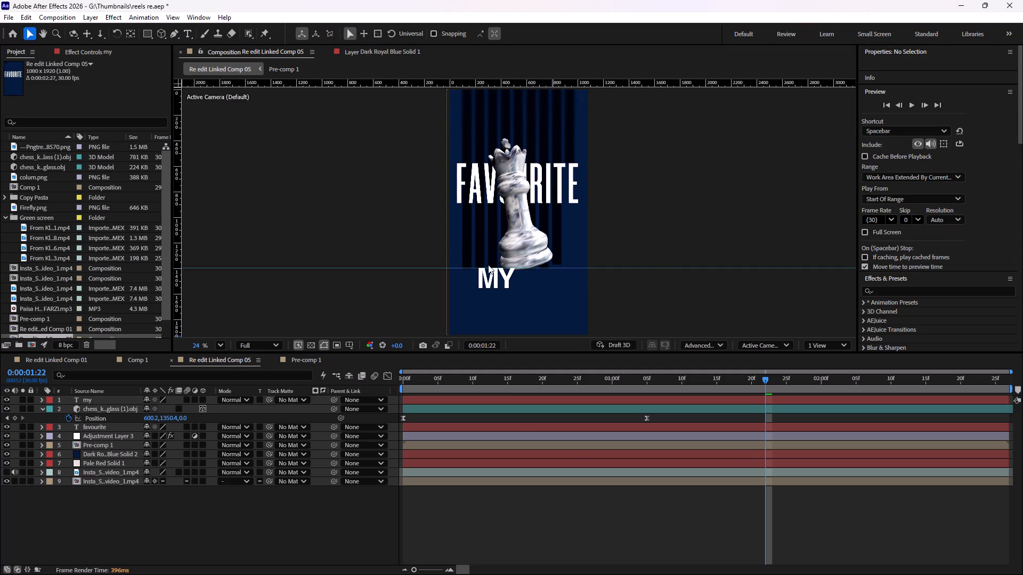
pyautogui.click(490, 280)
pyautogui.moveTo(490, 280); pyautogui.dragTo(530, 207)
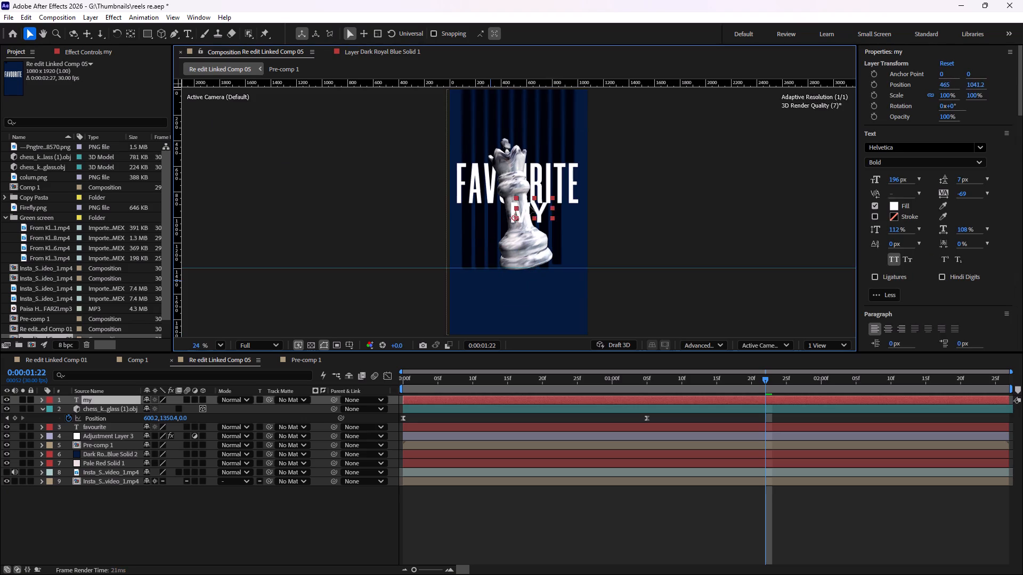
pyautogui.moveTo(530, 207); pyautogui.dragTo(550, 152)
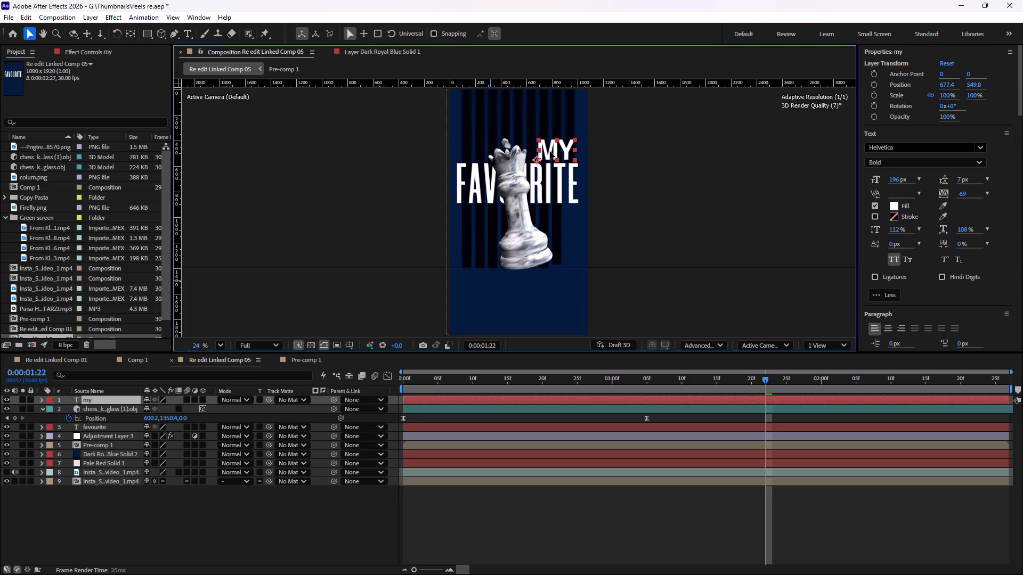
pyautogui.moveTo(550, 152); pyautogui.dragTo(553, 152)
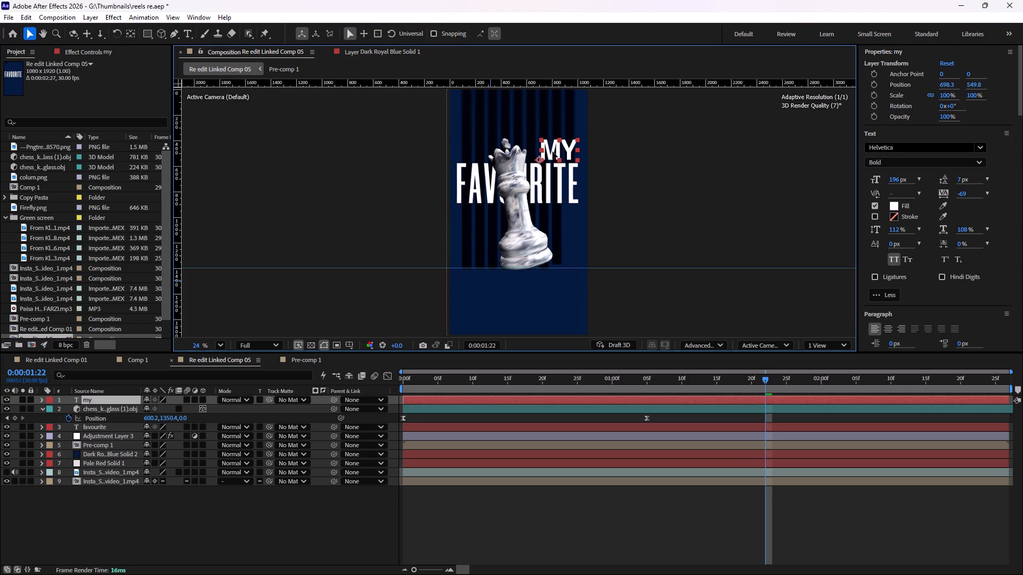
pyautogui.moveTo(553, 152); pyautogui.dragTo(564, 151)
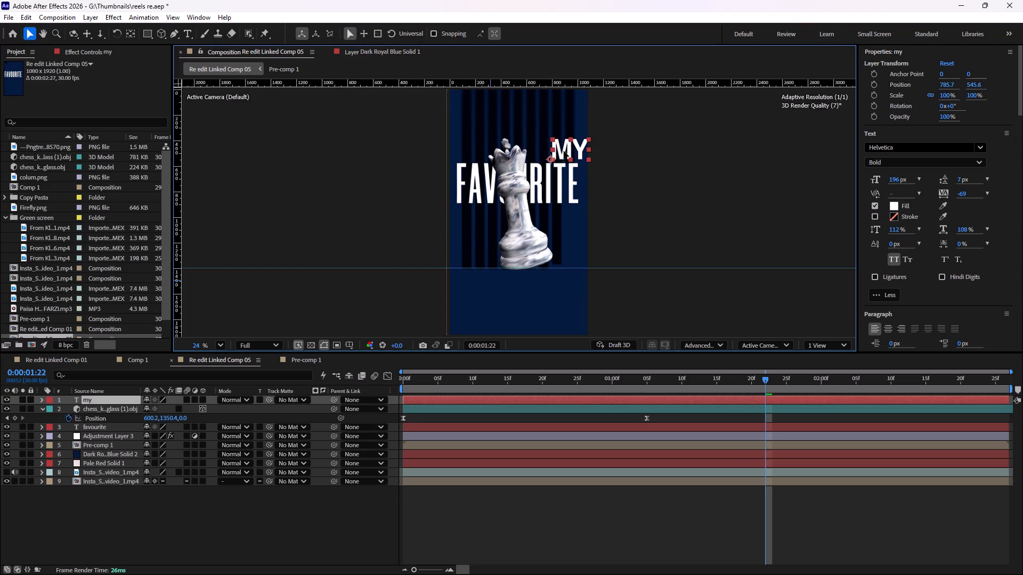
pyautogui.moveTo(564, 151); pyautogui.dragTo(555, 153)
pyautogui.click(504, 505)
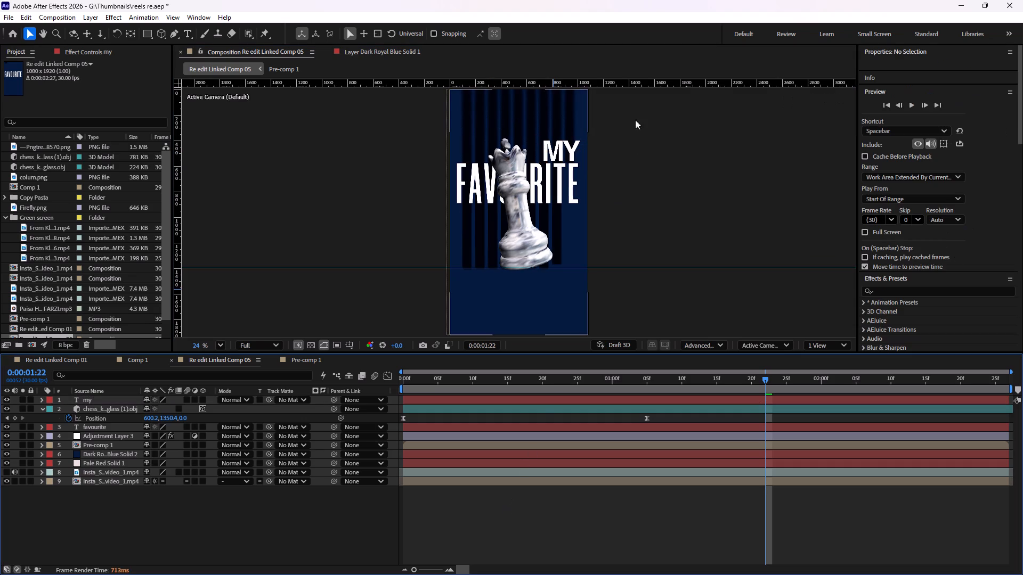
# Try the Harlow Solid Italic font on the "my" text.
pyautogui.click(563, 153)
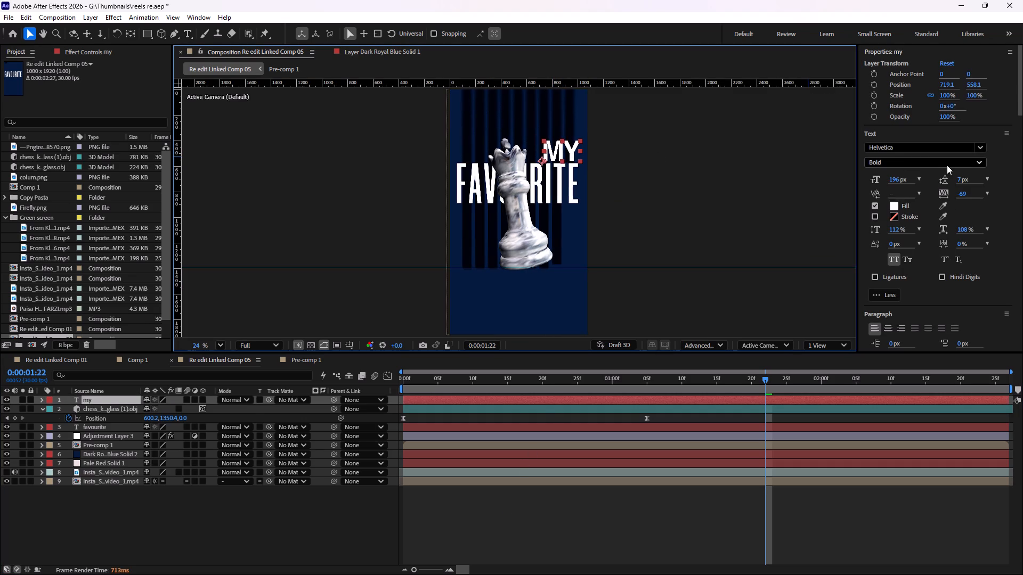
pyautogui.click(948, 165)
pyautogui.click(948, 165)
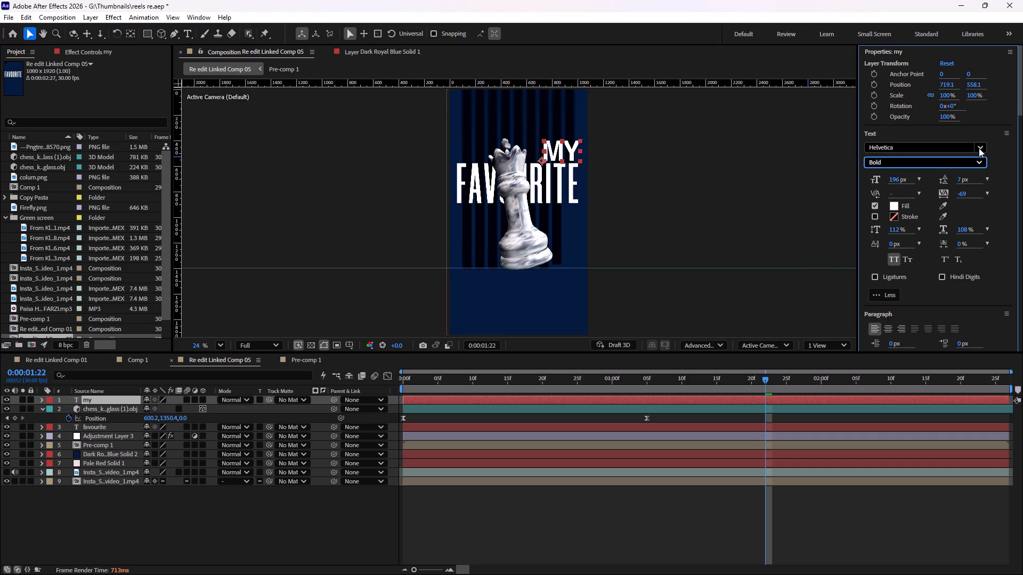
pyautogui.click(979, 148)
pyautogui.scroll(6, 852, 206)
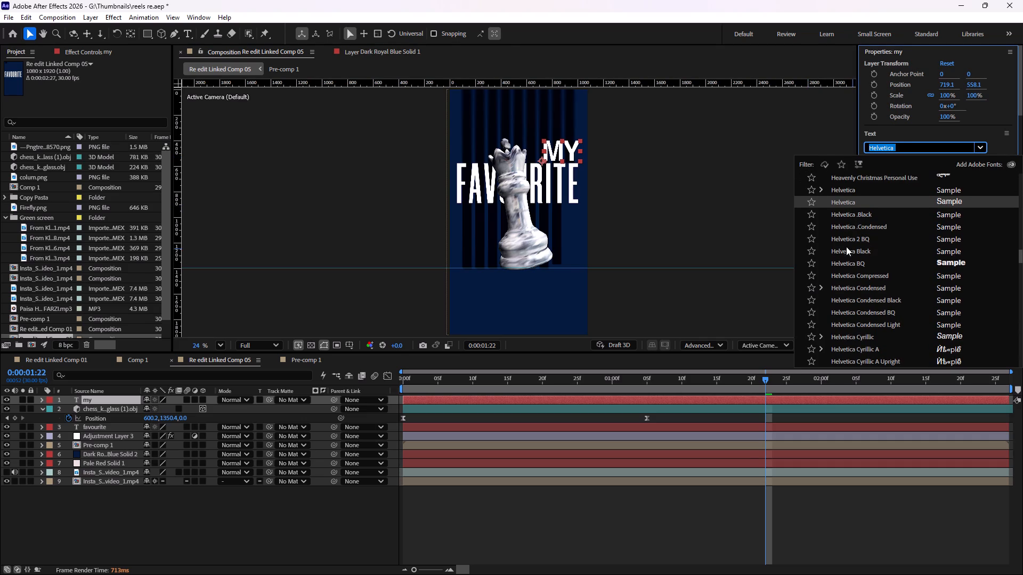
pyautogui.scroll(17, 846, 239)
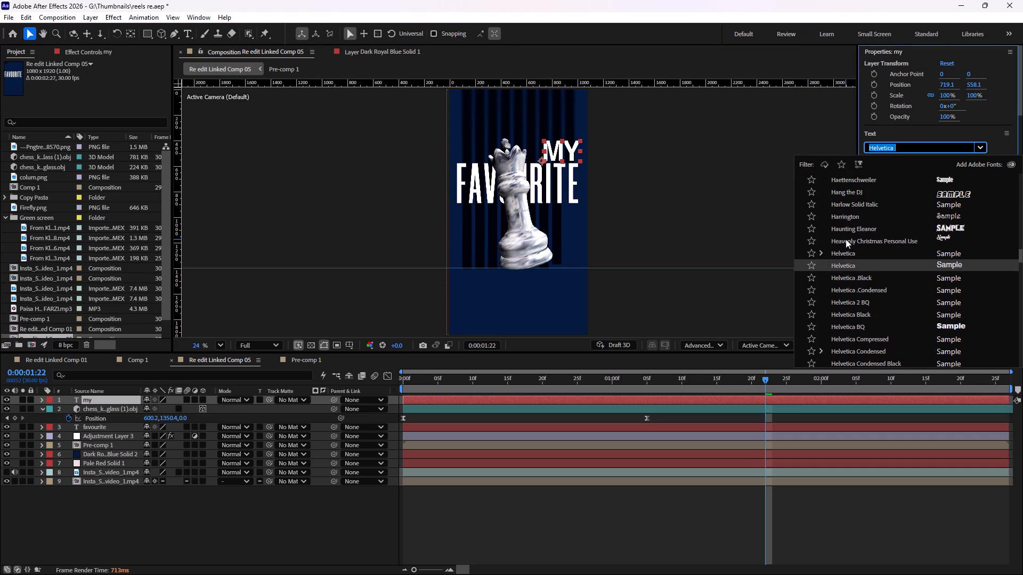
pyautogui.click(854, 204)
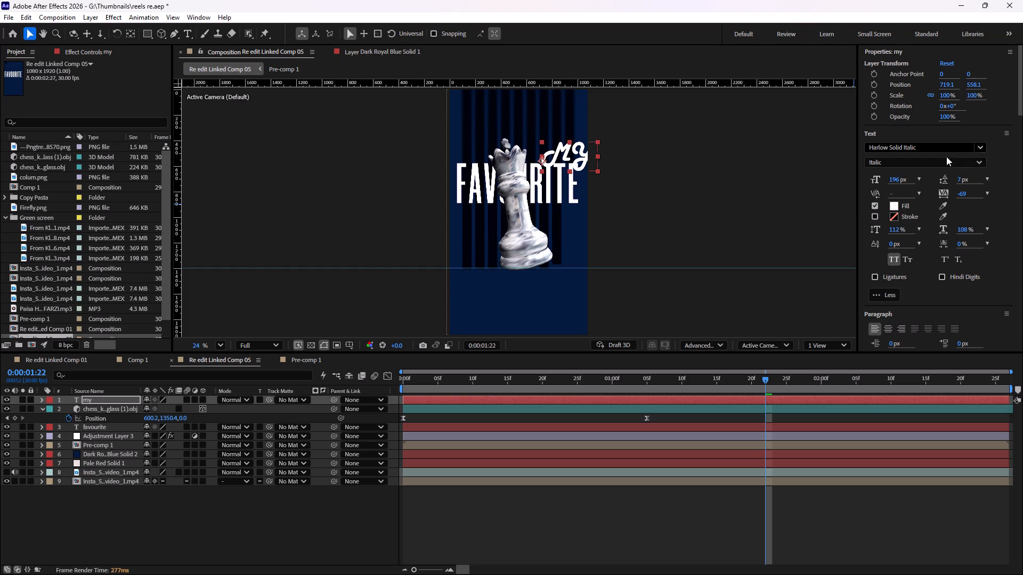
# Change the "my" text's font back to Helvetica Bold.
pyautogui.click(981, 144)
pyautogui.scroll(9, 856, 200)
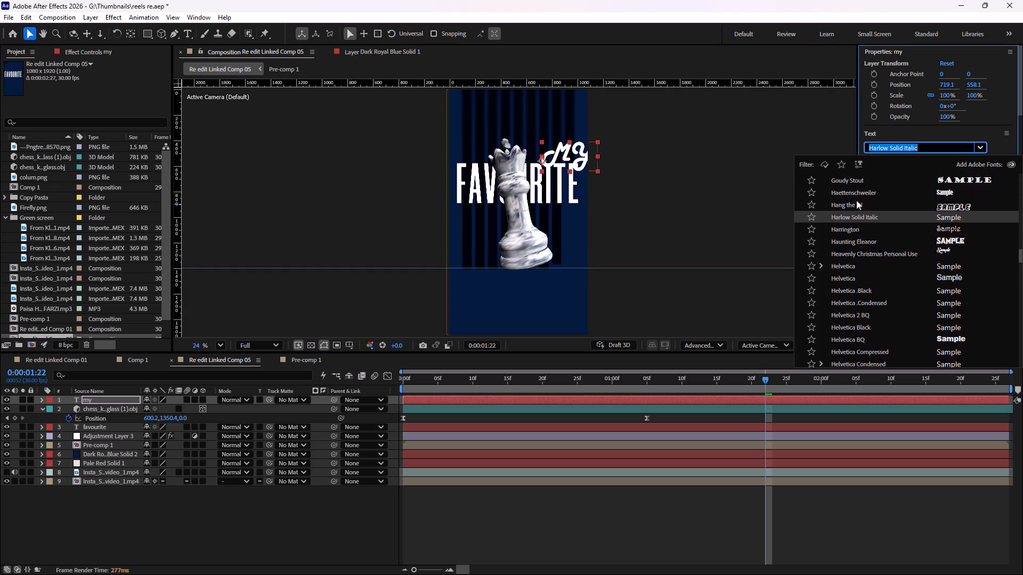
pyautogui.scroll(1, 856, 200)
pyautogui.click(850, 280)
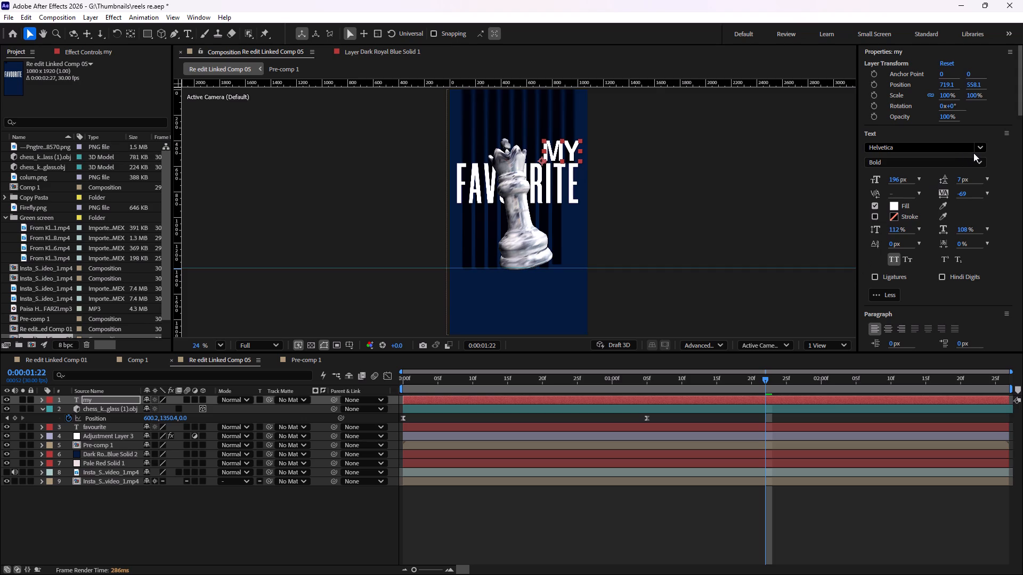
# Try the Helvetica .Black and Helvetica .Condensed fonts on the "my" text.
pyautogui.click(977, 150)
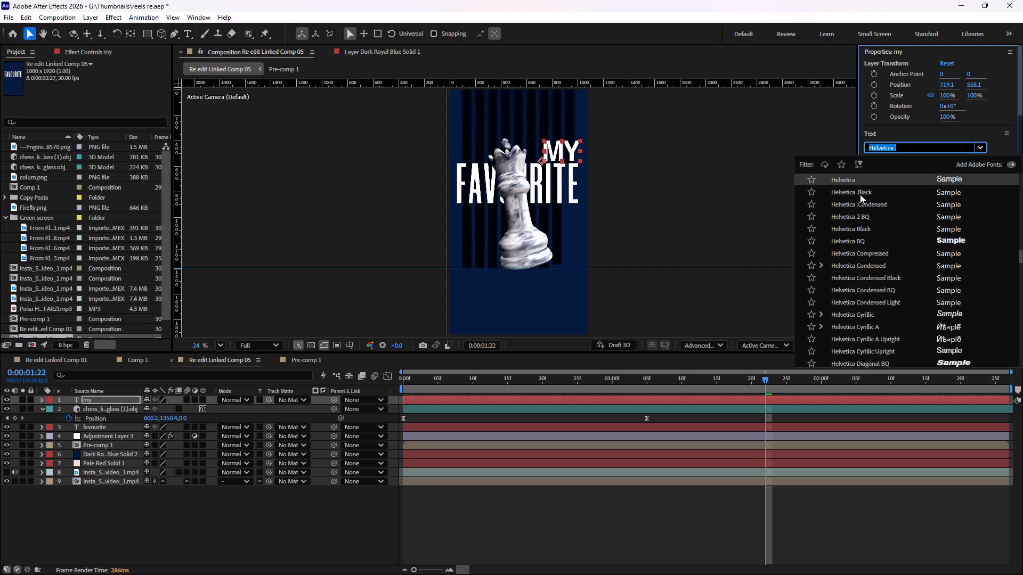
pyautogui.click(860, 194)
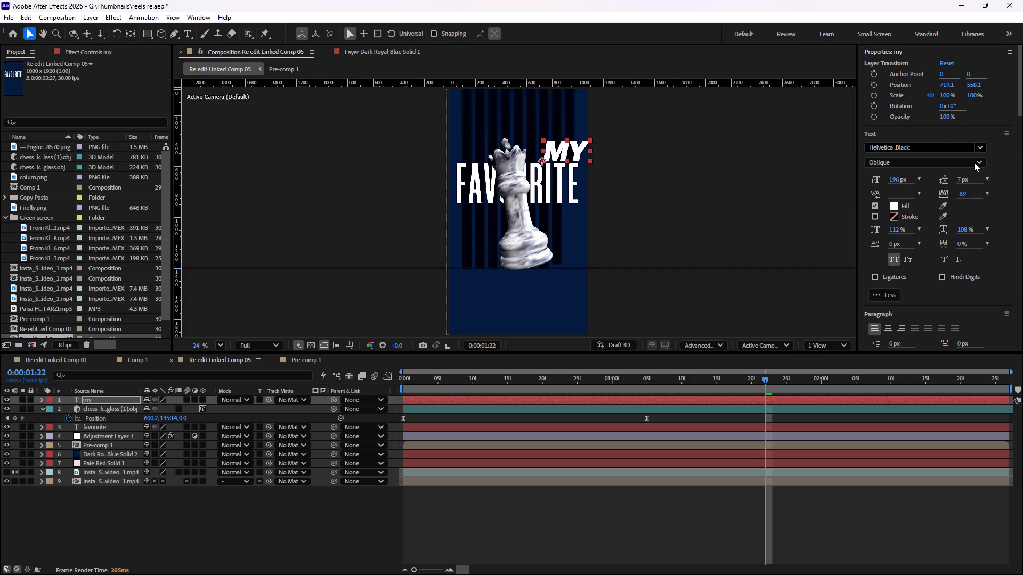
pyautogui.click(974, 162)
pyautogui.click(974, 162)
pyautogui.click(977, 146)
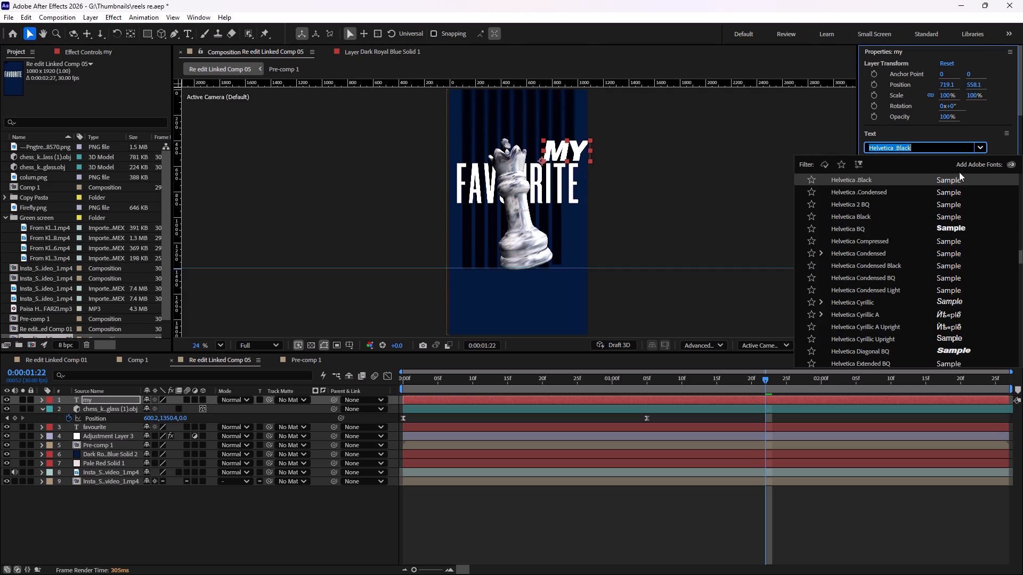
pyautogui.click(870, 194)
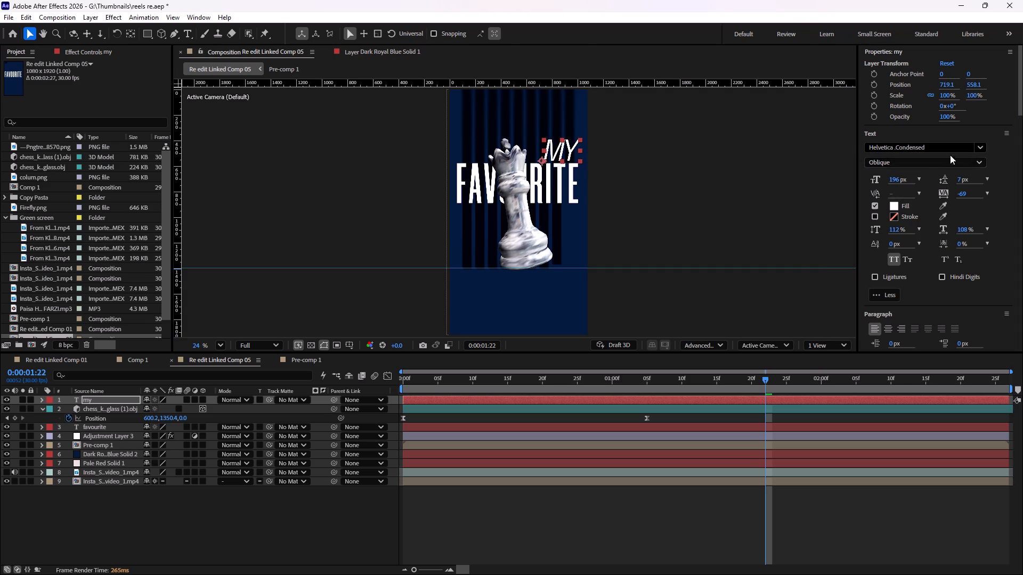
# Apply the Helvetica 2 BQ font in Regular style to the "my" text and deselect it.
pyautogui.click(977, 149)
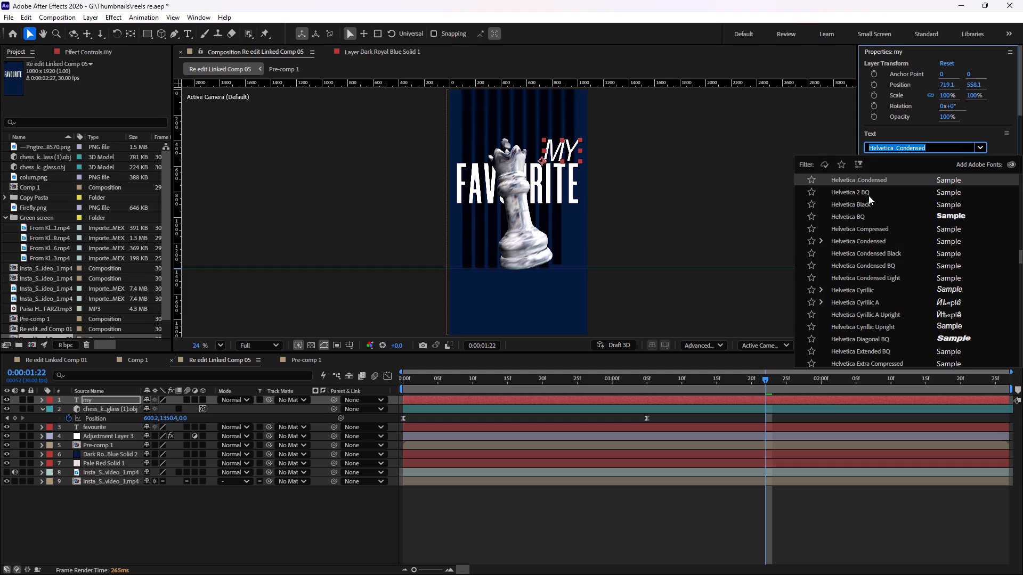
pyautogui.click(868, 195)
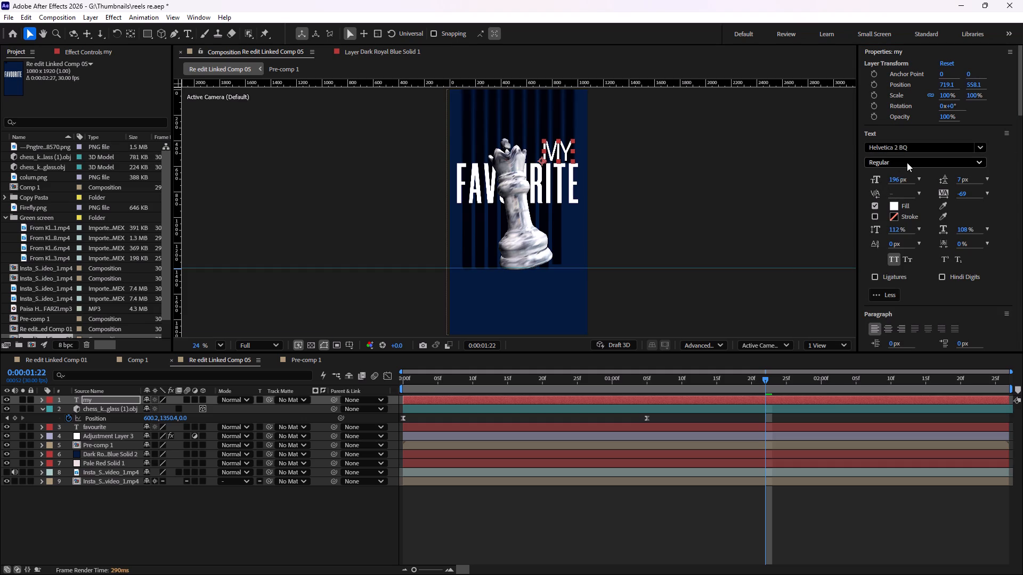
pyautogui.click(907, 162)
pyautogui.click(907, 162)
pyautogui.click(474, 501)
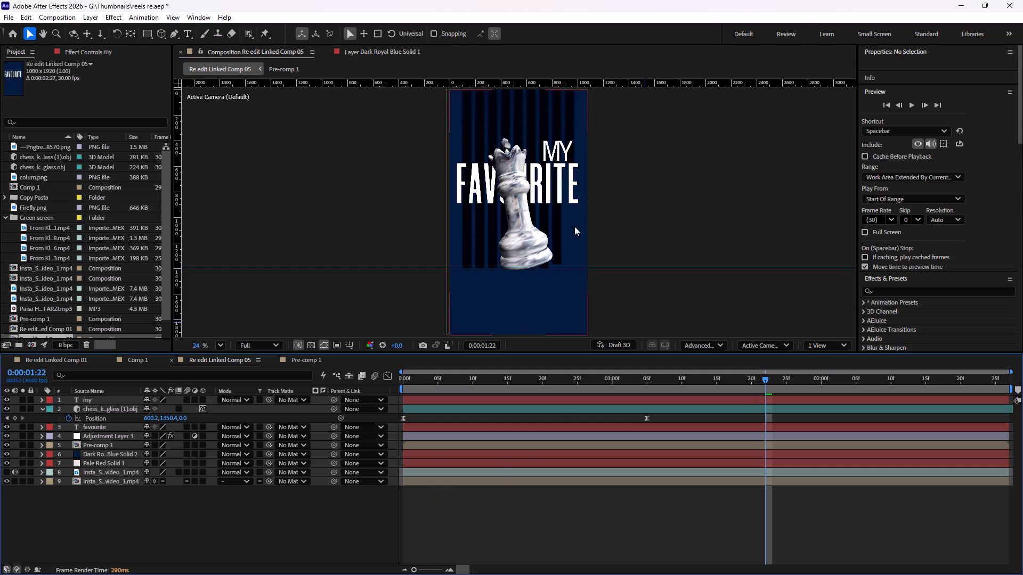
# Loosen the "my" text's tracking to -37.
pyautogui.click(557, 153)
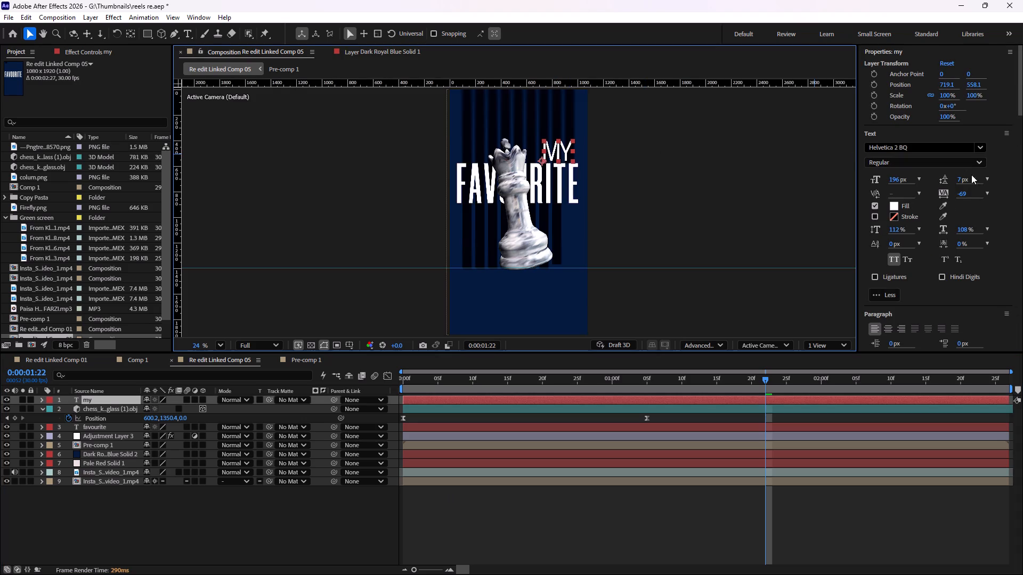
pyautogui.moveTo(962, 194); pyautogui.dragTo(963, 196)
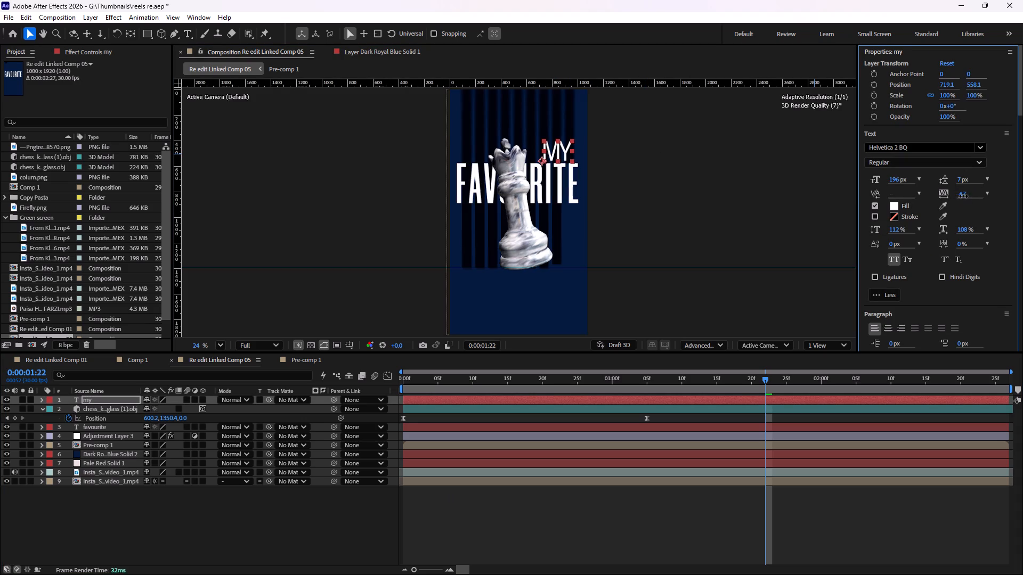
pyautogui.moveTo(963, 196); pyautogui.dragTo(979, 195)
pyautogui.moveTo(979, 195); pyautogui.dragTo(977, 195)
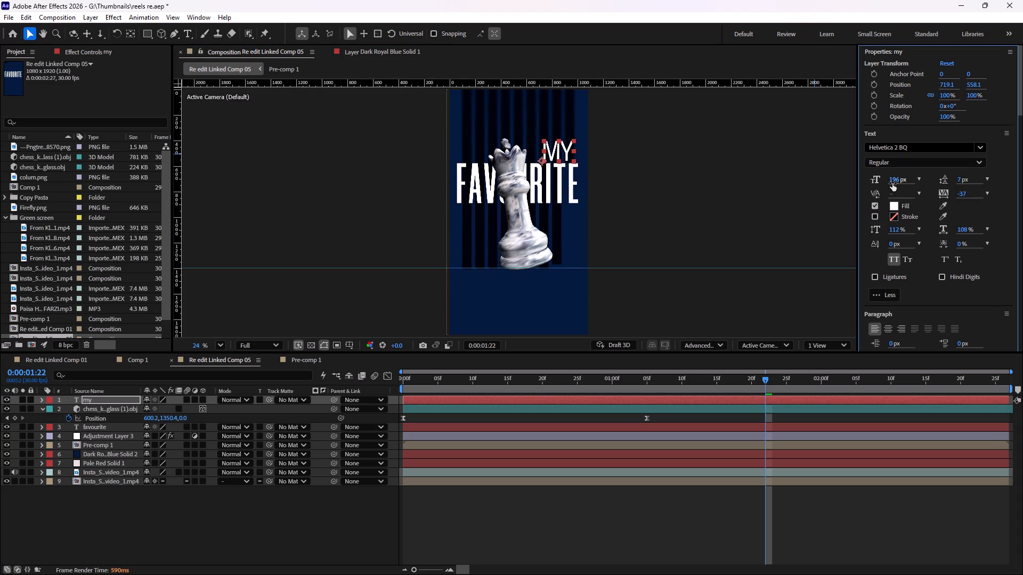
# Increase the "my" text's font size to 220 px.
pyautogui.moveTo(892, 183); pyautogui.dragTo(900, 182)
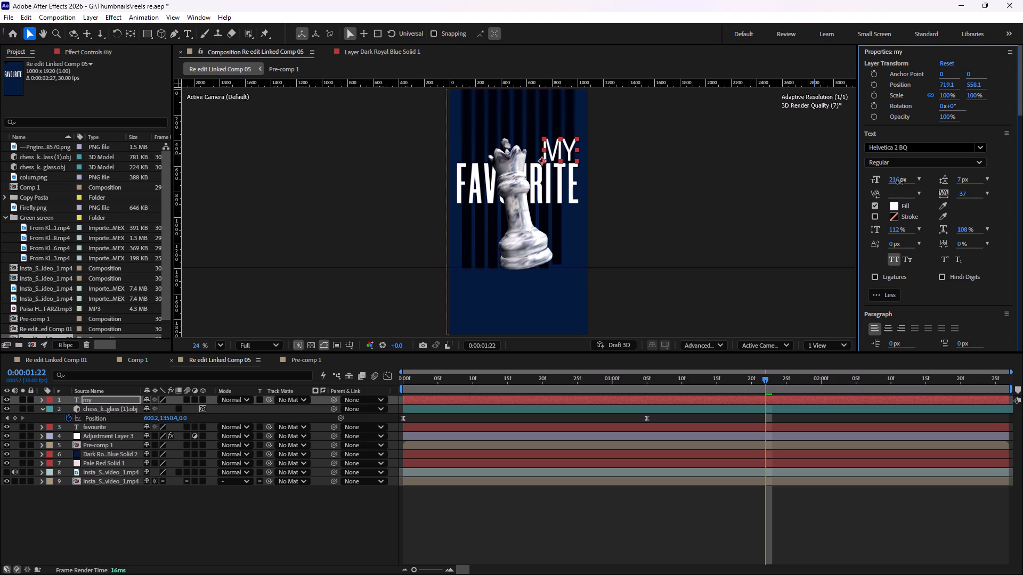
pyautogui.moveTo(900, 182); pyautogui.dragTo(902, 183)
pyautogui.moveTo(902, 183); pyautogui.dragTo(903, 183)
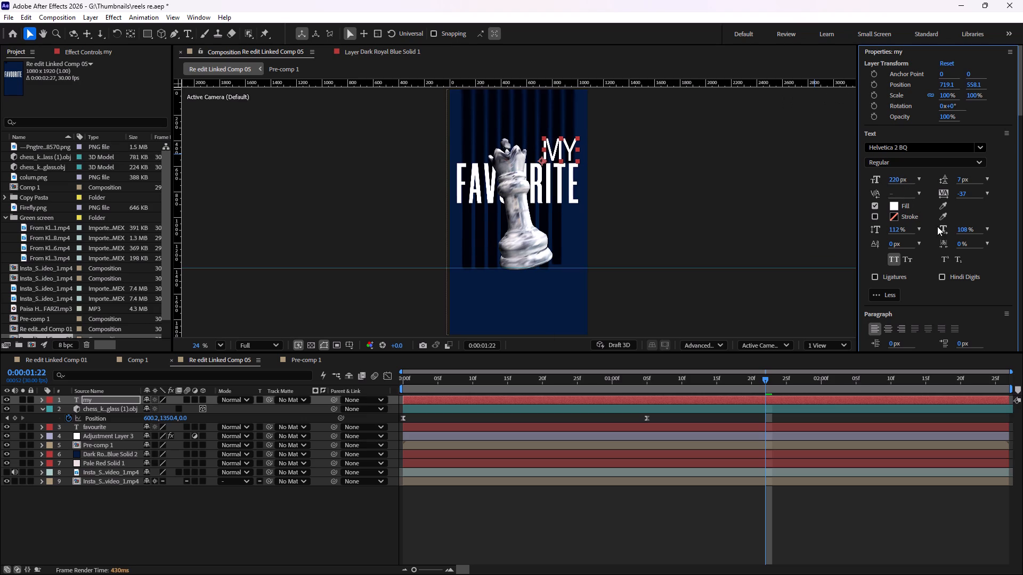
# Set the "my" text's tracking to -19 and deselect the text.
pyautogui.moveTo(962, 195); pyautogui.dragTo(958, 195)
pyautogui.moveTo(958, 195); pyautogui.dragTo(970, 196)
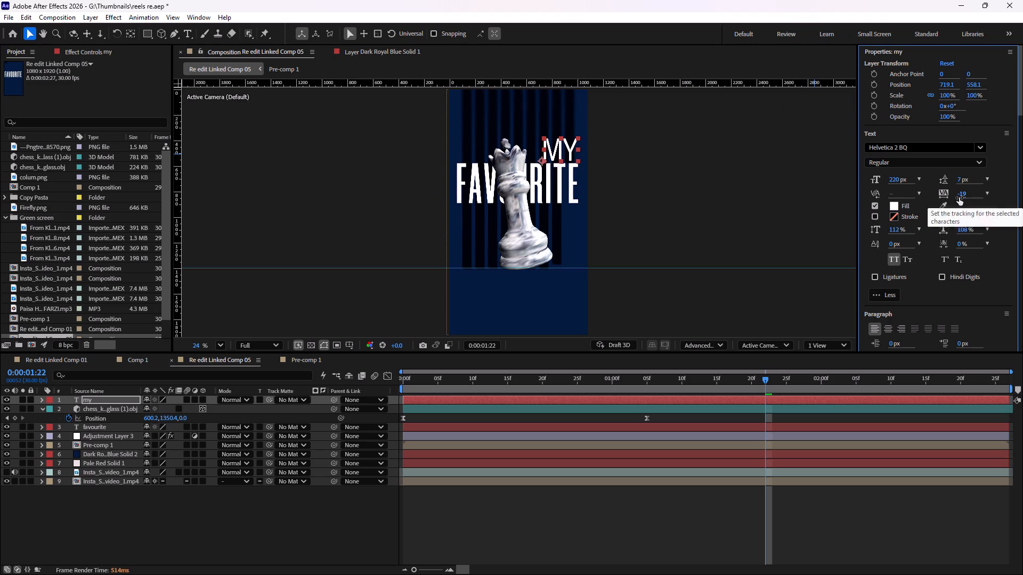
pyautogui.click(607, 535)
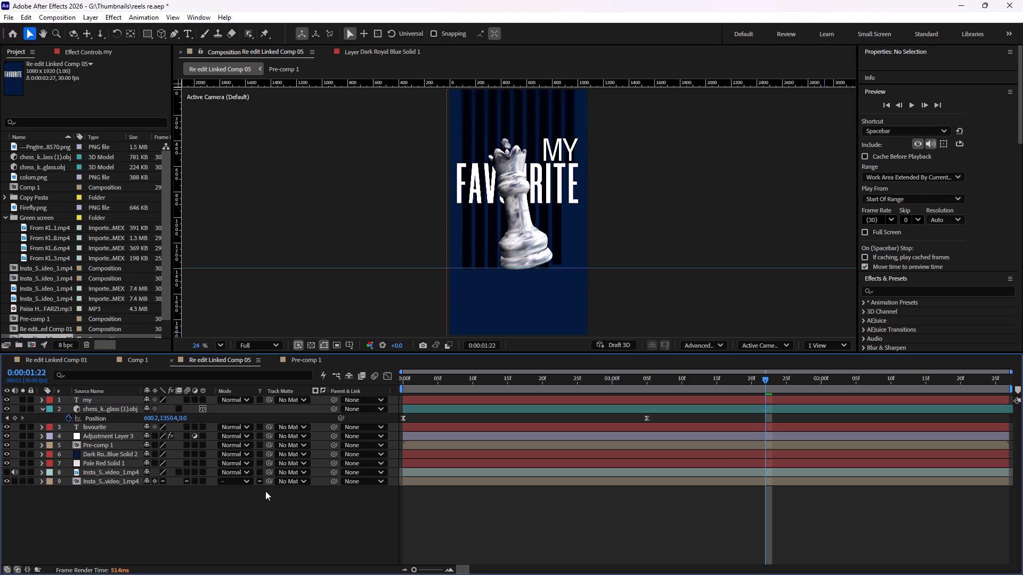
# Shift the "my" text horizontally to an X position of 737.1 and deselect it.
pyautogui.click(89, 400)
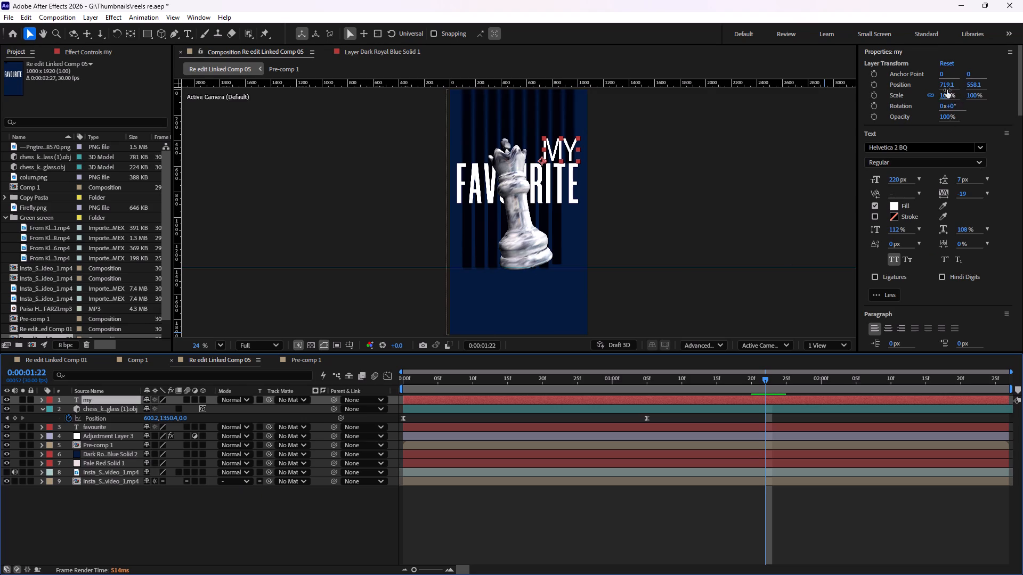
pyautogui.moveTo(946, 87); pyautogui.dragTo(957, 88)
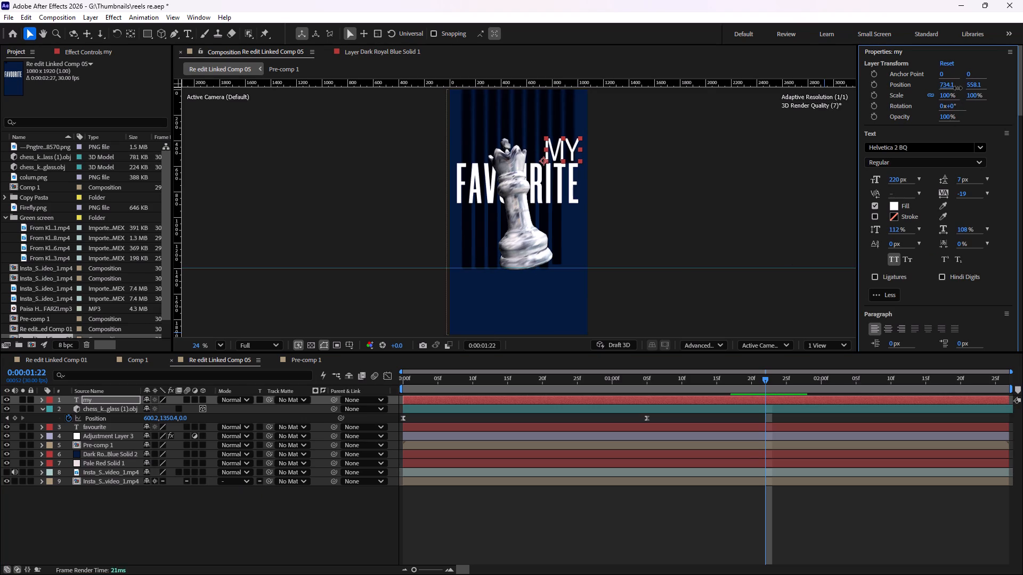
pyautogui.moveTo(957, 88); pyautogui.dragTo(959, 88)
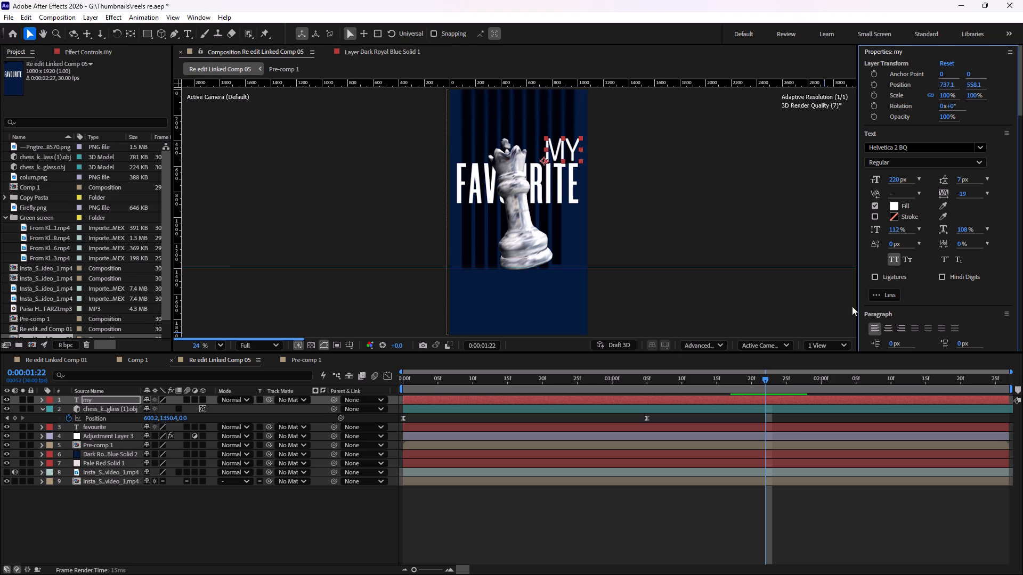
pyautogui.click(732, 510)
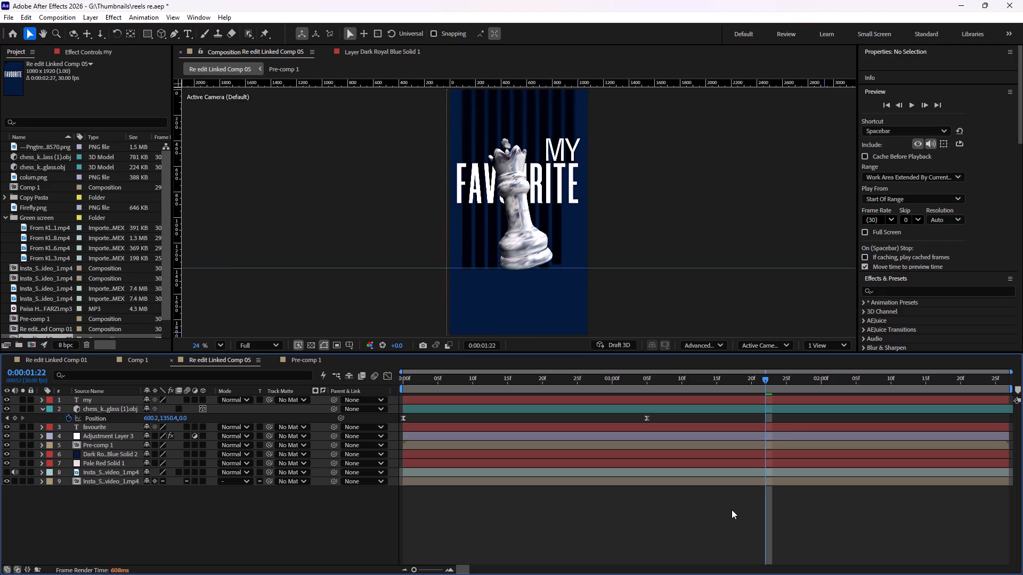
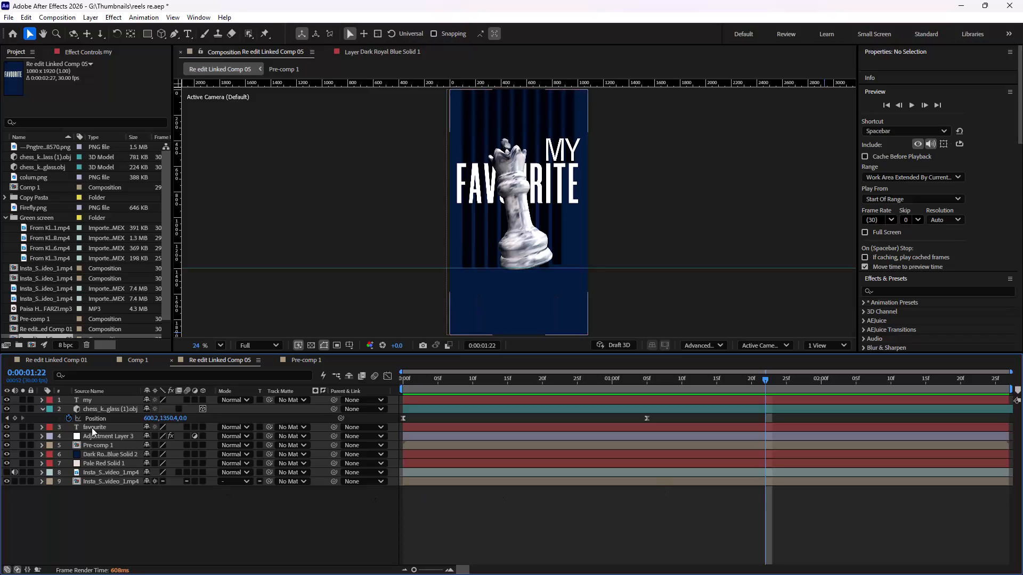
# Move the "favourite" text down to a Y position of 1056.2.
pyautogui.click(96, 426)
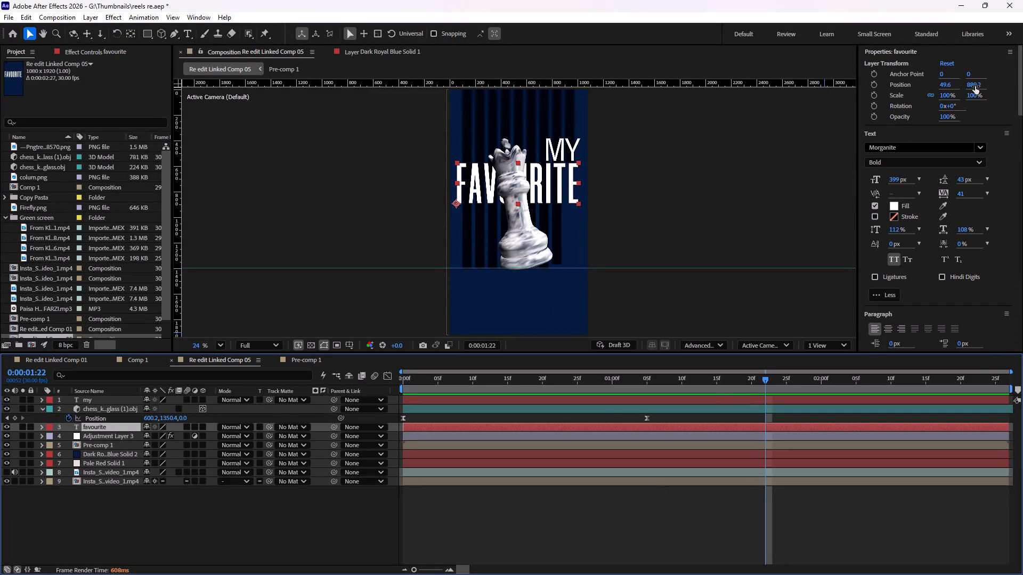
pyautogui.moveTo(975, 86); pyautogui.dragTo(1022, 116)
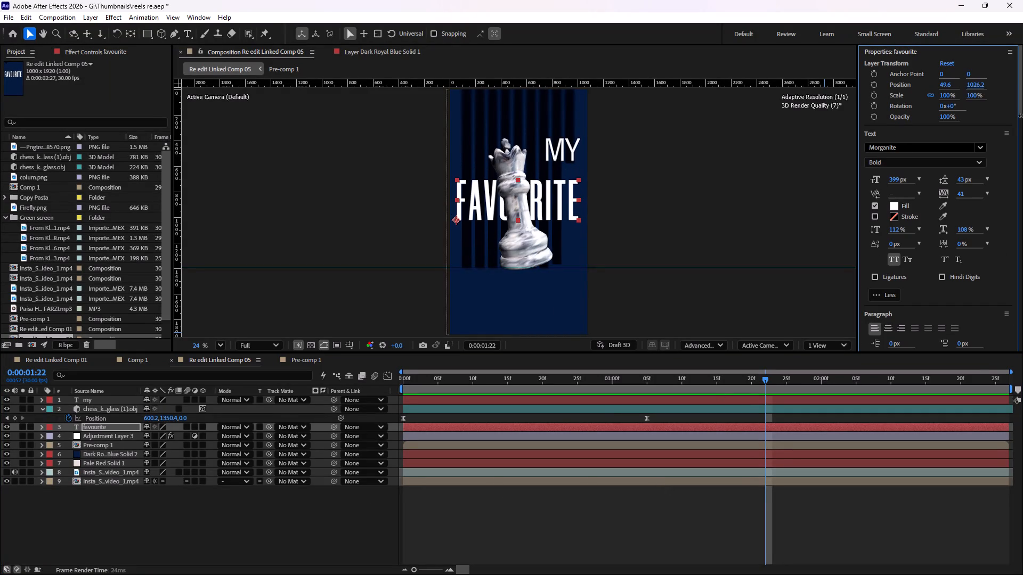
pyautogui.moveTo(1022, 116); pyautogui.dragTo(1022, 143)
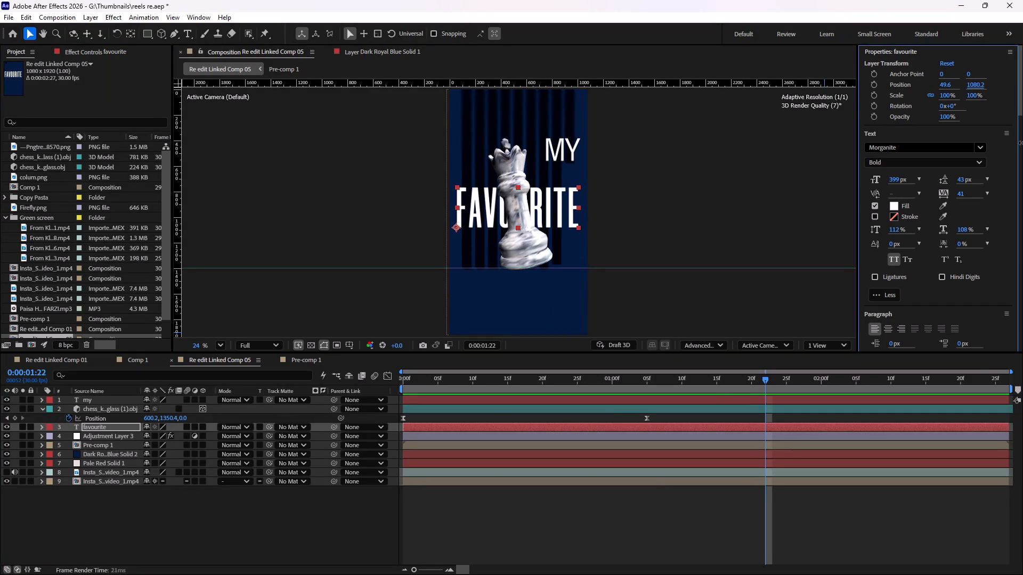
pyautogui.moveTo(1022, 143); pyautogui.dragTo(1022, 153)
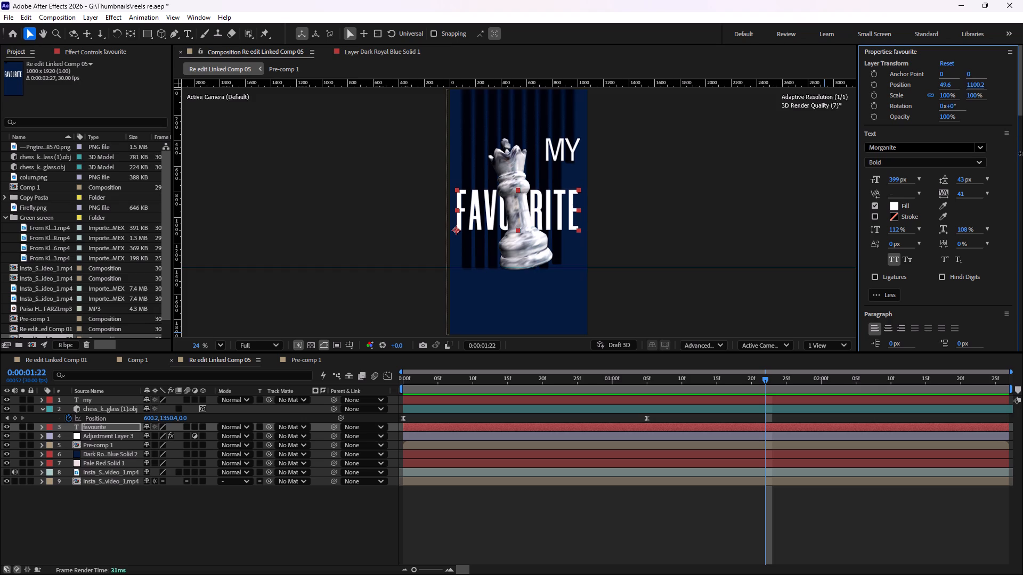
pyautogui.moveTo(1022, 153); pyautogui.dragTo(1002, 151)
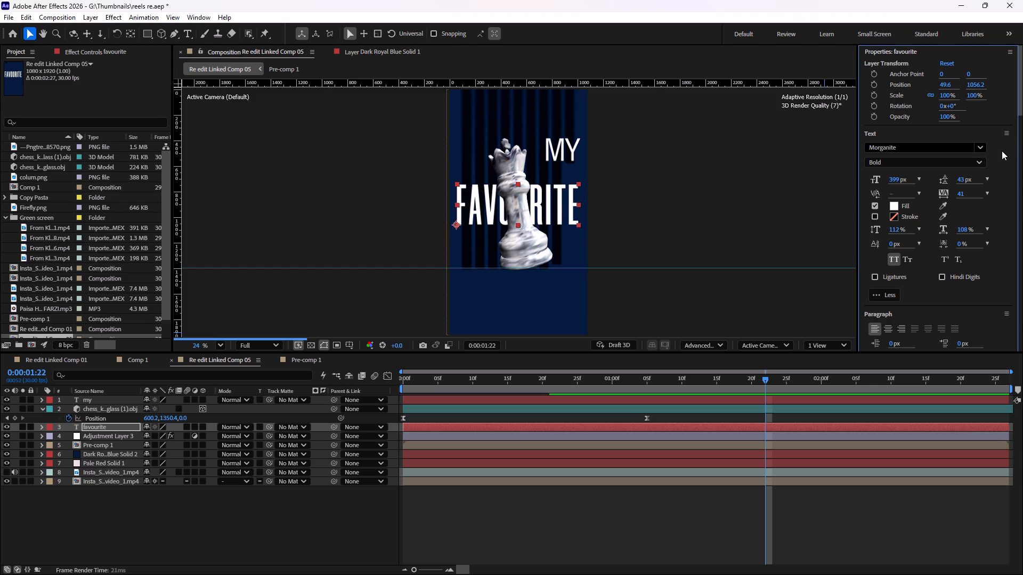
# Move the "my" text down until it sits just above the "FAVOURITE" title, keeping its X position, and deselect it.
pyautogui.click(119, 400)
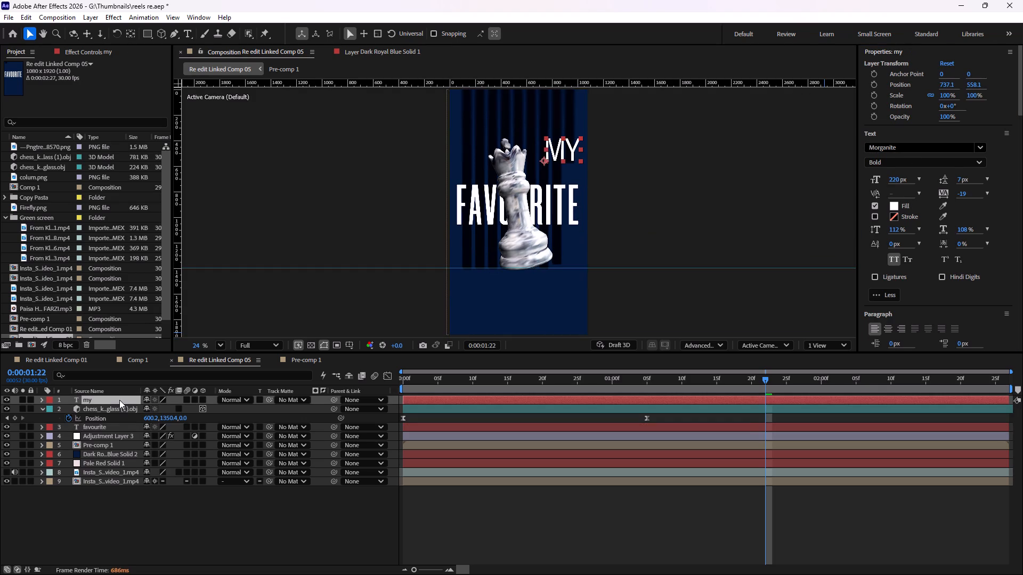
pyautogui.moveTo(972, 85); pyautogui.dragTo(974, 85)
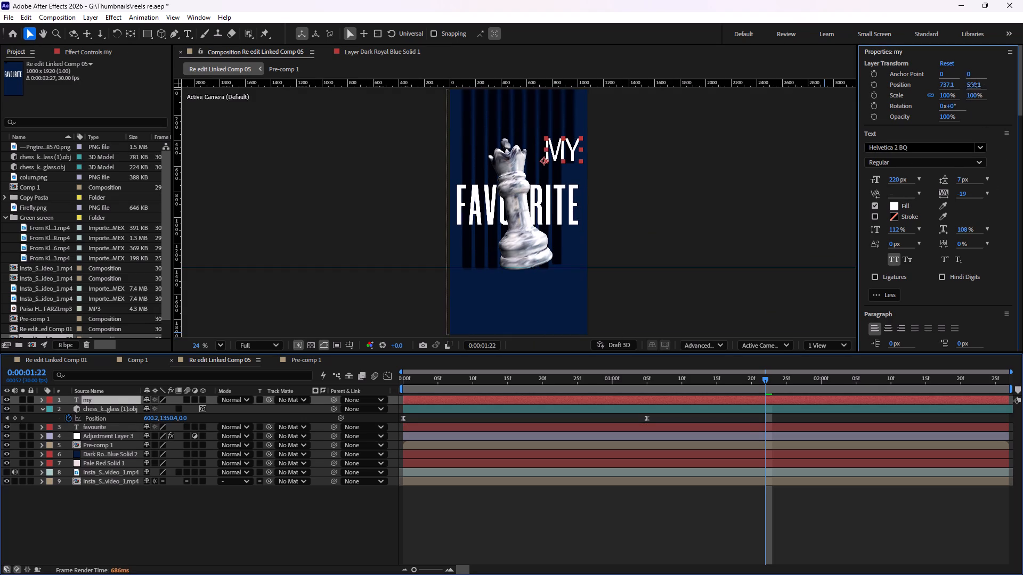
pyautogui.moveTo(974, 85); pyautogui.dragTo(1022, 116)
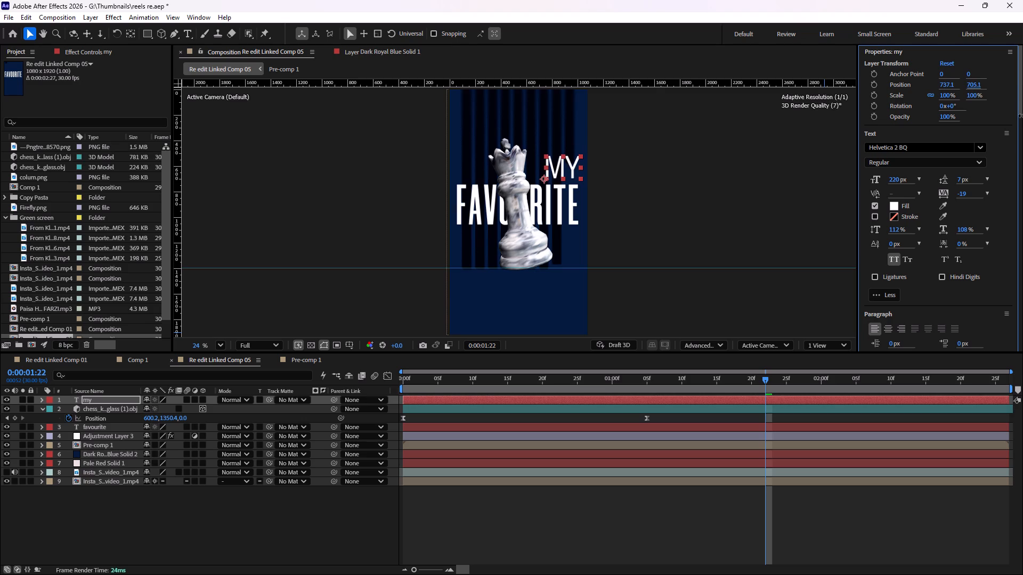
pyautogui.moveTo(1022, 116); pyautogui.dragTo(1022, 122)
pyautogui.click(591, 516)
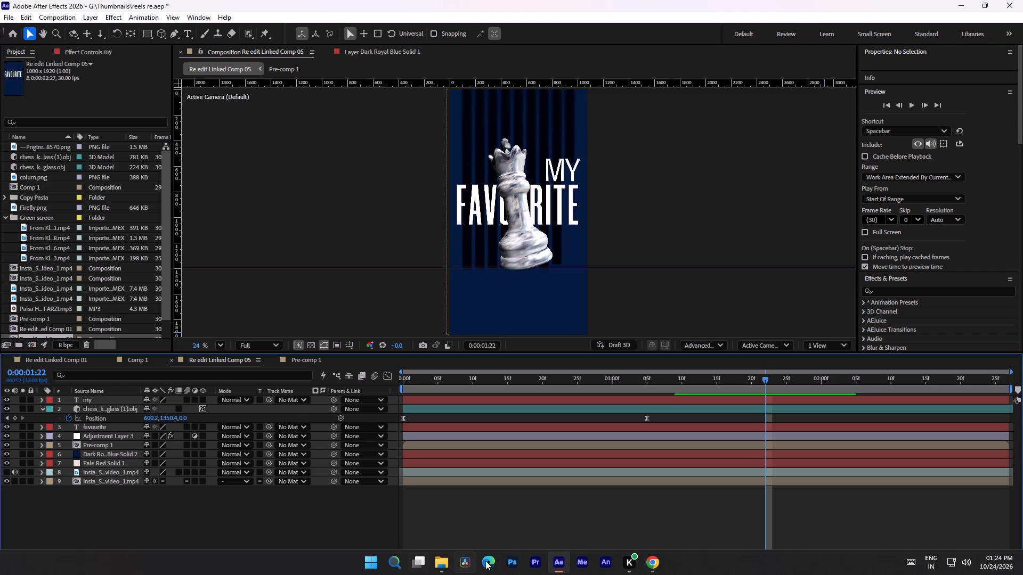
# Switch to Chrome, search Google for "peristiwa font" in a new tab, and download Peristiwa from its dafont.com page.
pyautogui.click(652, 556)
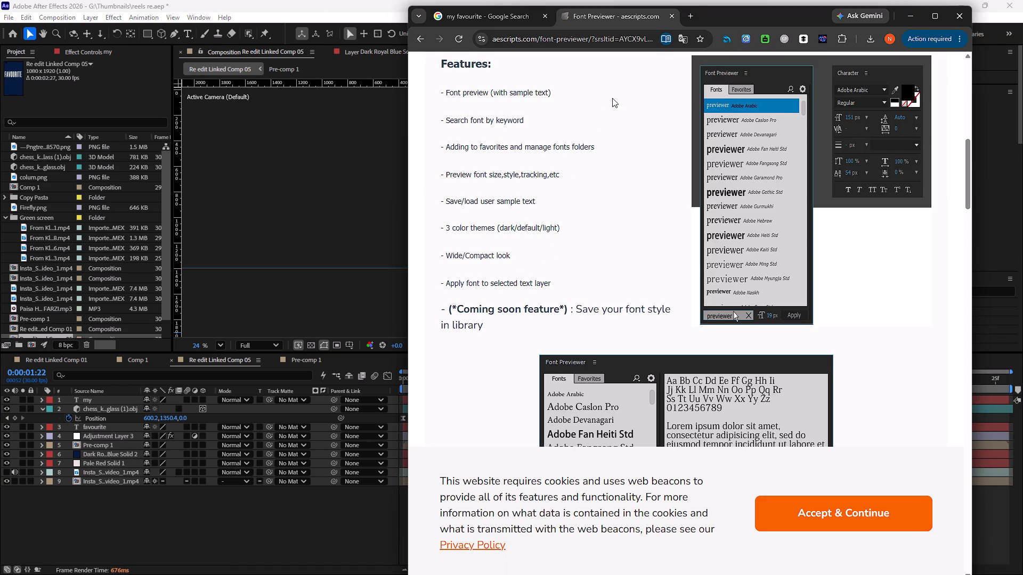
pyautogui.click(695, 9)
pyautogui.click(692, 14)
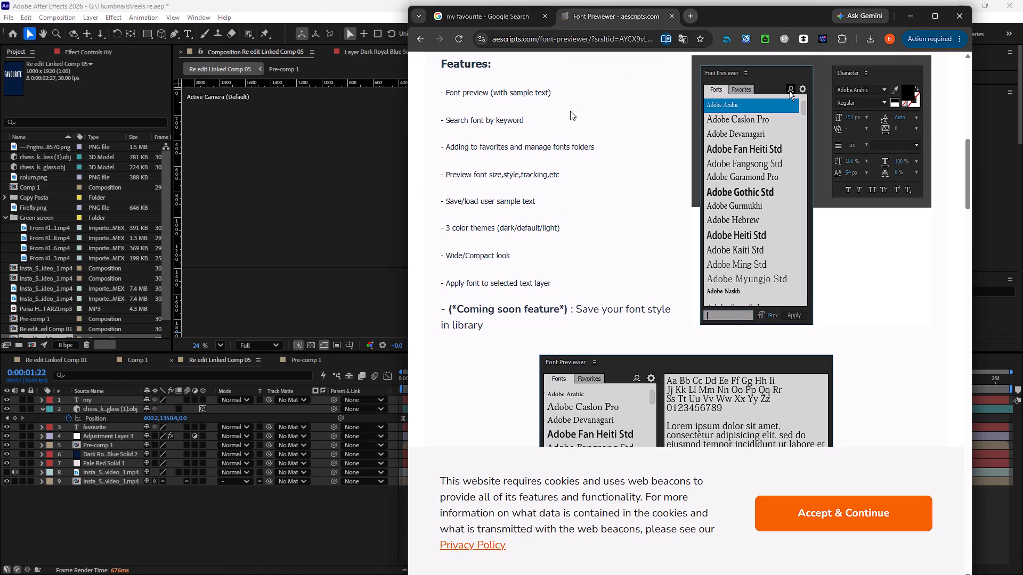
pyautogui.click(549, 219)
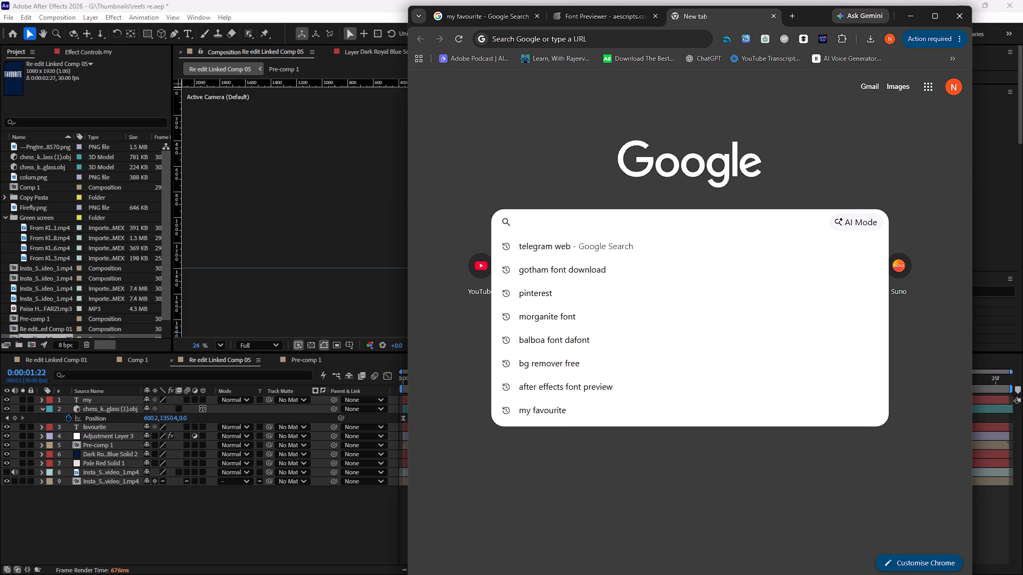
pyautogui.press('p')
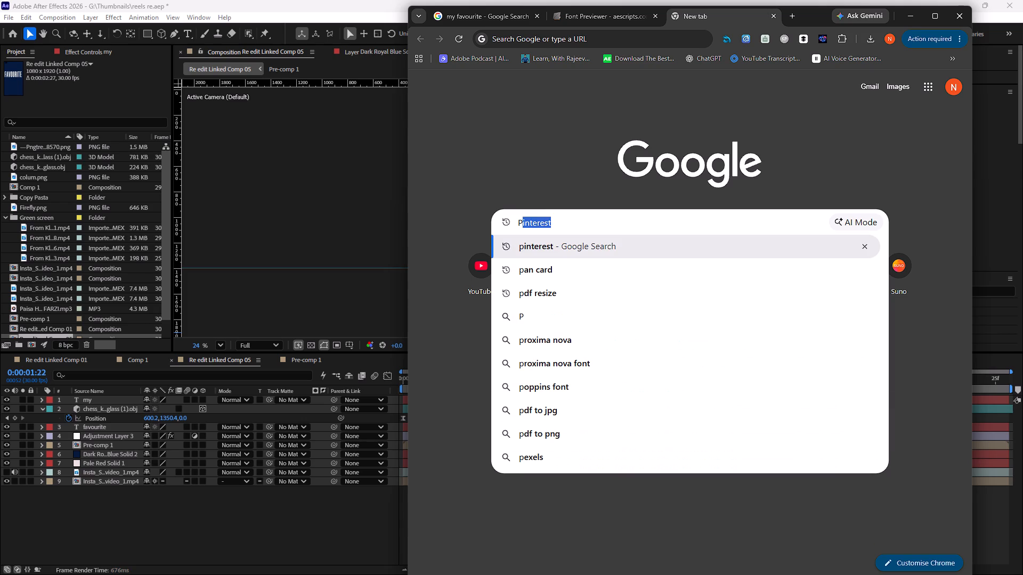
pyautogui.press('e')
pyautogui.press('r')
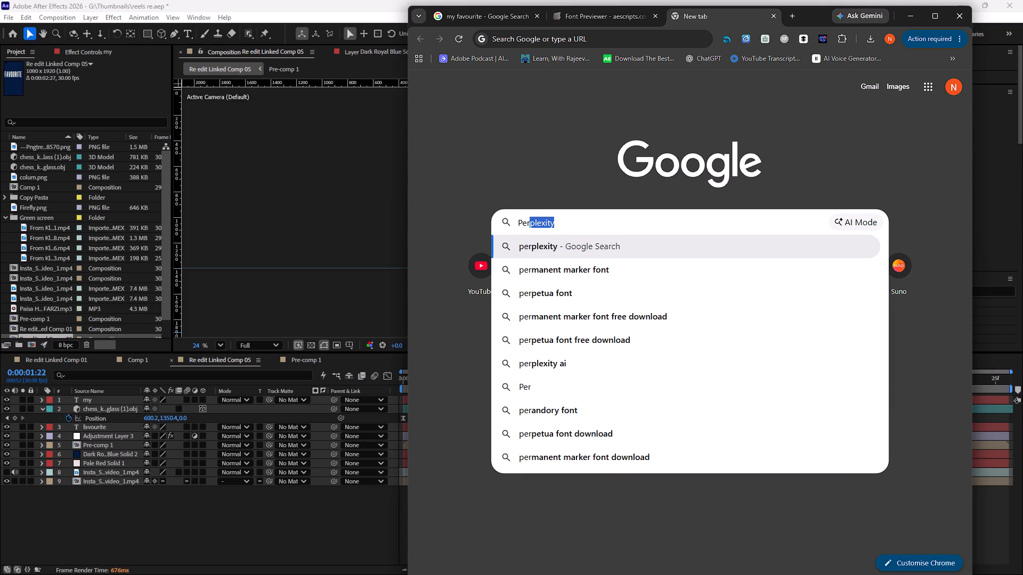
pyautogui.press('i')
pyautogui.press('s')
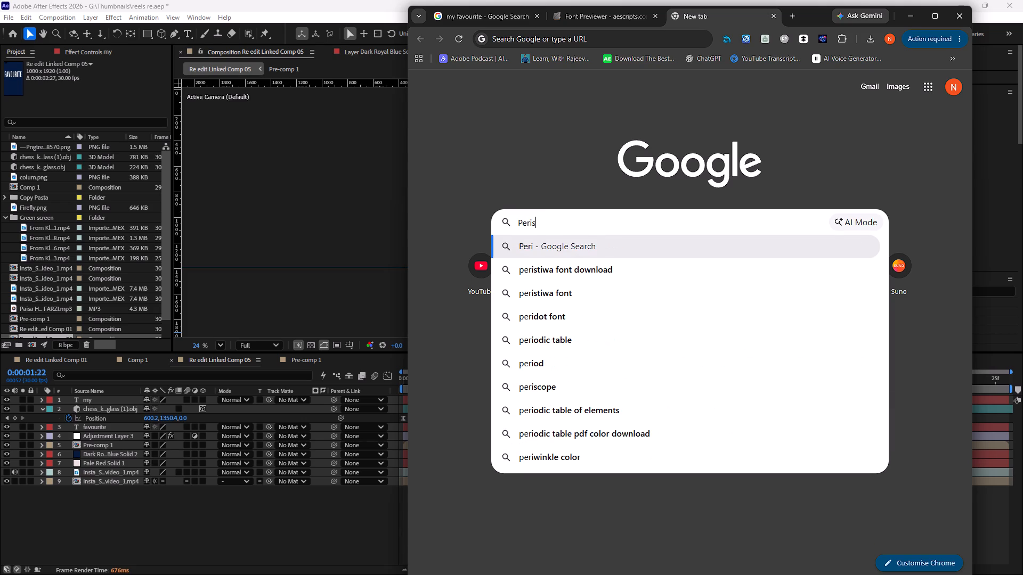
pyautogui.press('t')
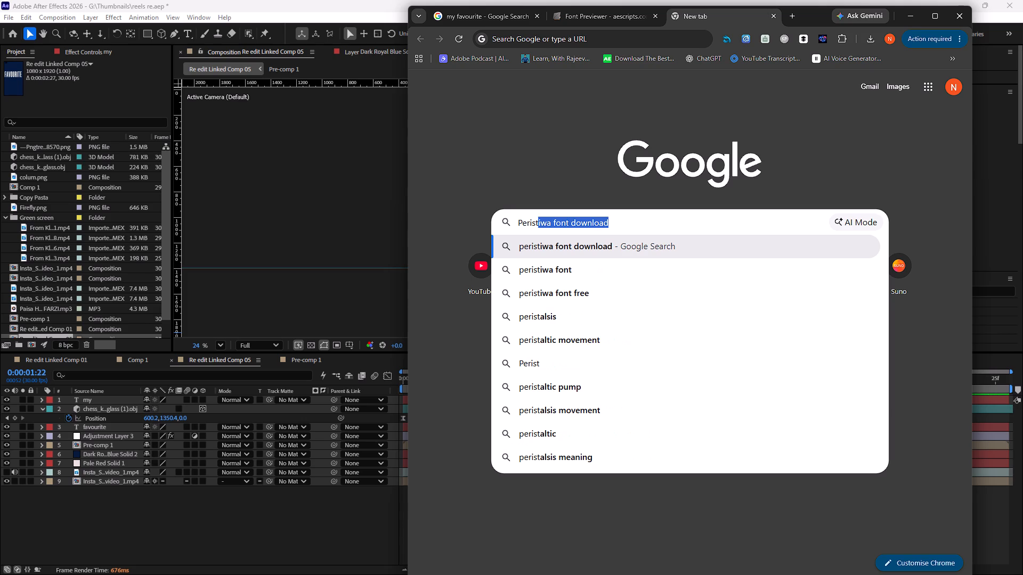
pyautogui.write('wa')
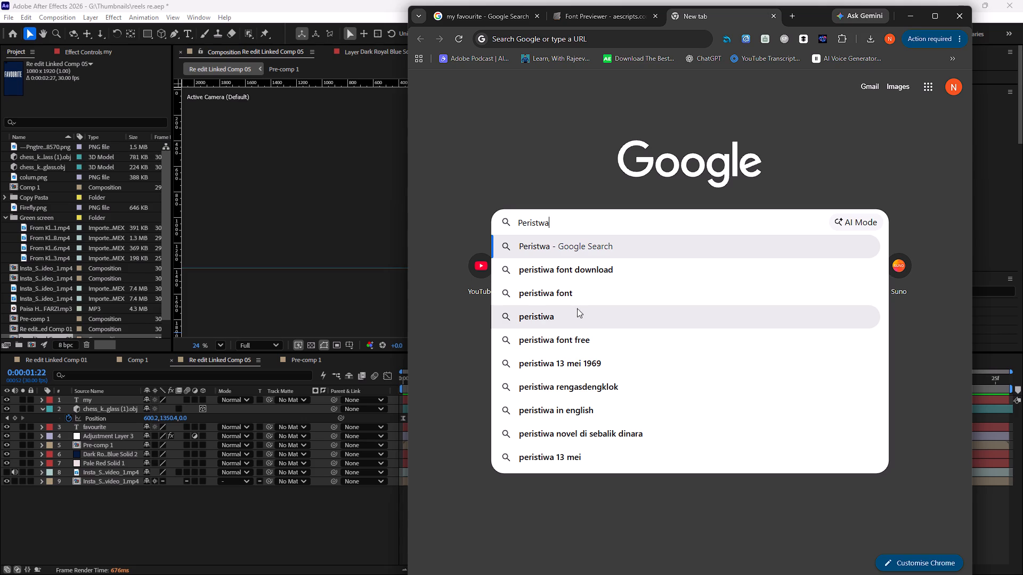
pyautogui.click(576, 295)
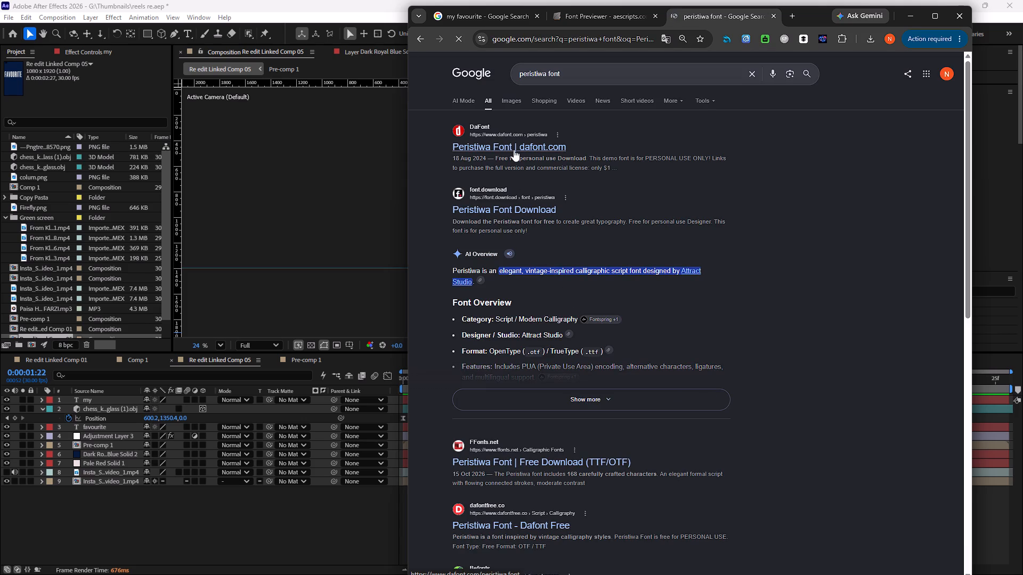
pyautogui.click(514, 150)
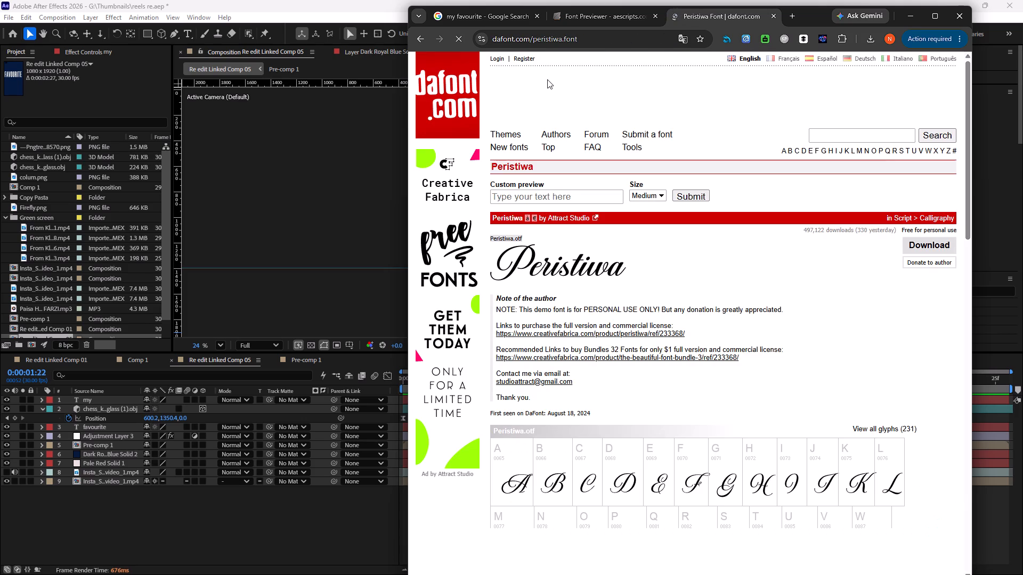
pyautogui.click(932, 243)
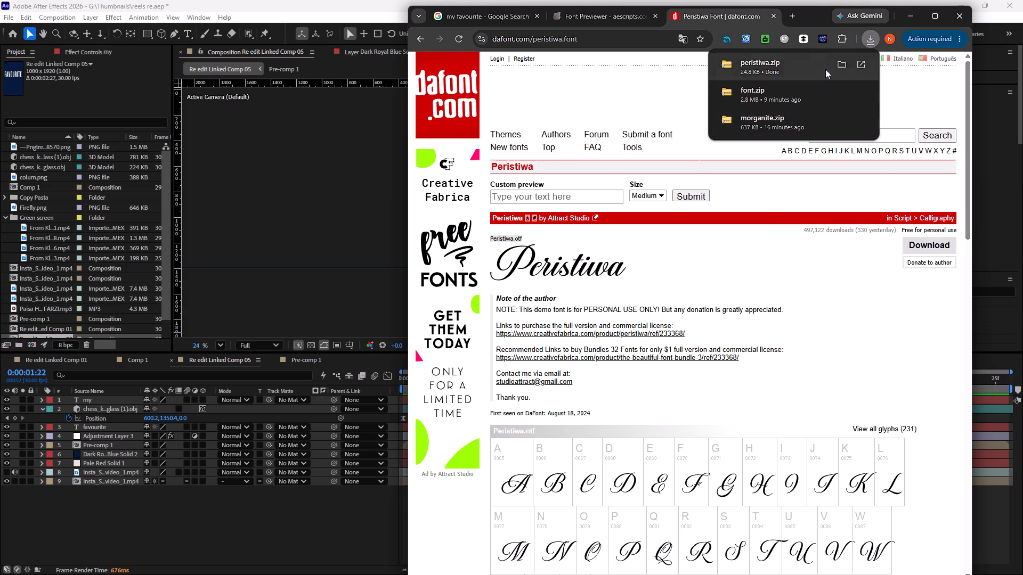
# Copy the downloaded peristiwa.zip from the Downloads folder into the "my fonts" folder on drive G:.
pyautogui.click(840, 64)
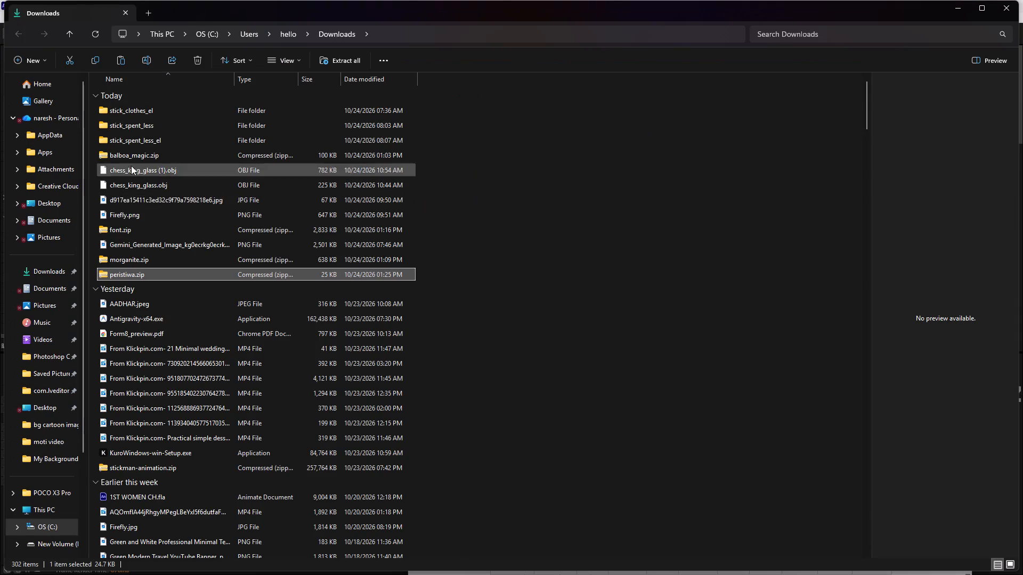
pyautogui.click(90, 58)
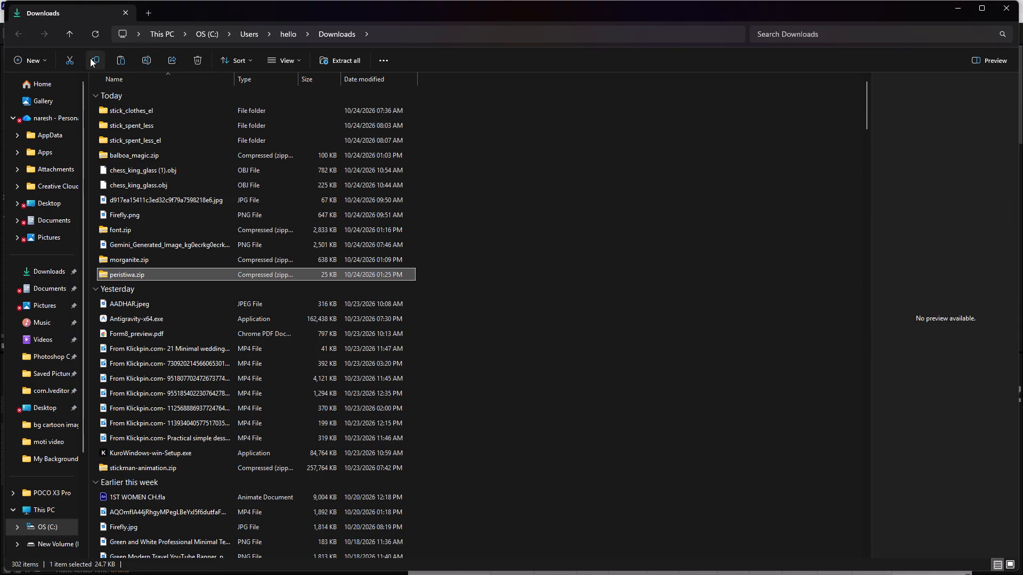
pyautogui.scroll(-6, 26, 401)
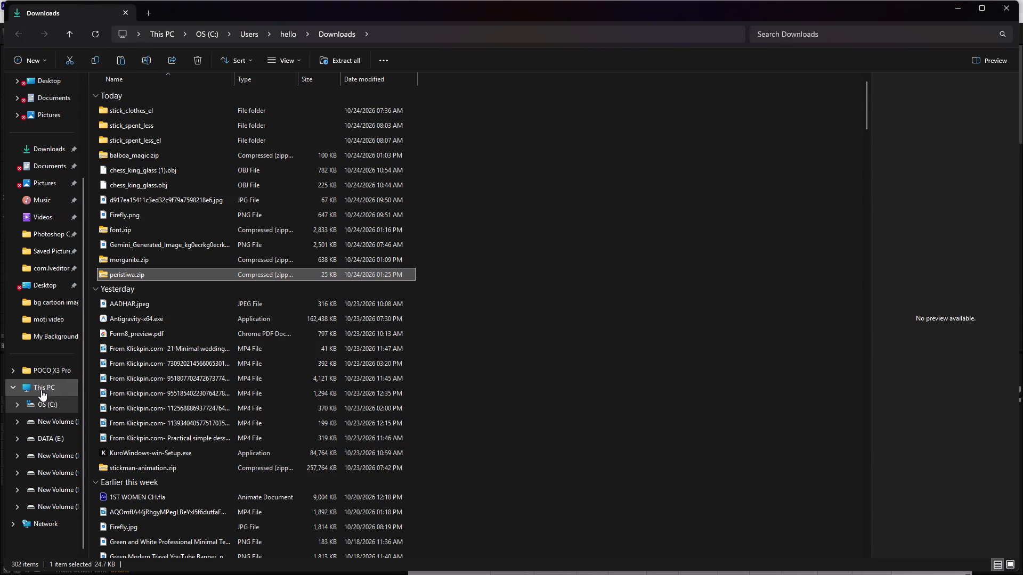
pyautogui.click(42, 388)
pyautogui.doubleClick(539, 111)
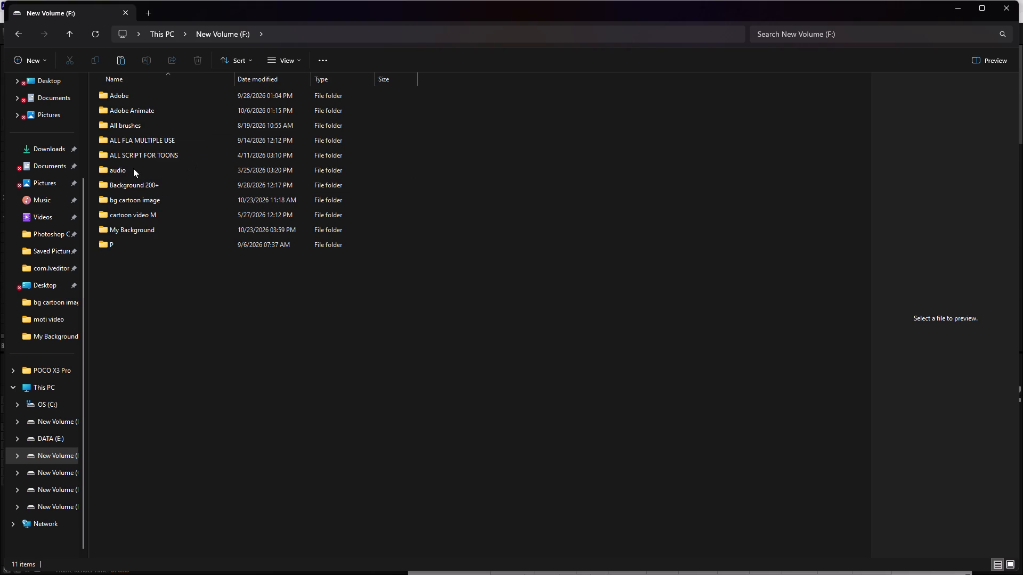
pyautogui.click(73, 29)
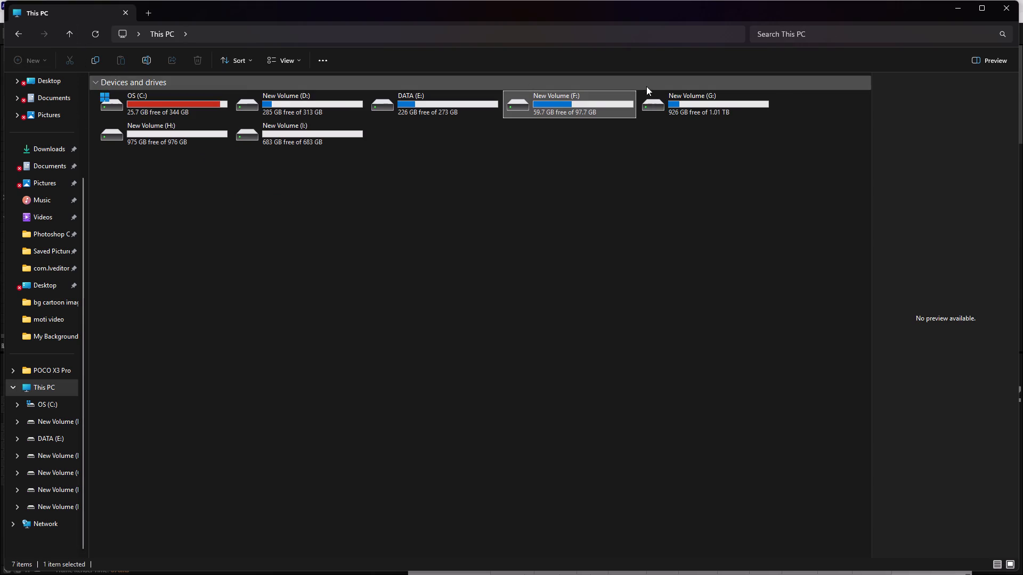
pyautogui.doubleClick(454, 102)
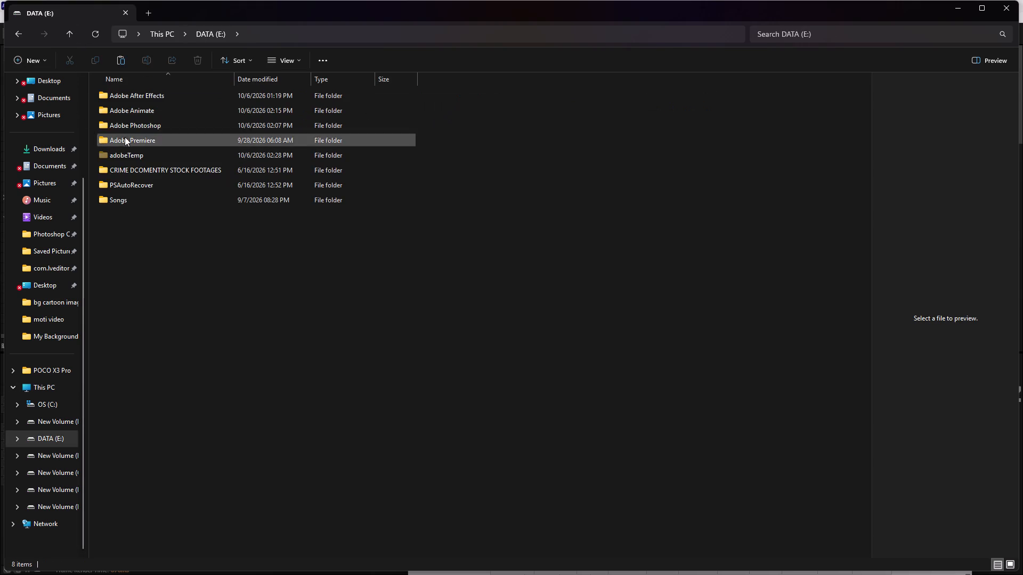
pyautogui.click(76, 35)
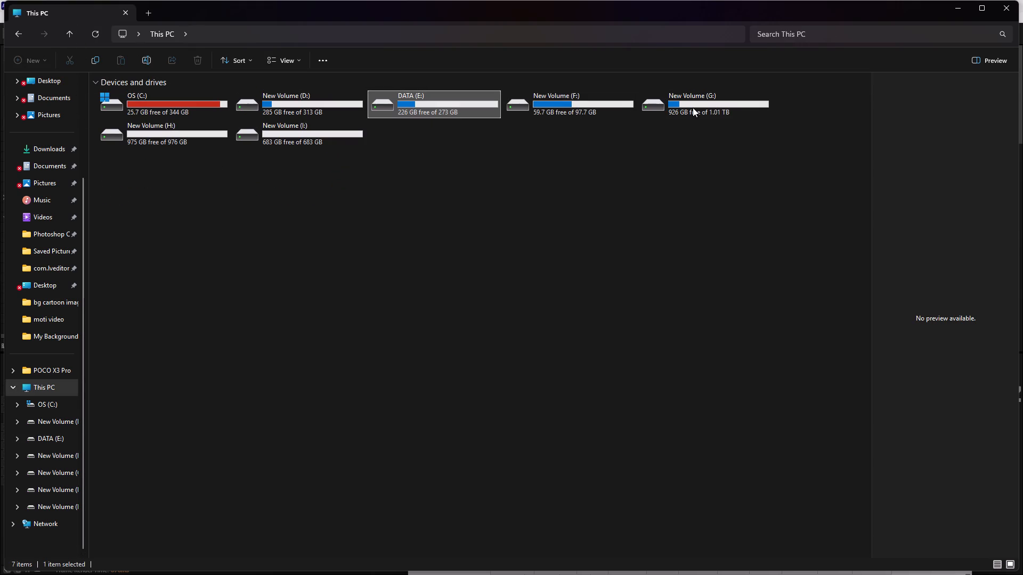
pyautogui.doubleClick(693, 108)
pyautogui.doubleClick(170, 201)
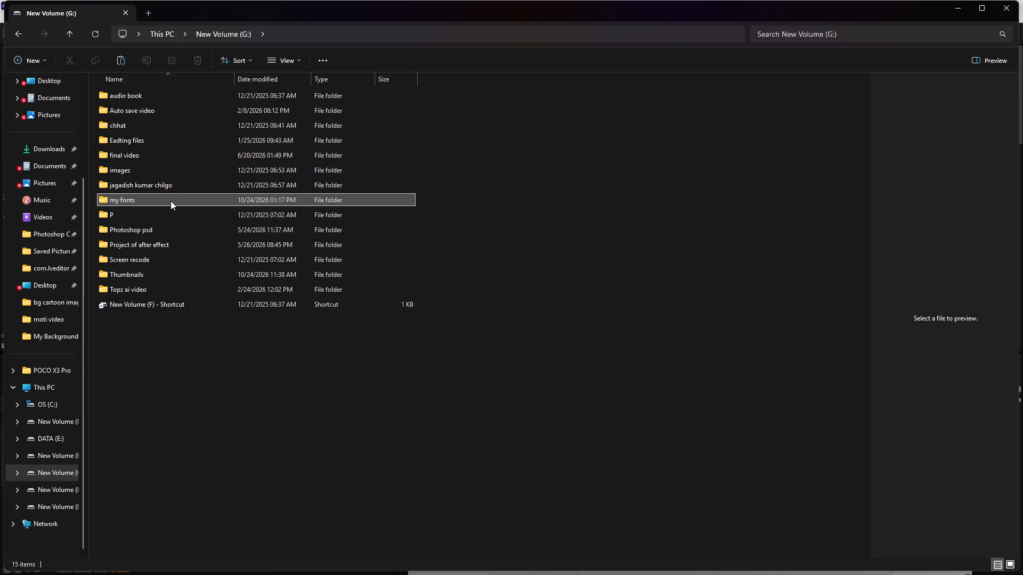
pyautogui.rightClick(603, 287)
pyautogui.click(620, 306)
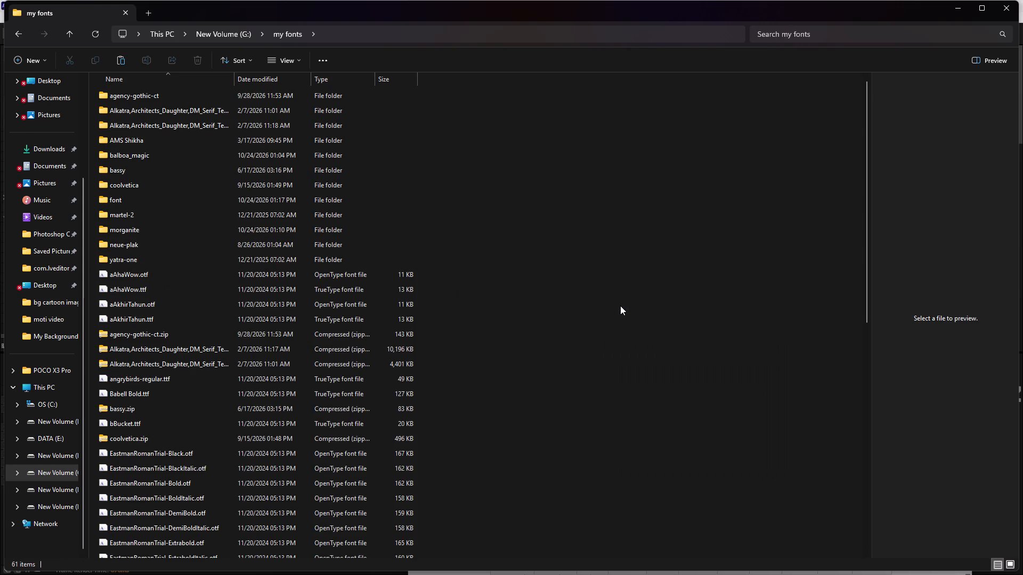
# Extract peristiwa.zip to G:\my fonts\peristiwa, showing the extracted files when complete.
pyautogui.scroll(-3, 475, 321)
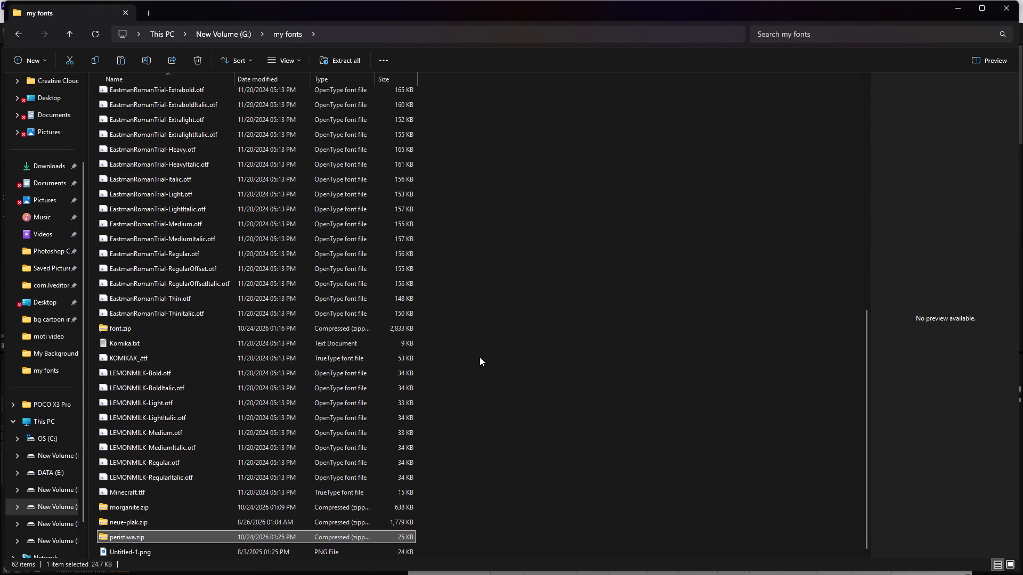
pyautogui.click(346, 59)
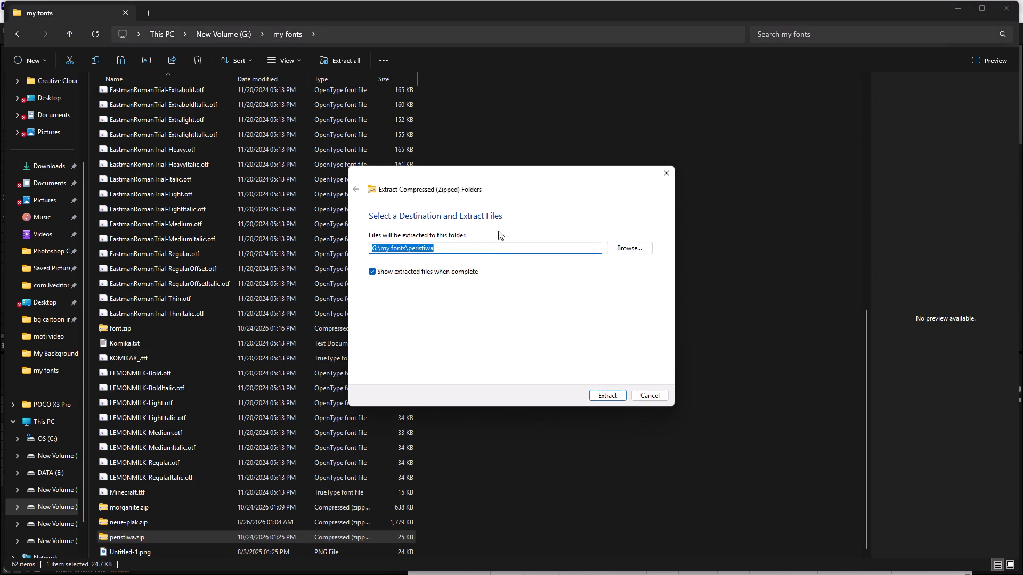
pyautogui.click(620, 397)
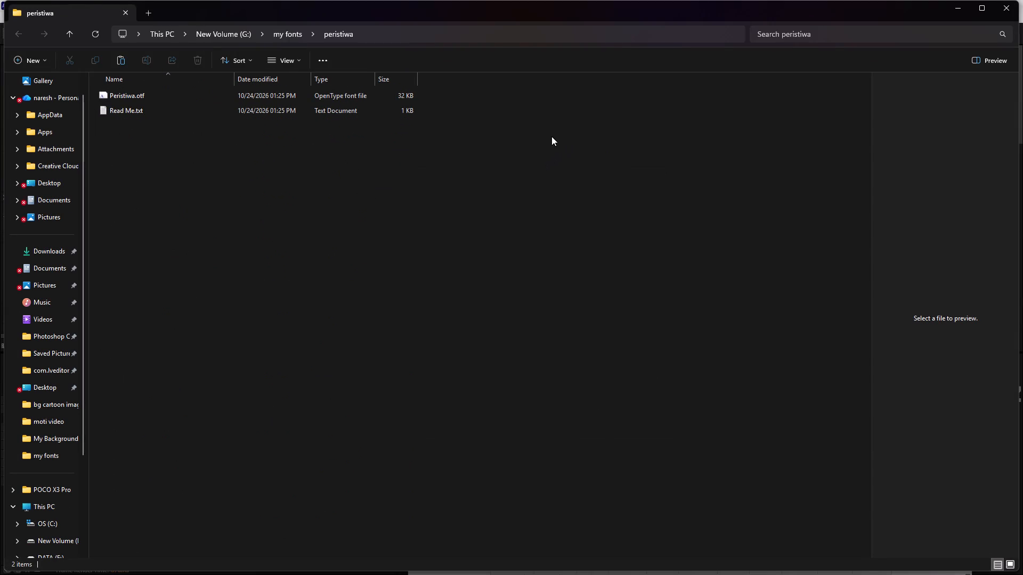
# Install the Peristiwa font from the two extracted files in the G:\my fonts\peristiwa folder.
pyautogui.moveTo(551, 136); pyautogui.dragTo(104, 85)
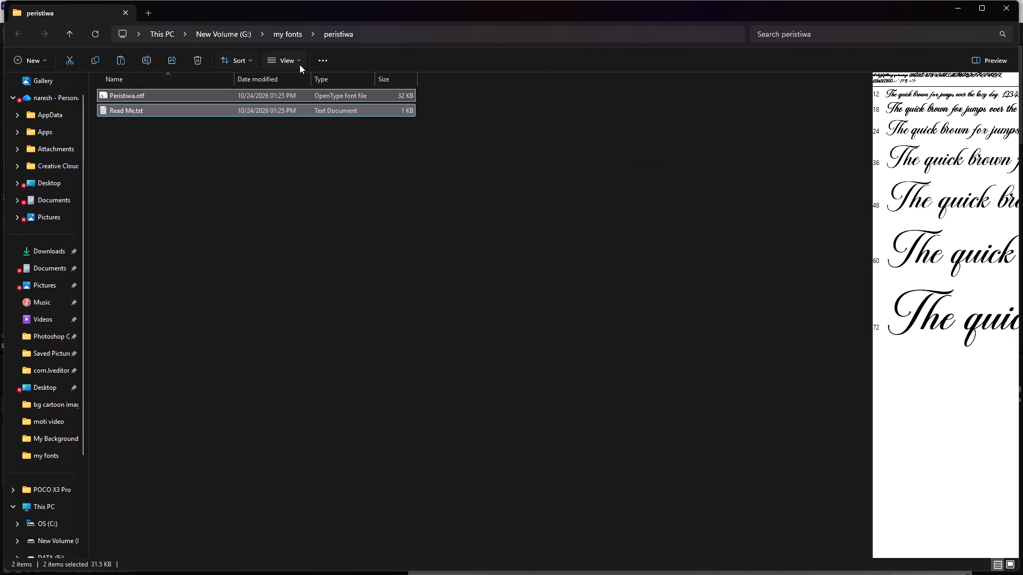
pyautogui.rightClick(292, 99)
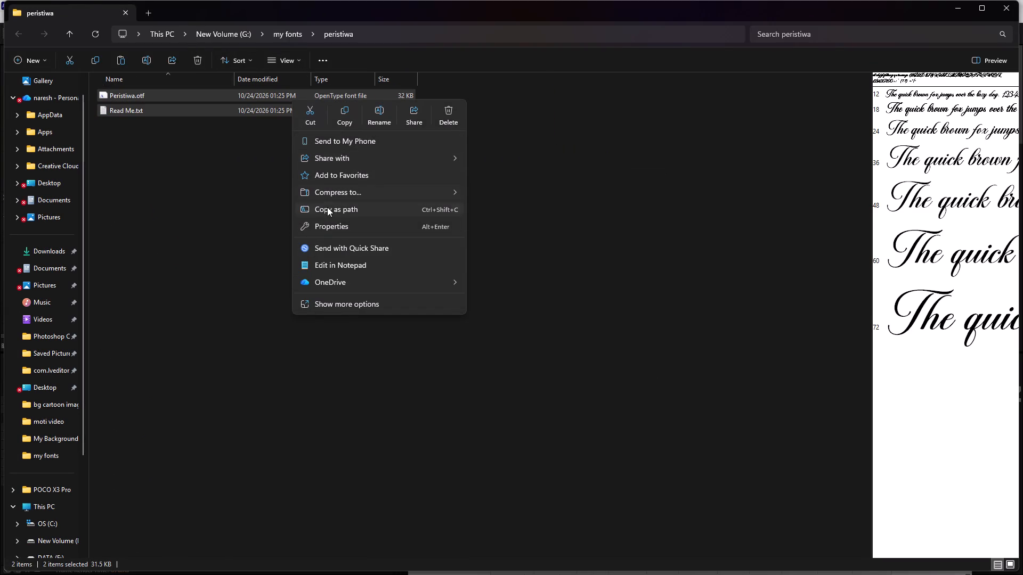
pyautogui.click(359, 305)
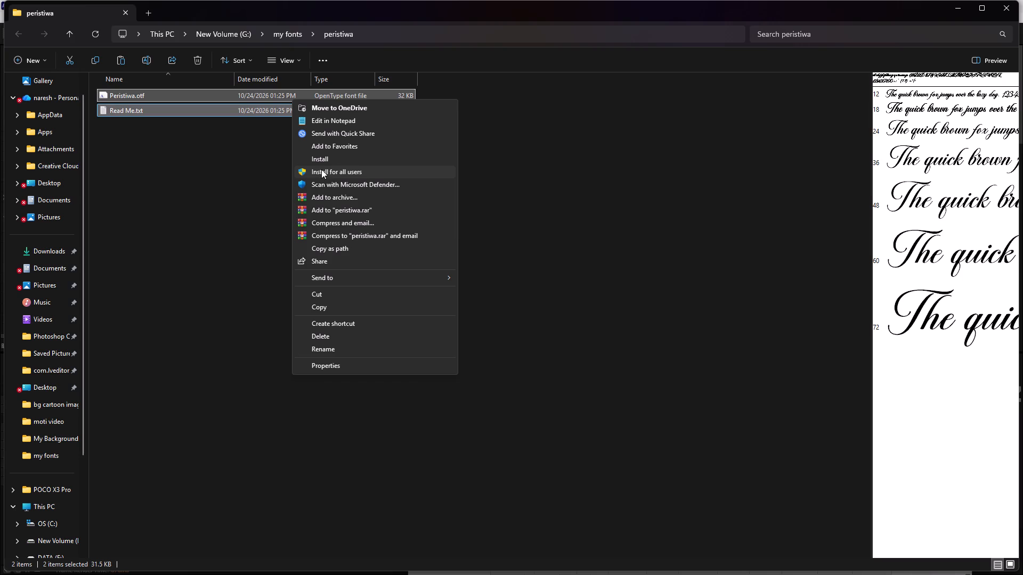
pyautogui.click(323, 163)
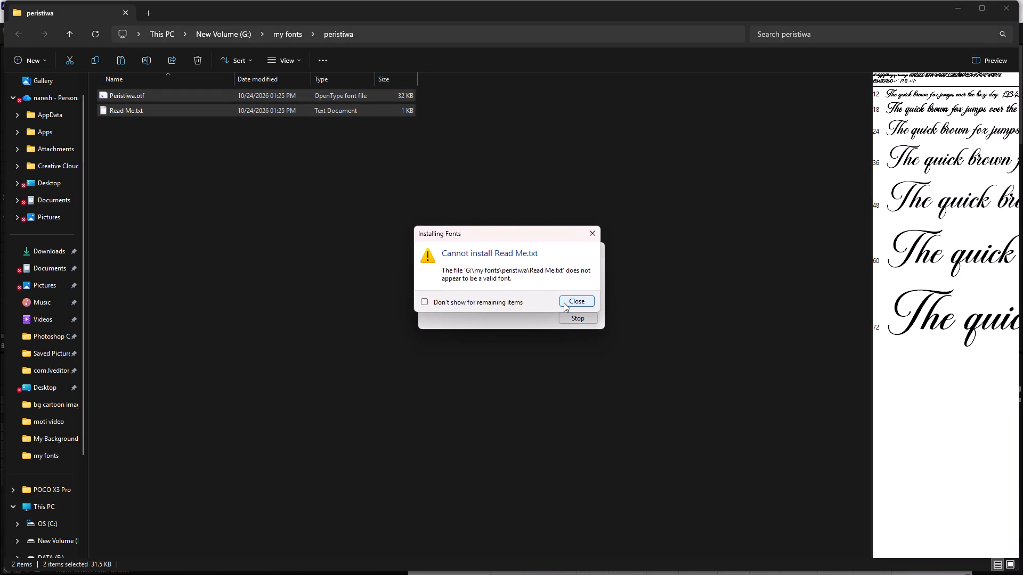
pyautogui.click(573, 301)
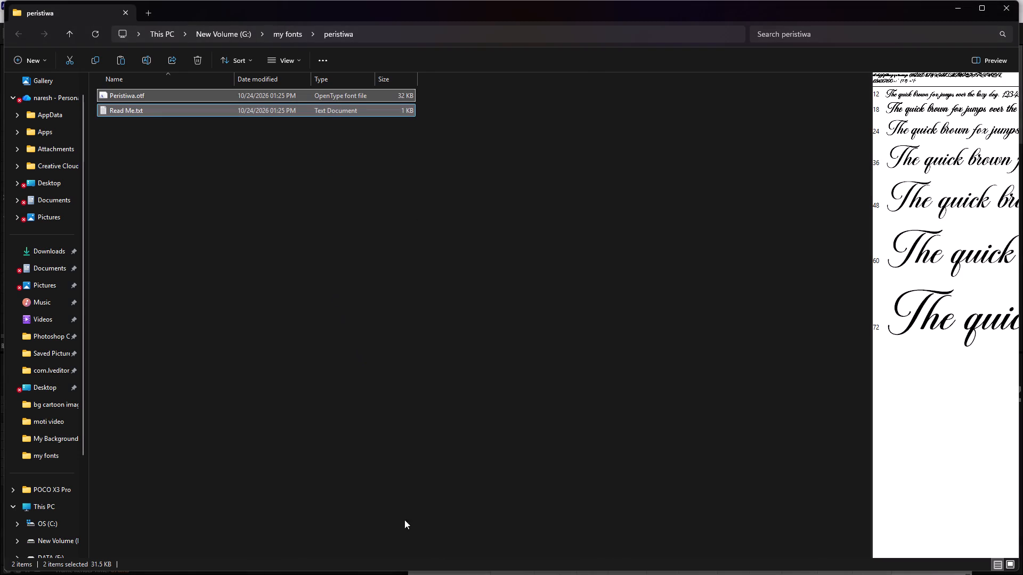
# Switch to Chrome, search Google for "my favourite stock", view the image results, and return to After Effects.
pyautogui.click(563, 563)
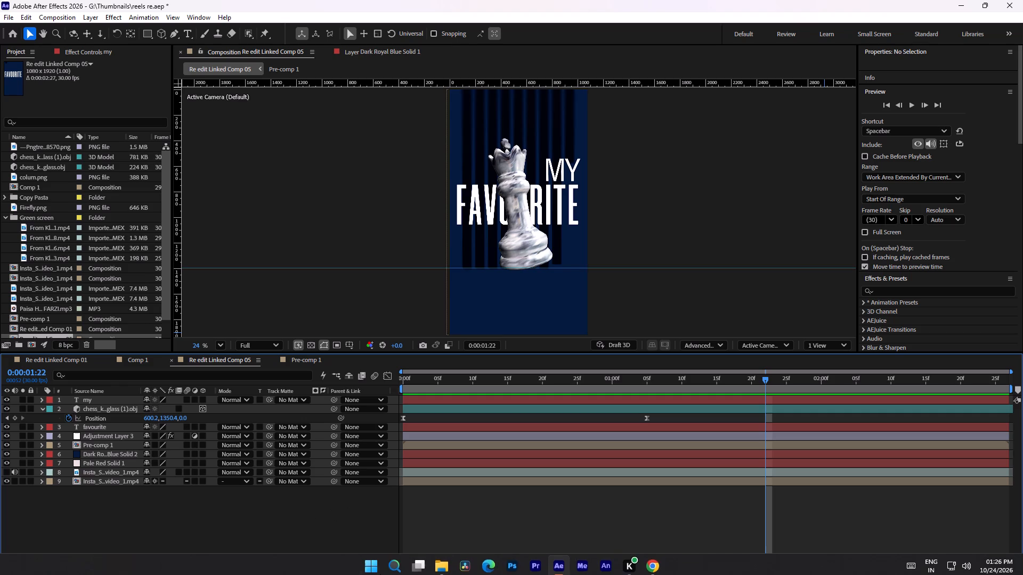
pyautogui.click(645, 563)
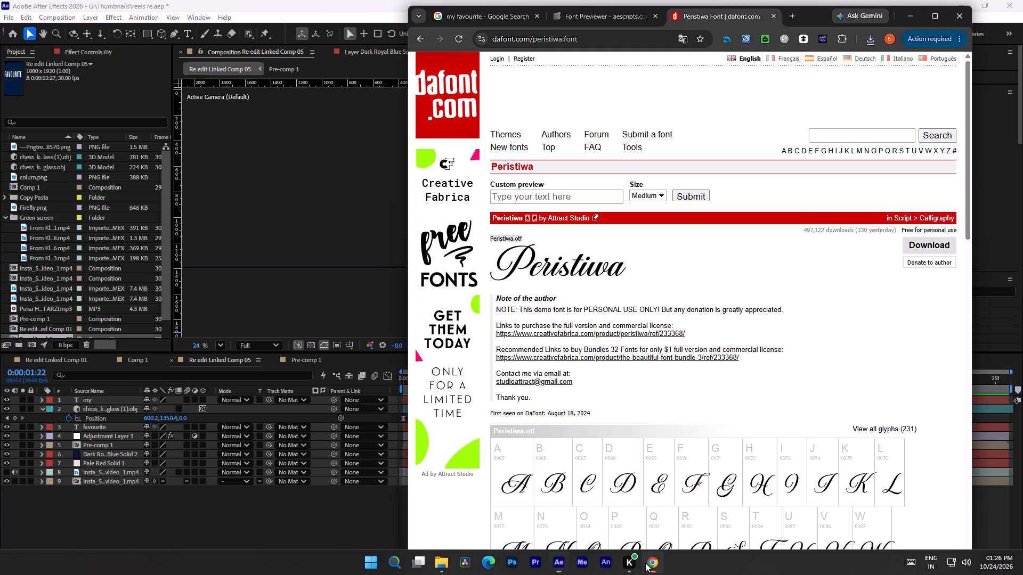
pyautogui.click(473, 15)
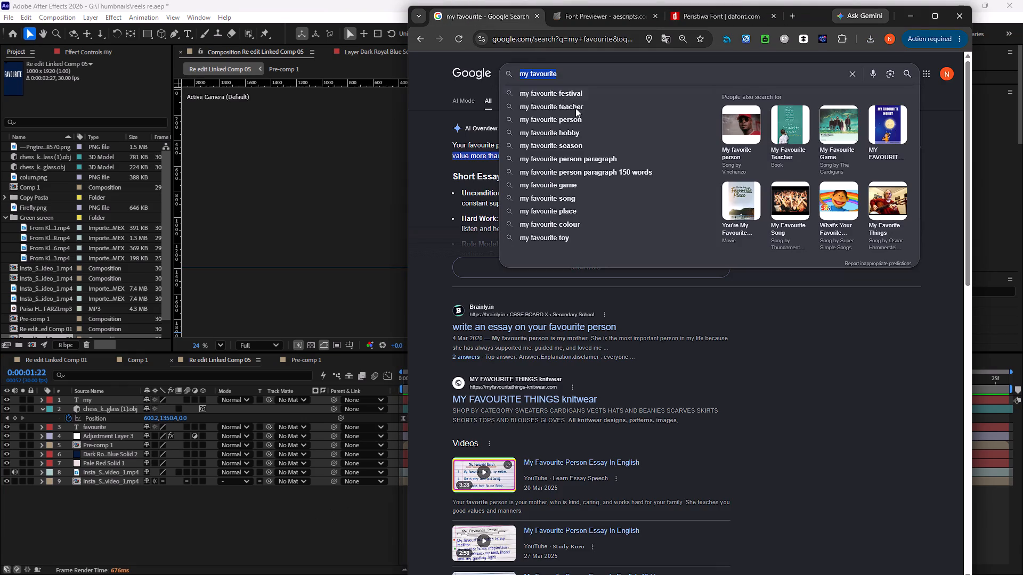
pyautogui.click(579, 81)
pyautogui.press('space')
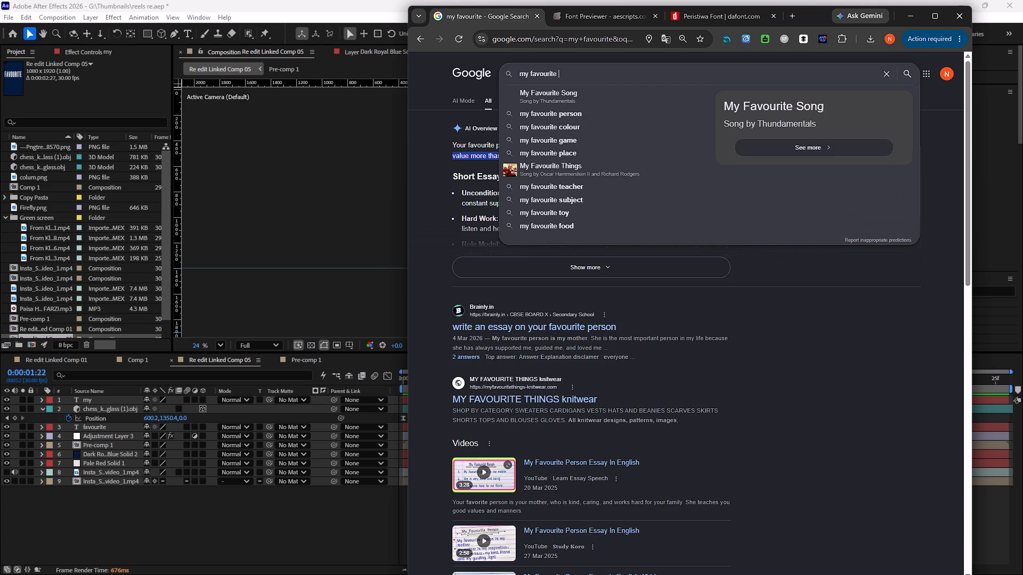
pyautogui.write('st')
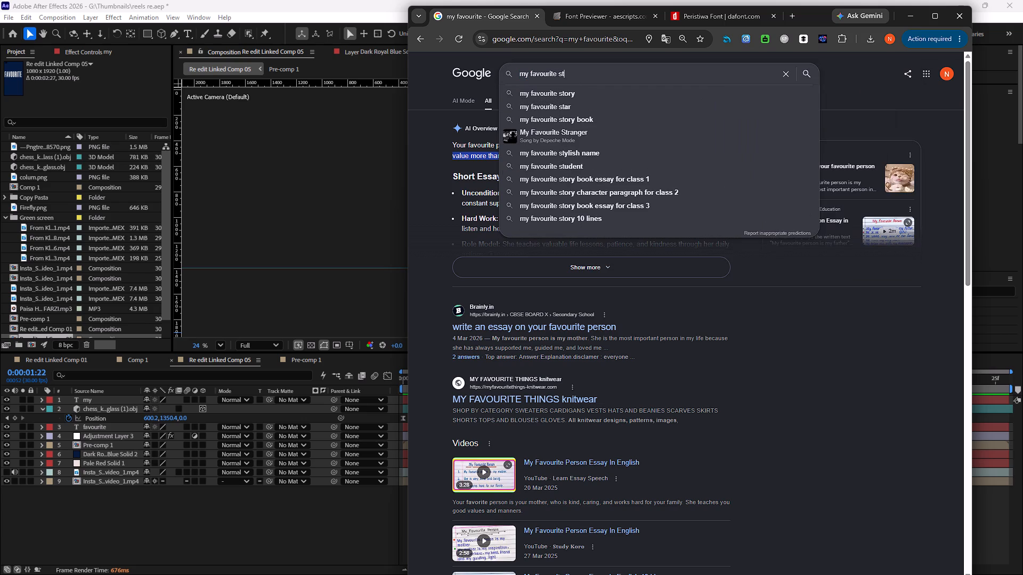
pyautogui.write('ock')
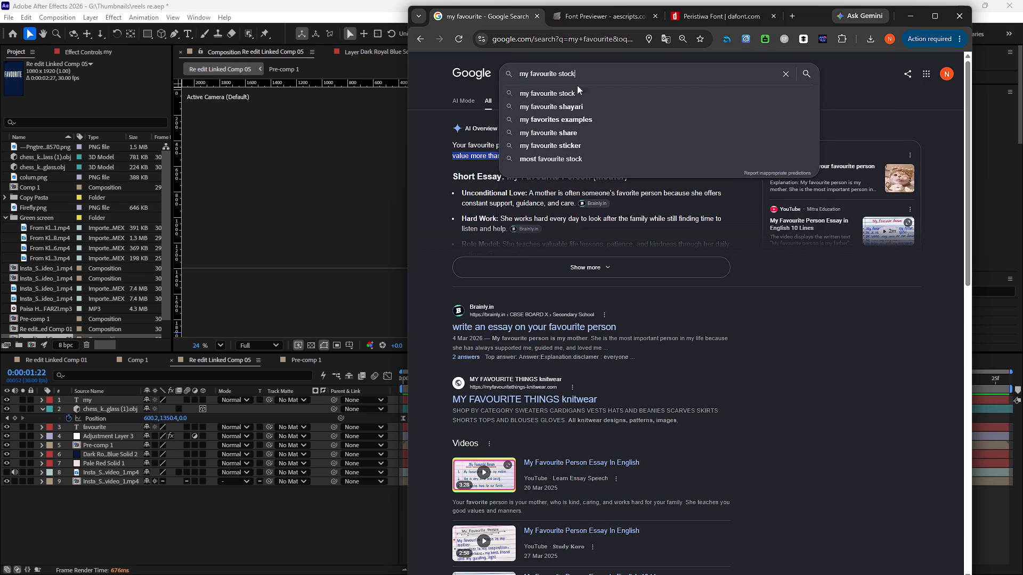
pyautogui.click(578, 96)
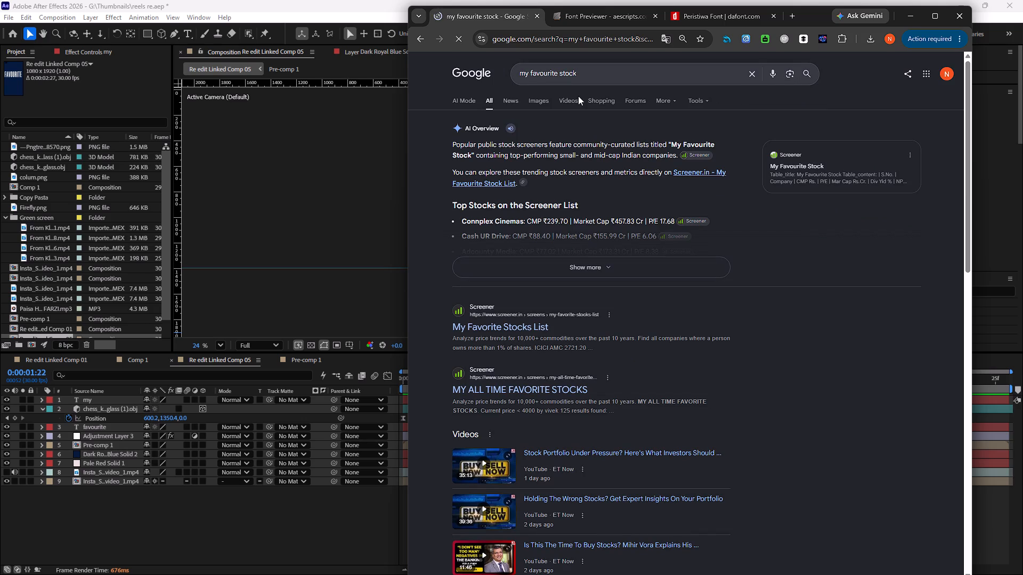
pyautogui.click(542, 102)
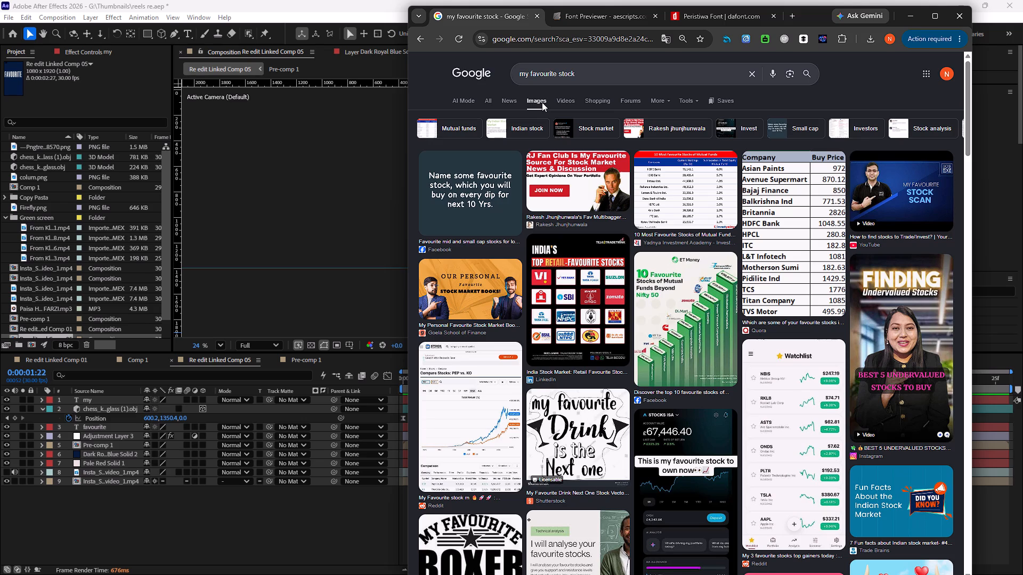
pyautogui.click(916, 14)
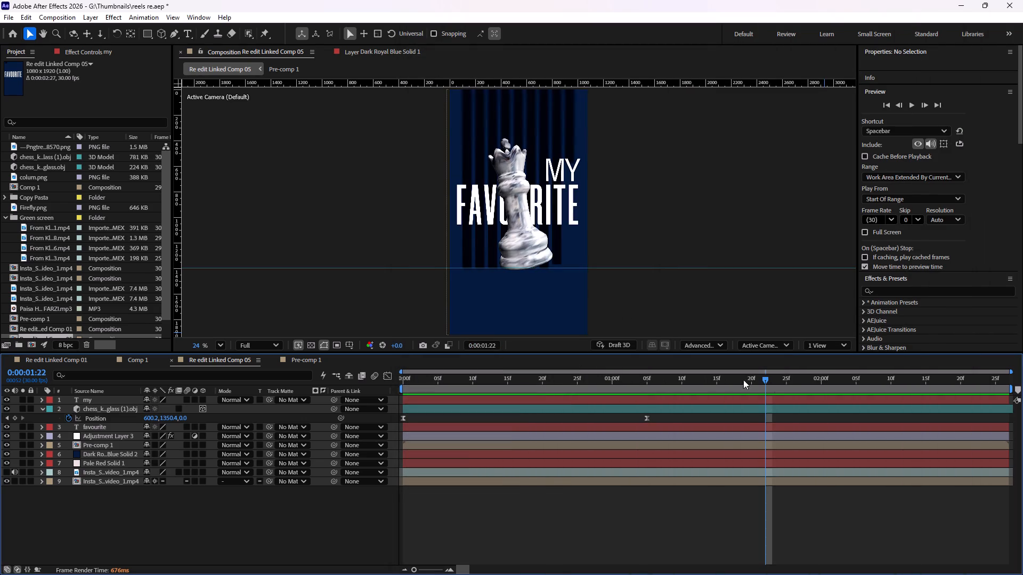
# Preview the Re edit Linked Comp 05 animation from its first frame and stop playback.
pyautogui.moveTo(766, 382); pyautogui.dragTo(490, 398)
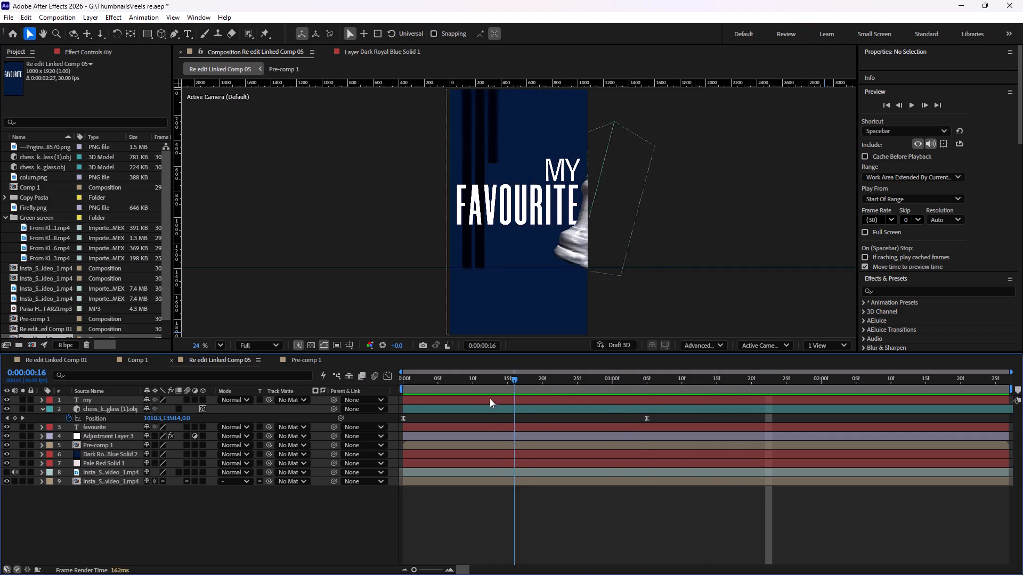
pyautogui.moveTo(490, 398); pyautogui.dragTo(425, 400)
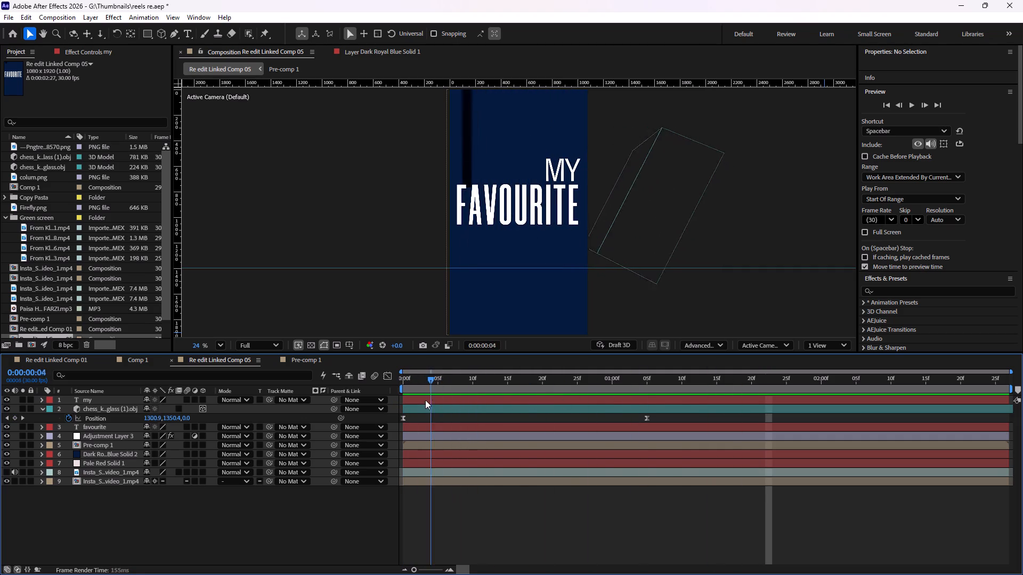
pyautogui.moveTo(425, 400); pyautogui.dragTo(386, 400)
pyautogui.press('space')
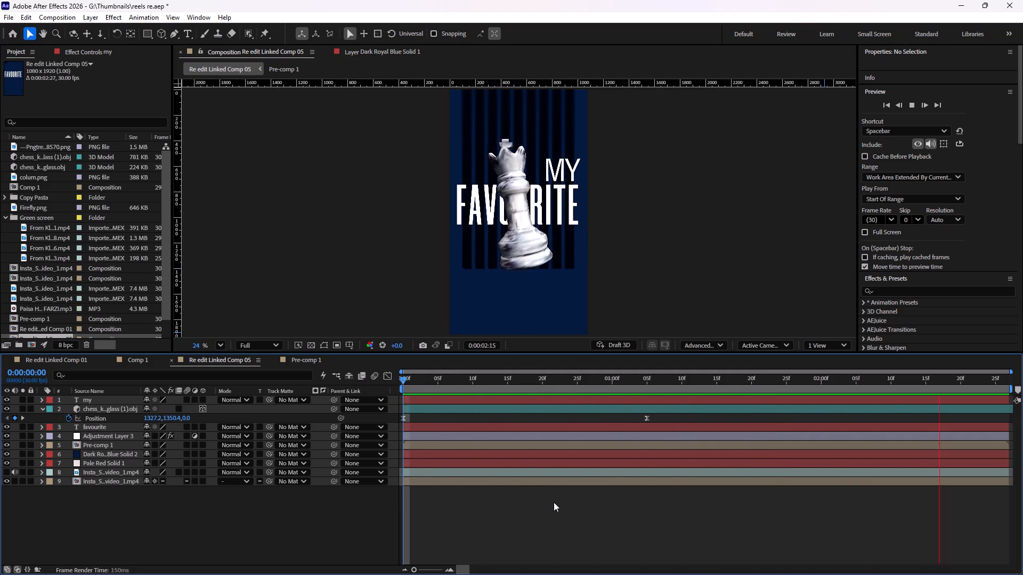
pyautogui.press('space')
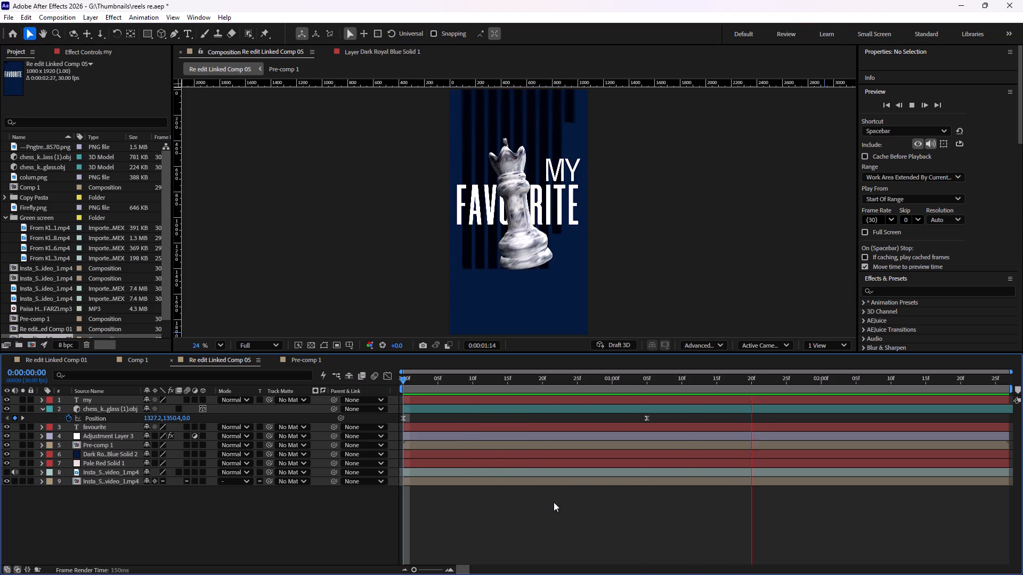
# Add a new text layer reading "STOCK" to Re edit Linked Comp 05 and finish editing it.
pyautogui.rightClick(251, 521)
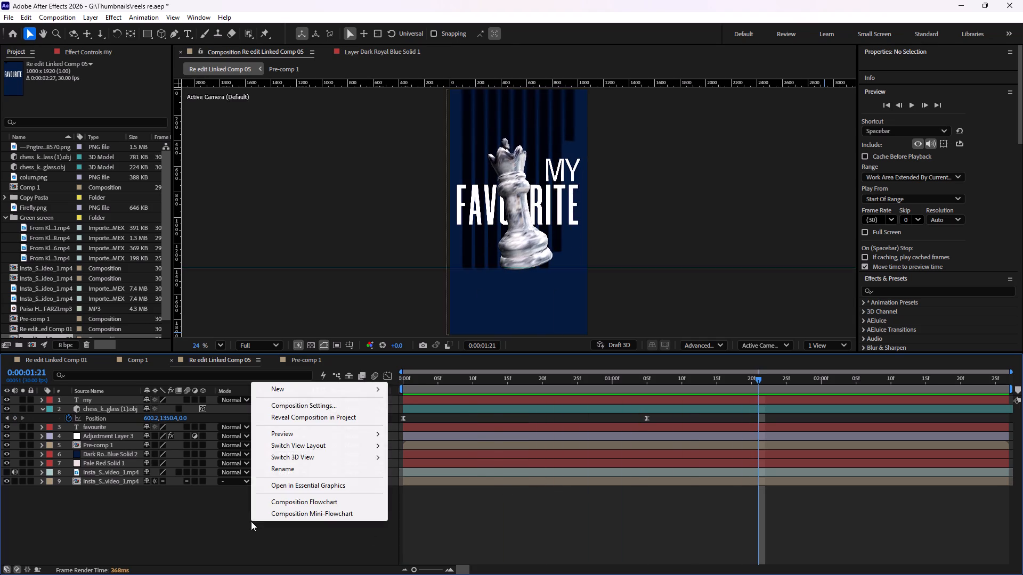
pyautogui.click(286, 392)
pyautogui.click(433, 210)
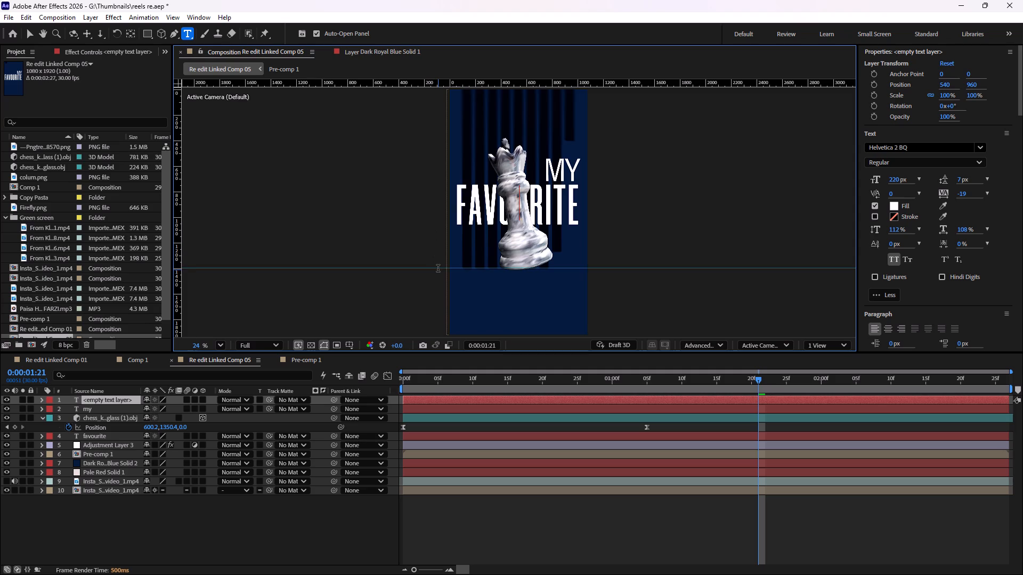
pyautogui.press('s')
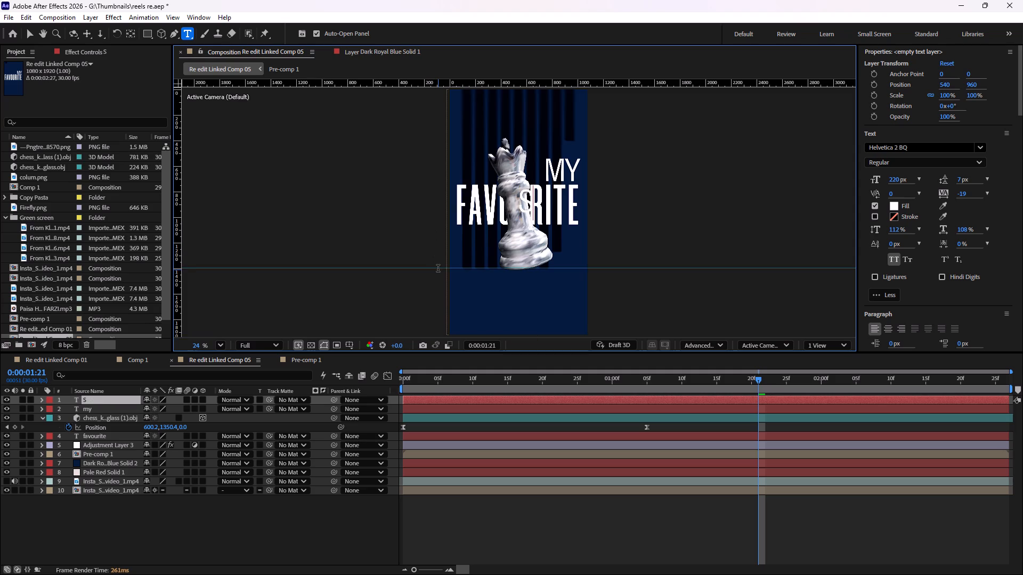
pyautogui.press('t')
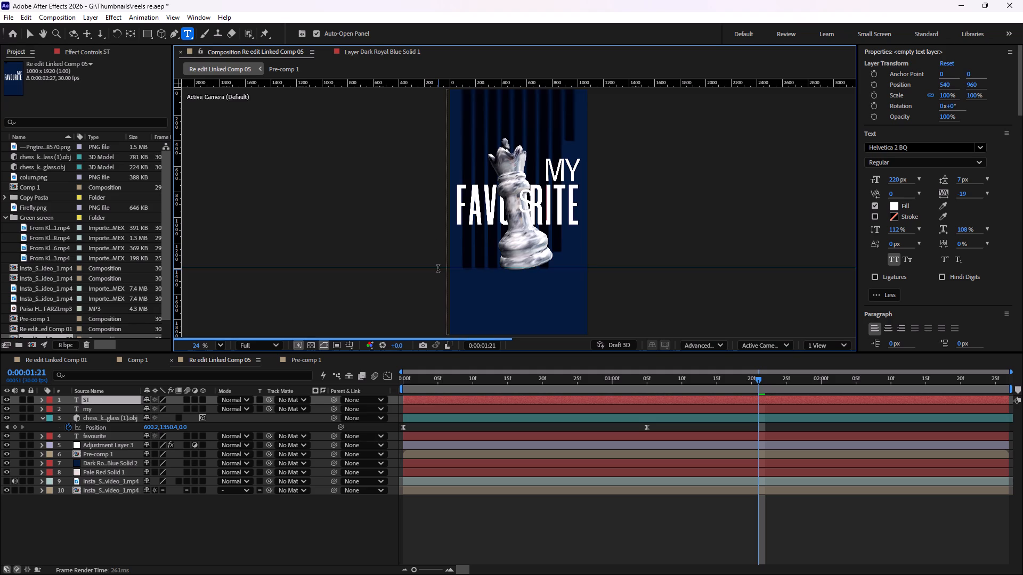
pyautogui.press('o')
pyautogui.write('CK')
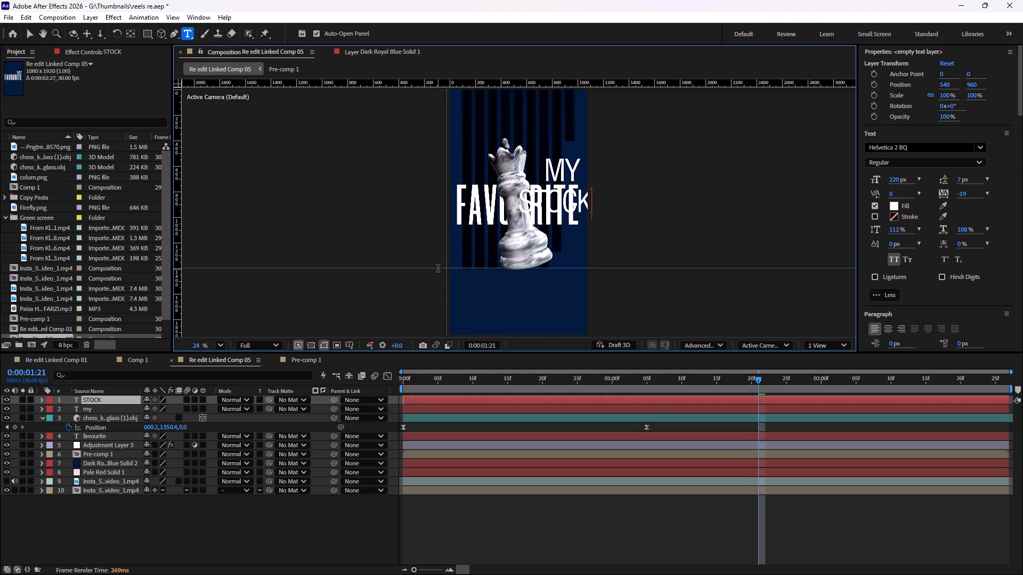
pyautogui.click(260, 537)
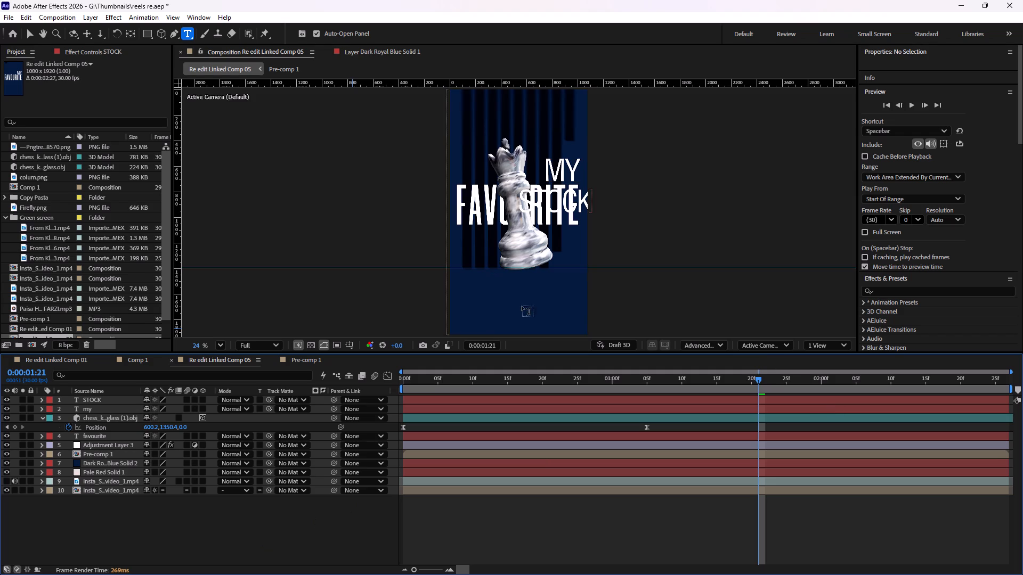
# Move the "STOCK" text down over the chess piece's base, at position 361, 1416.
pyautogui.click(109, 401)
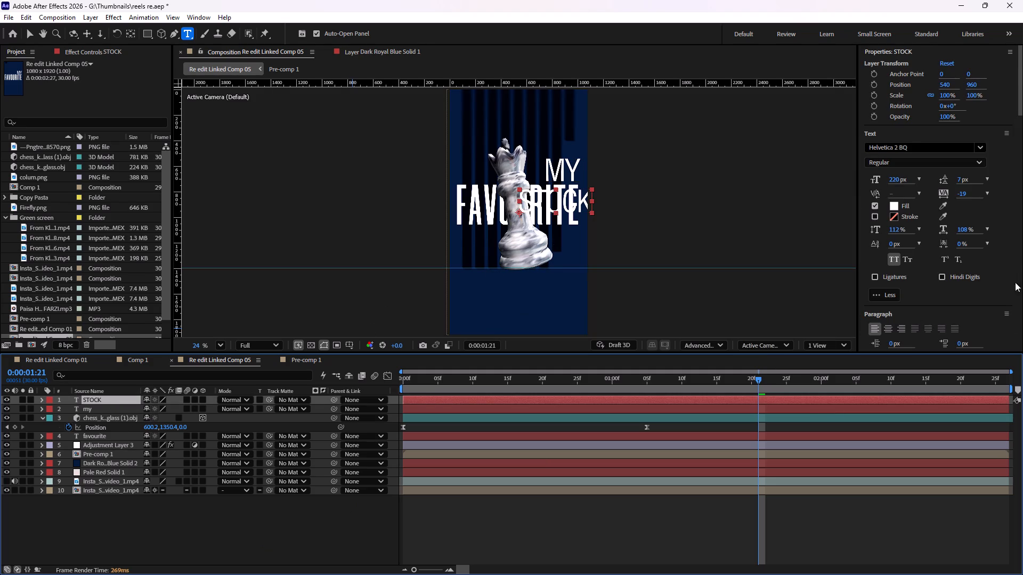
pyautogui.moveTo(946, 86); pyautogui.dragTo(874, 106)
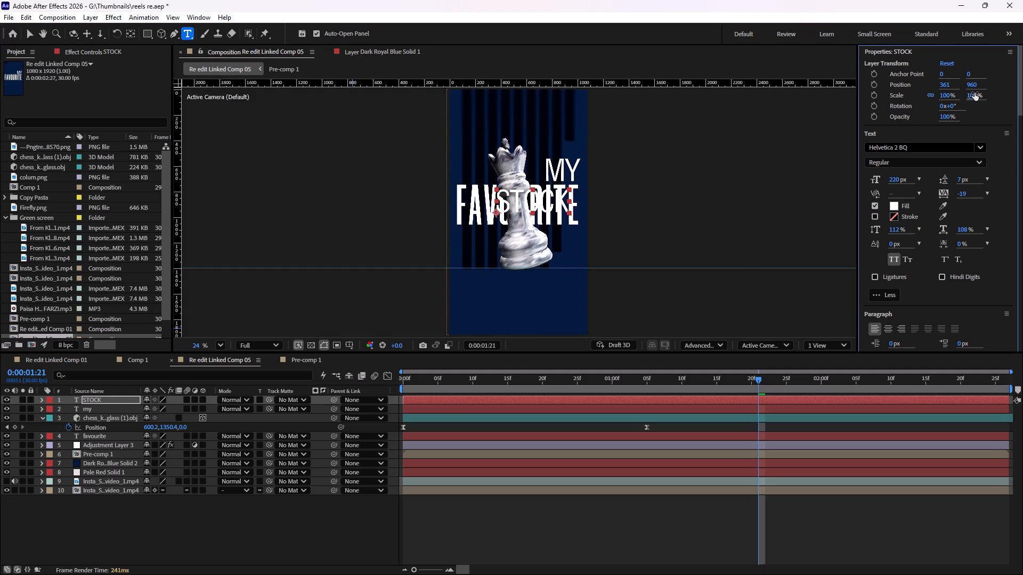
pyautogui.moveTo(975, 89); pyautogui.dragTo(1022, 213)
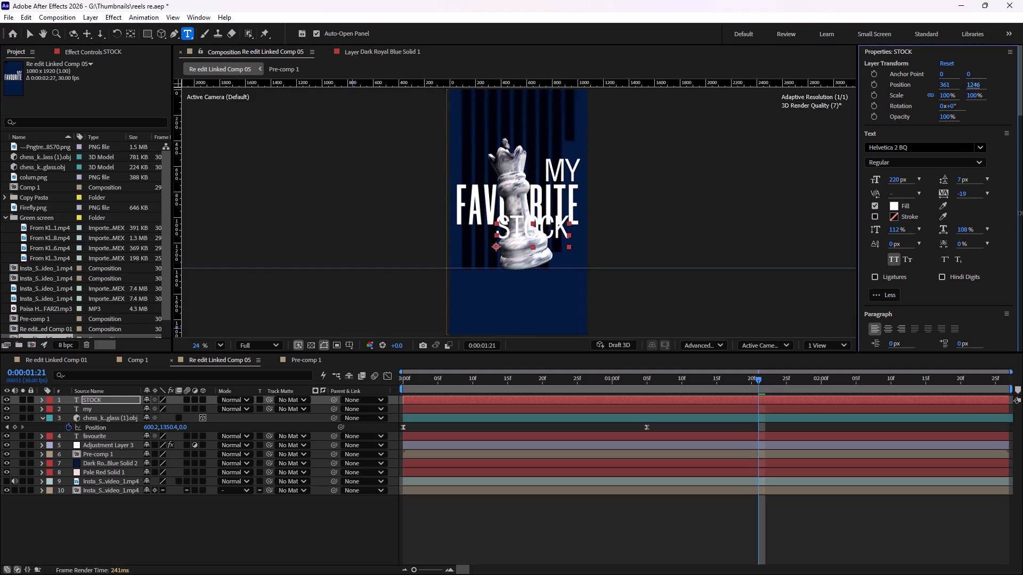
pyautogui.moveTo(1022, 213); pyautogui.dragTo(1022, 289)
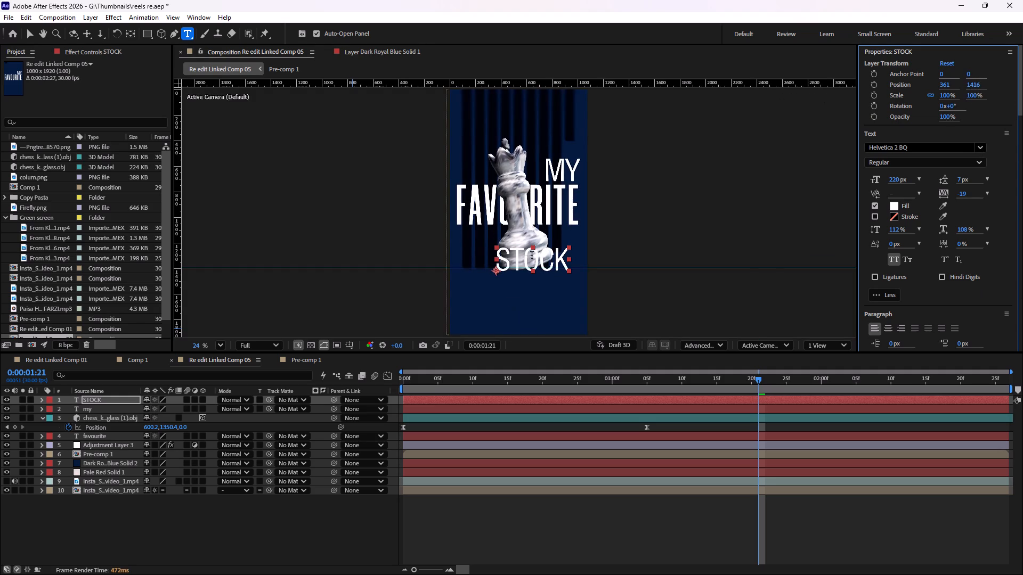
# Change the font of the "STOCK" text to Peristiwa, keeping the Regular style, and finish editing it.
pyautogui.doubleClick(559, 265)
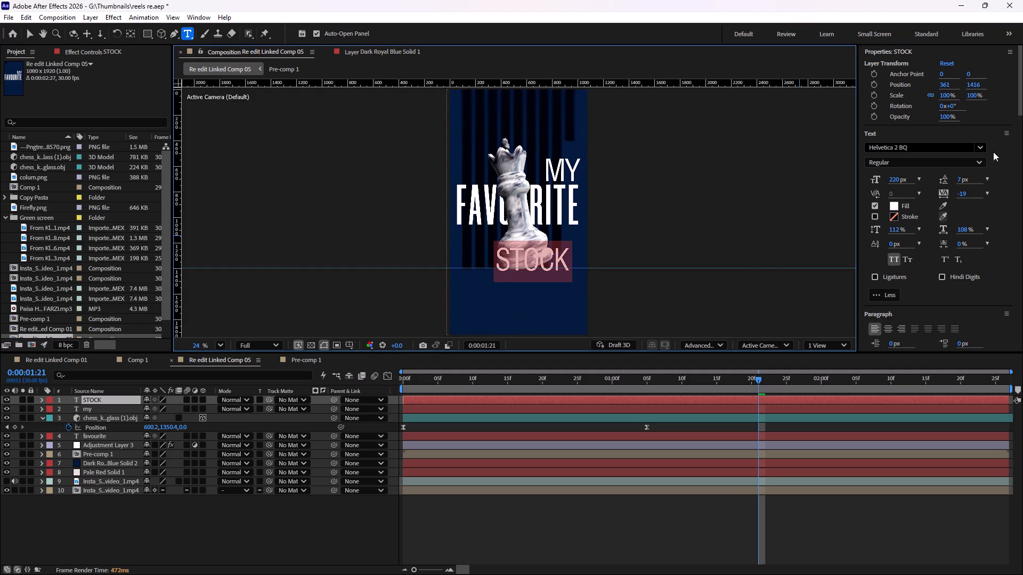
pyautogui.click(980, 146)
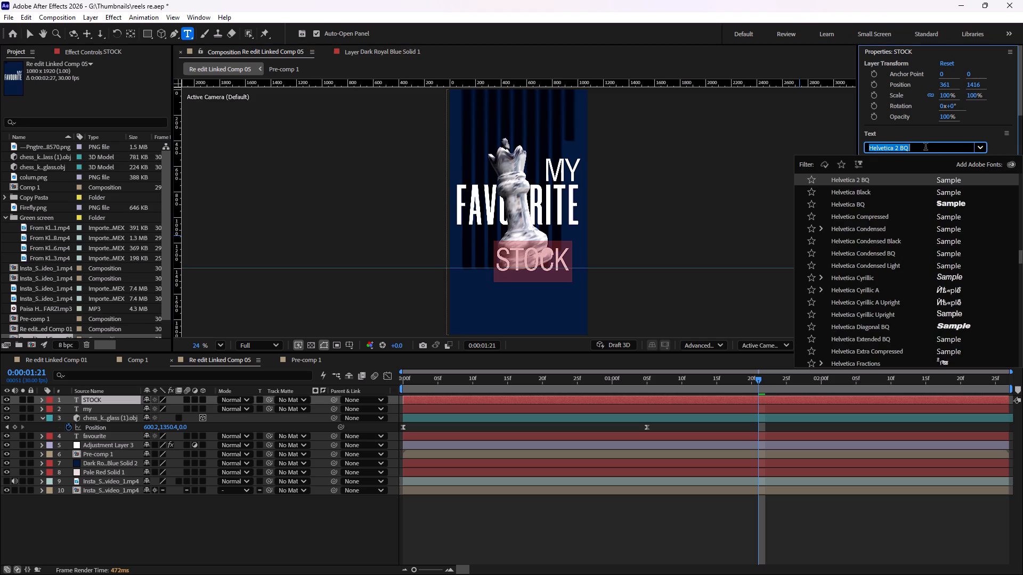
pyautogui.moveTo(924, 147); pyautogui.dragTo(855, 150)
pyautogui.press('BackSpace')
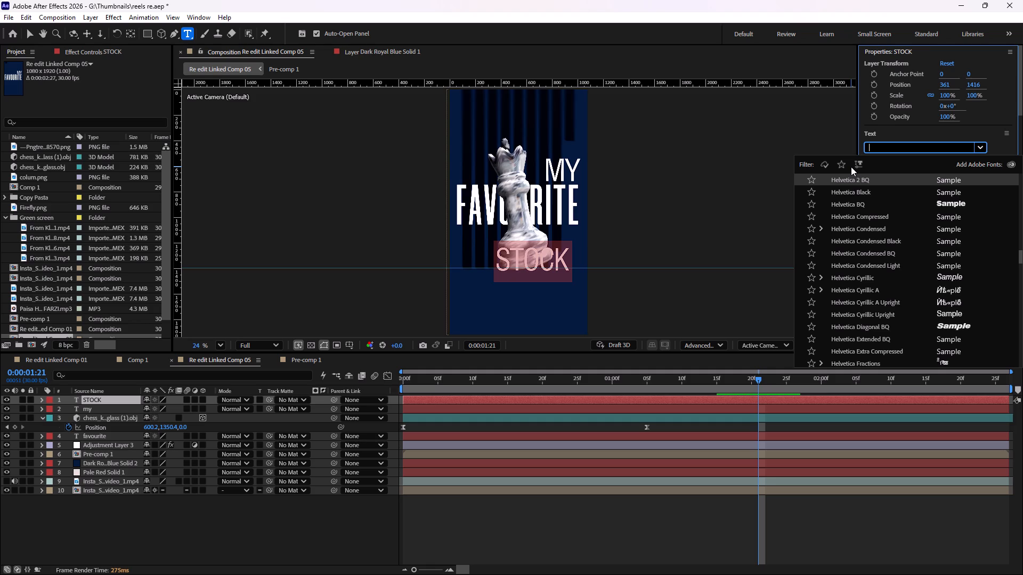
pyautogui.press('p')
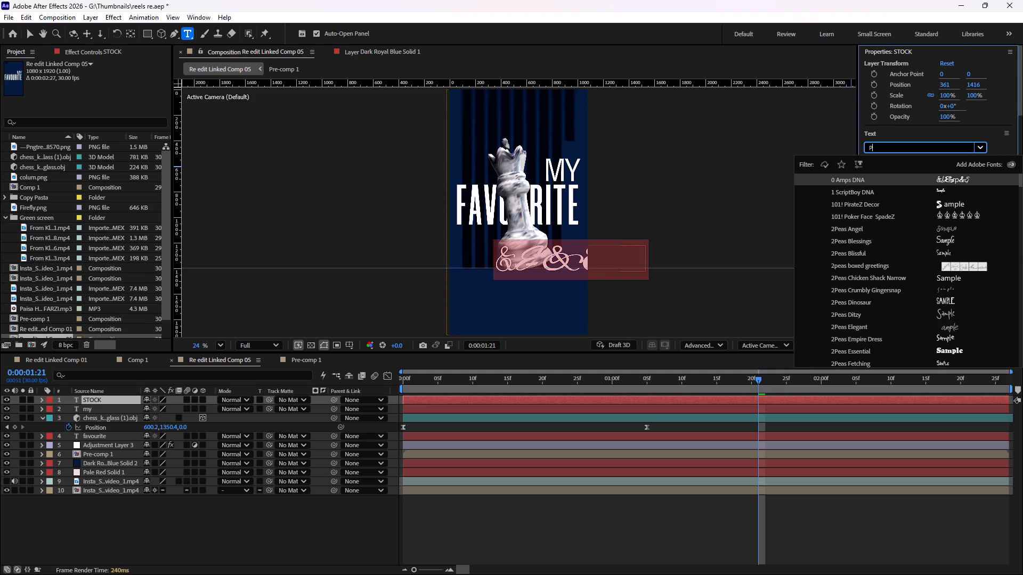
pyautogui.press('e')
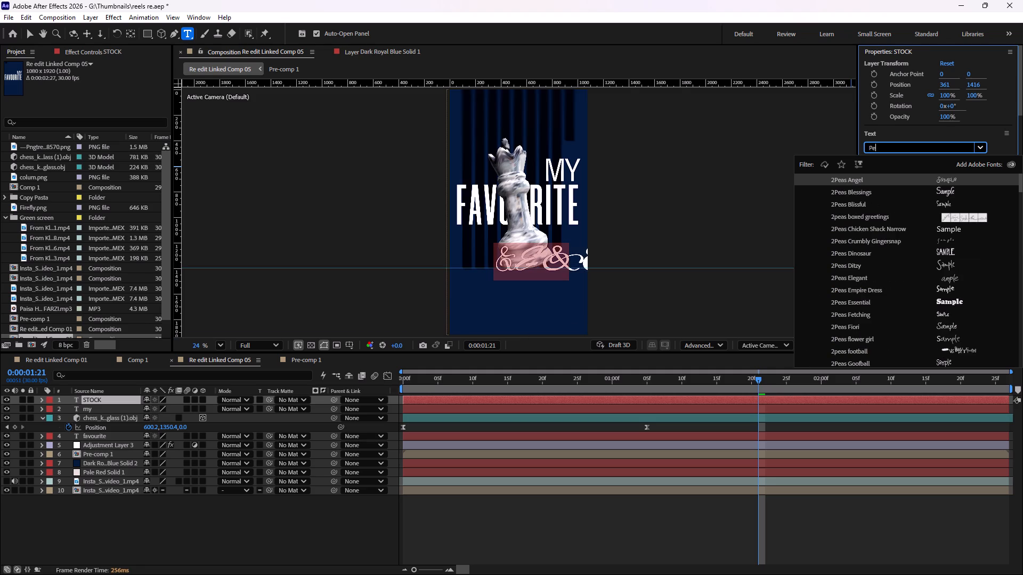
pyautogui.press('r')
pyautogui.press('i')
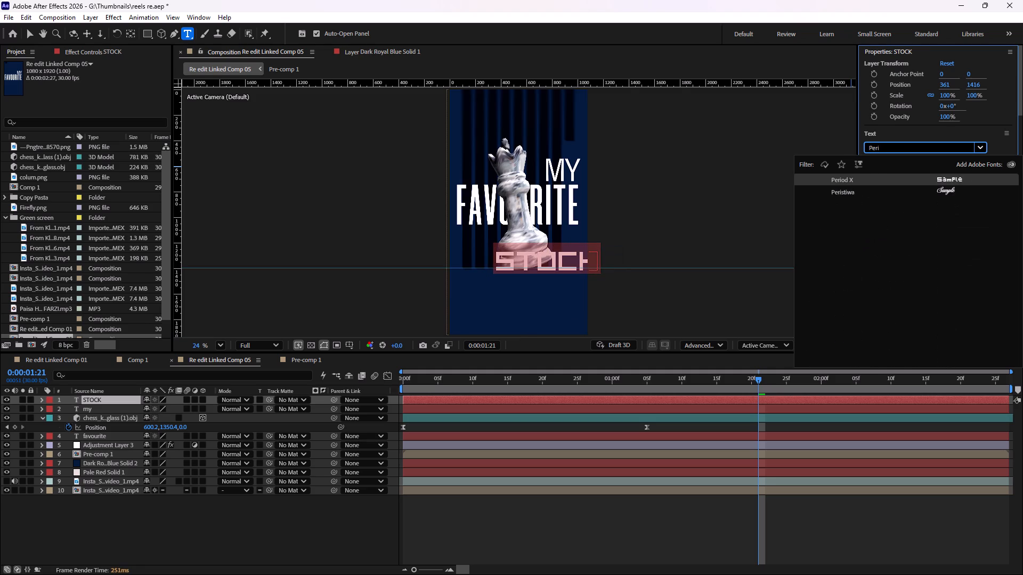
pyautogui.click(843, 193)
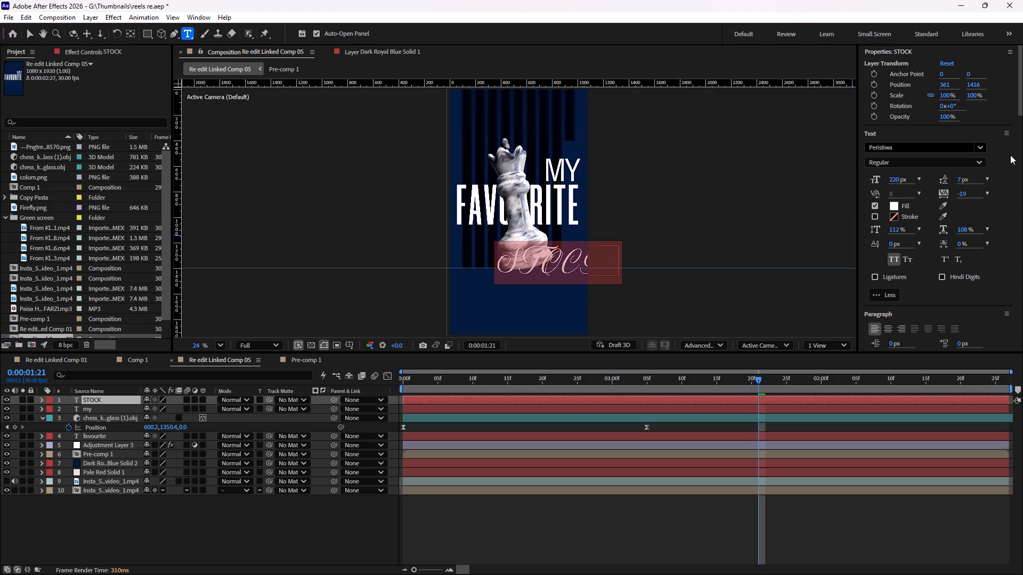
pyautogui.click(978, 161)
pyautogui.click(975, 161)
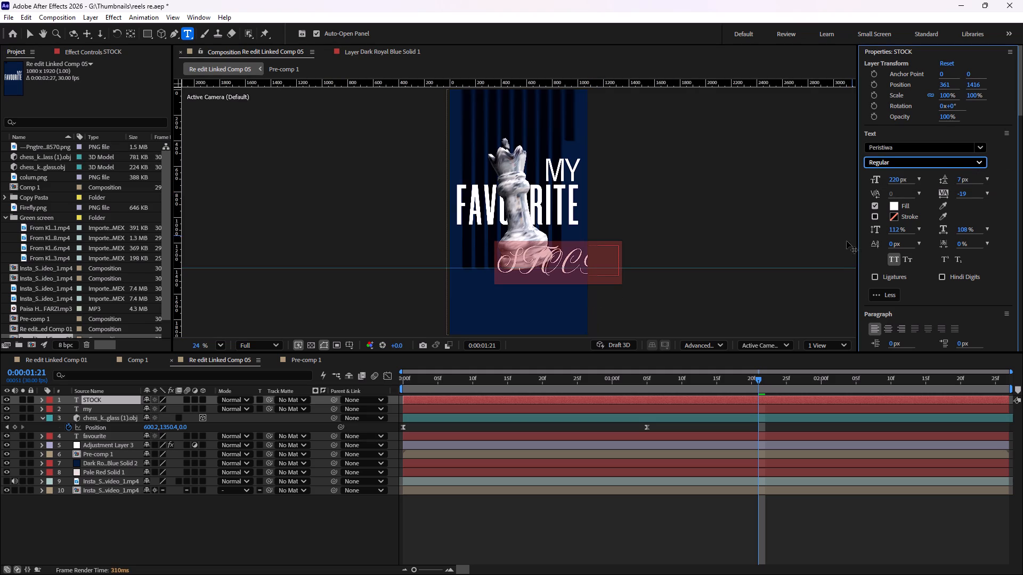
pyautogui.click(516, 509)
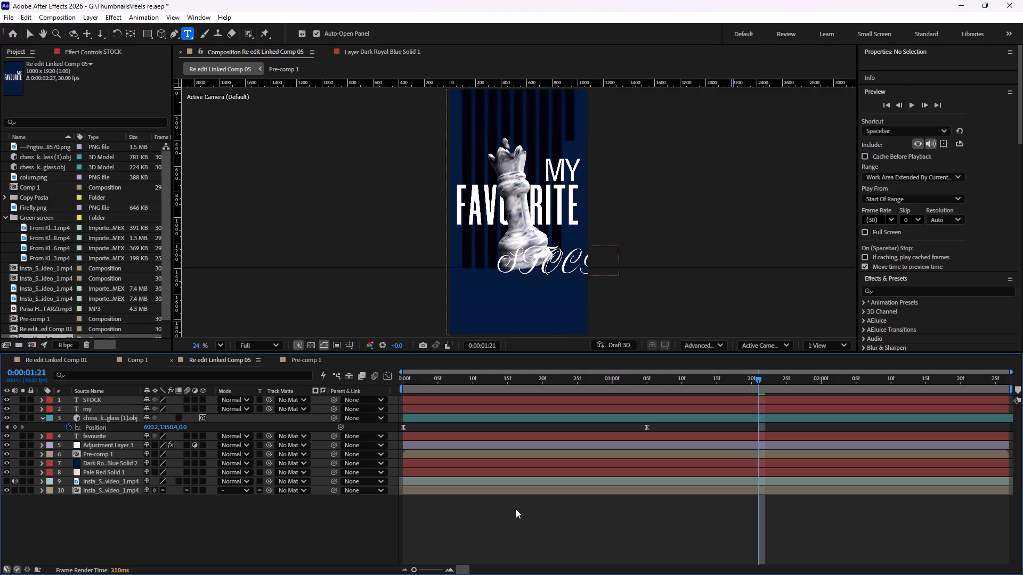
# Replace the "STOCK" wording in the script text layer with new text beginning with "Pe".
pyautogui.click(131, 403)
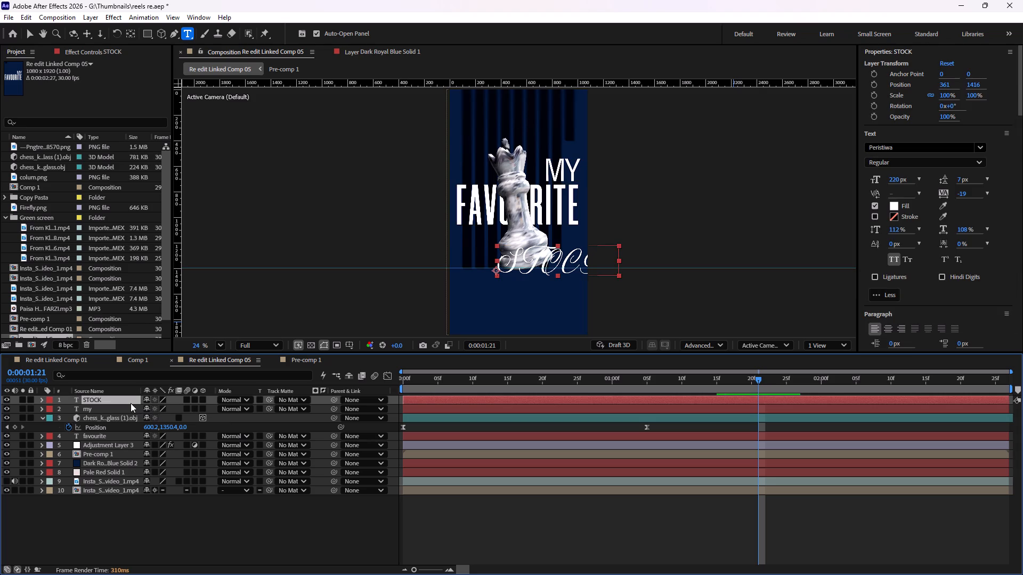
pyautogui.doubleClick(524, 257)
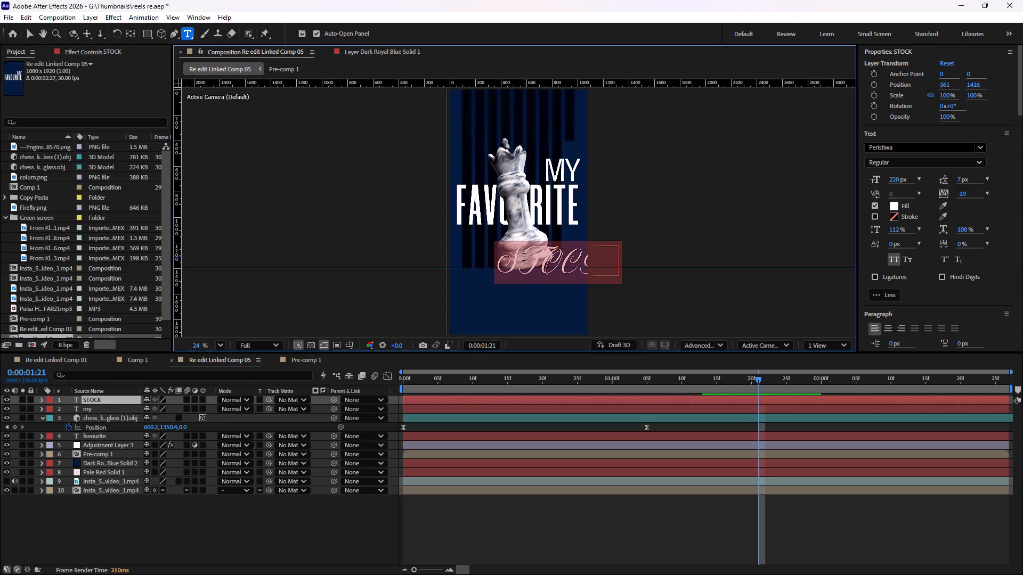
pyautogui.click(518, 257)
pyautogui.moveTo(519, 257); pyautogui.dragTo(477, 260)
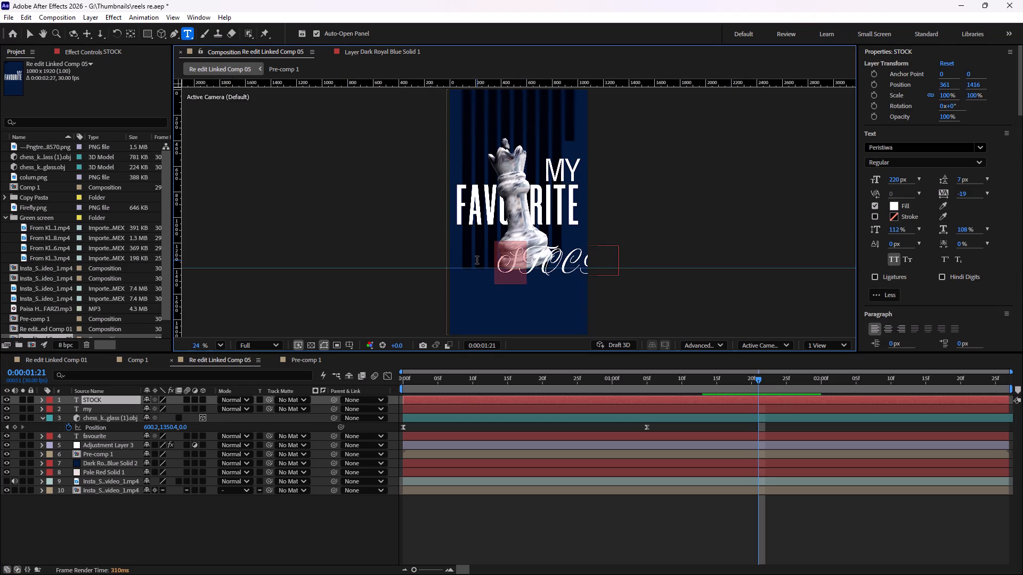
pyautogui.press('BackSpace')
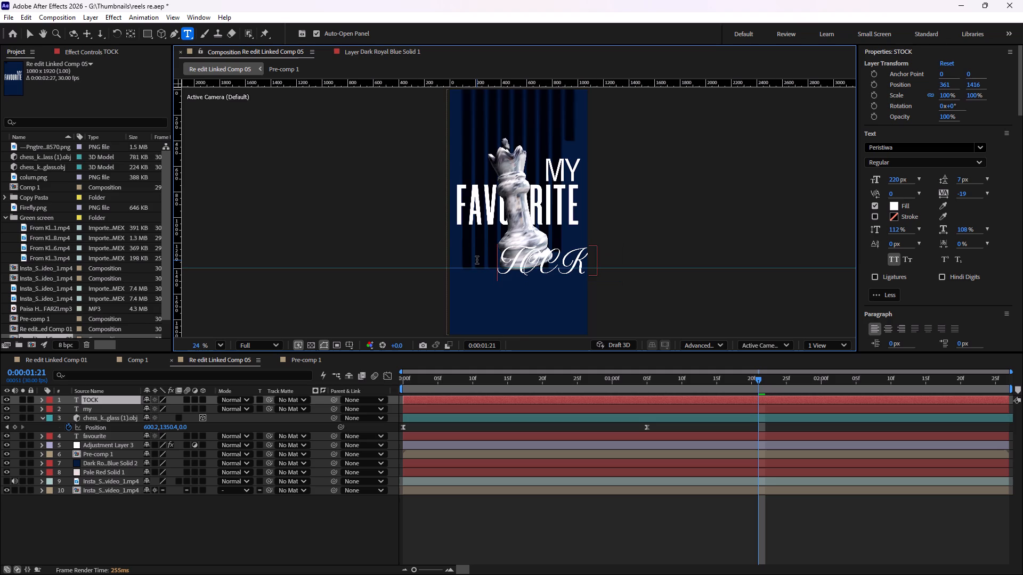
pyautogui.press('p')
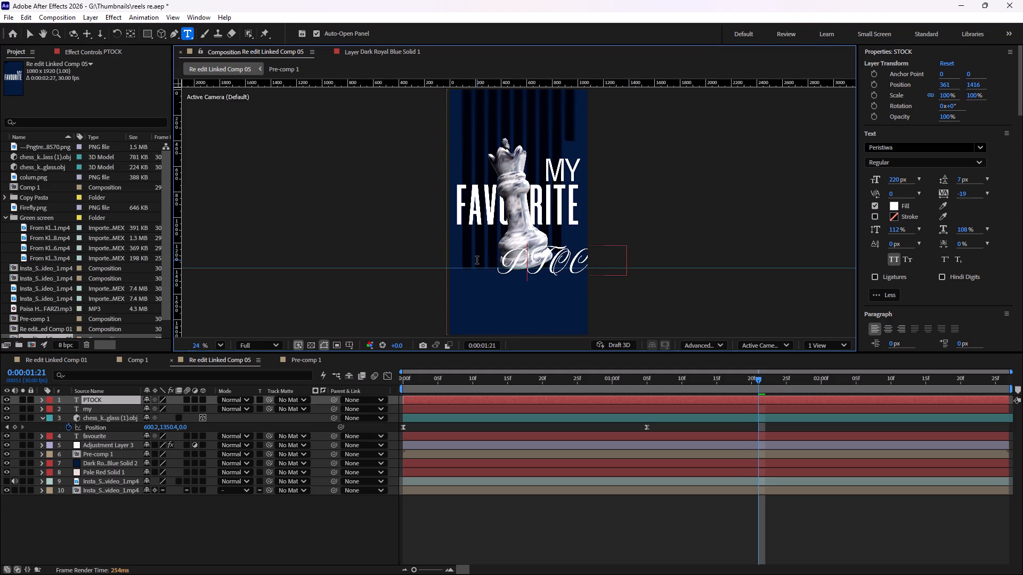
pyautogui.moveTo(531, 267); pyautogui.dragTo(685, 292)
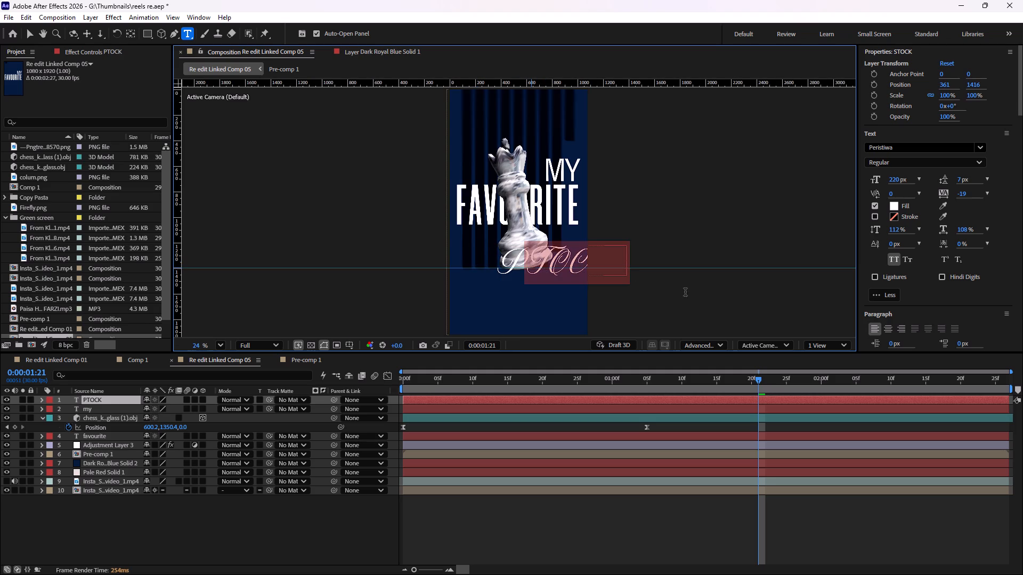
pyautogui.moveTo(685, 292); pyautogui.dragTo(688, 292)
pyautogui.press('BackSpace')
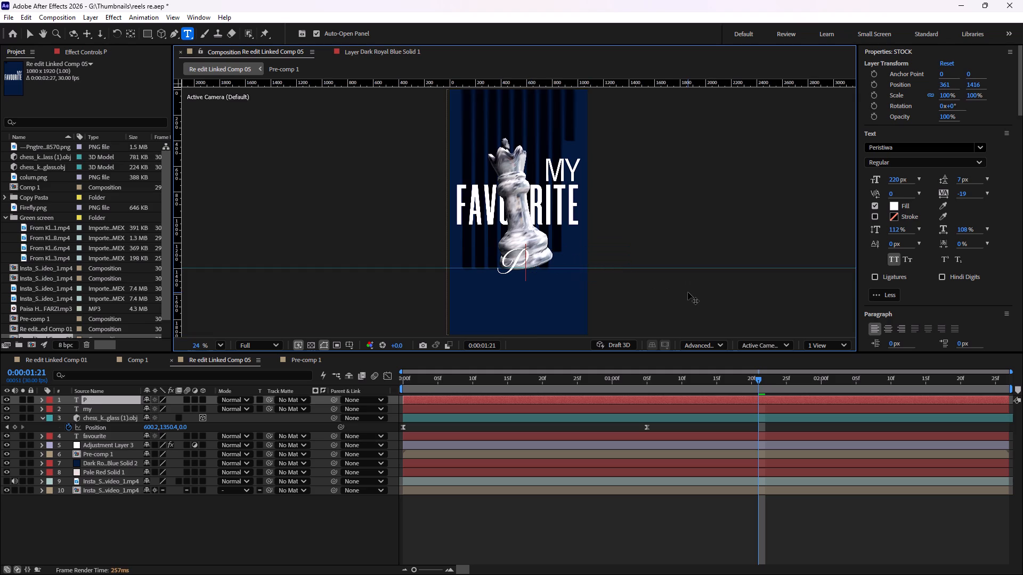
pyautogui.press('e')
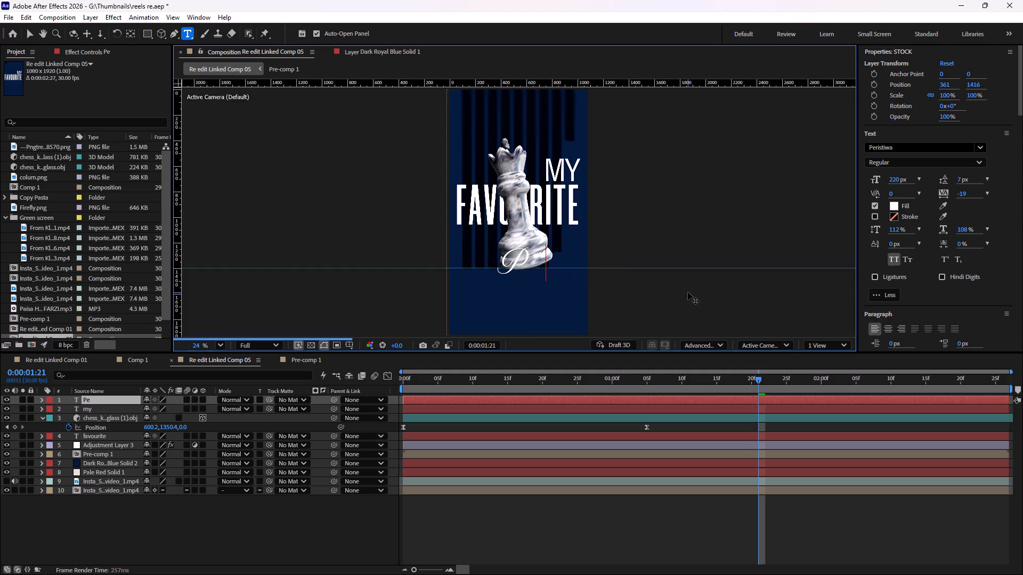
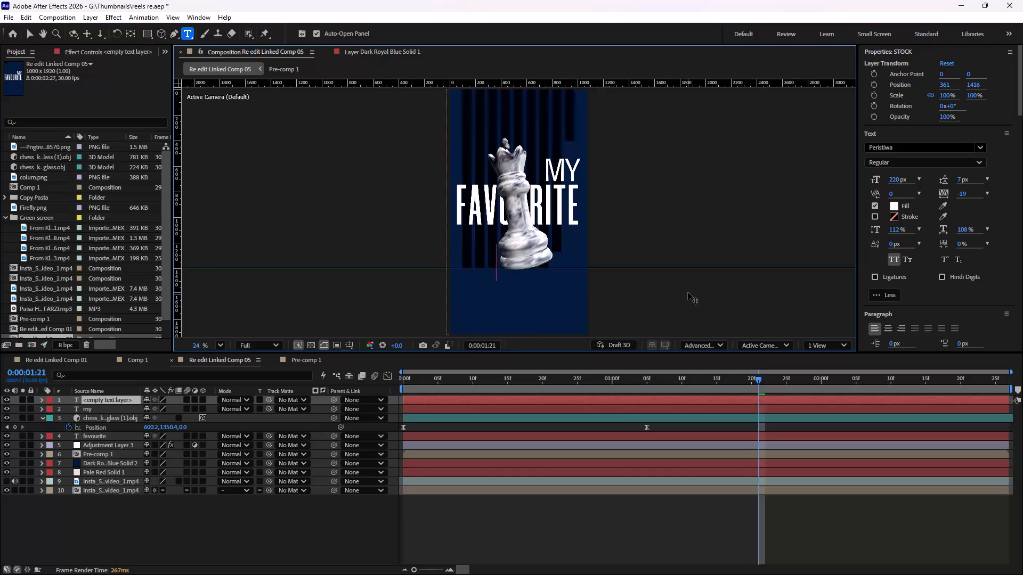
# Set the empty text layer's font to Perla, enter "STOCK" as its wording, and finish editing the text.
pyautogui.click(982, 148)
pyautogui.click(848, 193)
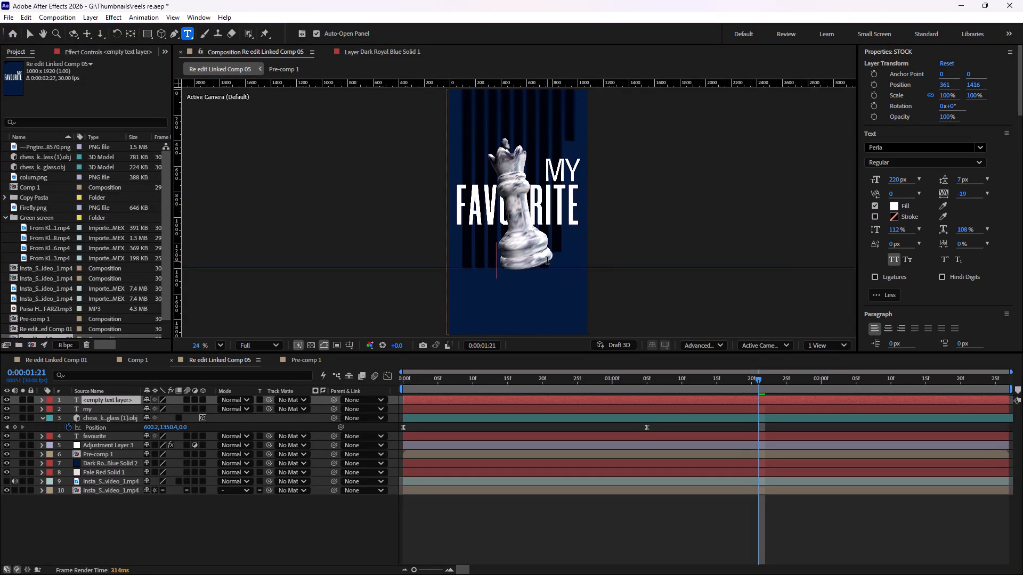
pyautogui.press('s')
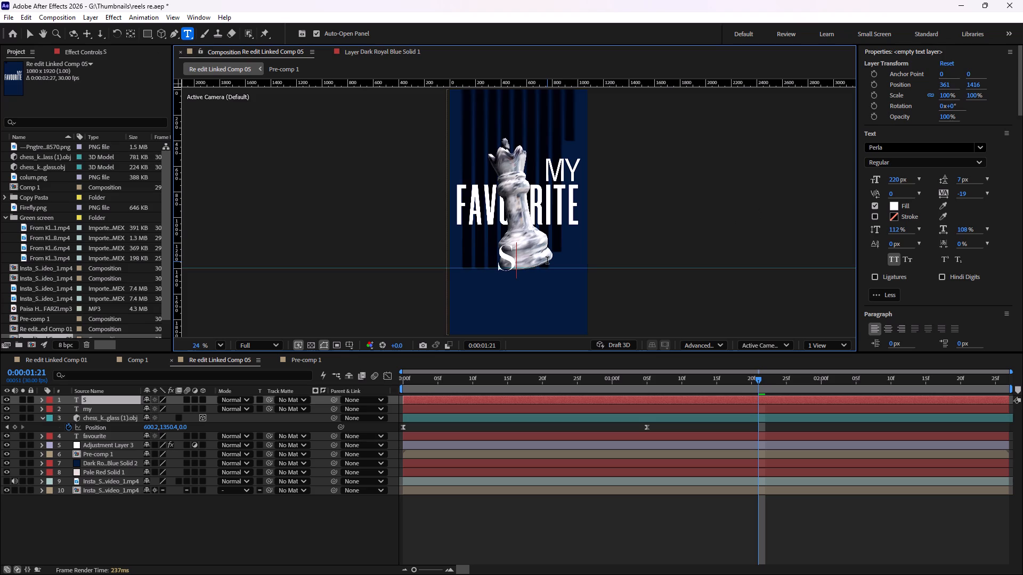
pyautogui.press('t')
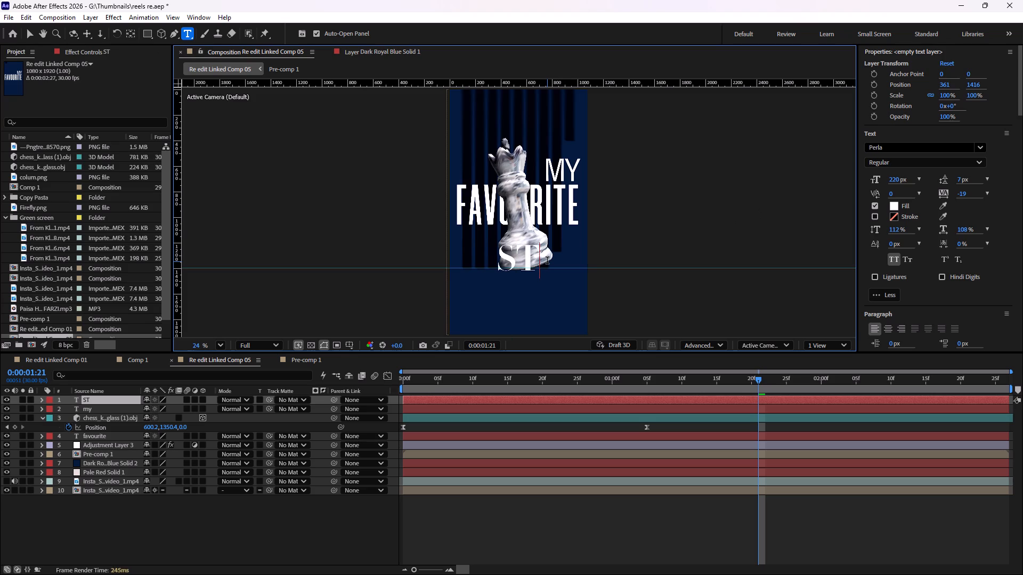
pyautogui.write('OC')
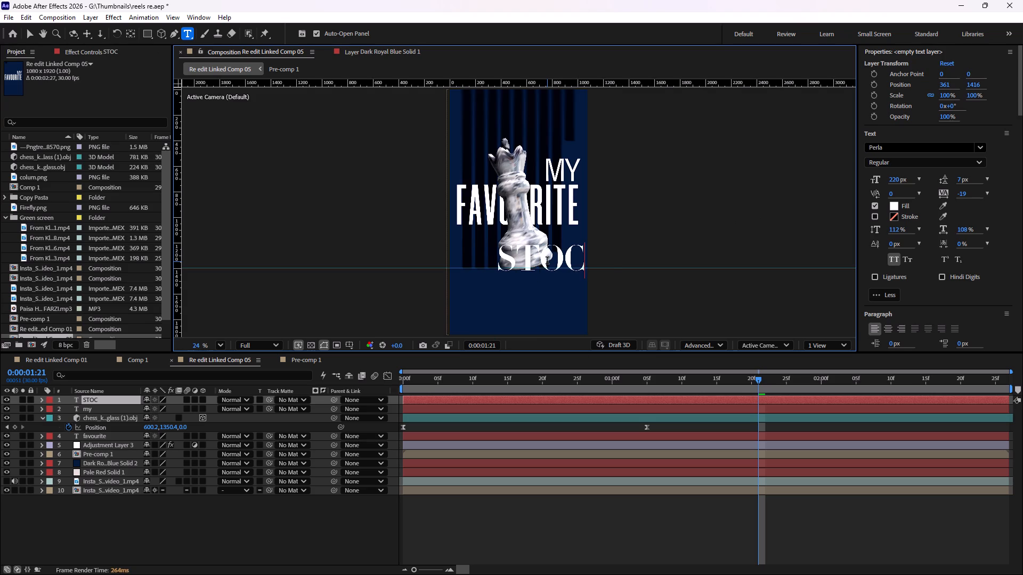
pyautogui.press('k')
pyautogui.click(29, 39)
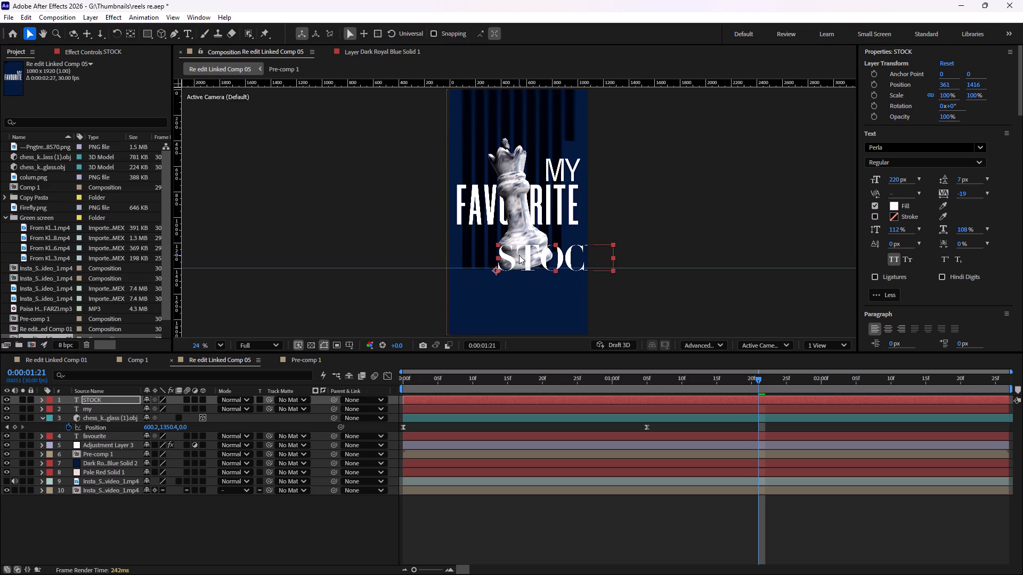
# Move the "STOCK" text across the chess piece's base under "FAVOURITE", to about position 115, 1396, and deselect it.
pyautogui.moveTo(519, 255); pyautogui.dragTo(488, 253)
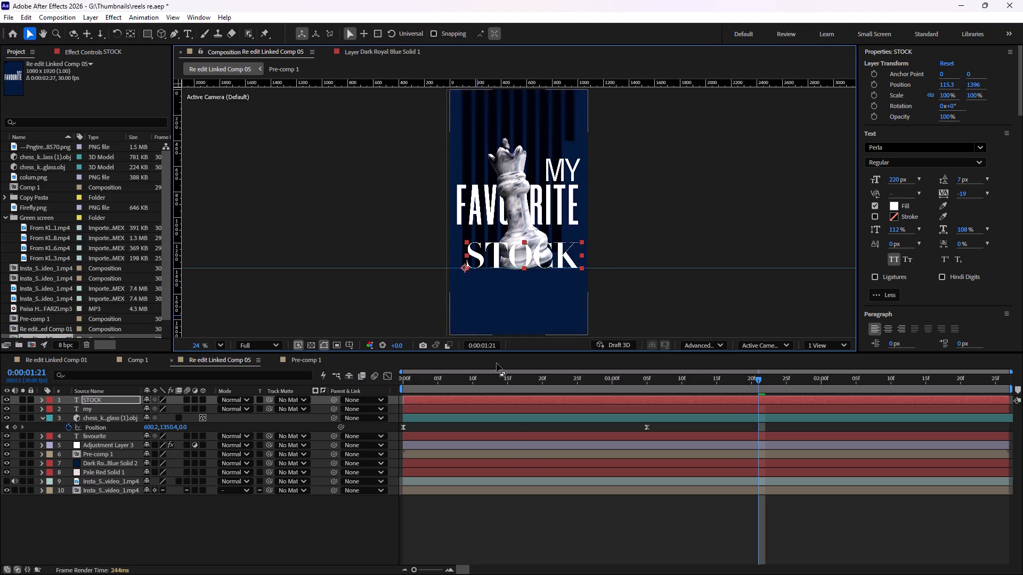
pyautogui.click(514, 513)
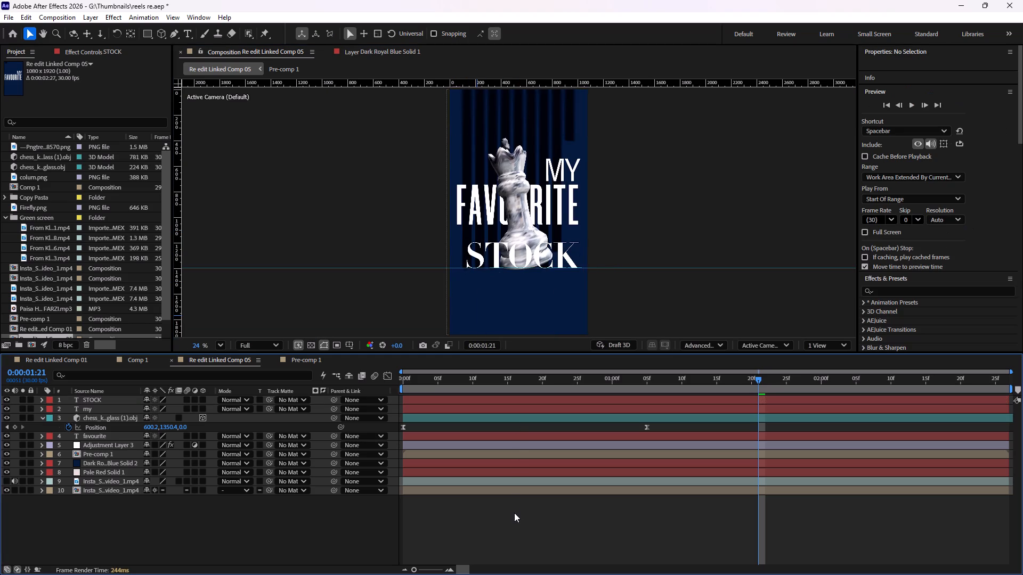
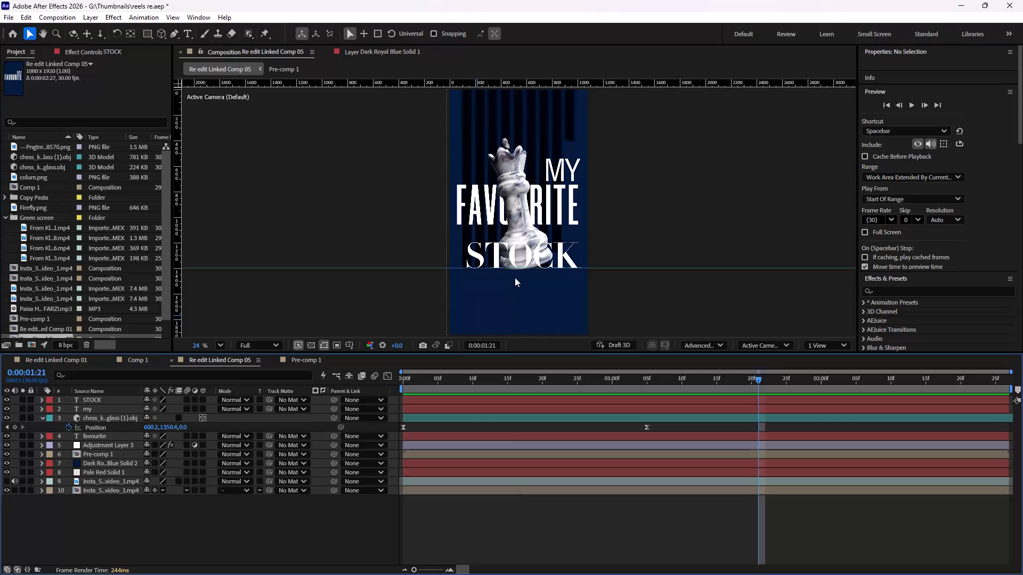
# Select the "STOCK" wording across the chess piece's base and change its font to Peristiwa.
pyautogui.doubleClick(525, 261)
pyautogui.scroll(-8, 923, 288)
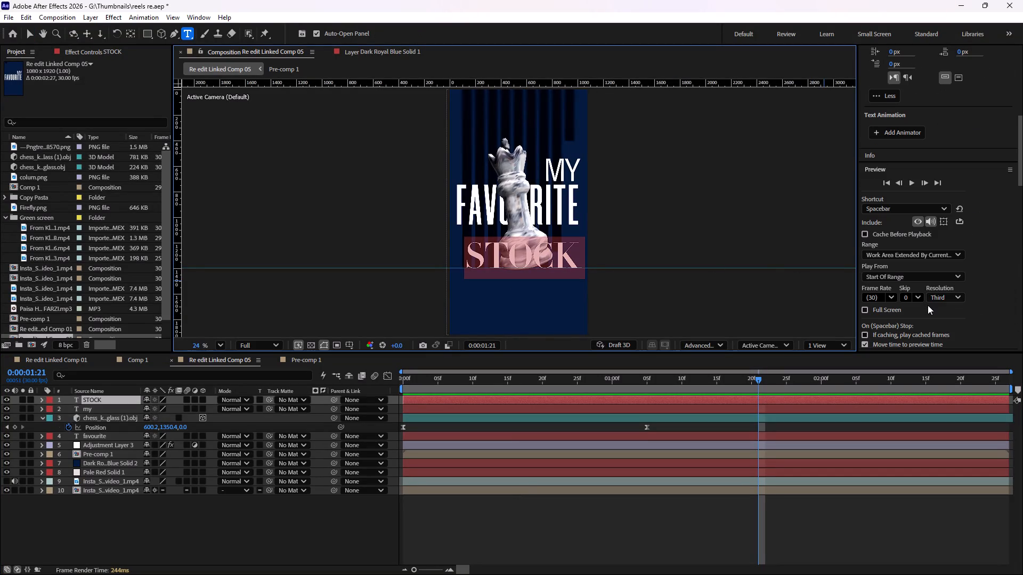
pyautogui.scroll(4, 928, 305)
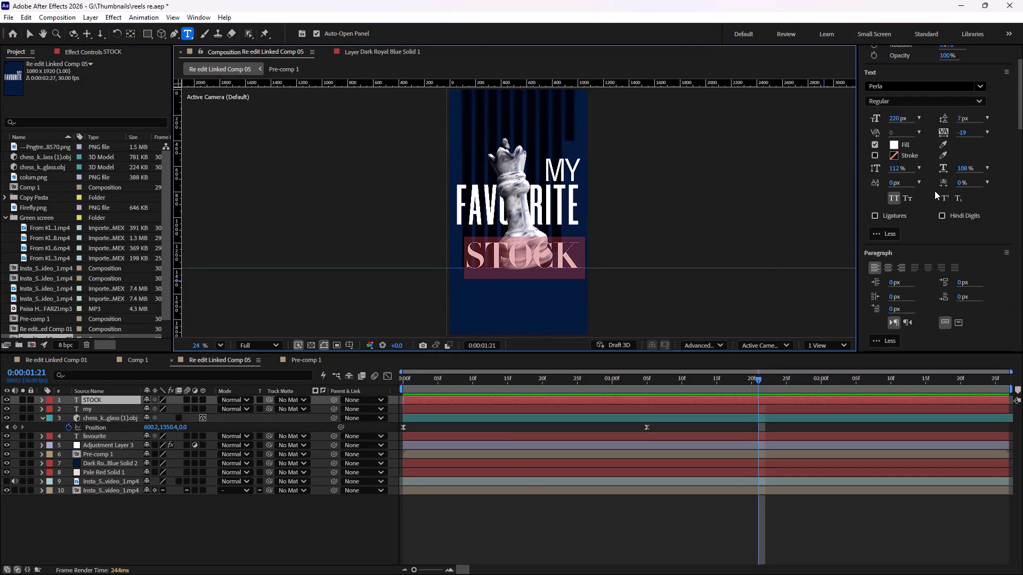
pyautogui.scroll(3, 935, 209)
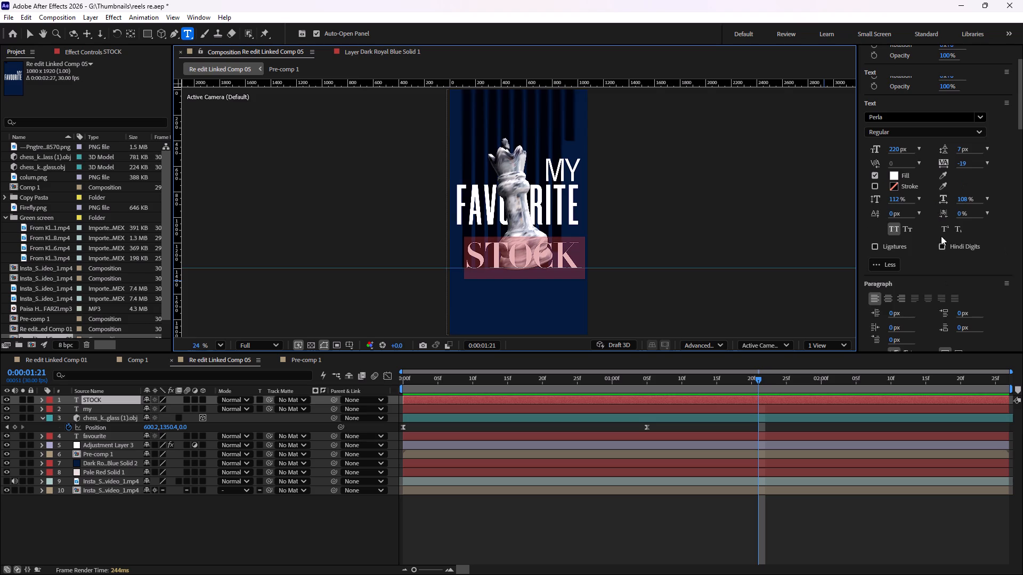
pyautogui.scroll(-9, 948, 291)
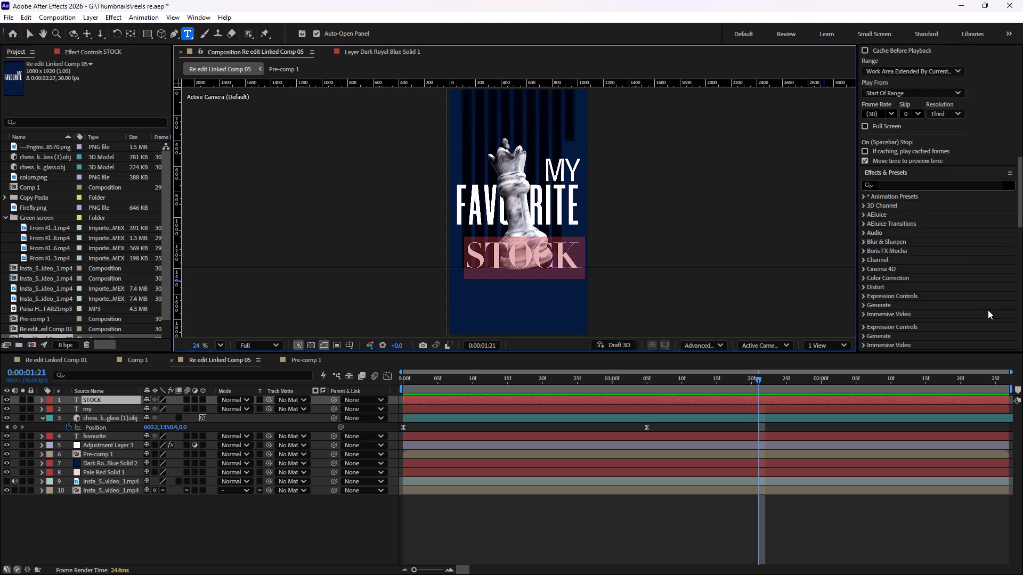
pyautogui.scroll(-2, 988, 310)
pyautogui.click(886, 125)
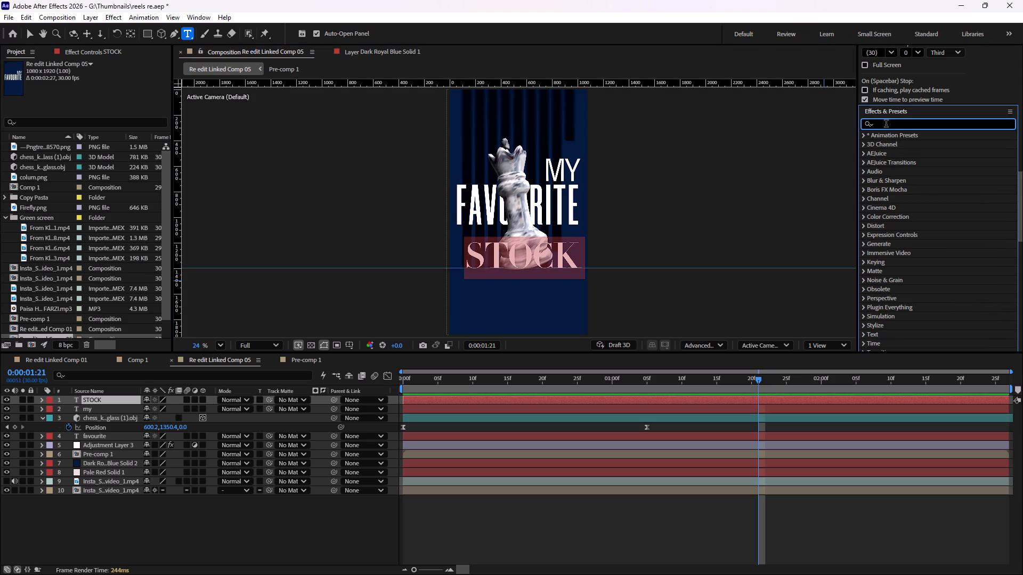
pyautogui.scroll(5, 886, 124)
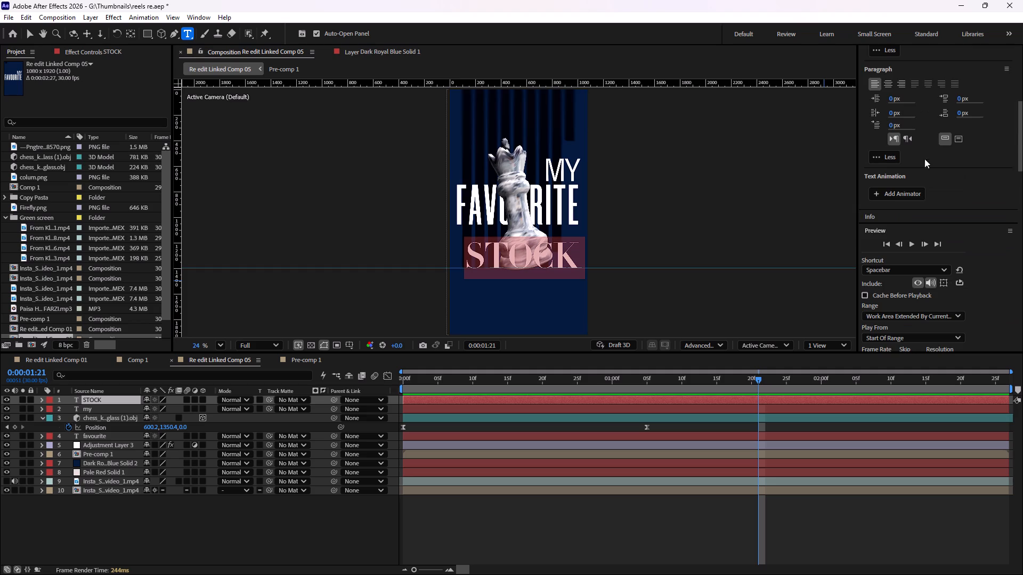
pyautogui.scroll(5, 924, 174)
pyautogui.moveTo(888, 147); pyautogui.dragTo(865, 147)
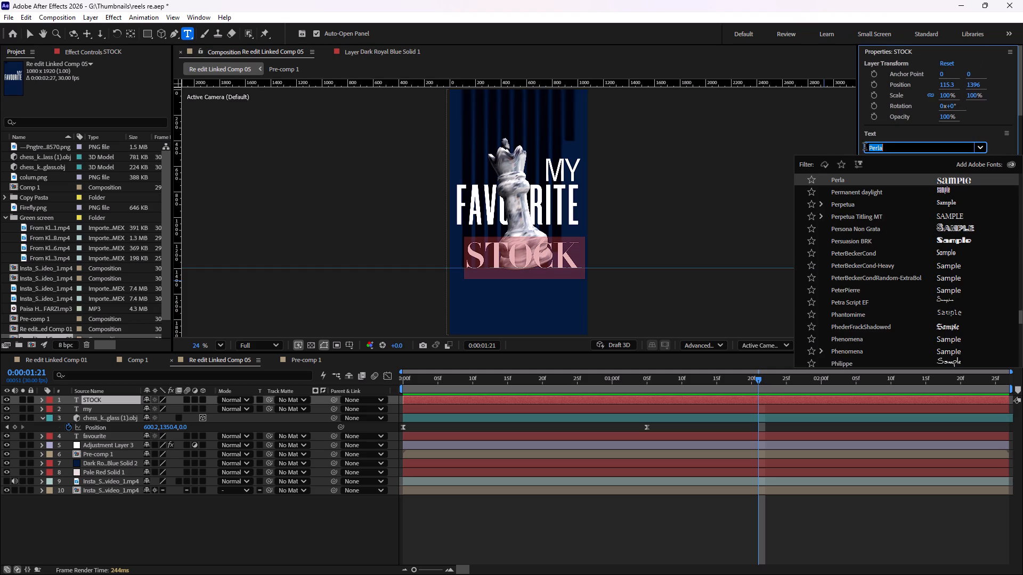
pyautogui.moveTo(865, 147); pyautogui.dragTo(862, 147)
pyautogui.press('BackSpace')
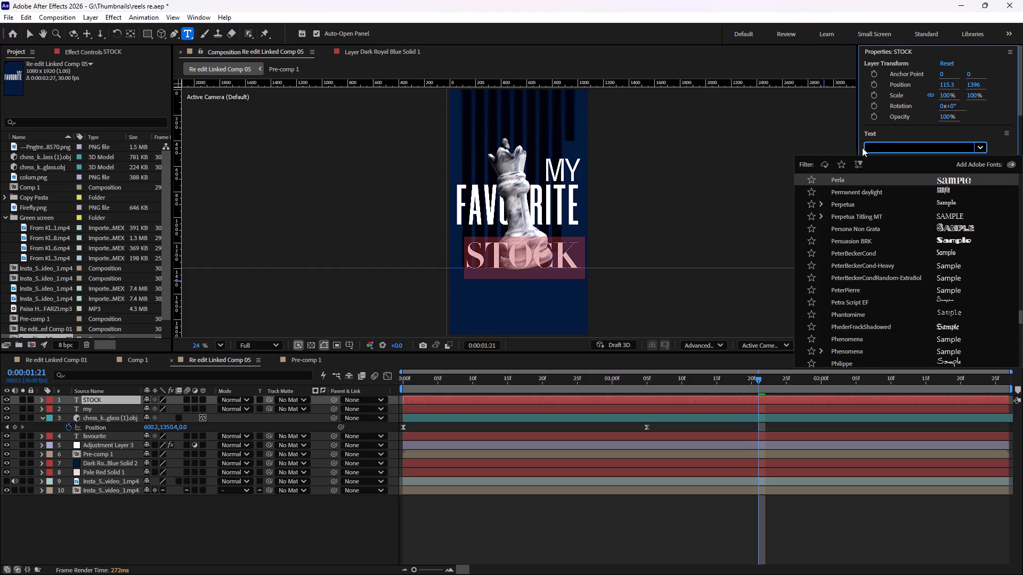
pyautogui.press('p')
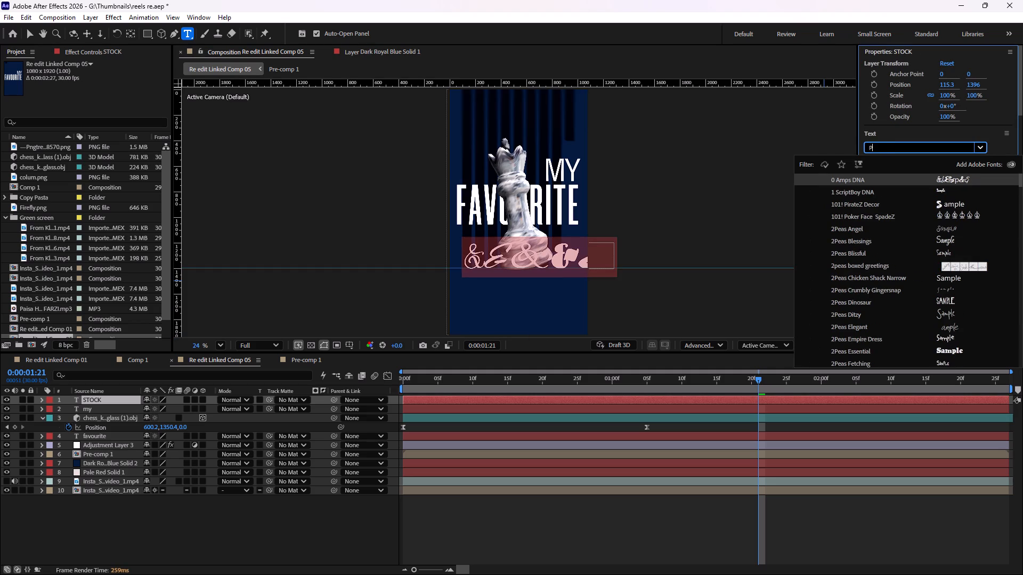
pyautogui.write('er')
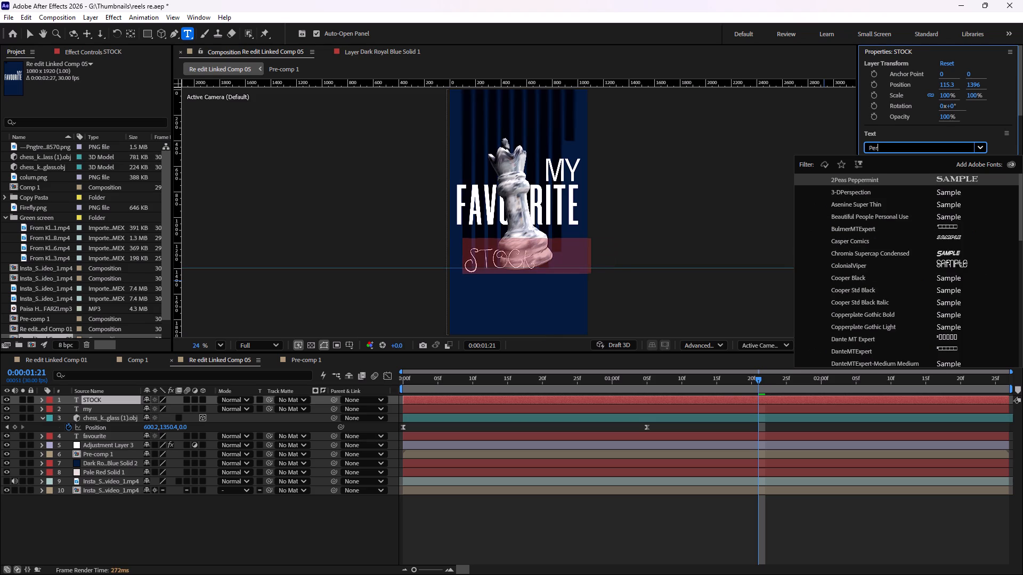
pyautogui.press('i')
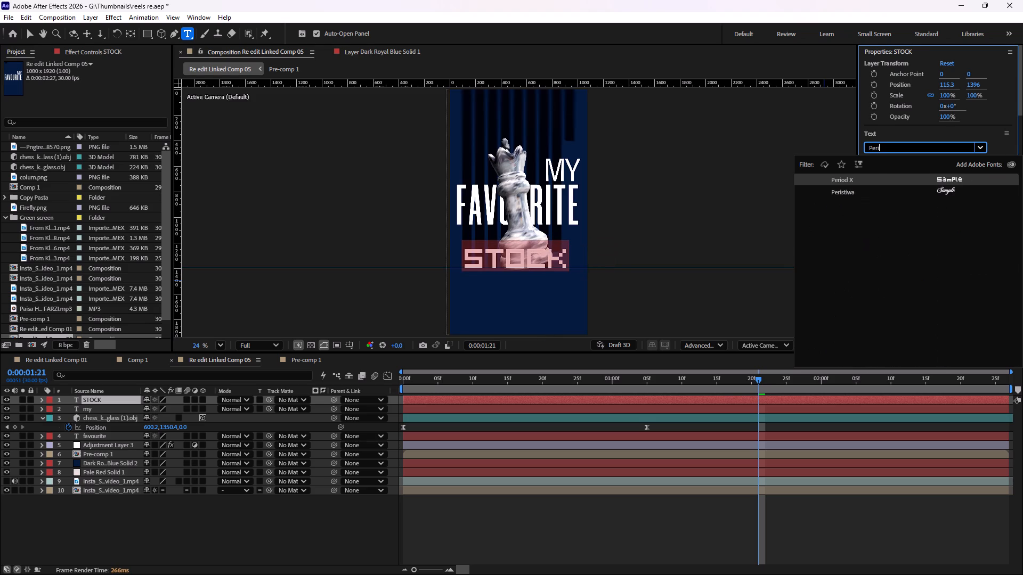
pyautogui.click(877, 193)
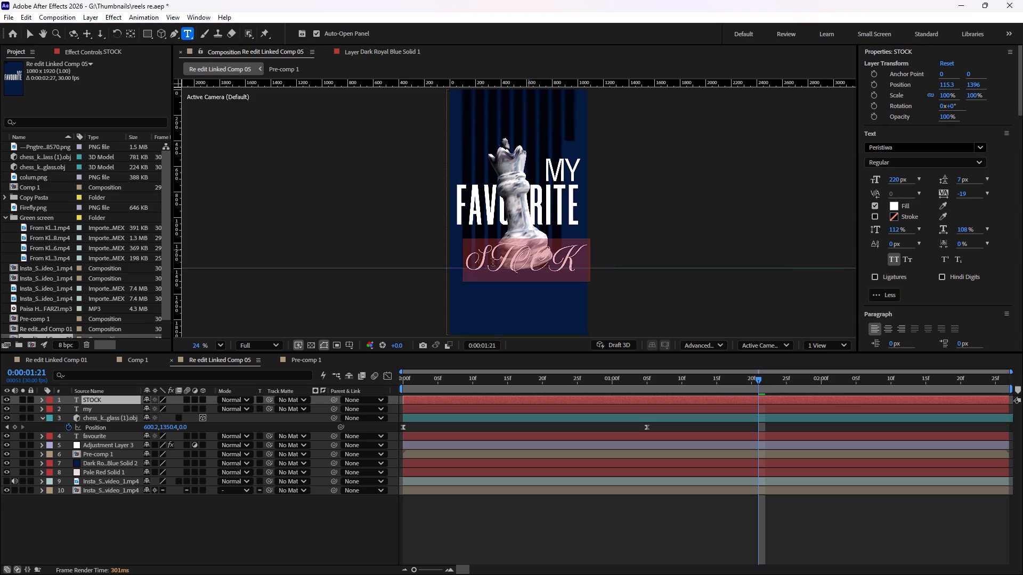
# Erase the "STOCK" wording and delete its emptied text layer from the composition.
pyautogui.moveTo(464, 260); pyautogui.dragTo(632, 259)
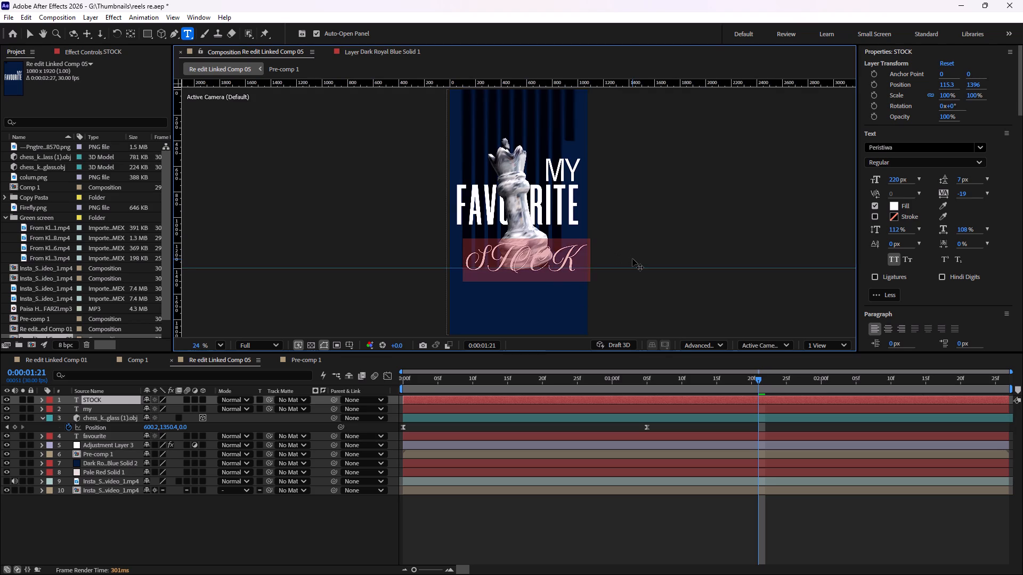
pyautogui.press('BackSpace')
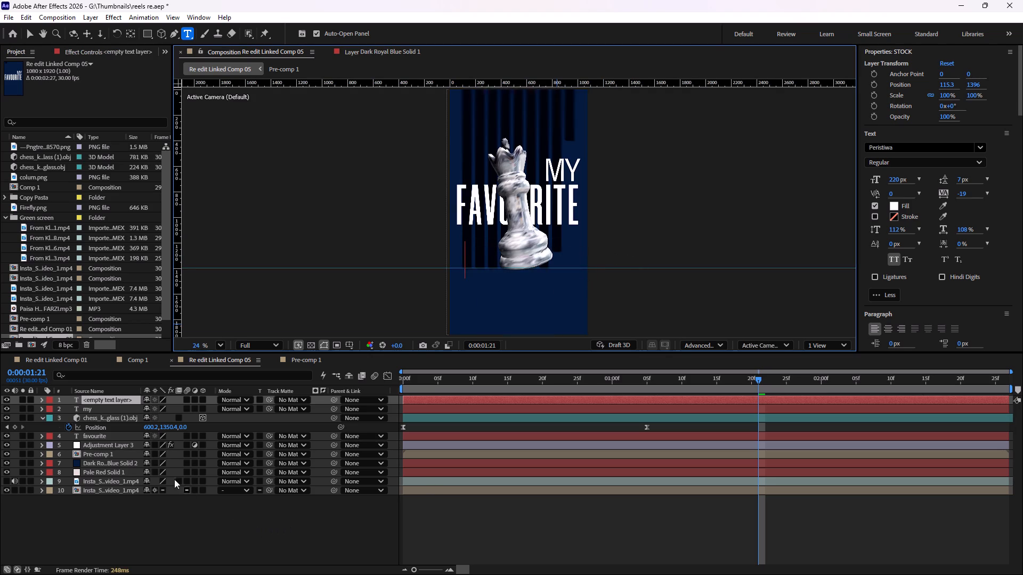
pyautogui.click(123, 399)
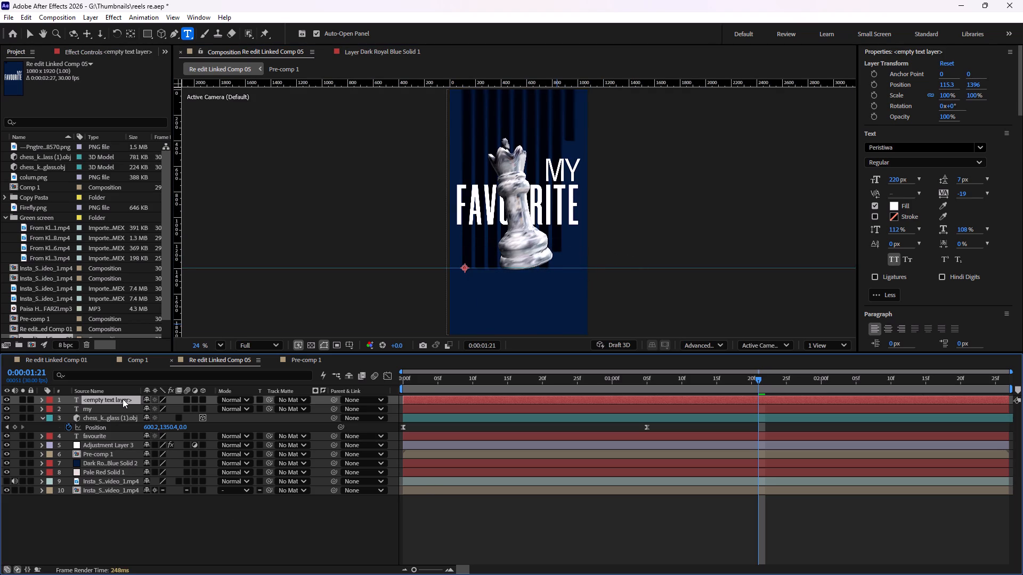
pyautogui.press('BackSpace')
pyautogui.click(123, 517)
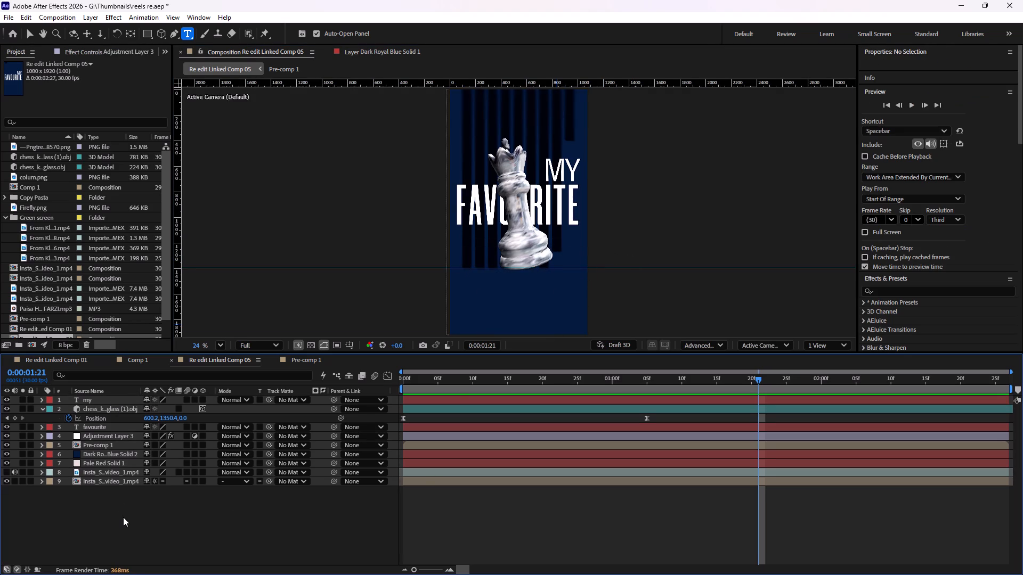
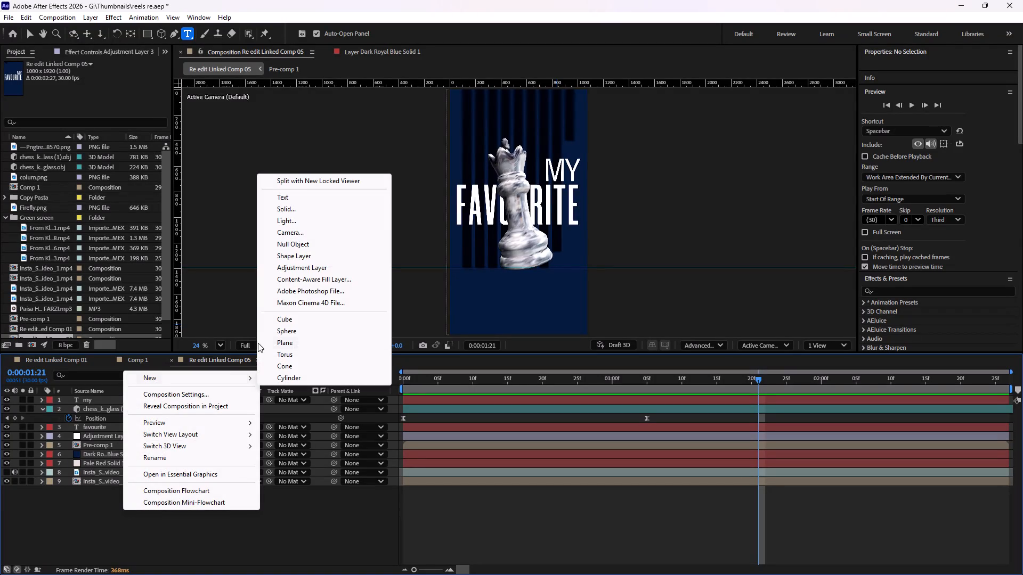
# Add a new empty text layer to the Re edit Linked Comp 05 composition and check the Peristiwa font's style options.
pyautogui.click(292, 200)
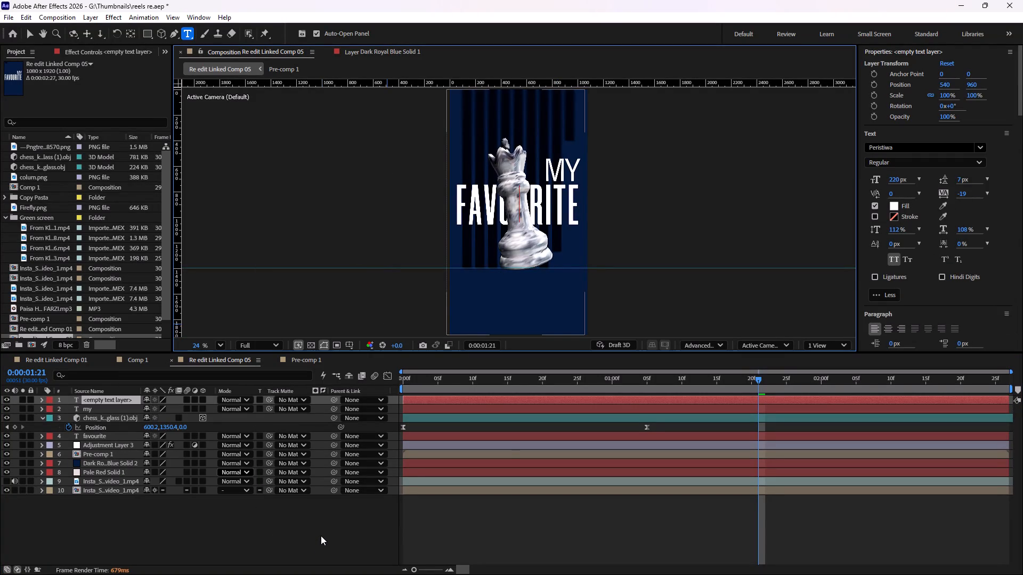
pyautogui.click(972, 166)
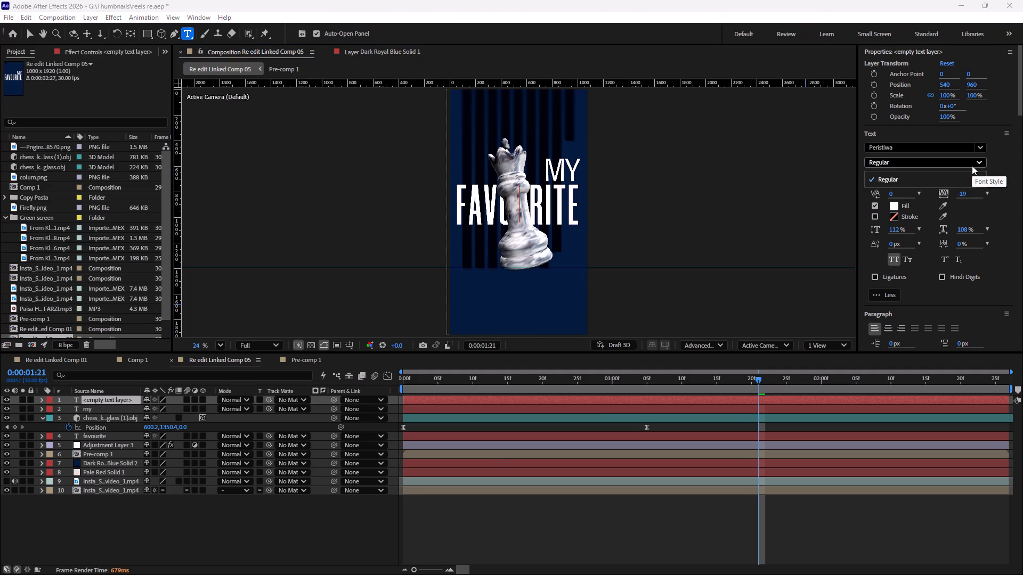
pyautogui.click(972, 166)
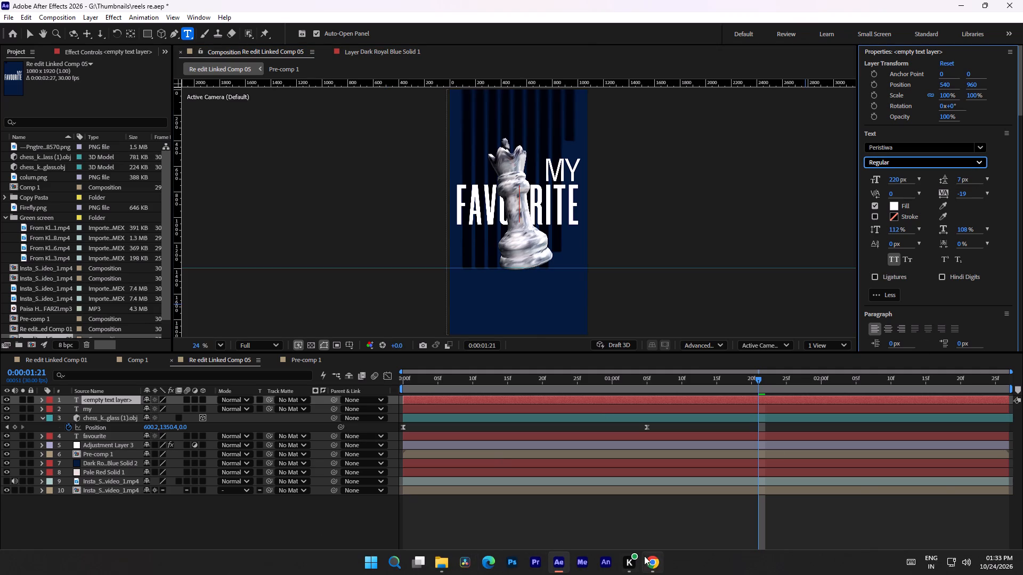
# Switch to Chrome and examine the Peristiwa letterforms on its dafont.com page and in its full glyph map.
pyautogui.click(645, 557)
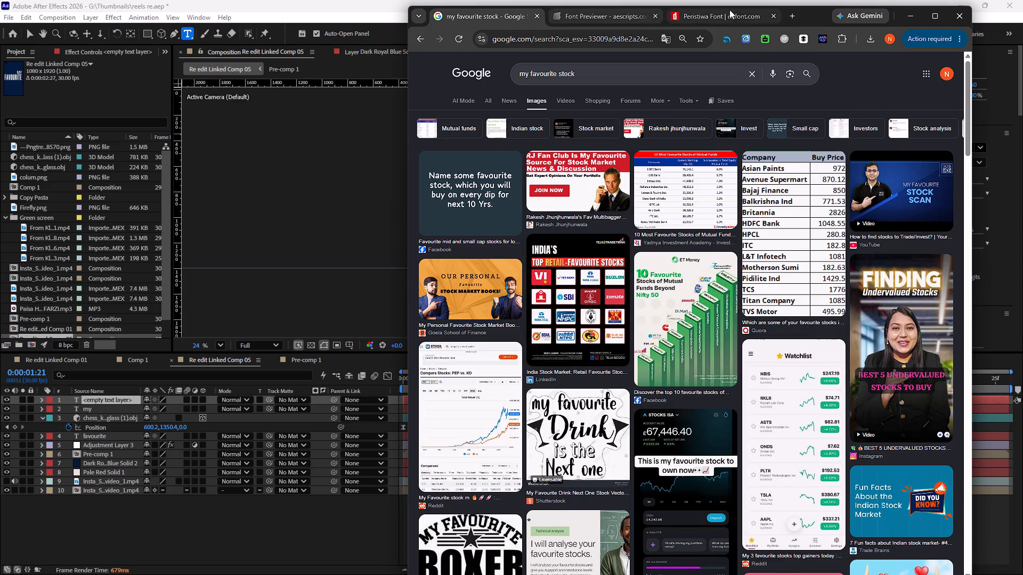
pyautogui.click(731, 10)
pyautogui.scroll(-1, 628, 160)
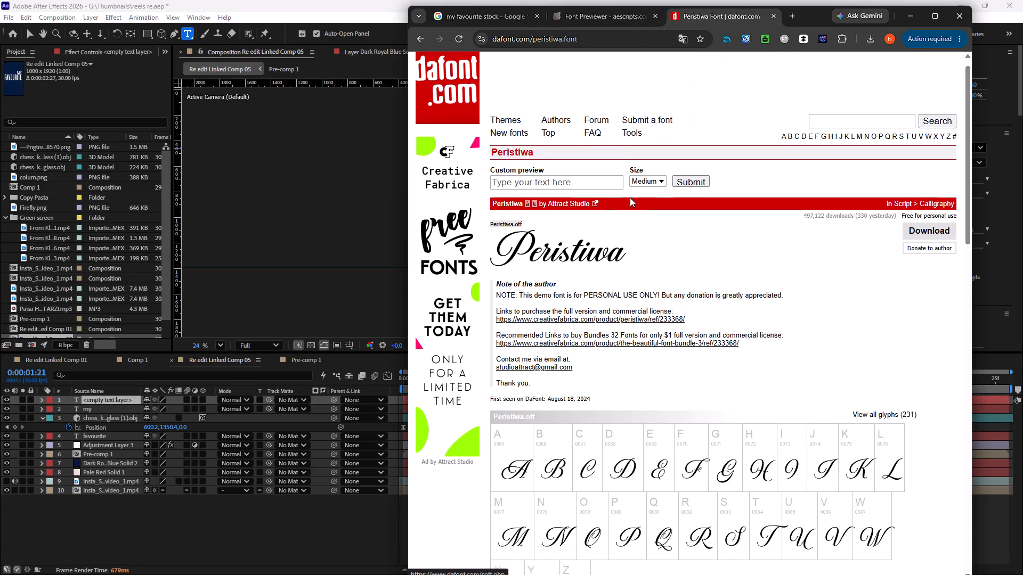
pyautogui.scroll(-1, 630, 198)
pyautogui.scroll(2, 606, 212)
pyautogui.scroll(-3, 606, 212)
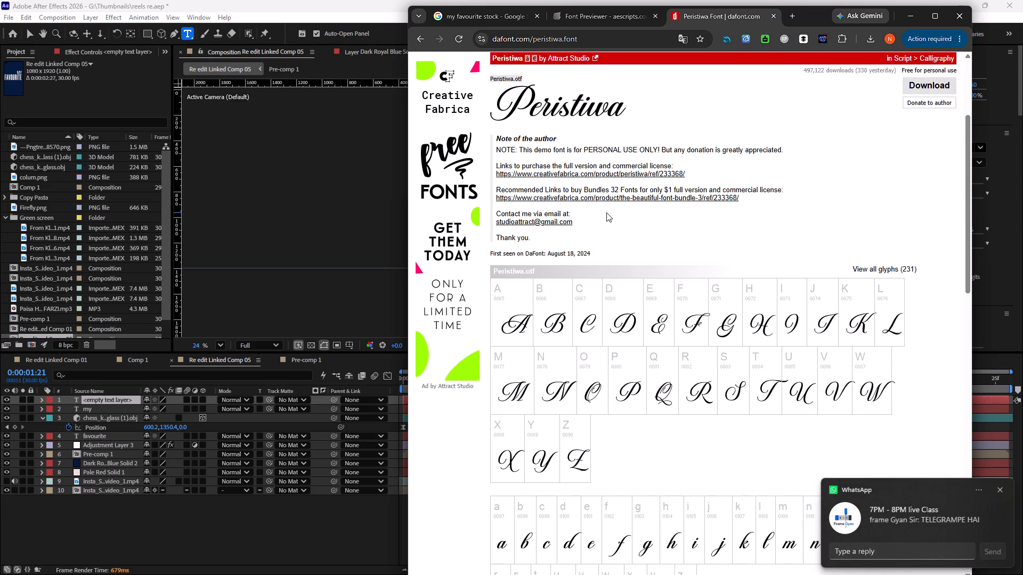
pyautogui.scroll(-3, 606, 212)
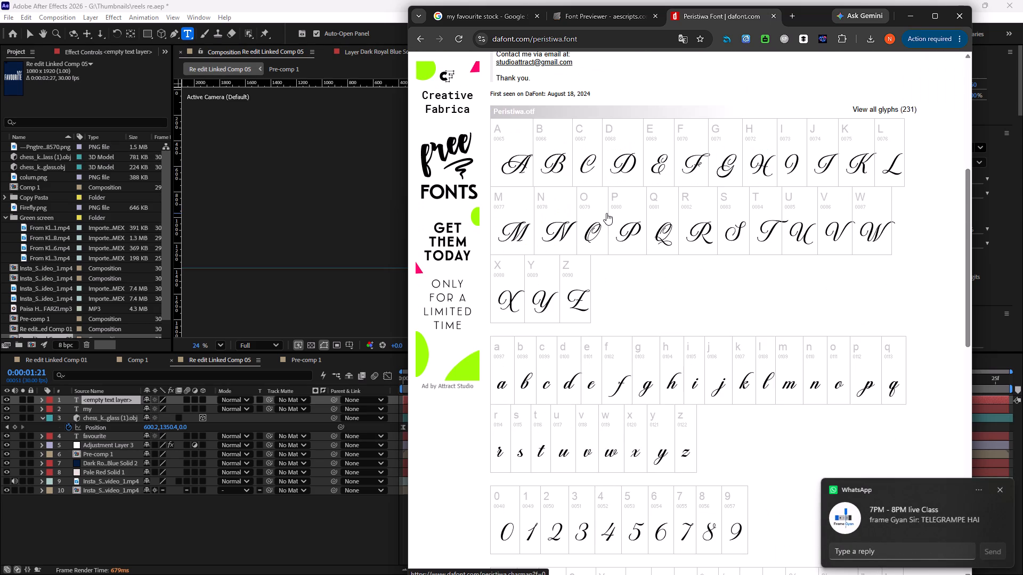
pyautogui.click(623, 388)
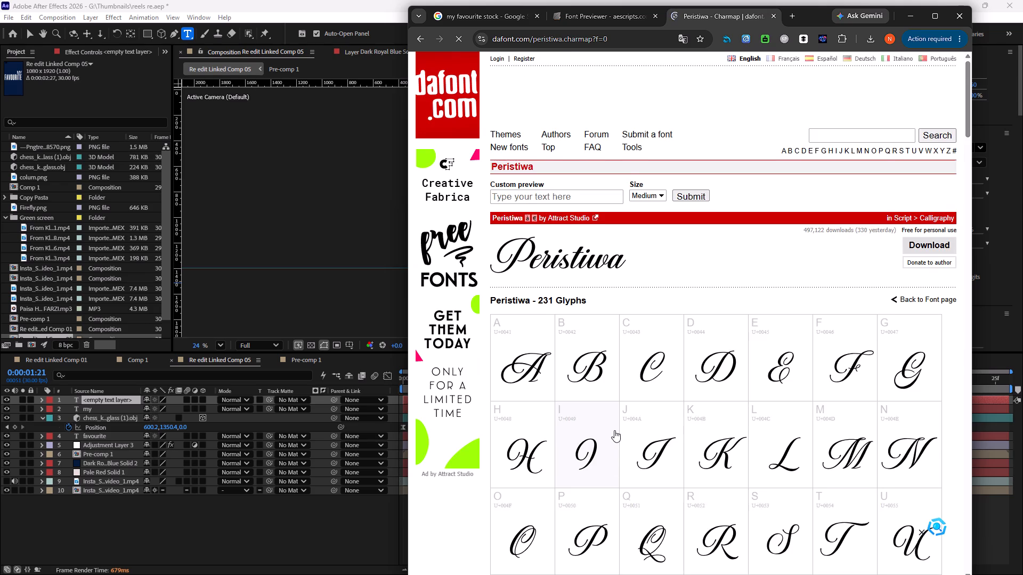
pyautogui.scroll(-3, 614, 429)
pyautogui.scroll(3, 592, 377)
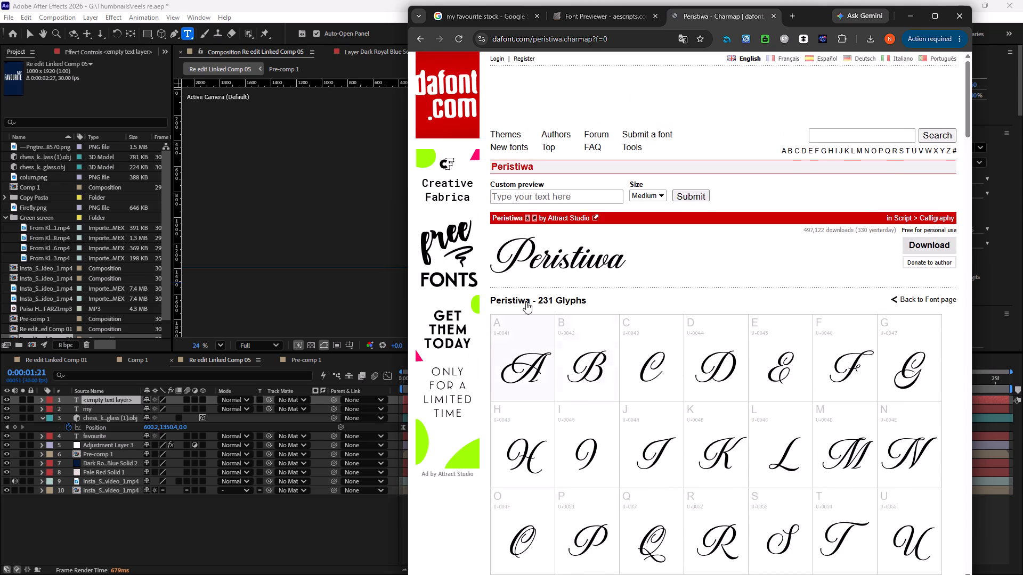
# Return to the Peristiwa font page on dafont.com and examine its letters, numerals, symbols and accented characters.
pyautogui.click(417, 40)
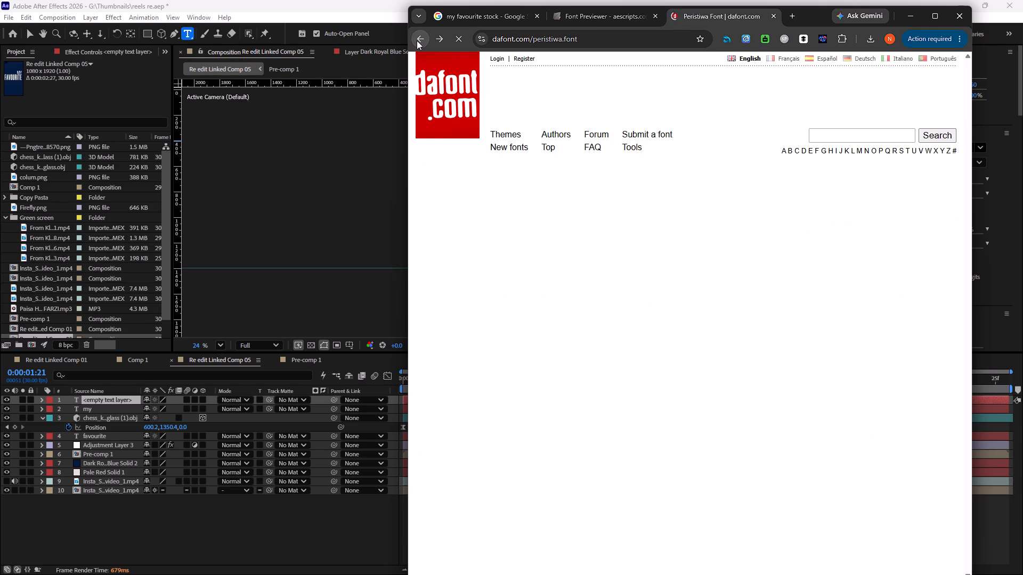
pyautogui.scroll(6, 592, 193)
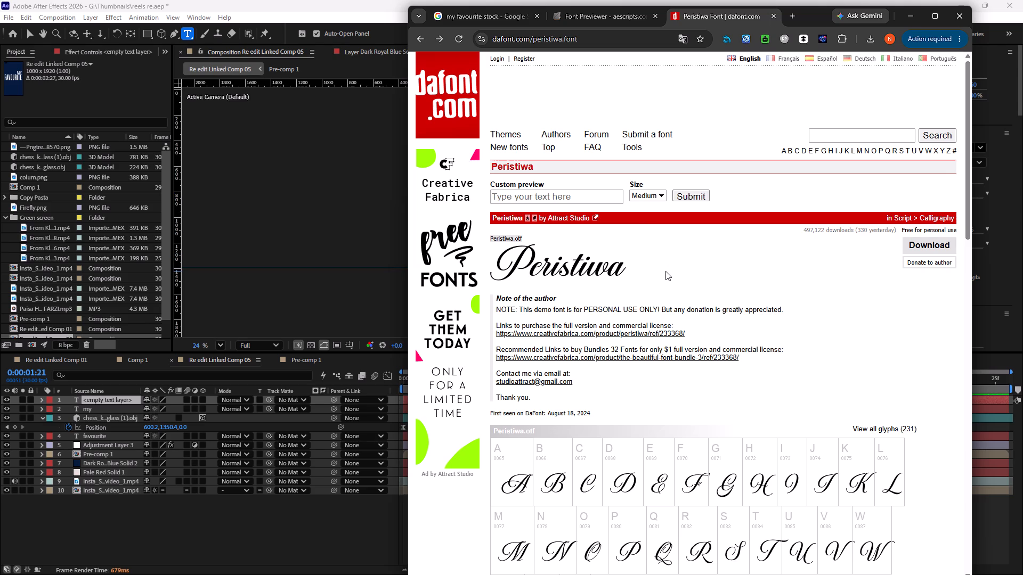
pyautogui.scroll(-6, 665, 271)
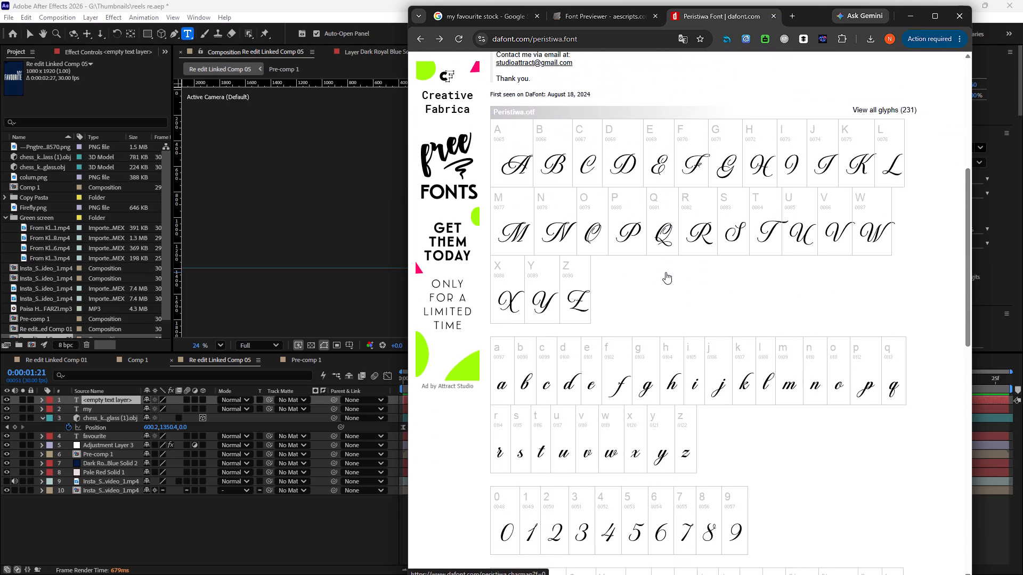
pyautogui.scroll(-6, 665, 272)
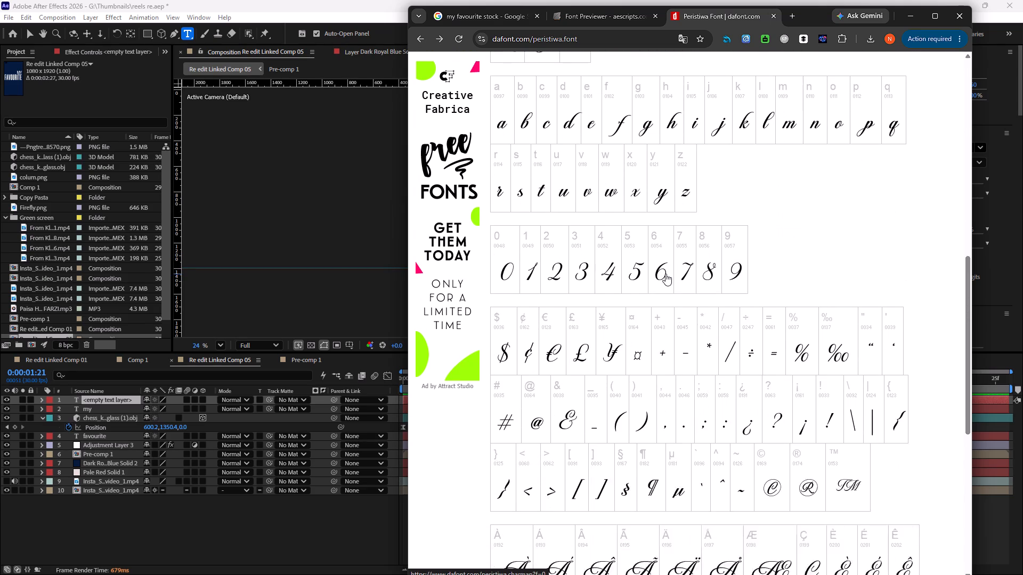
pyautogui.scroll(-4, 665, 274)
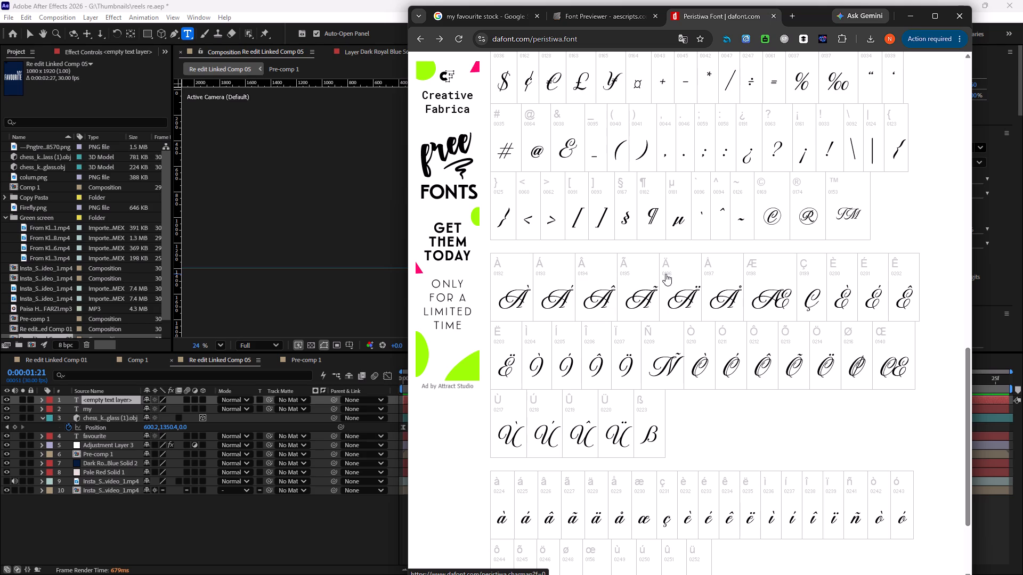
pyautogui.scroll(-4, 665, 274)
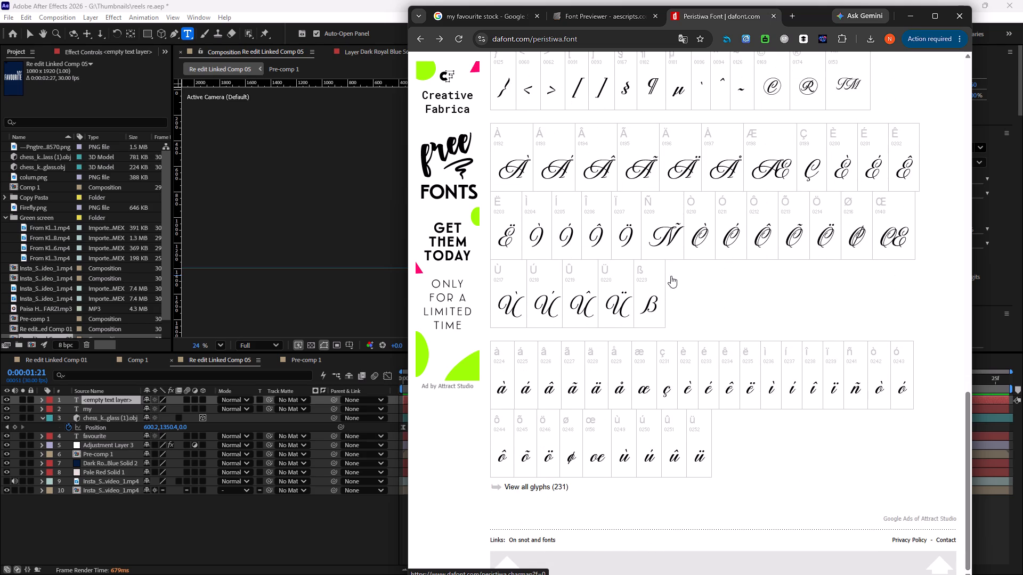
pyautogui.scroll(-5, 679, 278)
pyautogui.scroll(9, 697, 286)
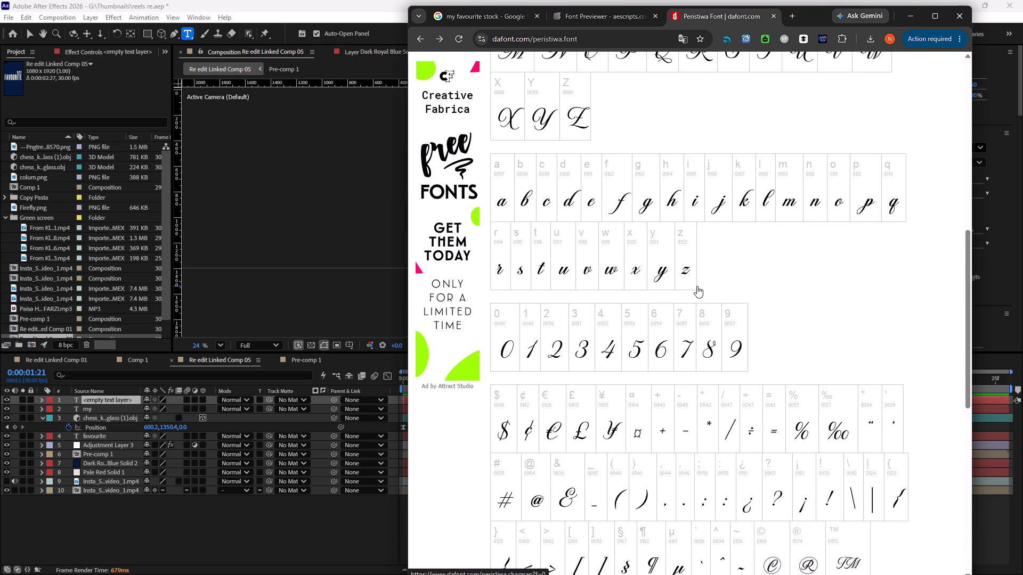
pyautogui.scroll(4, 697, 286)
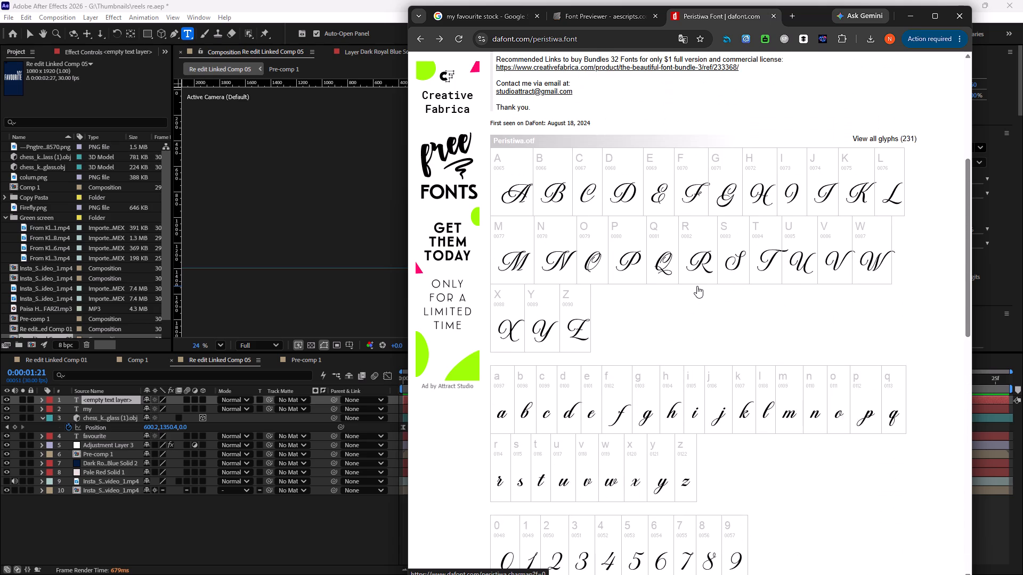
pyautogui.scroll(3, 697, 286)
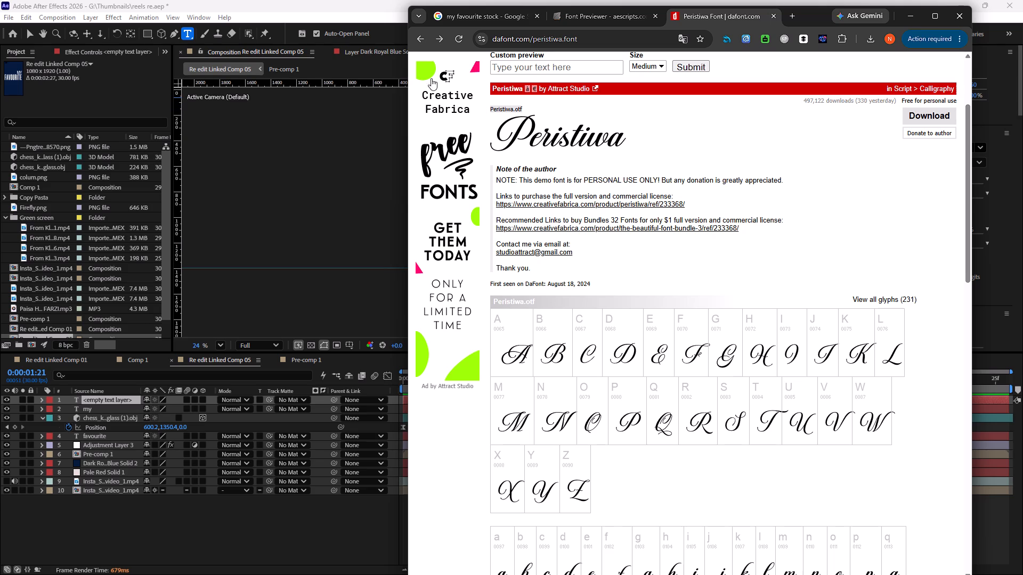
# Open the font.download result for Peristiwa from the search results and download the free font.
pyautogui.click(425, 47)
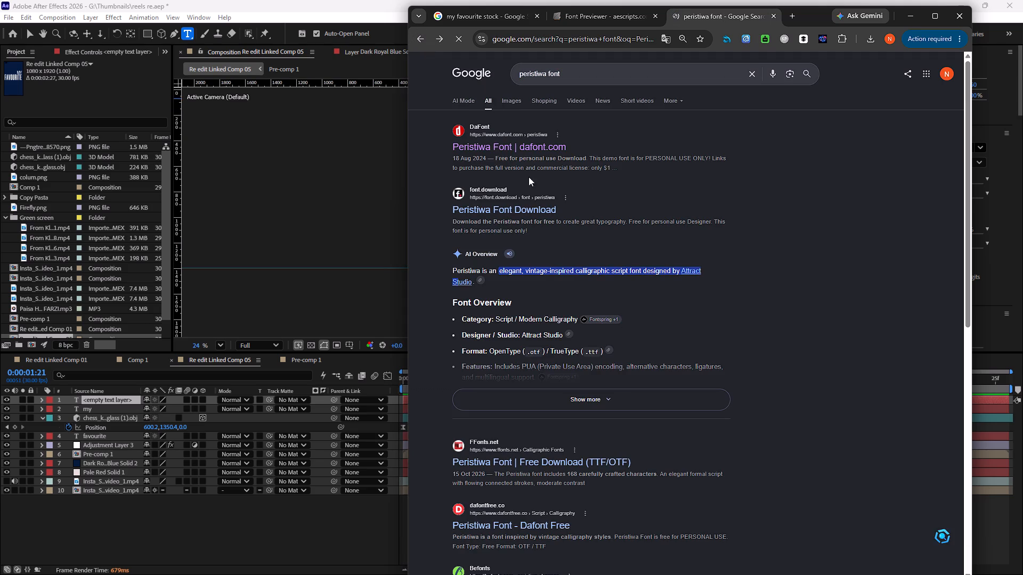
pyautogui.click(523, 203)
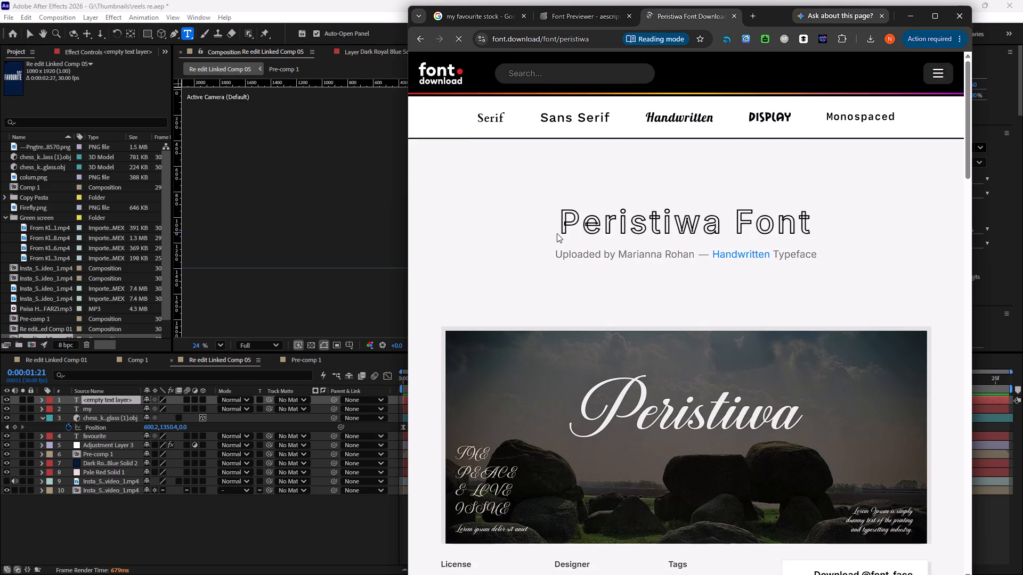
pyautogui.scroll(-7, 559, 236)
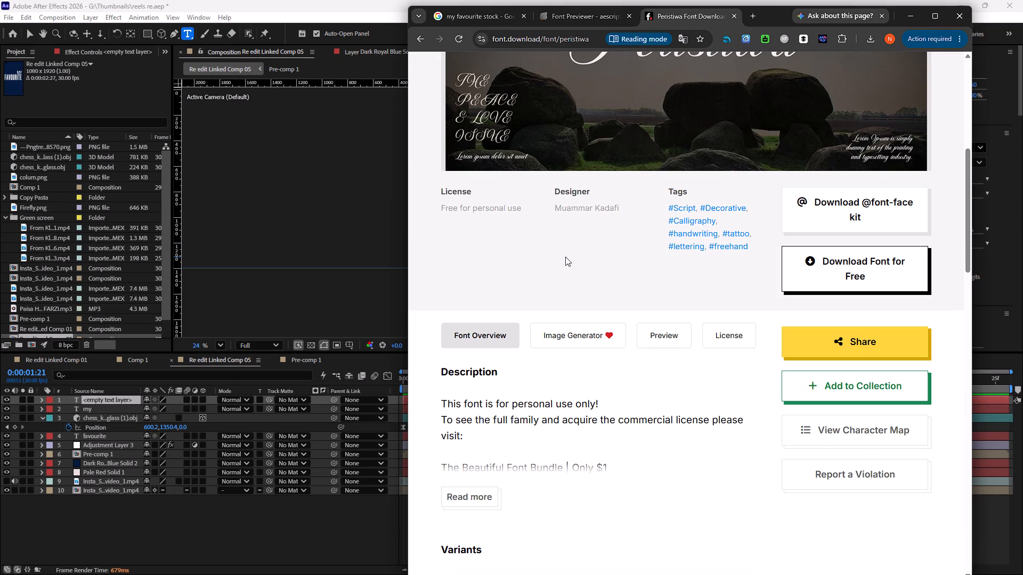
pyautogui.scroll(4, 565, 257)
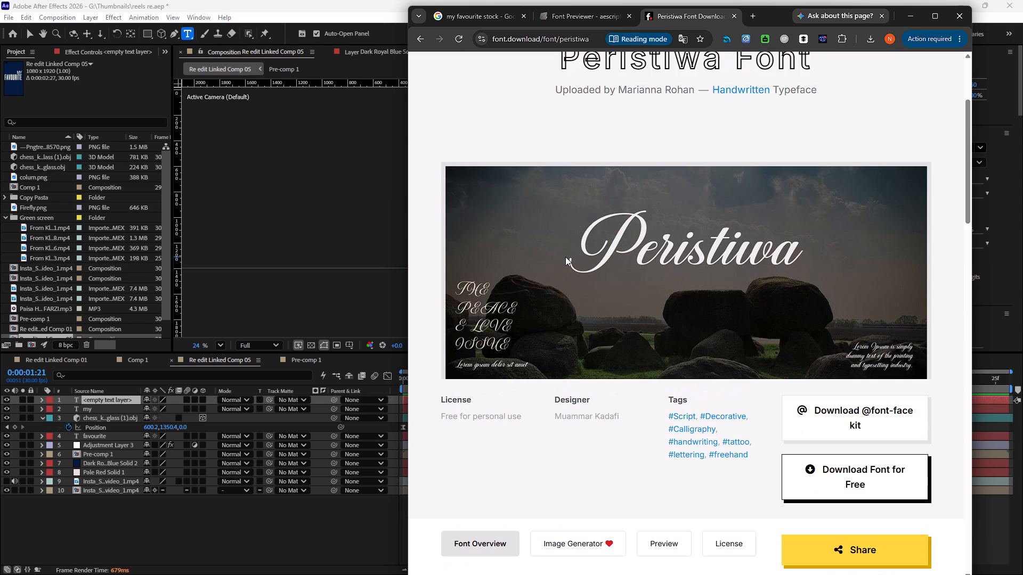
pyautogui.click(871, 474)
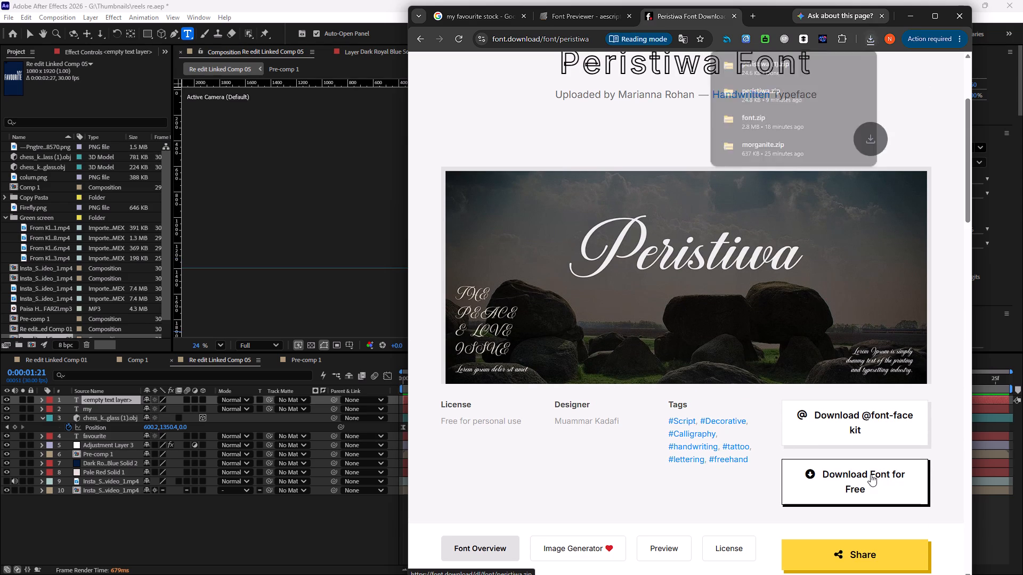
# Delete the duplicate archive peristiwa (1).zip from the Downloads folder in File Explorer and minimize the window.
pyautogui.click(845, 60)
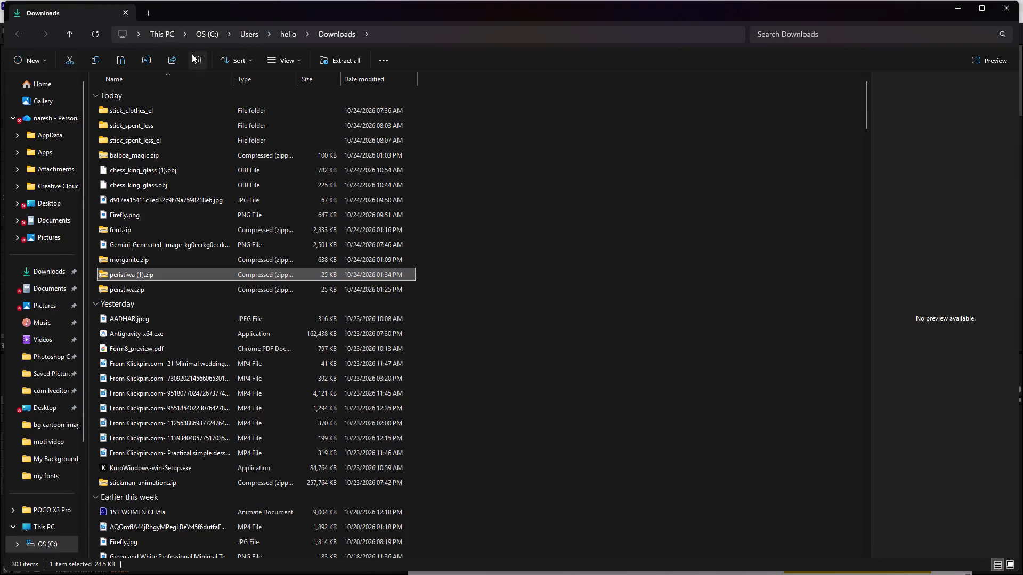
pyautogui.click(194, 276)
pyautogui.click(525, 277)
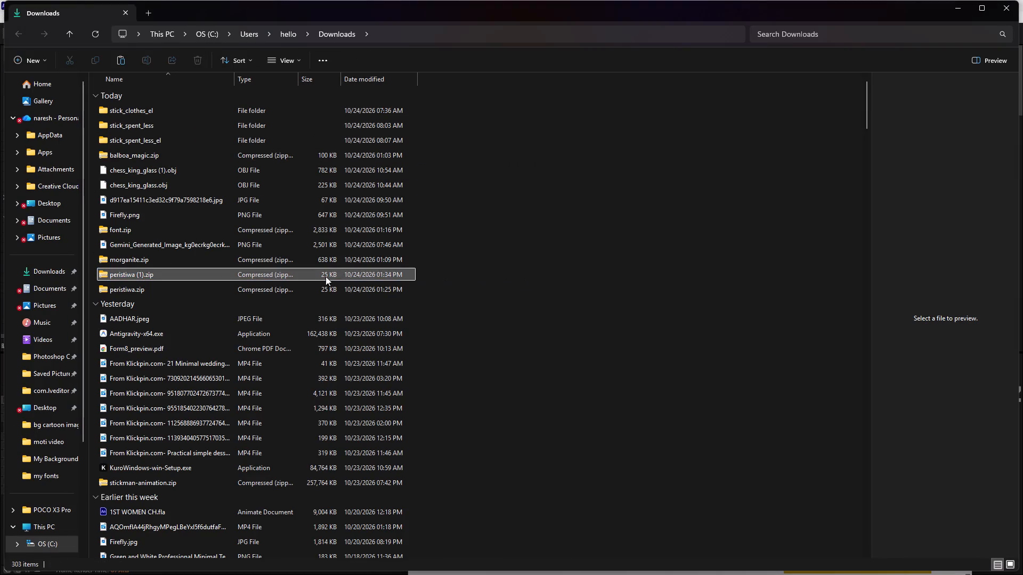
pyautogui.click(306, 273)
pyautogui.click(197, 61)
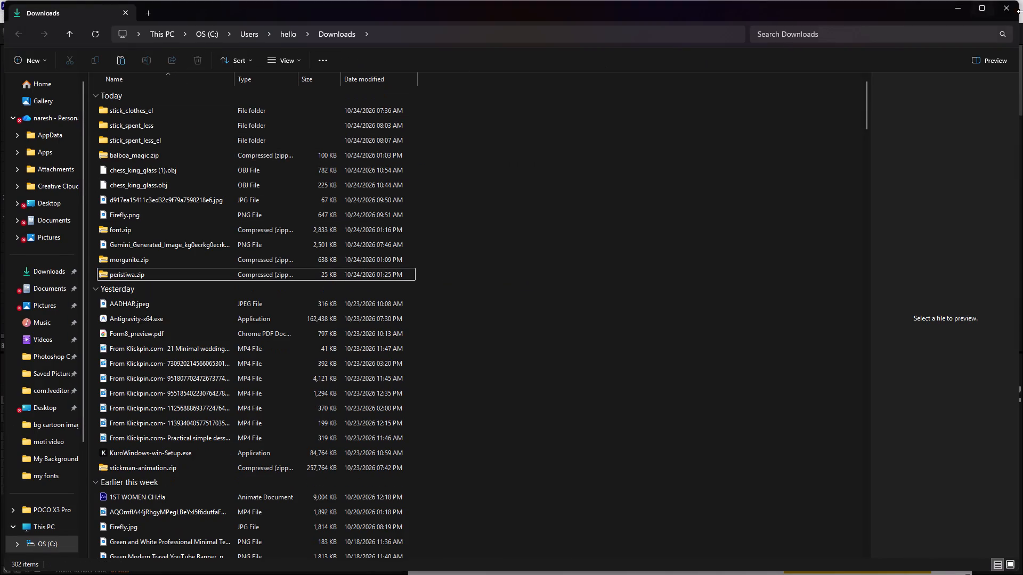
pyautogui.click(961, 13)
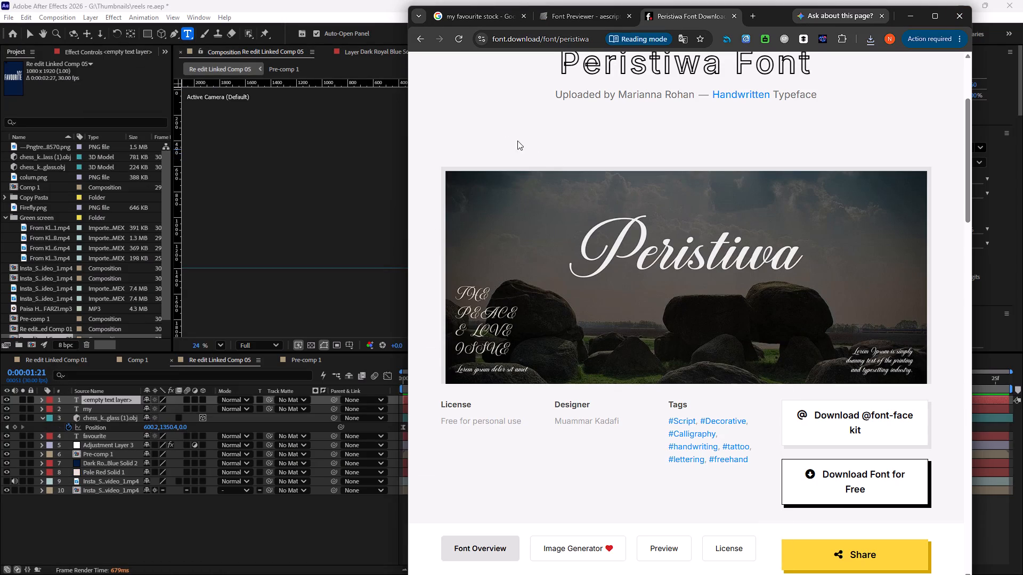
# Return to the Peristiwa search results and examine the dafontfree.co page and the other listed sources for the font.
pyautogui.click(417, 37)
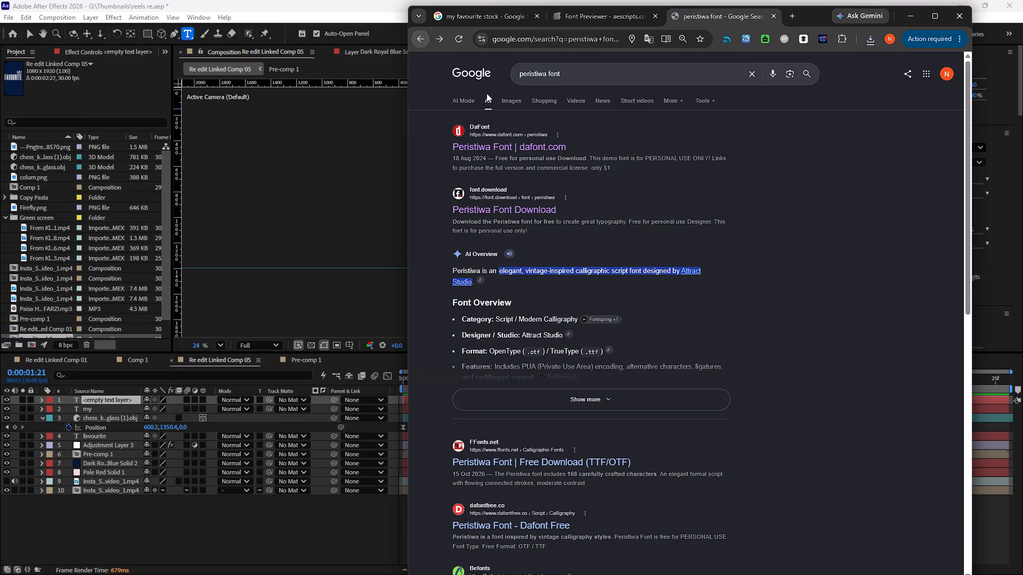
pyautogui.scroll(-3, 649, 213)
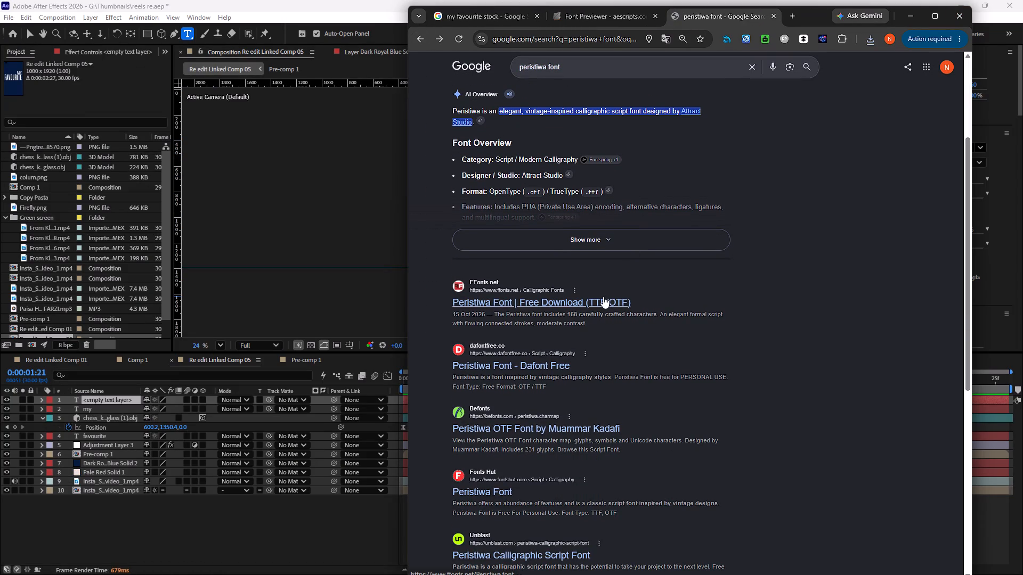
pyautogui.click(540, 368)
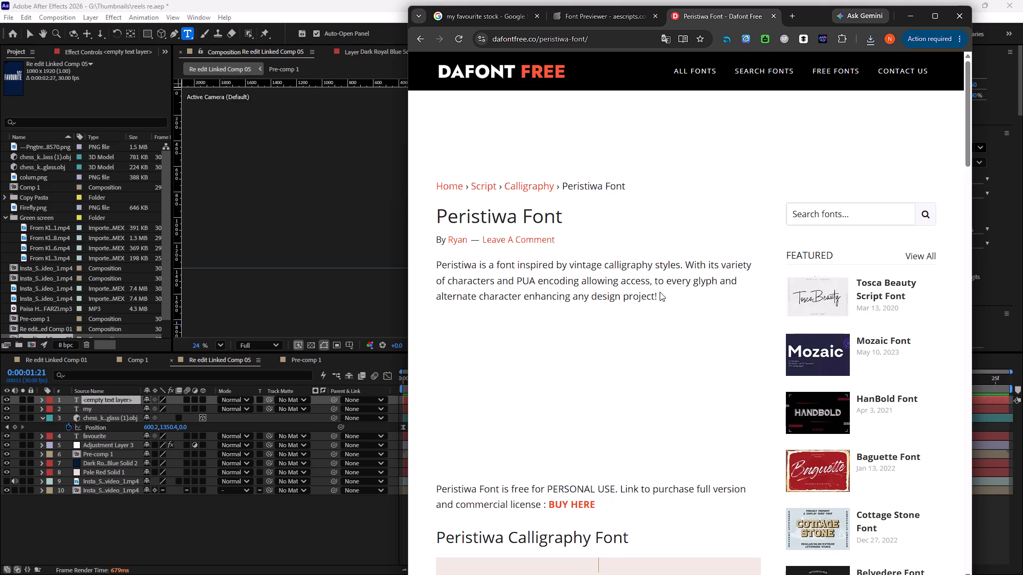
pyautogui.click(423, 40)
pyautogui.scroll(-2, 564, 168)
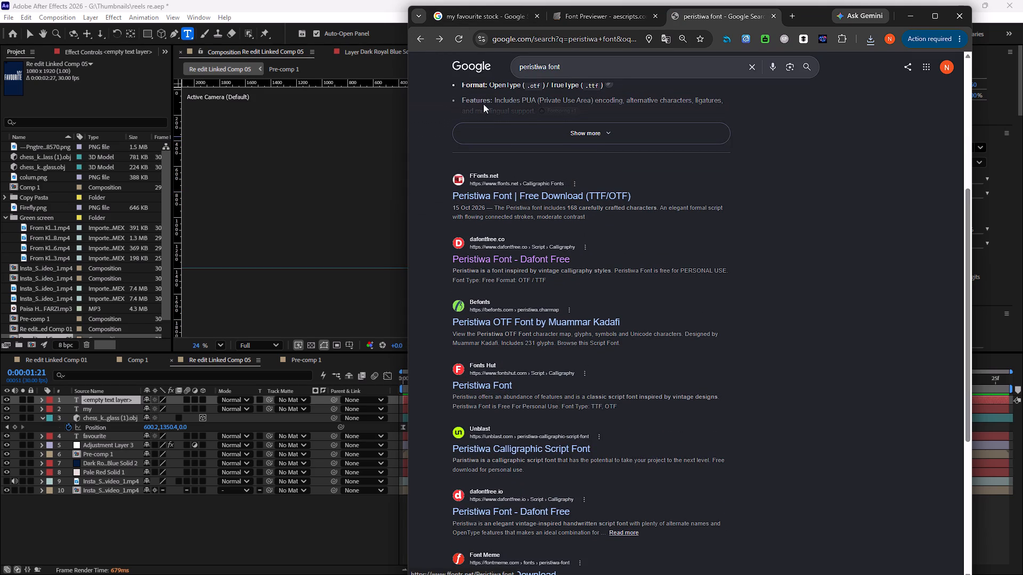
pyautogui.scroll(2, 525, 184)
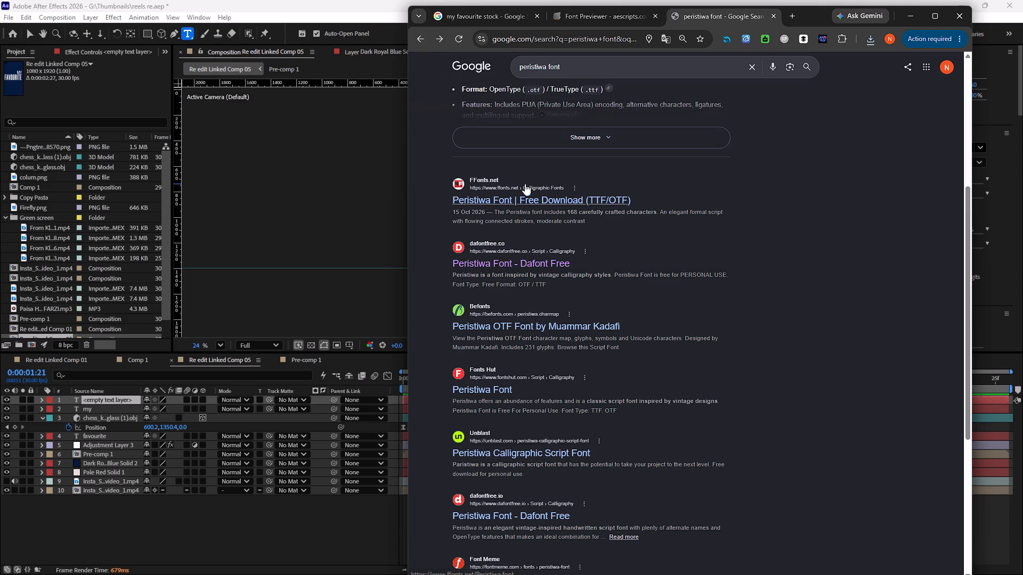
pyautogui.scroll(3, 525, 184)
# Search Google for "free fonts" and open the 1001 Free Fonts site from the results.
pyautogui.click(753, 71)
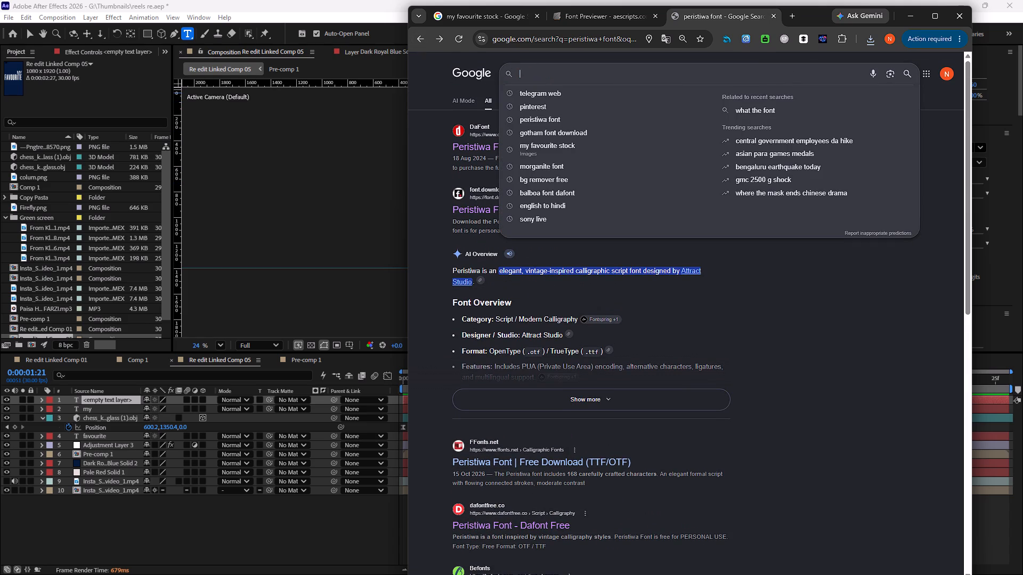
pyautogui.click(655, 77)
pyautogui.write('fr')
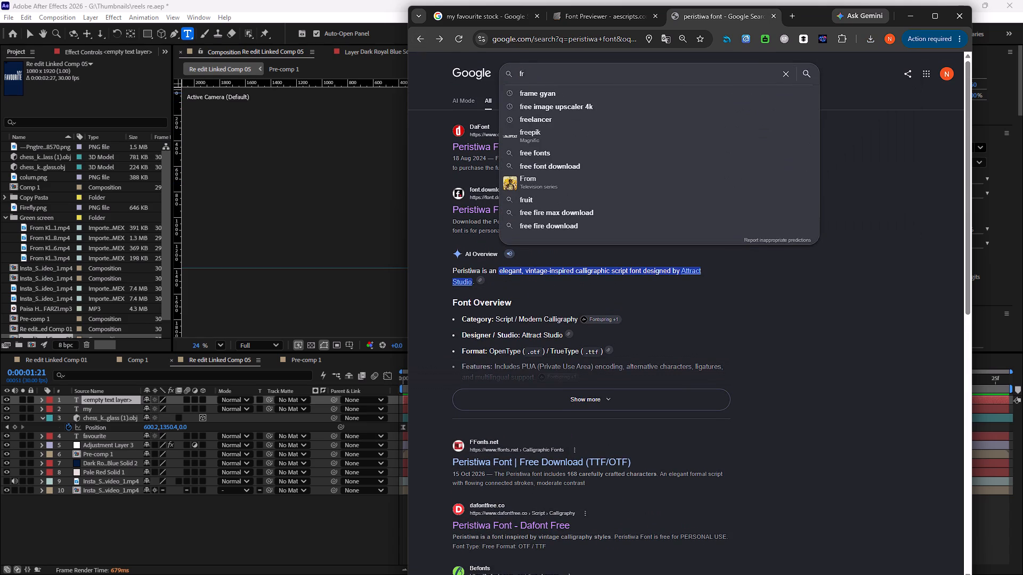
pyautogui.write('ee')
pyautogui.press('space')
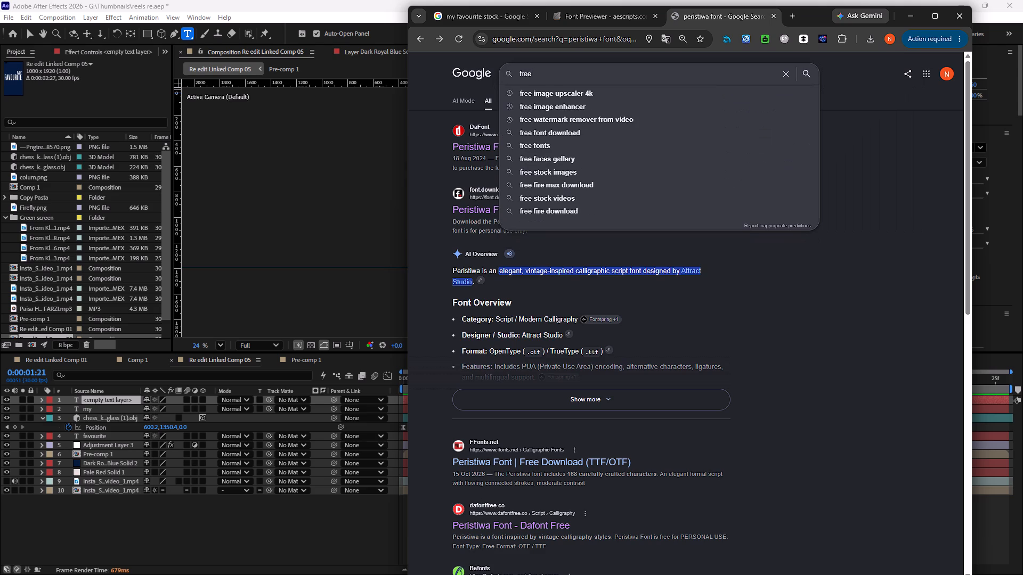
pyautogui.write('fo')
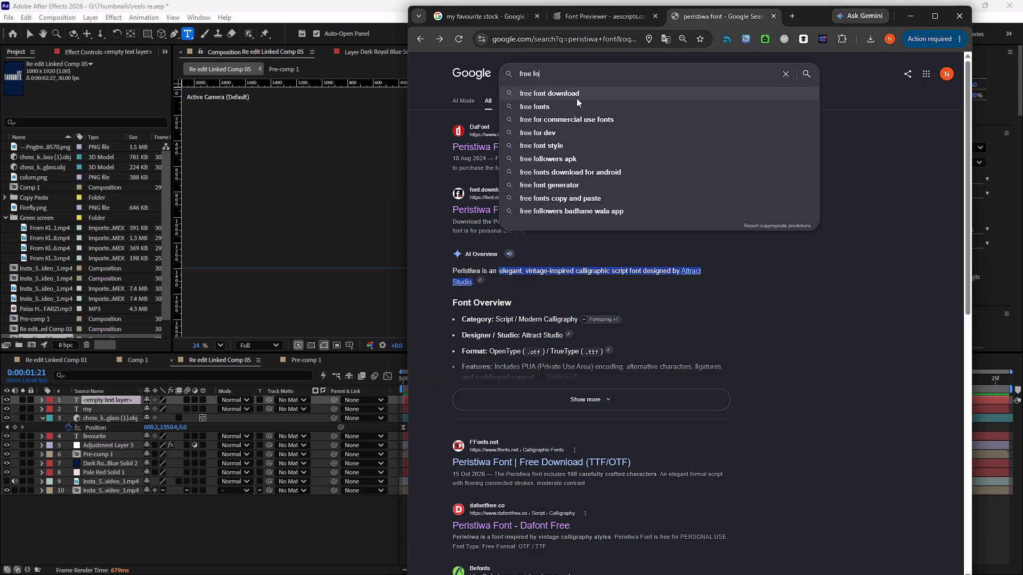
pyautogui.click(570, 104)
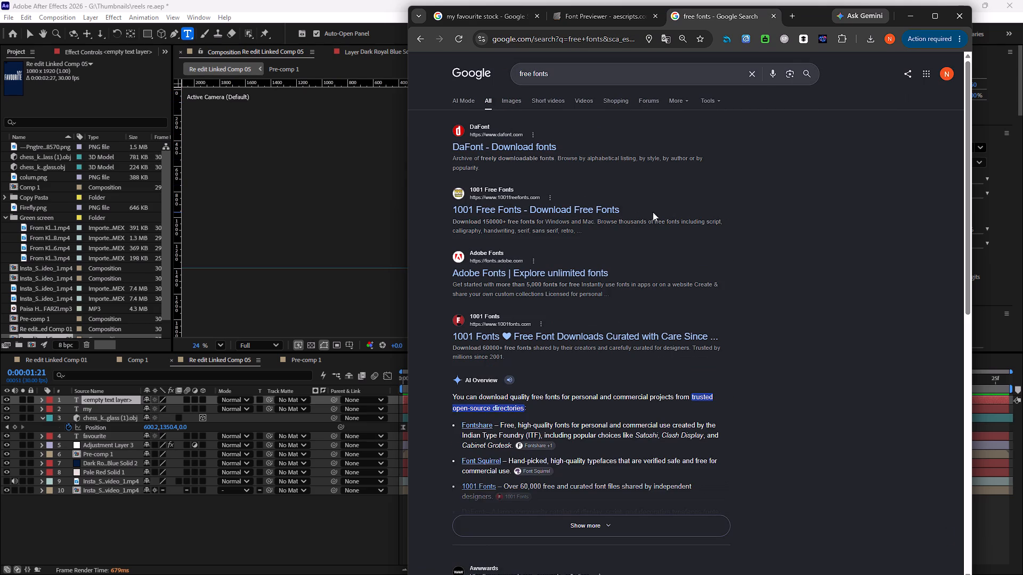
pyautogui.click(550, 212)
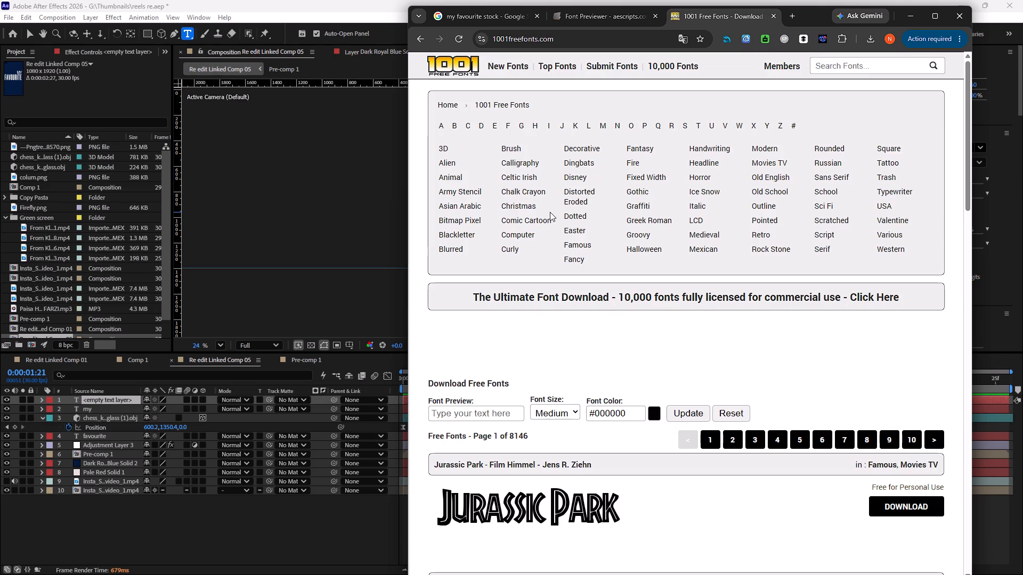
# Find the Great Vibes script font in the 1001 Free Fonts list and download it.
pyautogui.scroll(-2, 550, 212)
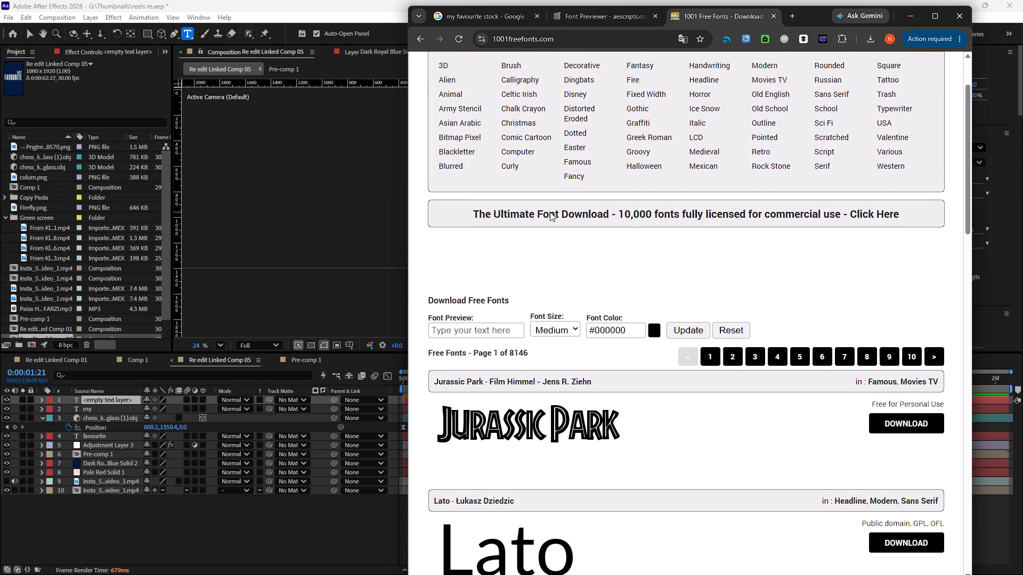
pyautogui.scroll(-7, 550, 212)
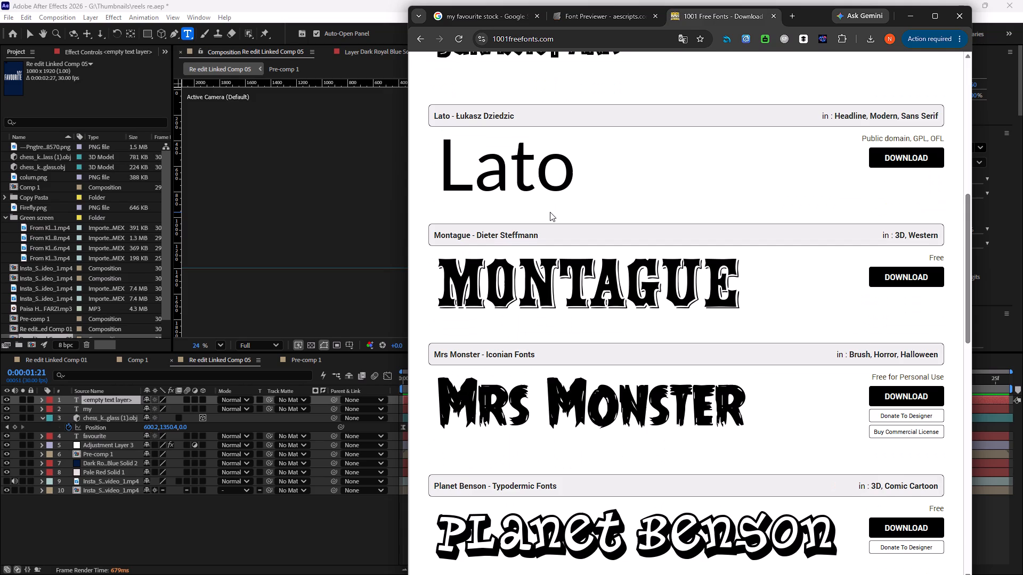
pyautogui.scroll(-7, 550, 212)
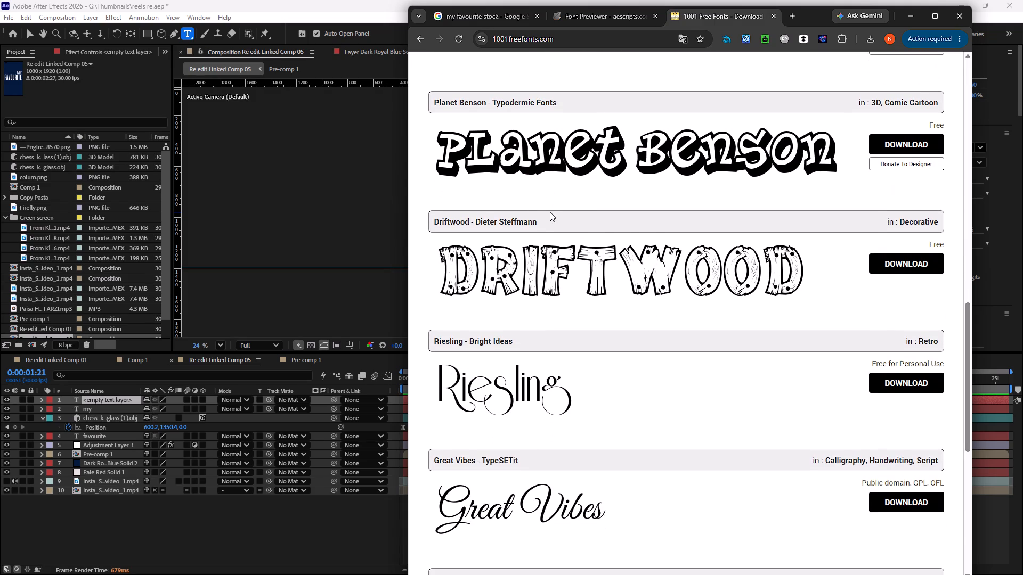
pyautogui.scroll(-2, 550, 212)
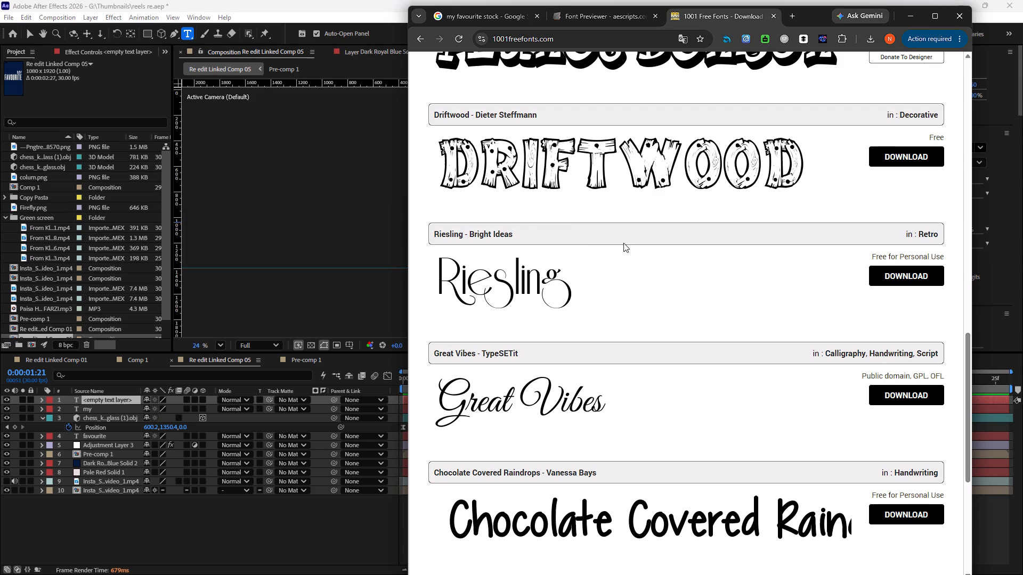
pyautogui.click(890, 395)
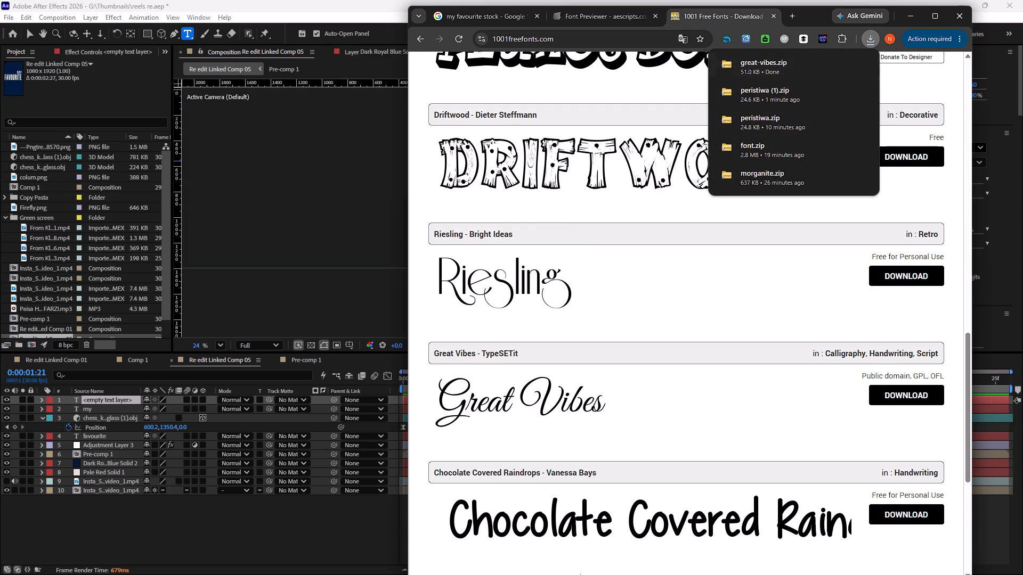
# Close all the open File Explorer windows, including Downloads, peristiwa, font, morganite, balboa_magic and the my fonts windows.
pyautogui.click(445, 560)
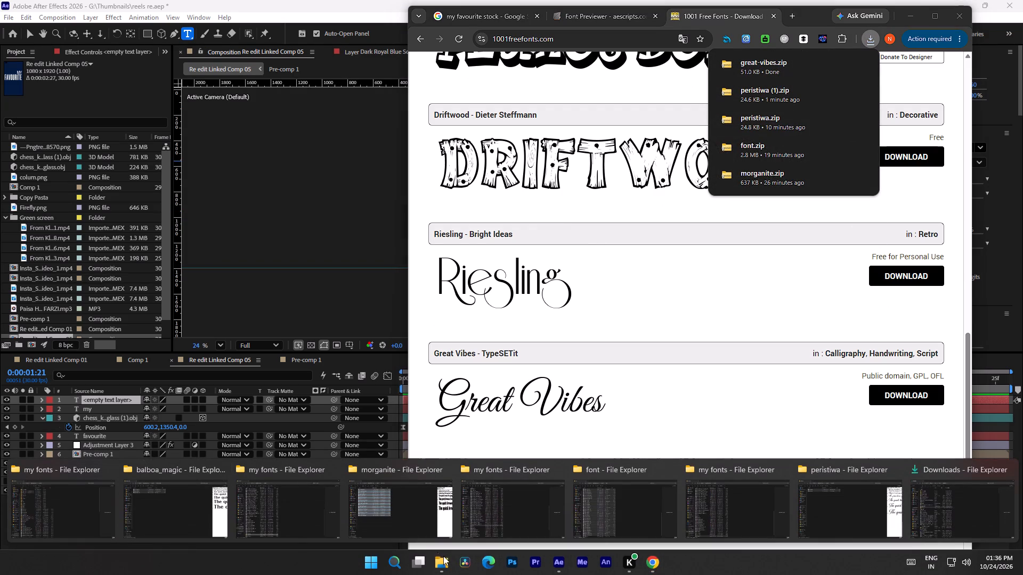
pyautogui.click(1013, 471)
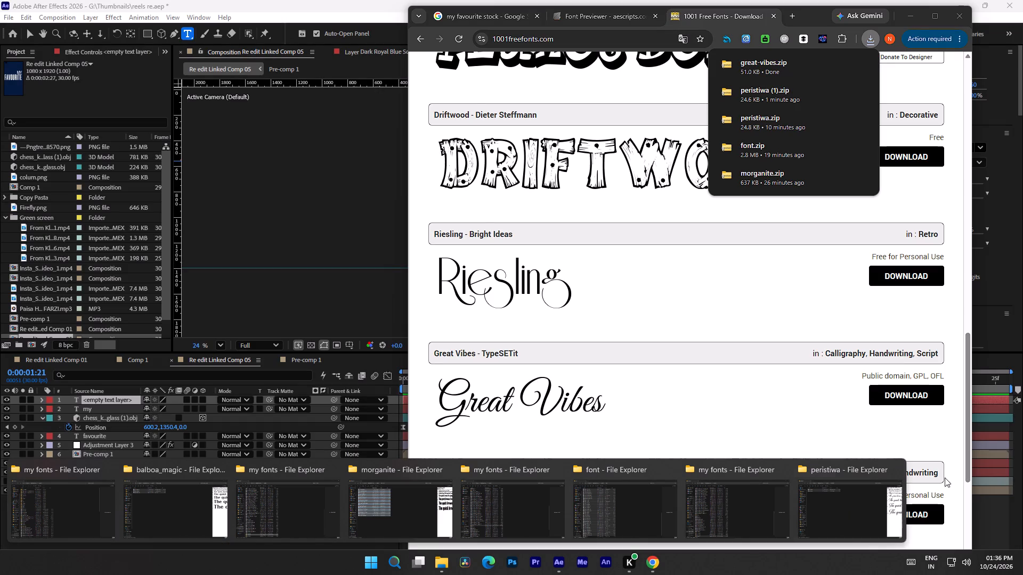
pyautogui.click(899, 470)
pyautogui.click(820, 472)
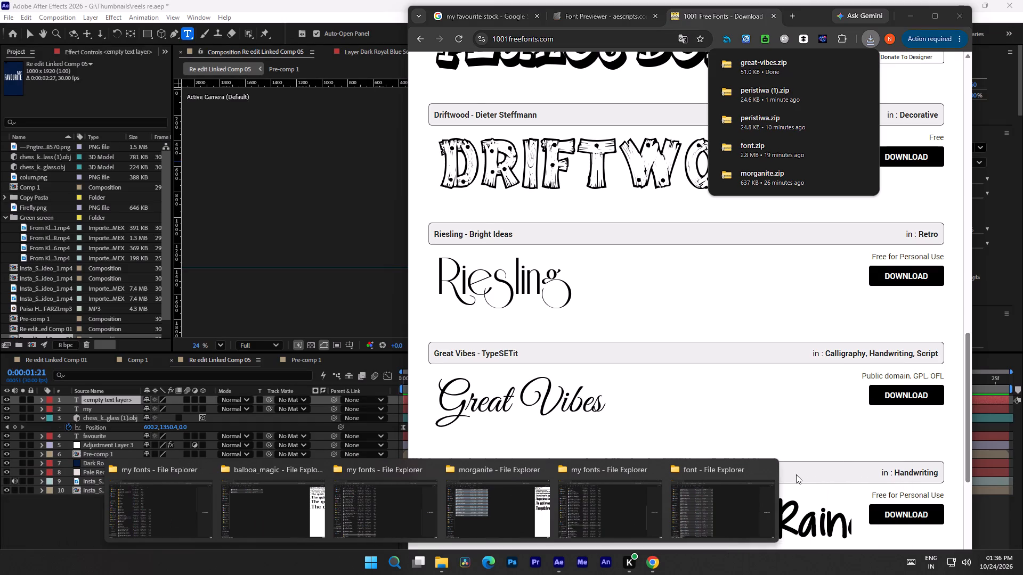
pyautogui.click(767, 472)
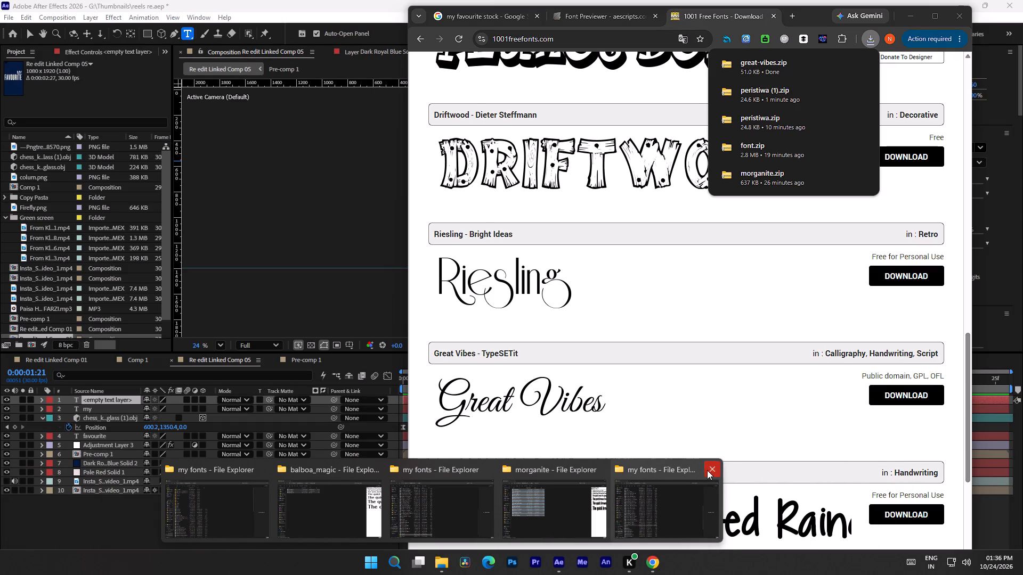
pyautogui.click(707, 470)
pyautogui.click(653, 471)
pyautogui.click(595, 472)
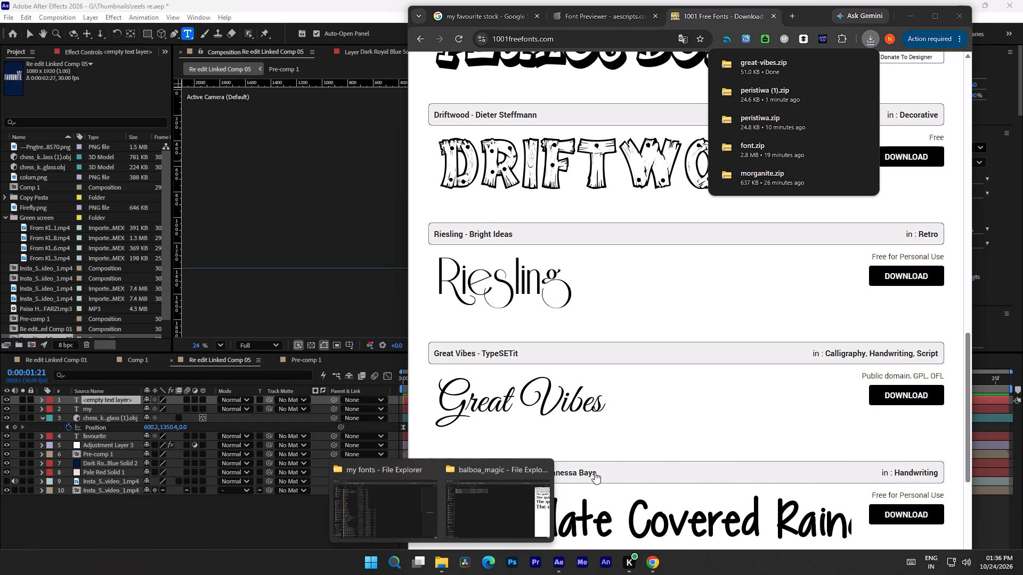
pyautogui.click(549, 472)
pyautogui.click(483, 473)
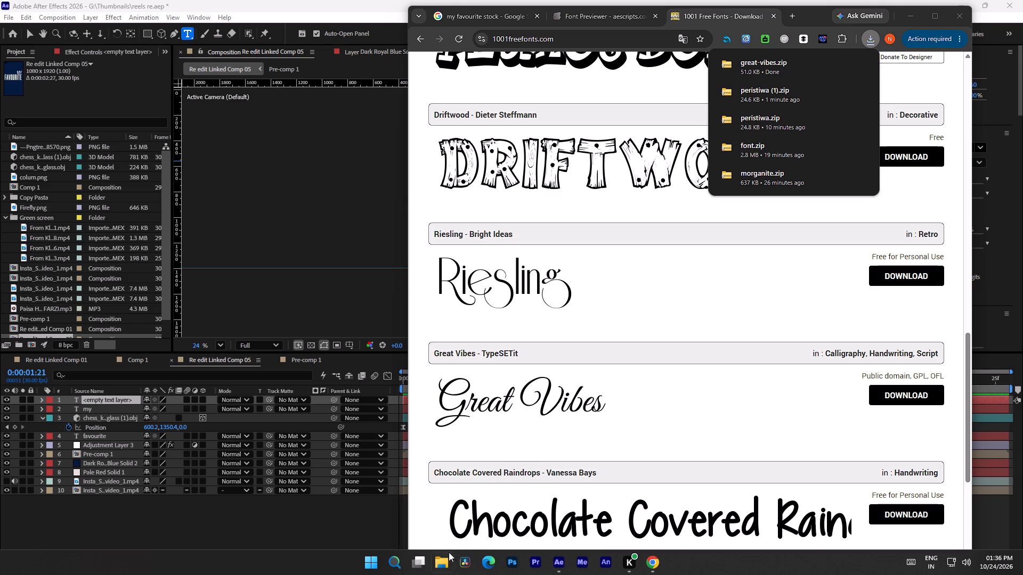
# Copy great-vibes.zip from the Downloads folder in File Explorer into the my fonts folder on New Volume (G:).
pyautogui.click(446, 558)
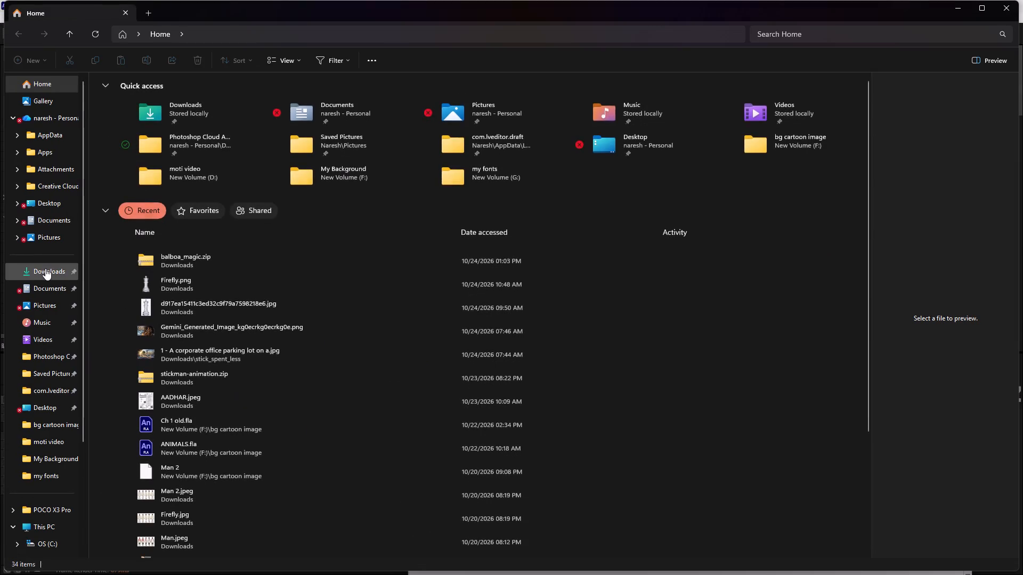
pyautogui.click(45, 268)
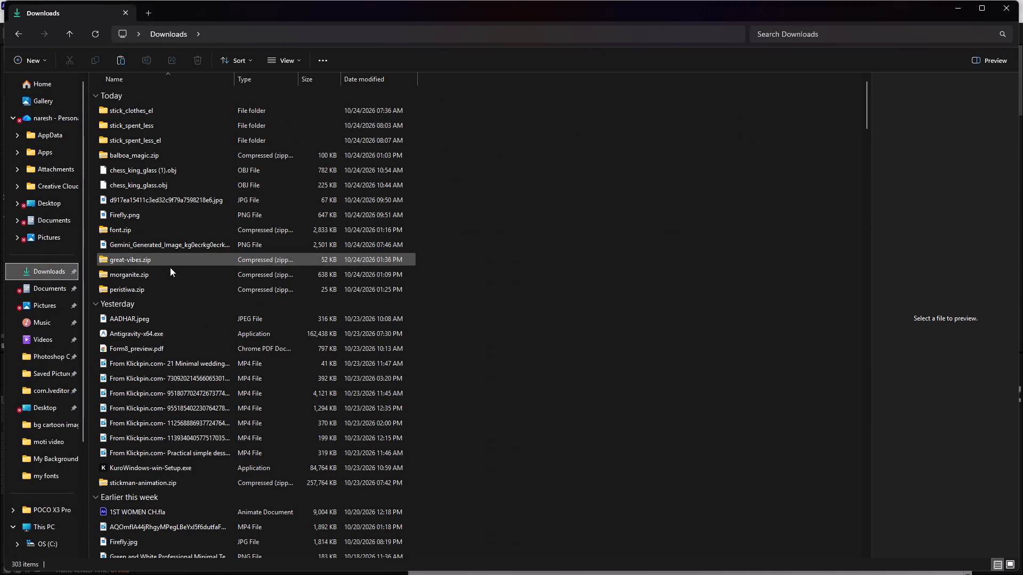
pyautogui.click(165, 264)
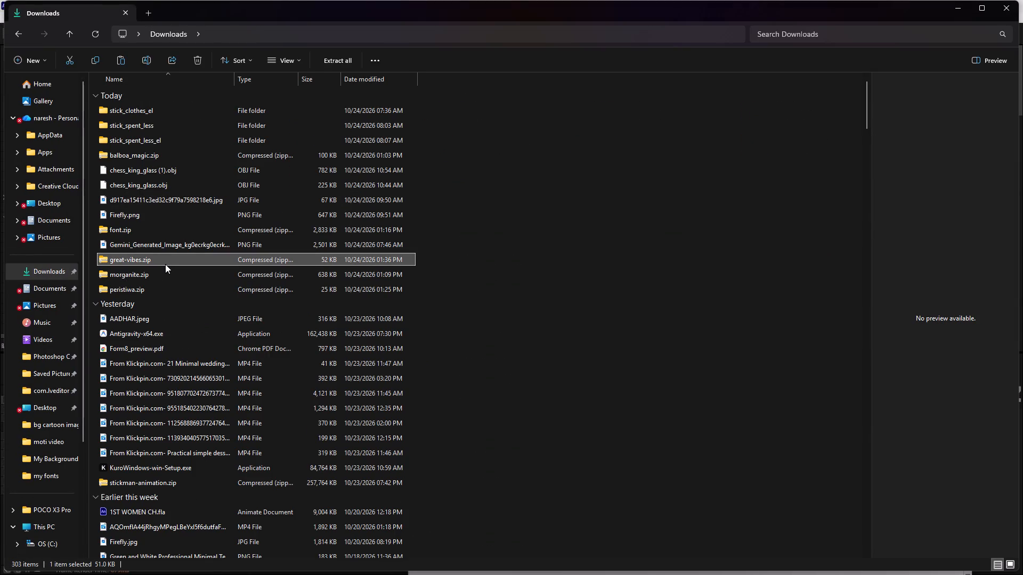
pyautogui.click(92, 58)
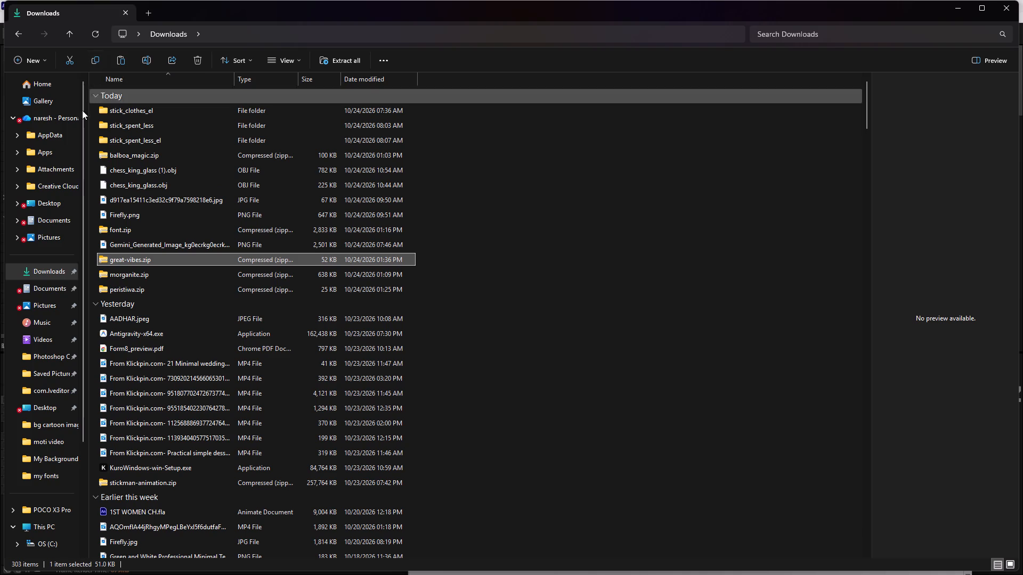
pyautogui.scroll(-5, 48, 352)
pyautogui.click(47, 390)
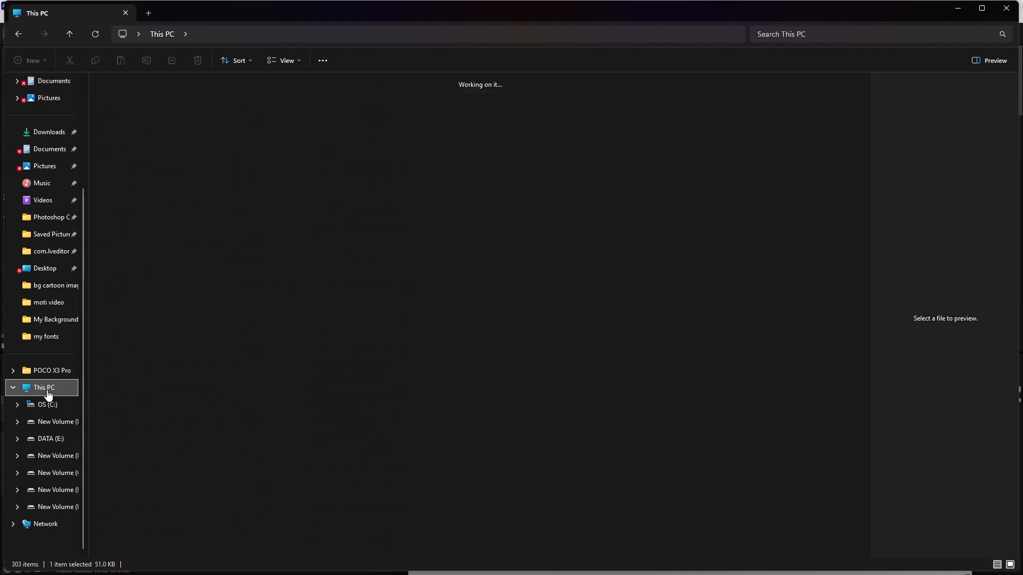
pyautogui.doubleClick(522, 110)
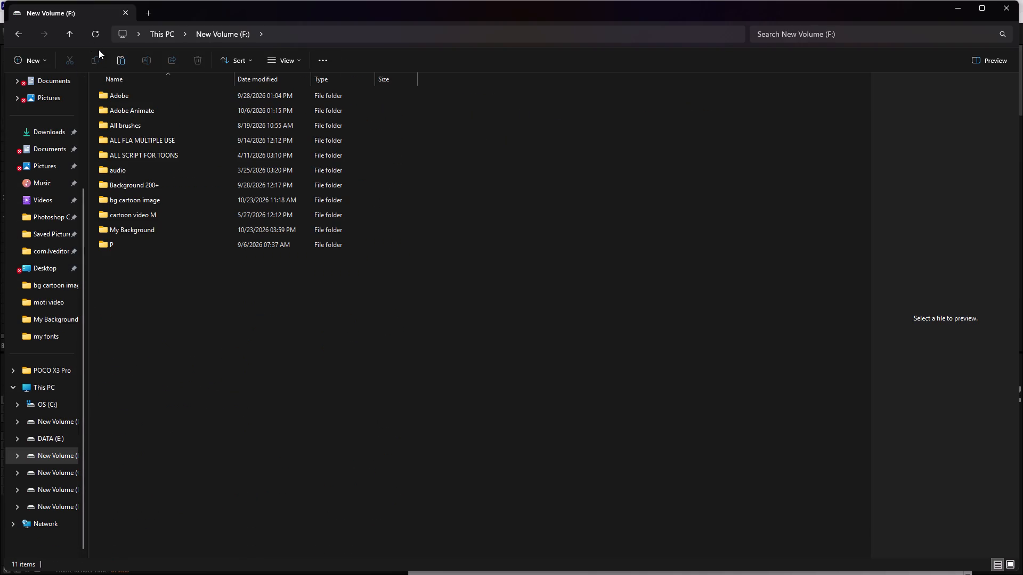
pyautogui.click(68, 35)
pyautogui.doubleClick(687, 109)
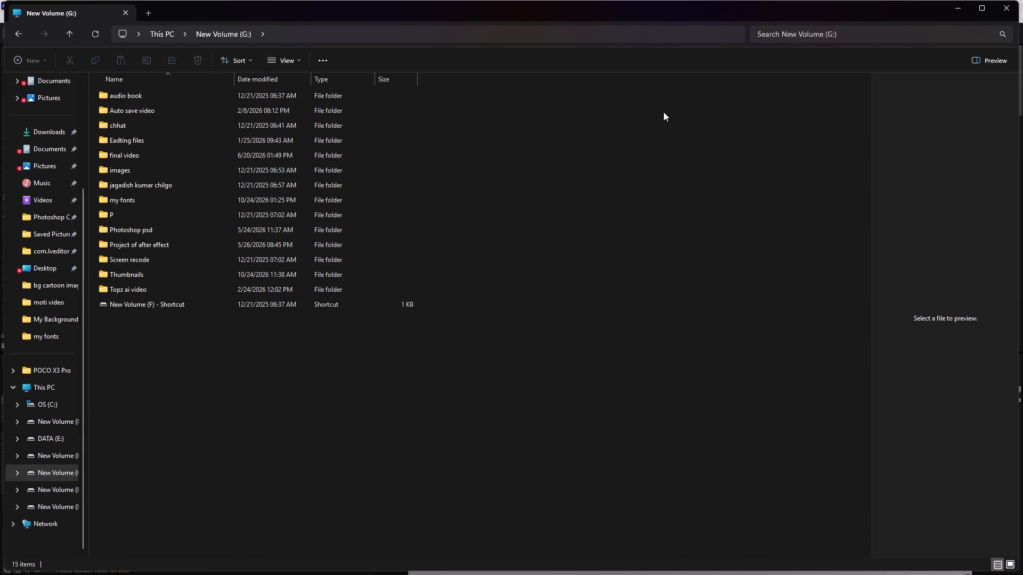
pyautogui.doubleClick(166, 204)
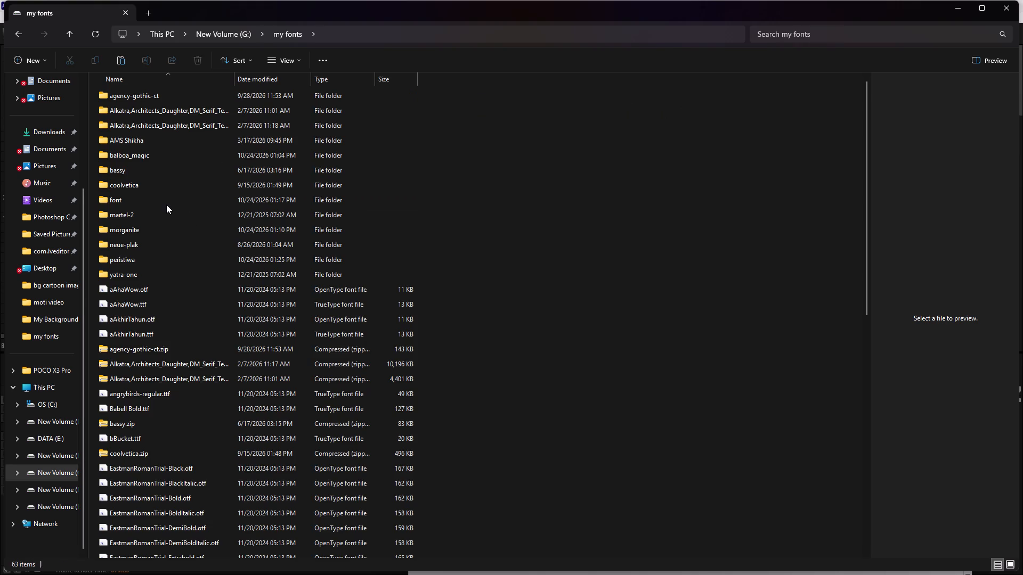
pyautogui.rightClick(632, 265)
pyautogui.click(644, 278)
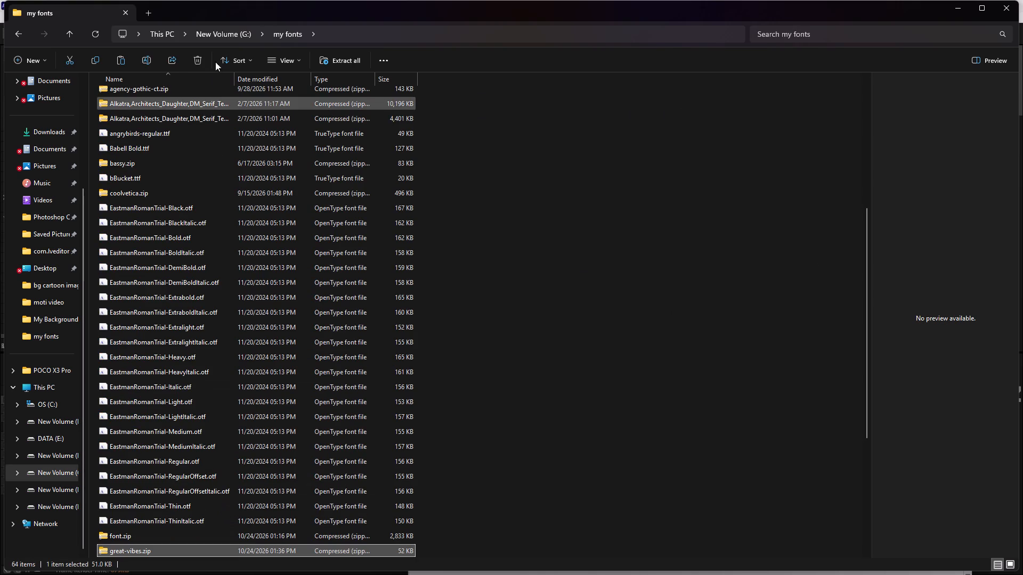
# Extract great-vibes.zip to the folder G:\my fonts\great-vibes.
pyautogui.click(343, 52)
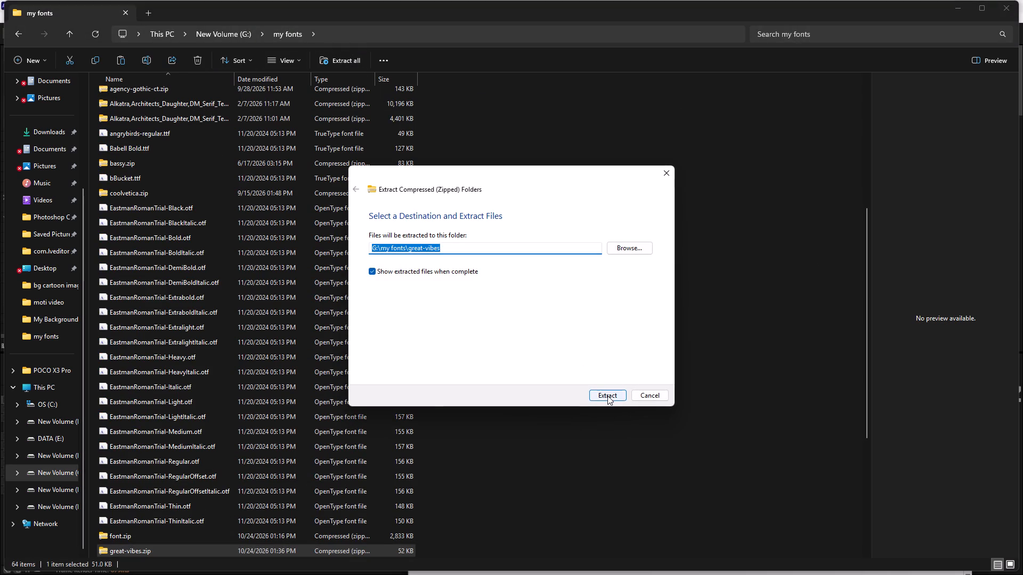
pyautogui.click(607, 396)
# Install the GreatVibes-Regular.ttf font from the extracted great-vibes folder.
pyautogui.click(190, 95)
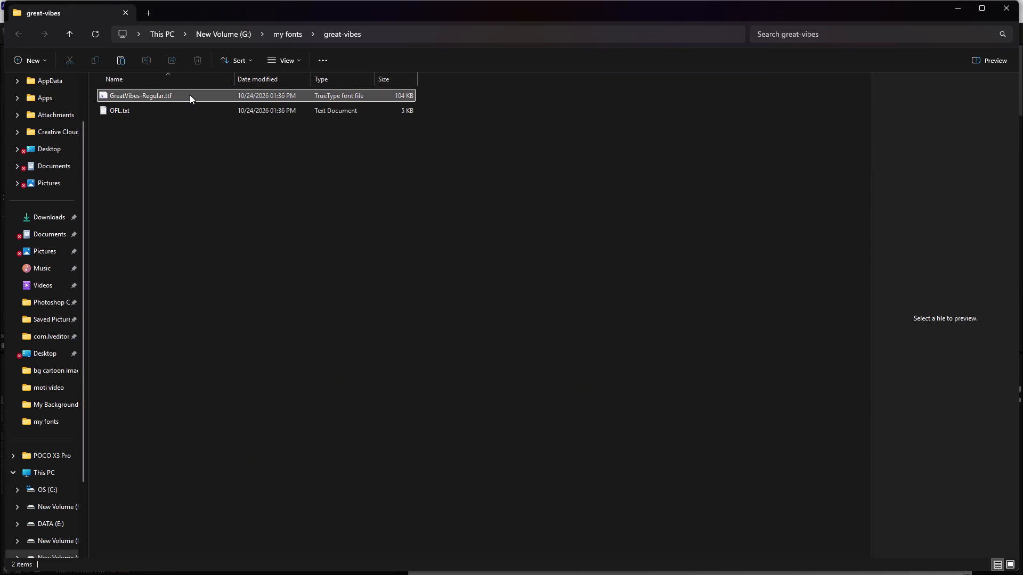
pyautogui.rightClick(190, 95)
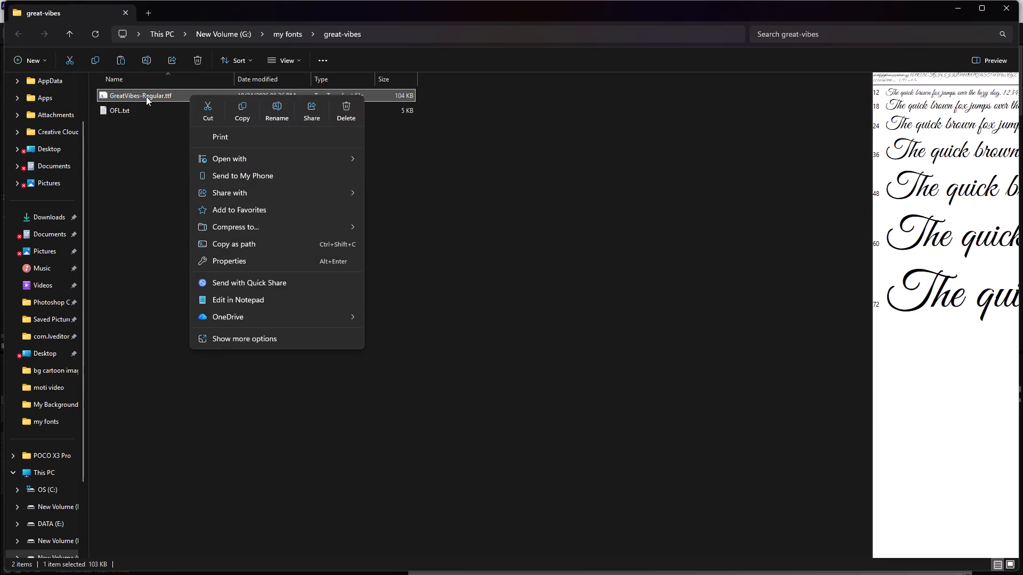
pyautogui.click(248, 342)
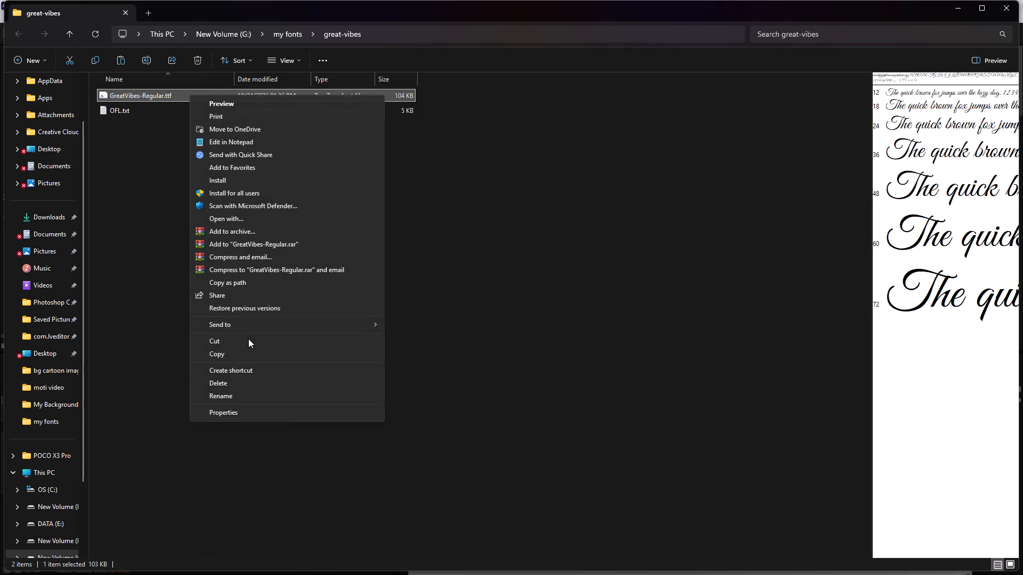
pyautogui.click(231, 178)
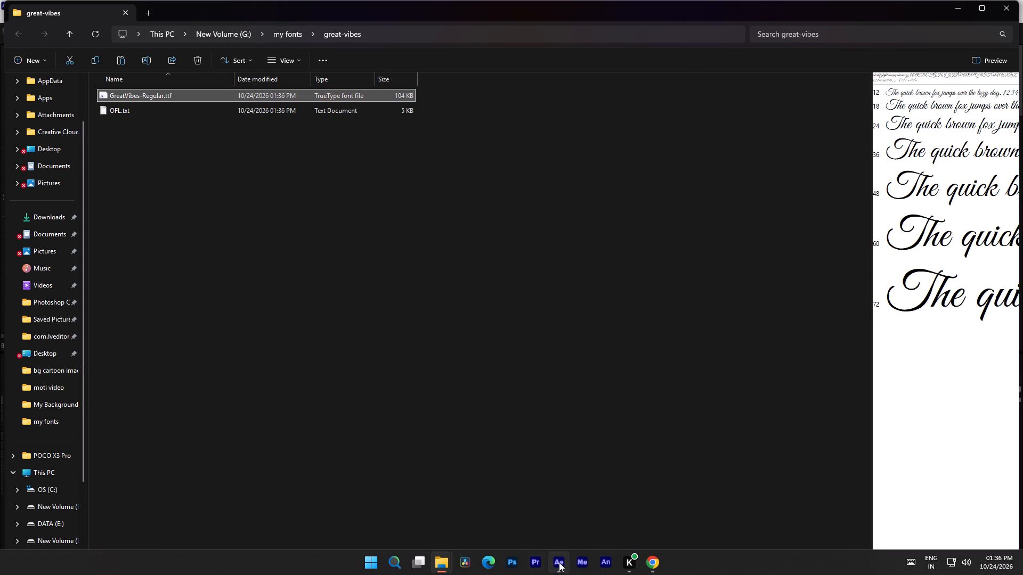
# Copy the word "stock" from the "my favourite stock" Google search query in Chrome and return to After Effects.
pyautogui.click(559, 562)
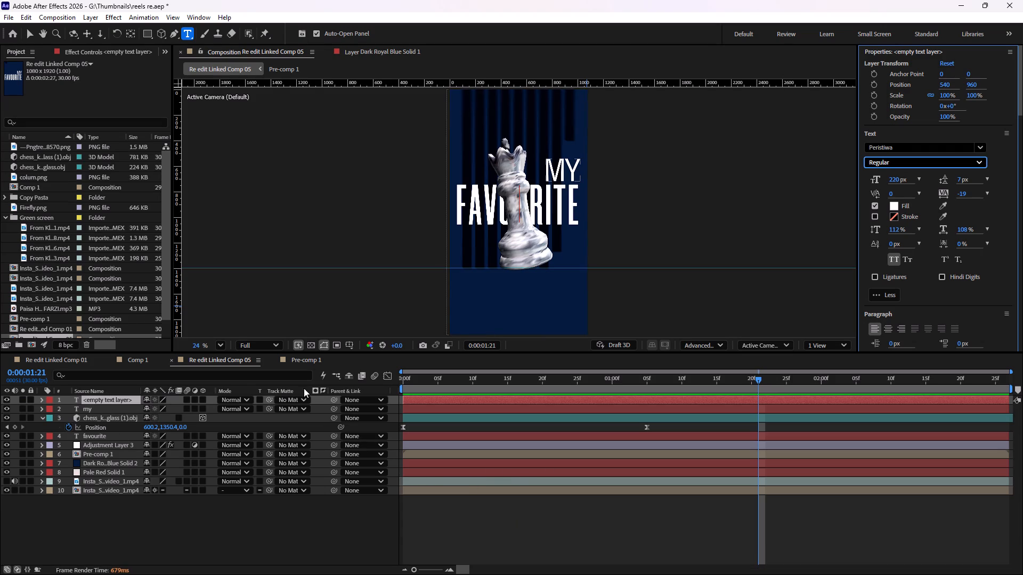
pyautogui.click(647, 566)
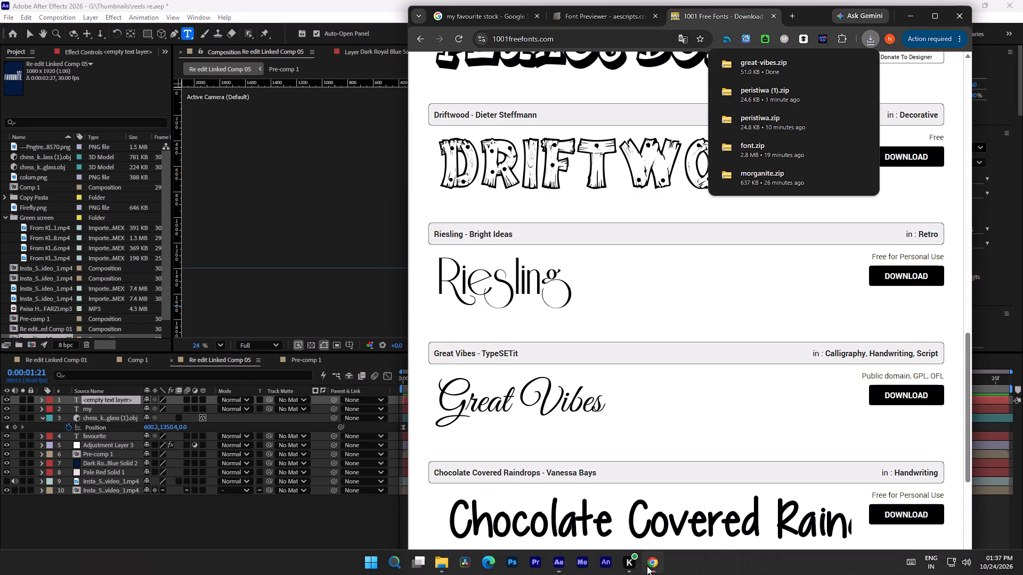
pyautogui.click(491, 15)
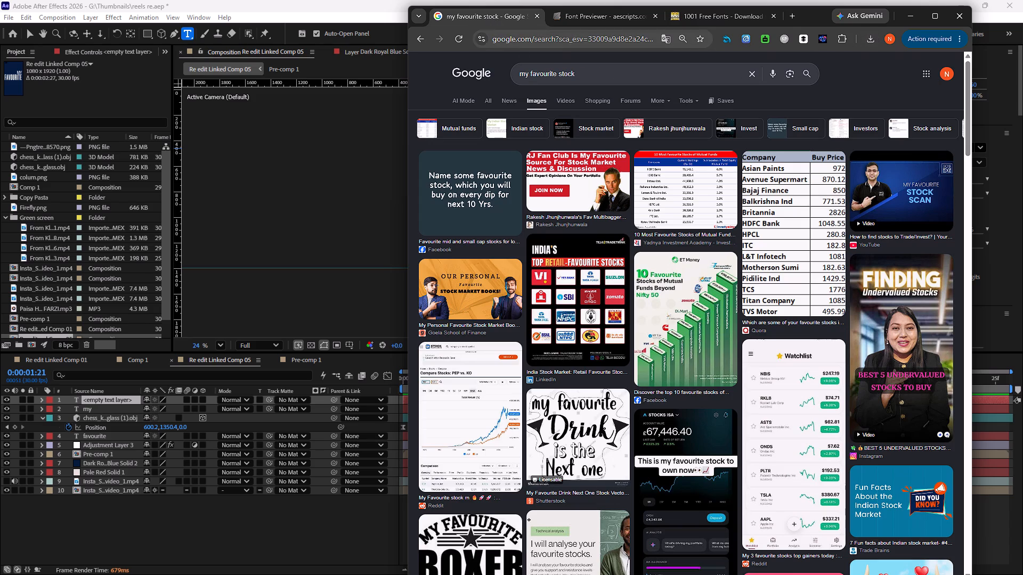
pyautogui.moveTo(575, 75); pyautogui.dragTo(559, 71)
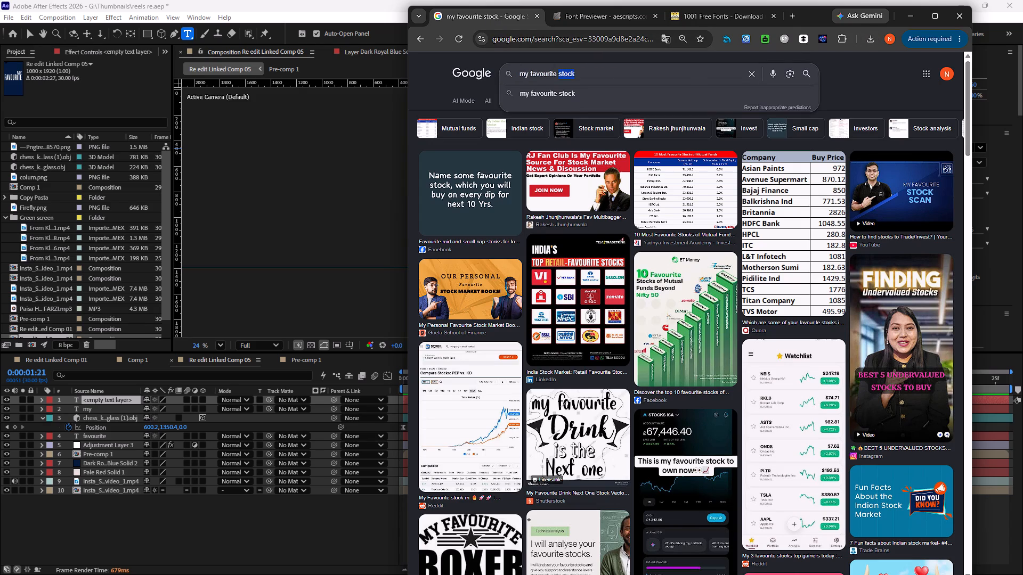
pyautogui.rightClick(563, 72)
pyautogui.click(599, 138)
pyautogui.click(913, 15)
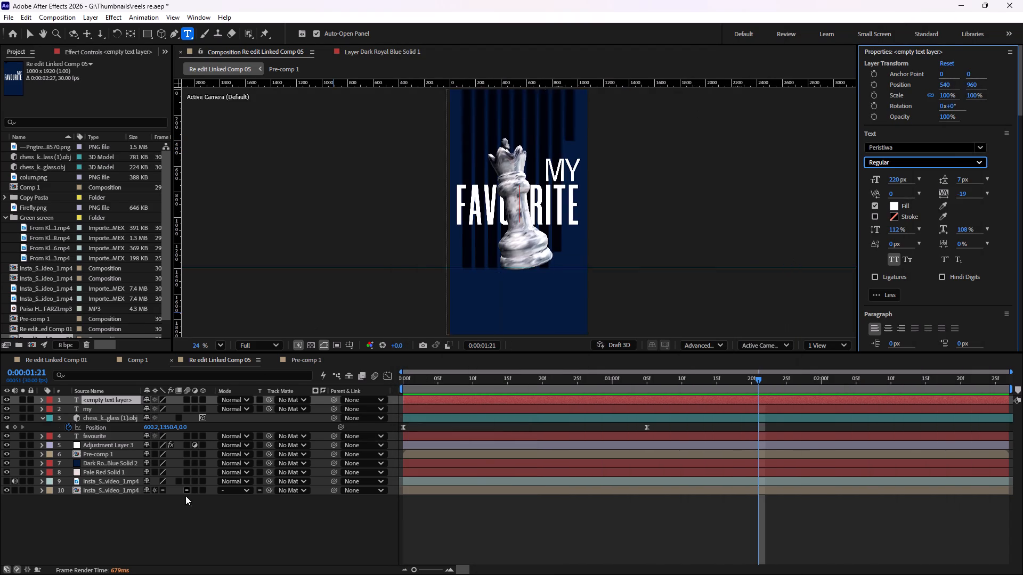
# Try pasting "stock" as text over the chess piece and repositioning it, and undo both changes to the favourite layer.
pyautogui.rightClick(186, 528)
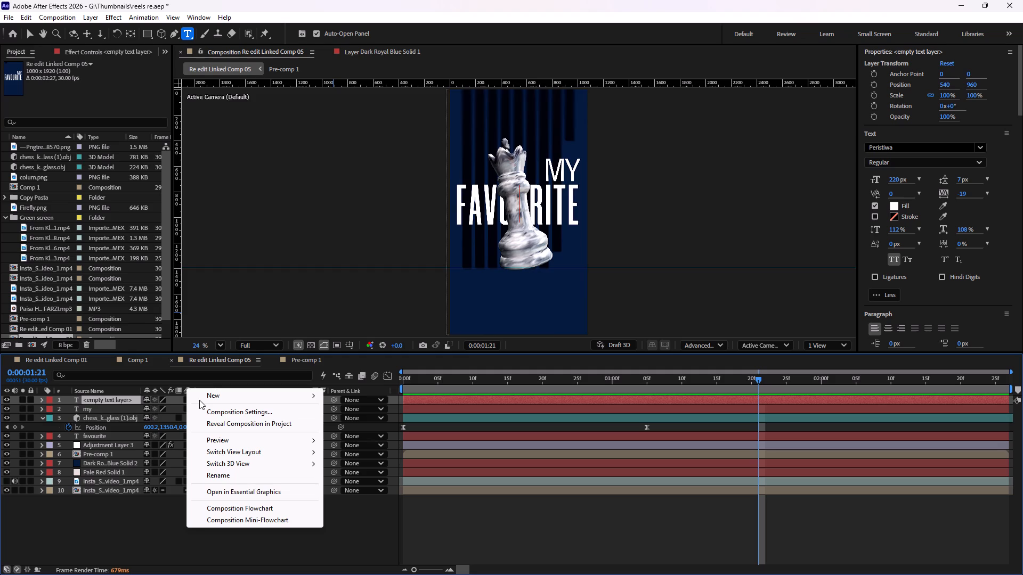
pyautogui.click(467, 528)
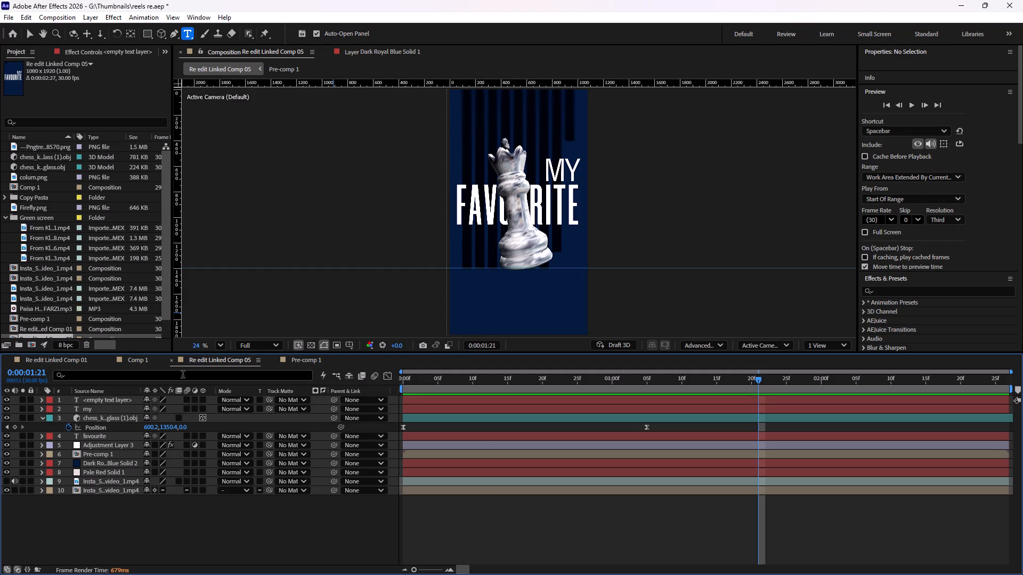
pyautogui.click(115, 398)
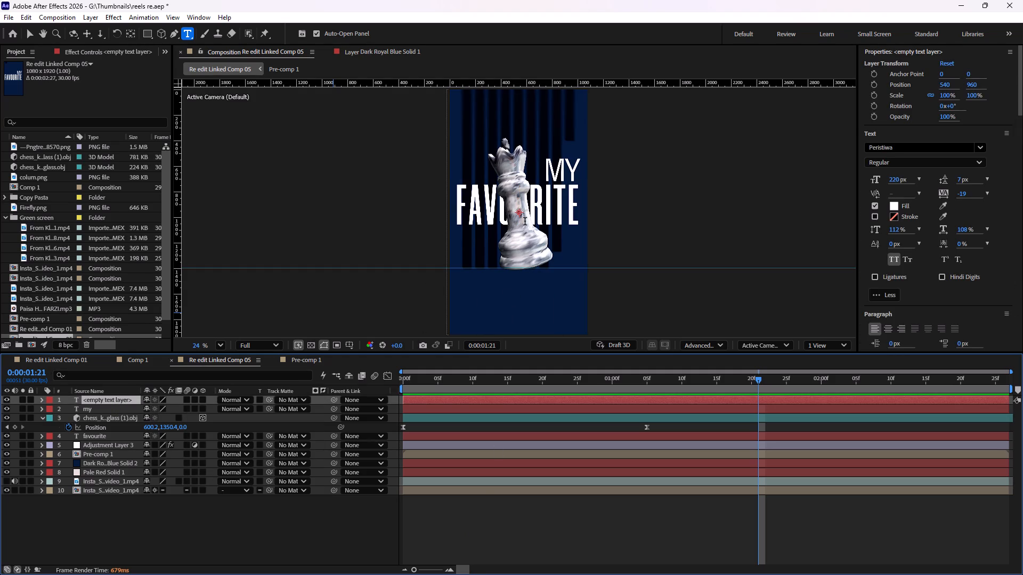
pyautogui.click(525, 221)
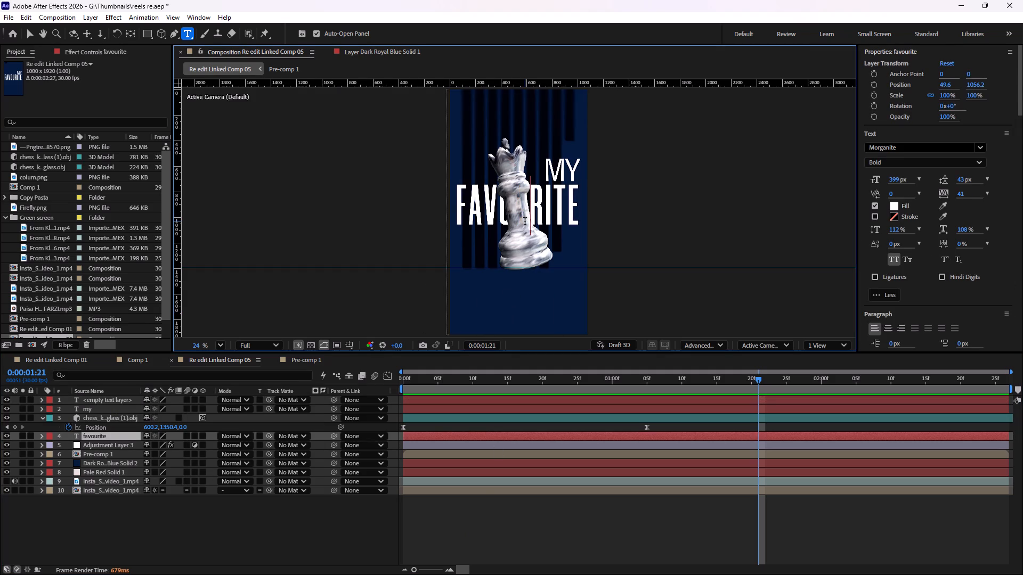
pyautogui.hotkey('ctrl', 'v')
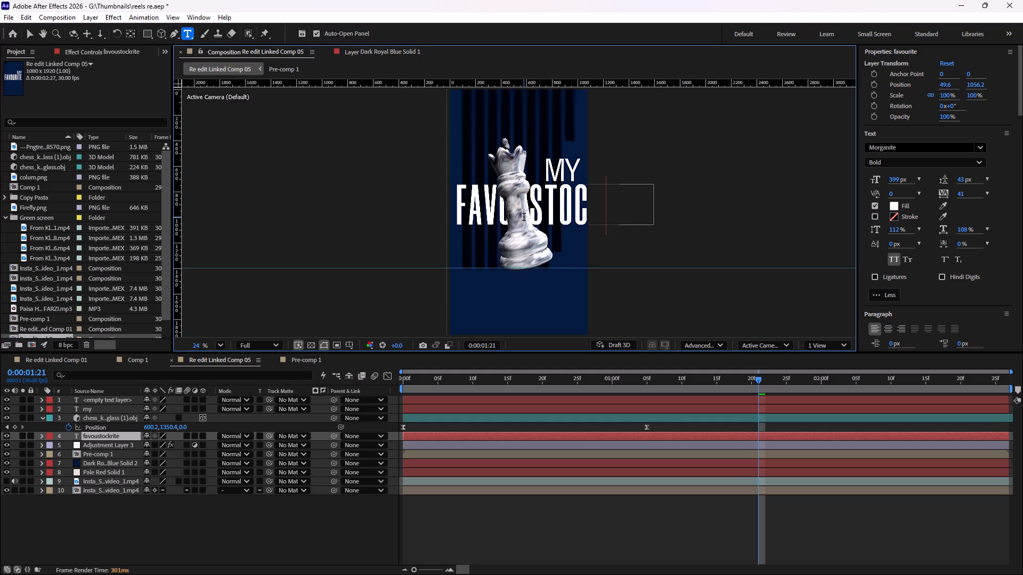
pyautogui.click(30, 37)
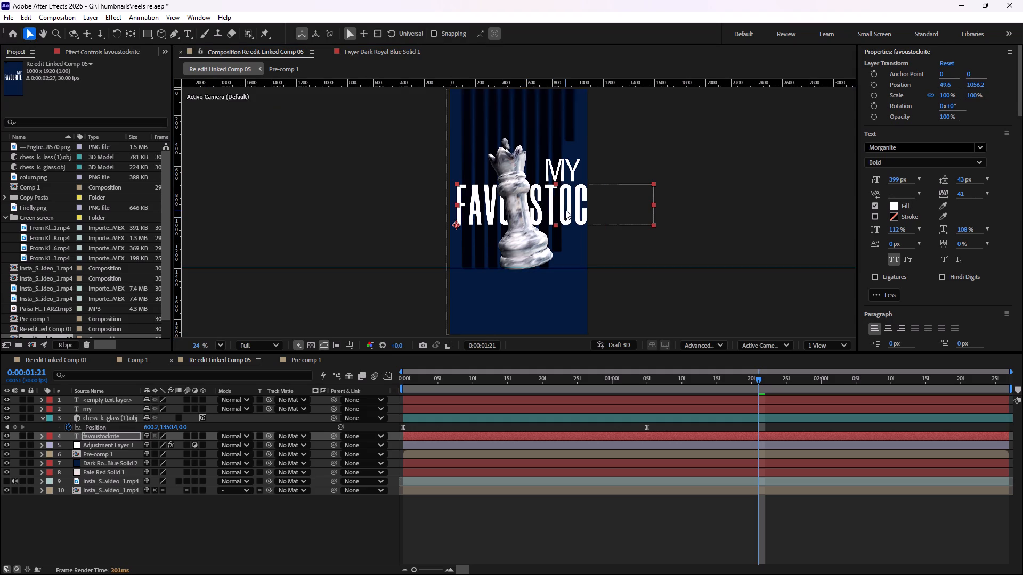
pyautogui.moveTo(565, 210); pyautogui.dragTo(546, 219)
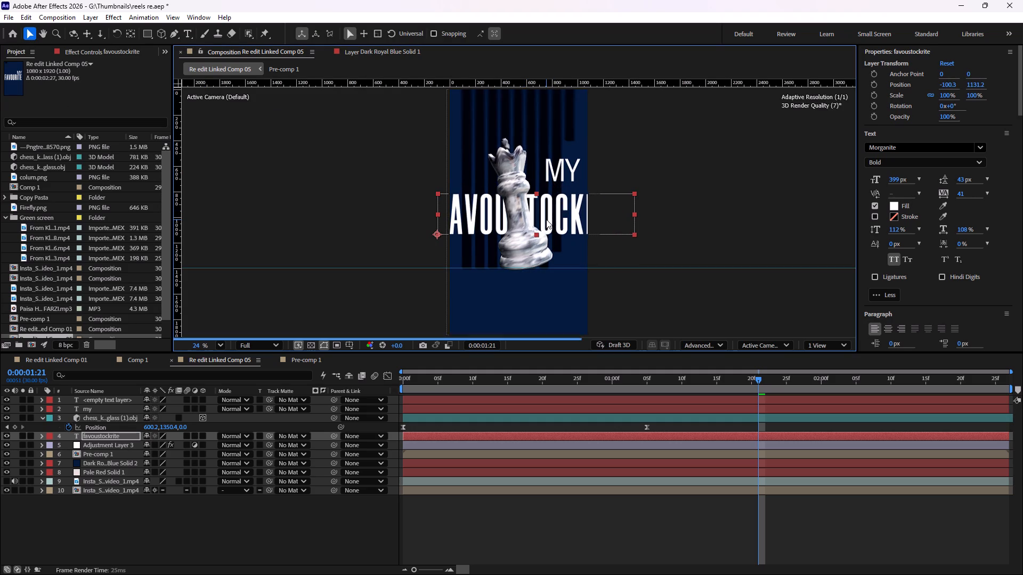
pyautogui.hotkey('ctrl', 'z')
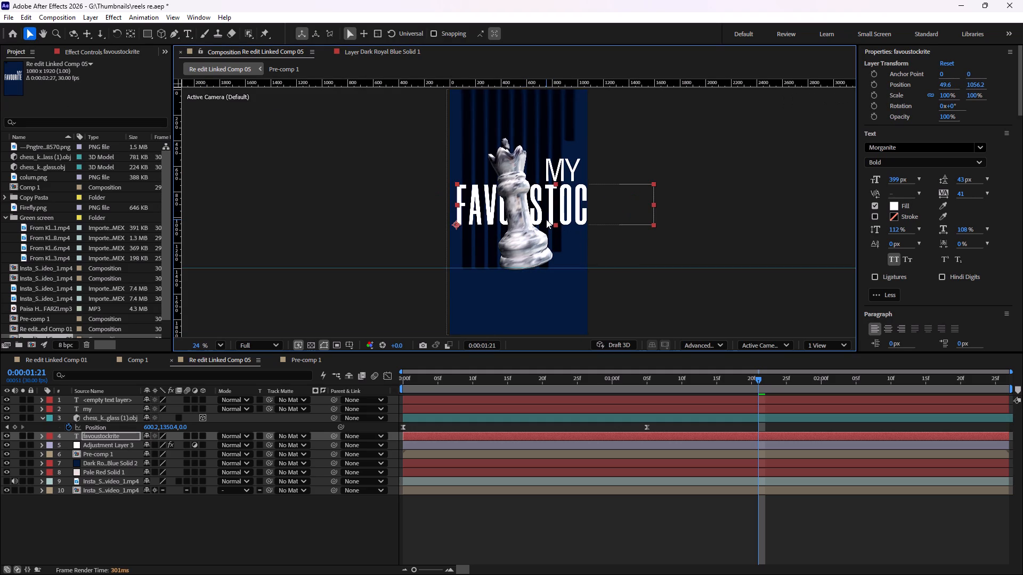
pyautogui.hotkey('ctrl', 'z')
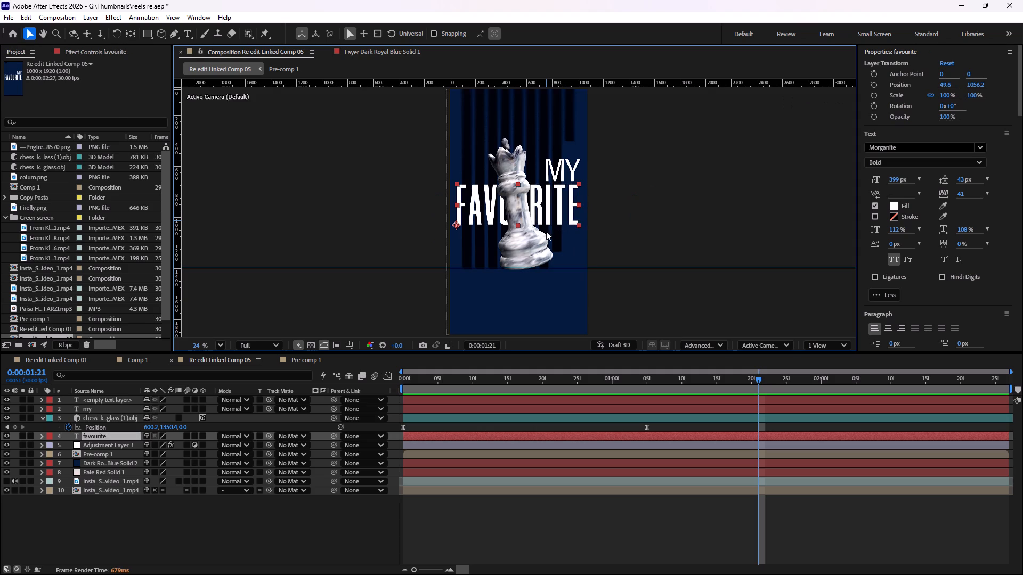
# Delete the empty text layer from the Re edit Linked Comp 05 timeline.
pyautogui.click(96, 401)
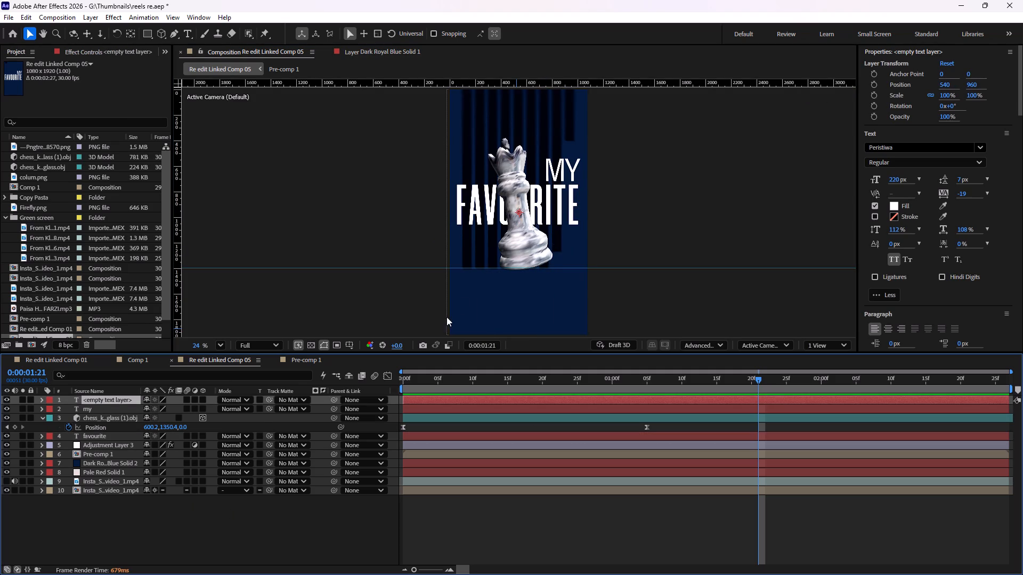
pyautogui.click(126, 400)
pyautogui.press('BackSpace')
# Create a new text layer in Re edit Linked Comp 05 and paste the copied word "stock" into it.
pyautogui.rightClick(124, 511)
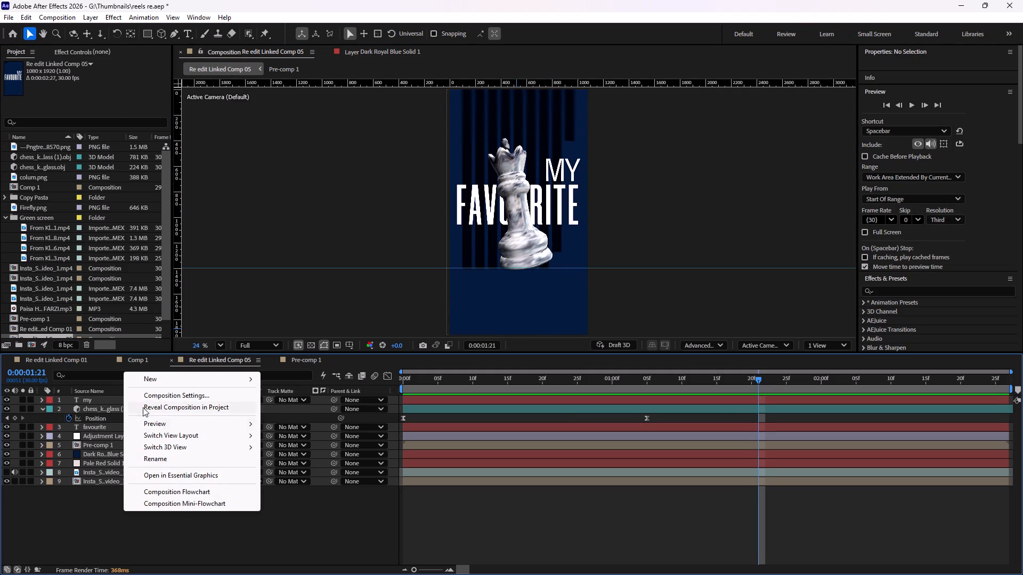
pyautogui.click(165, 548)
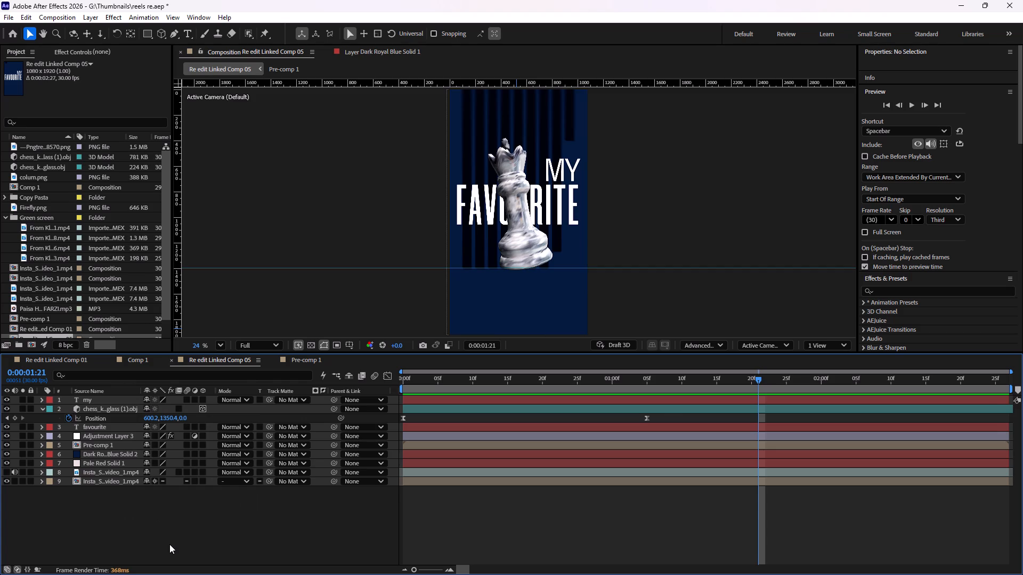
pyautogui.press('t')
pyautogui.press('t')
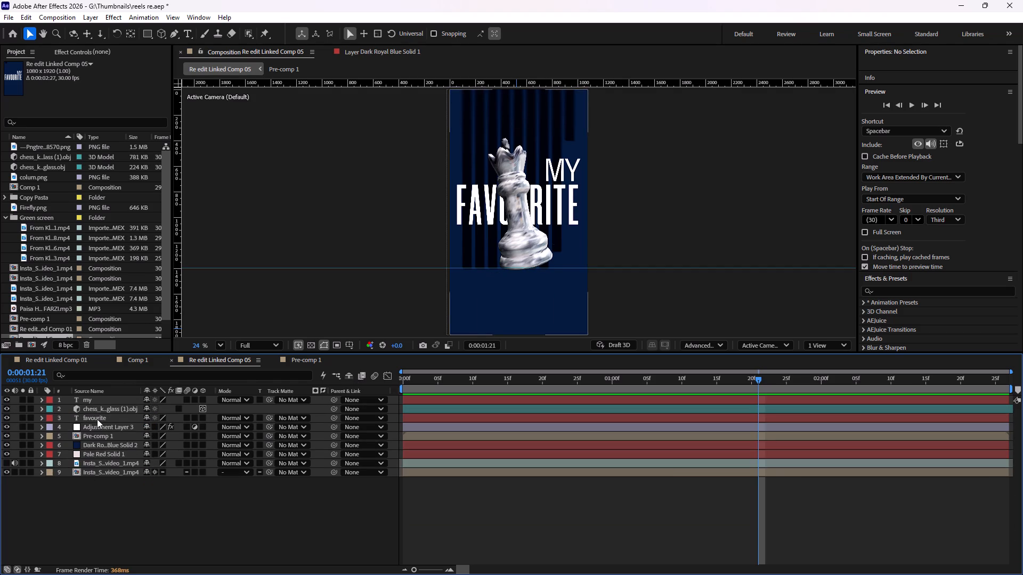
pyautogui.rightClick(128, 503)
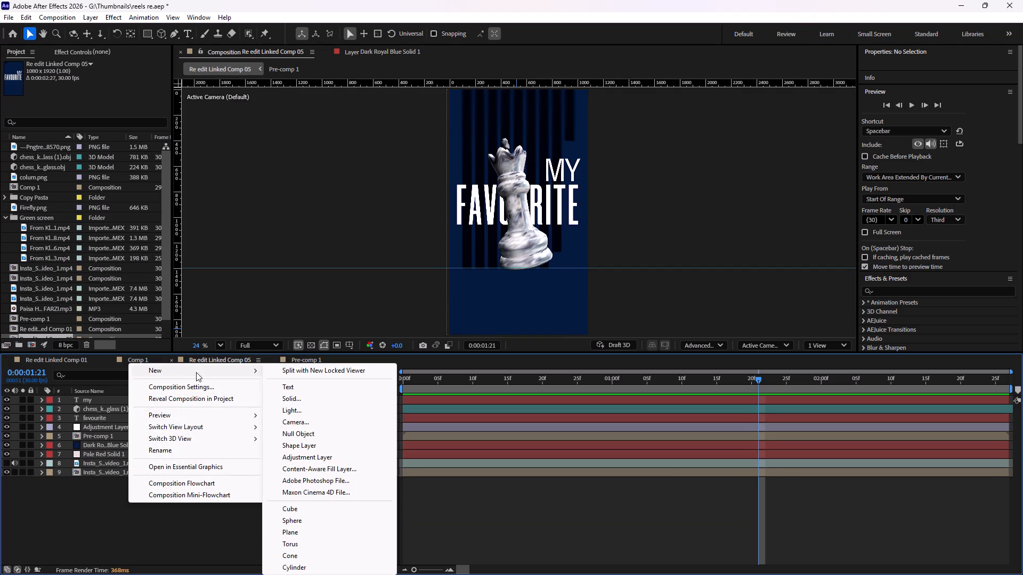
pyautogui.click(291, 385)
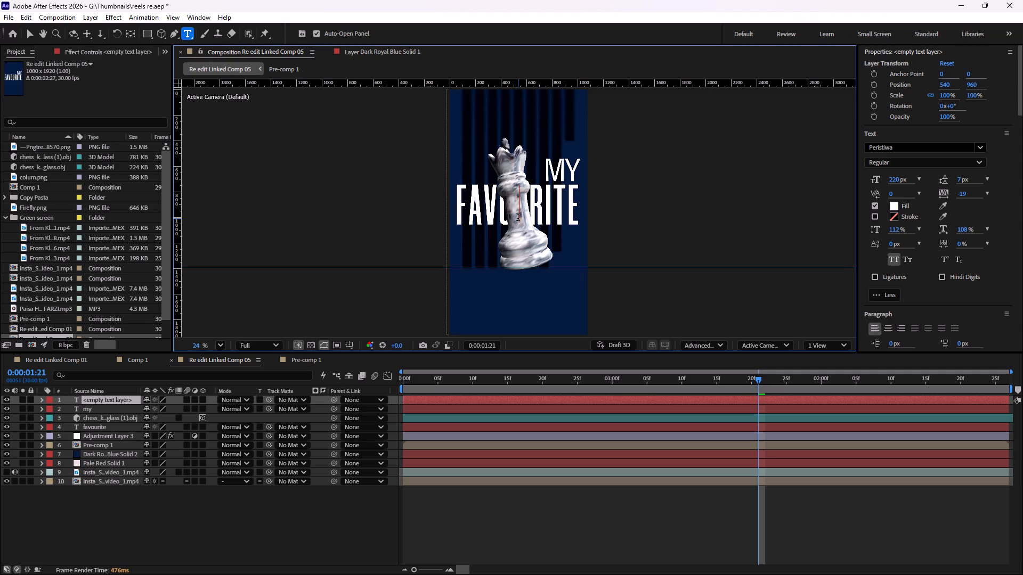
pyautogui.hotkey('ctrl', 'v')
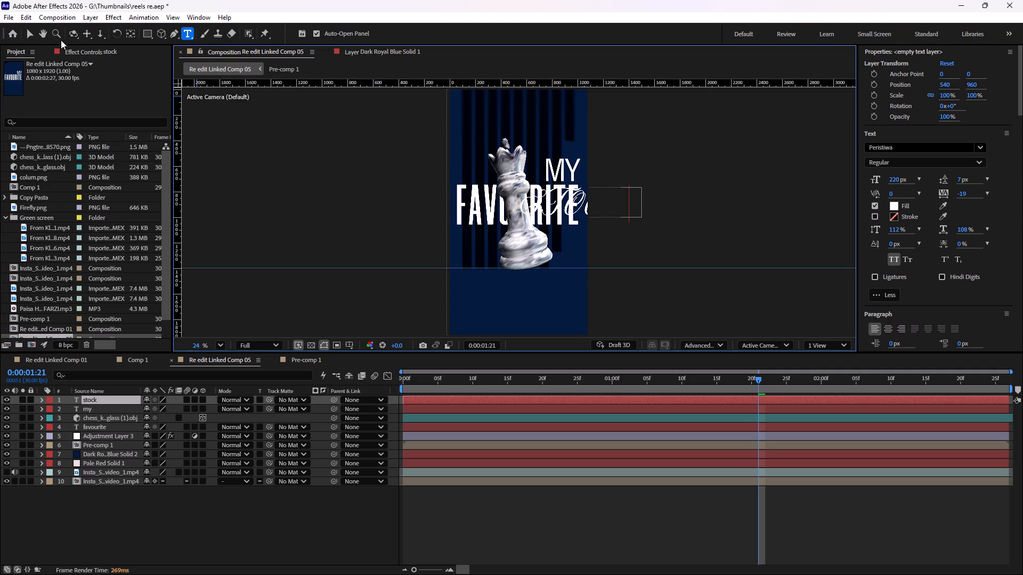
# Move the stock text below FAVOURITE, over the chess piece's base, to a position of about 107, 1396.
pyautogui.click(27, 31)
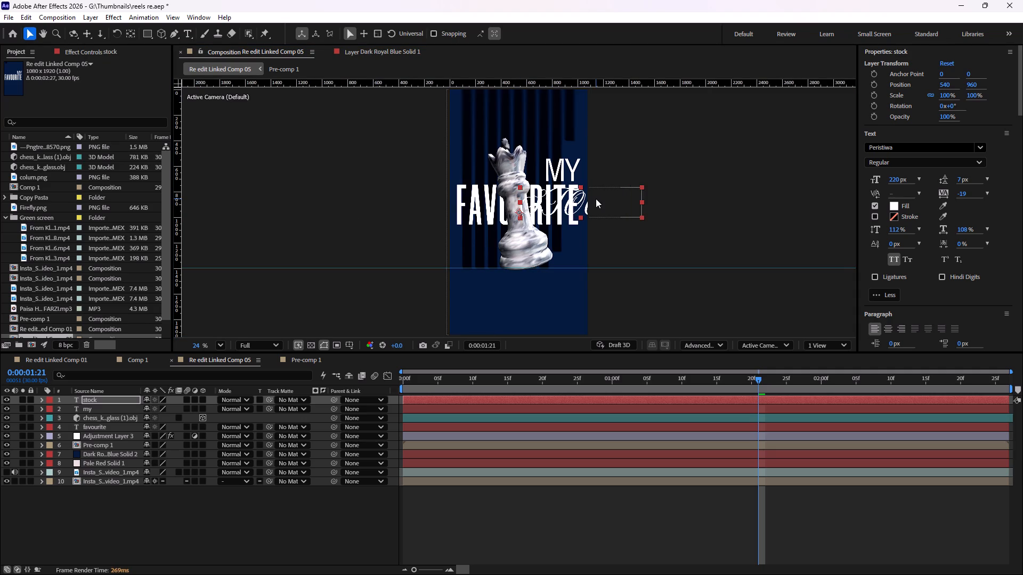
pyautogui.moveTo(596, 199); pyautogui.dragTo(543, 264)
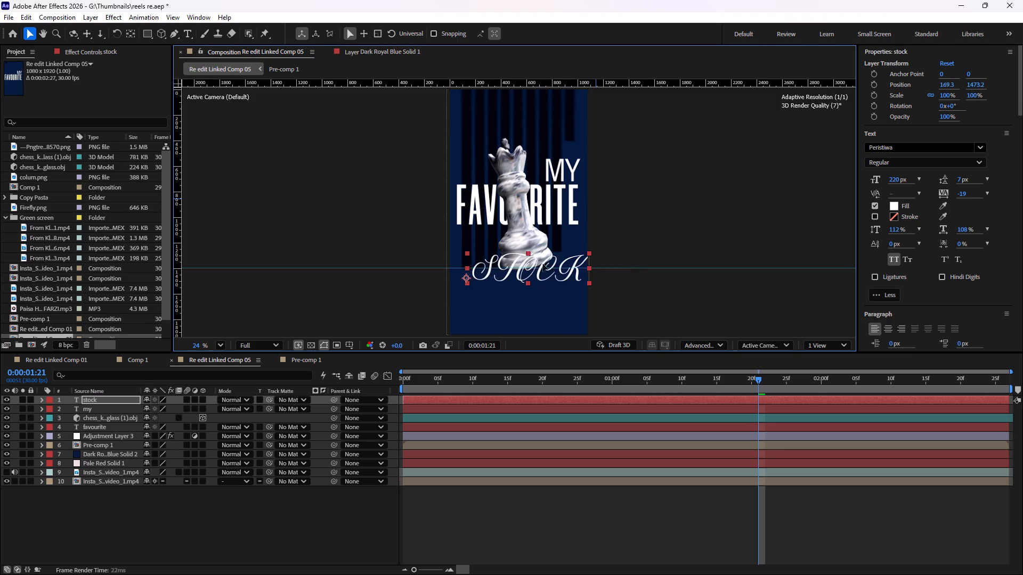
pyautogui.moveTo(543, 264); pyautogui.dragTo(540, 257)
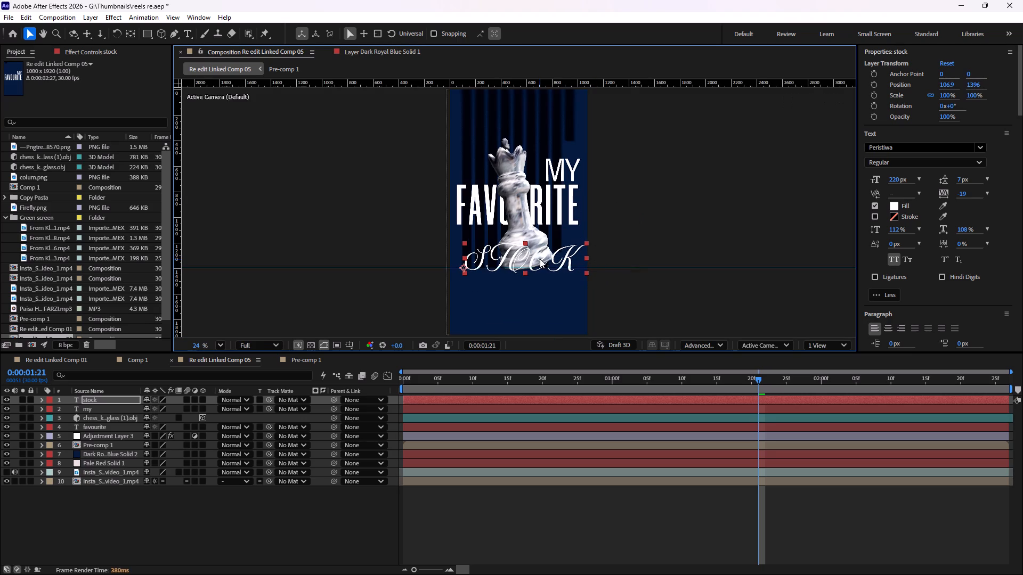
# Replace the first letter of the stock text with a capital S so it reads "Stock".
pyautogui.doubleClick(540, 259)
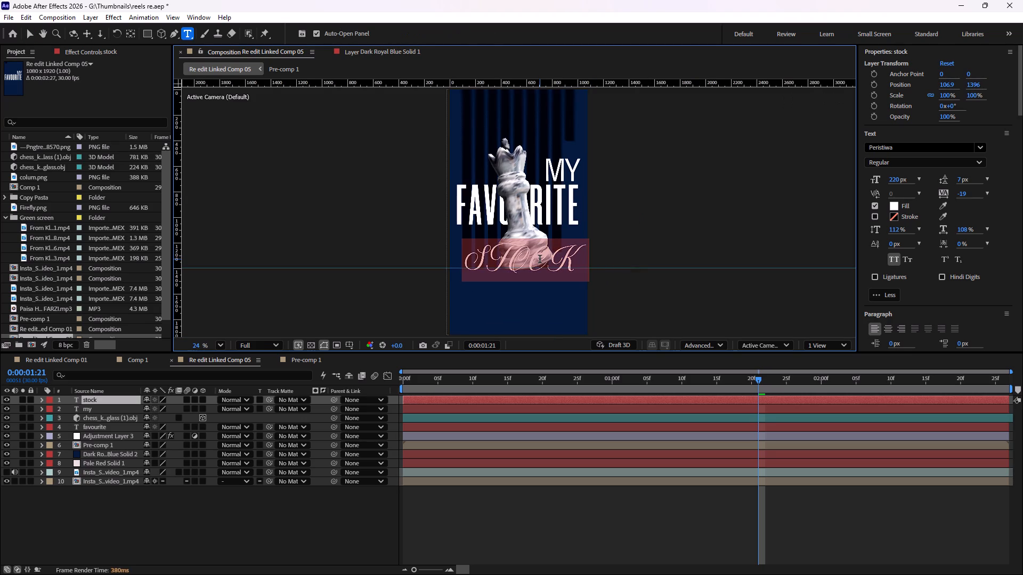
pyautogui.click(493, 262)
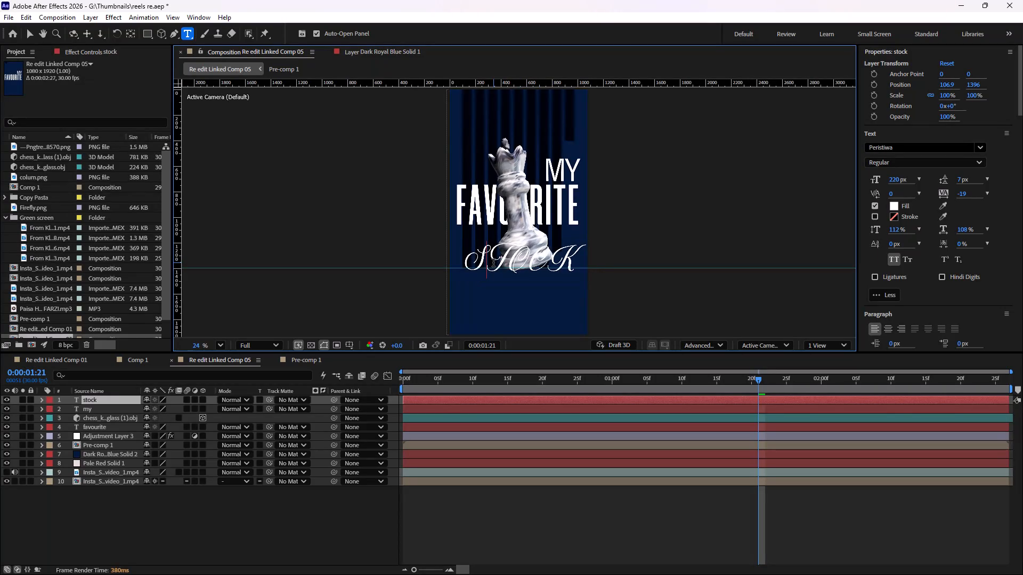
pyautogui.press('BackSpace')
pyautogui.press('s')
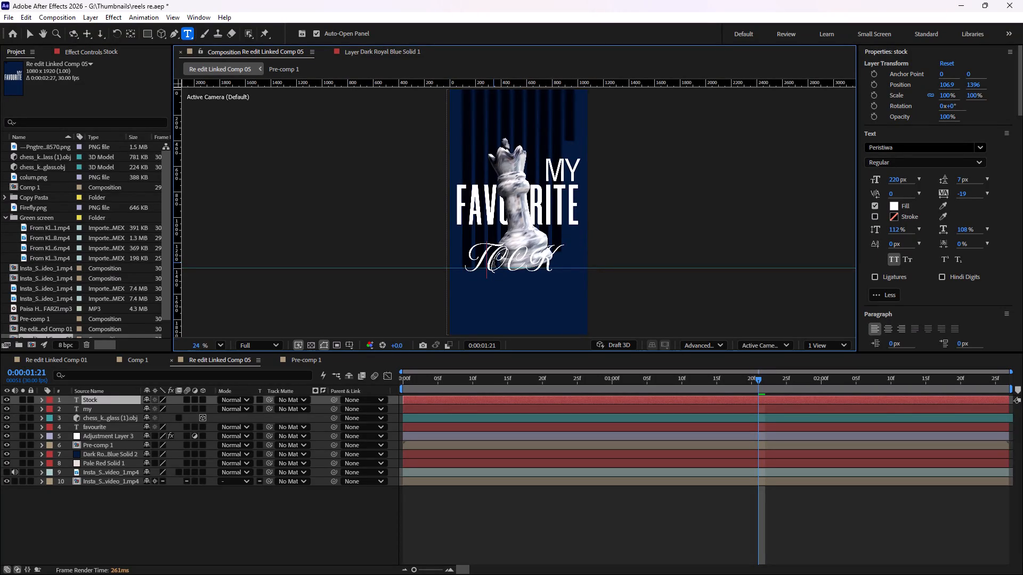
pyautogui.click(617, 291)
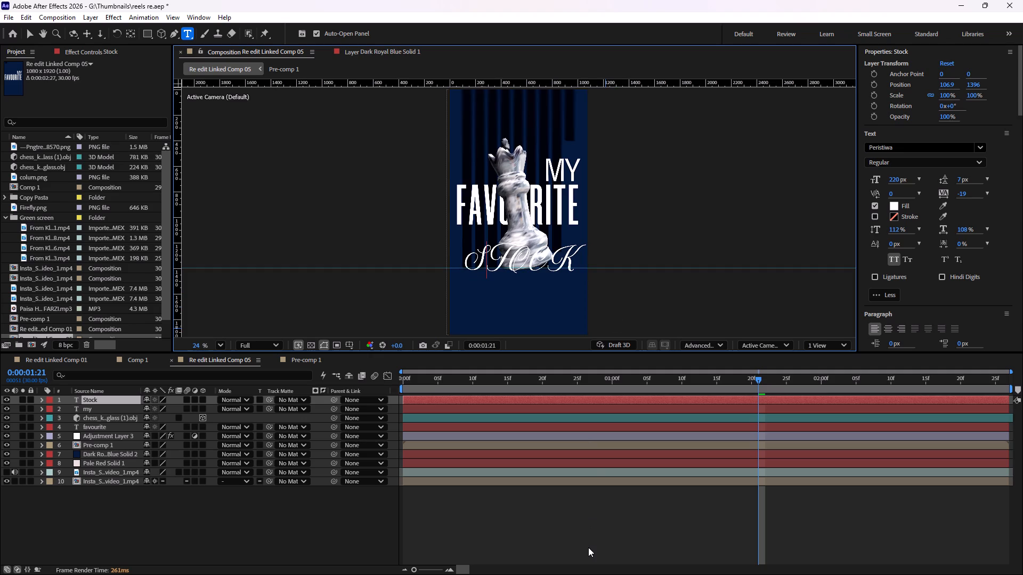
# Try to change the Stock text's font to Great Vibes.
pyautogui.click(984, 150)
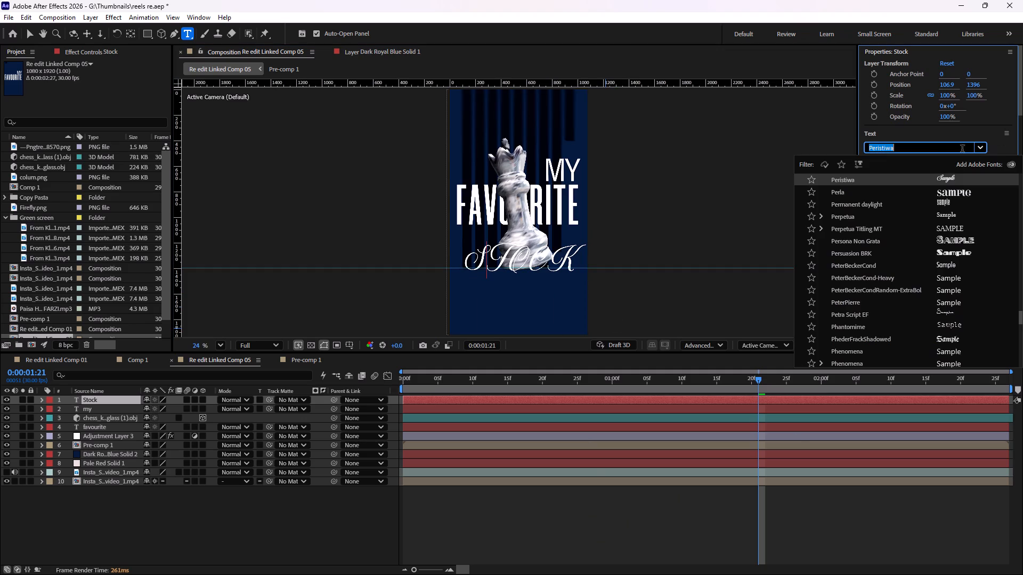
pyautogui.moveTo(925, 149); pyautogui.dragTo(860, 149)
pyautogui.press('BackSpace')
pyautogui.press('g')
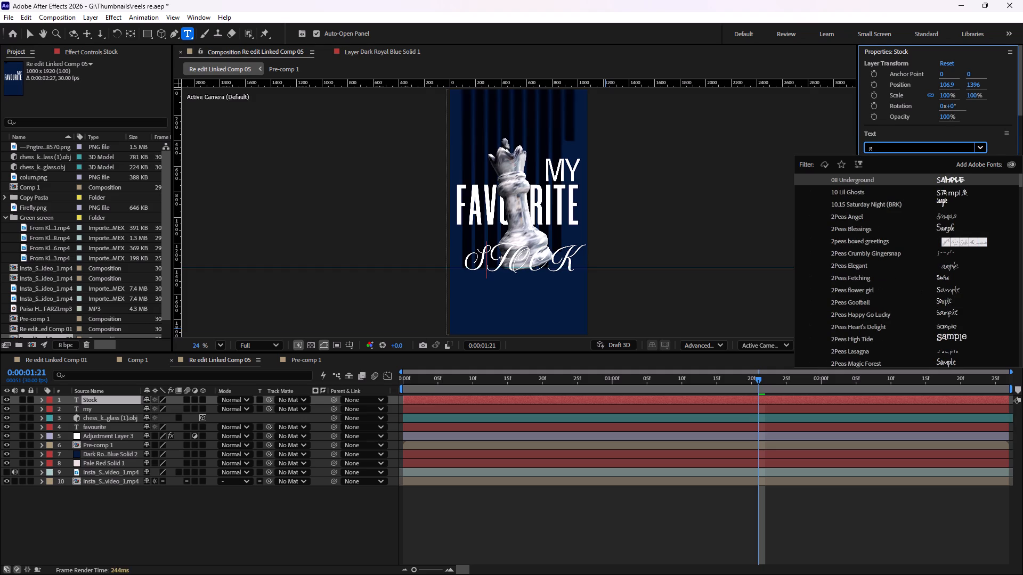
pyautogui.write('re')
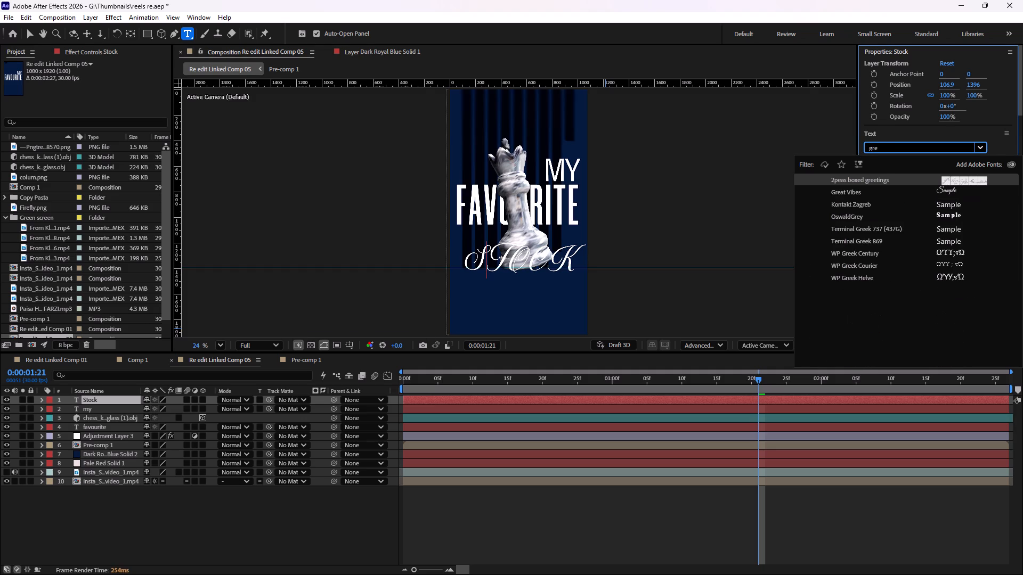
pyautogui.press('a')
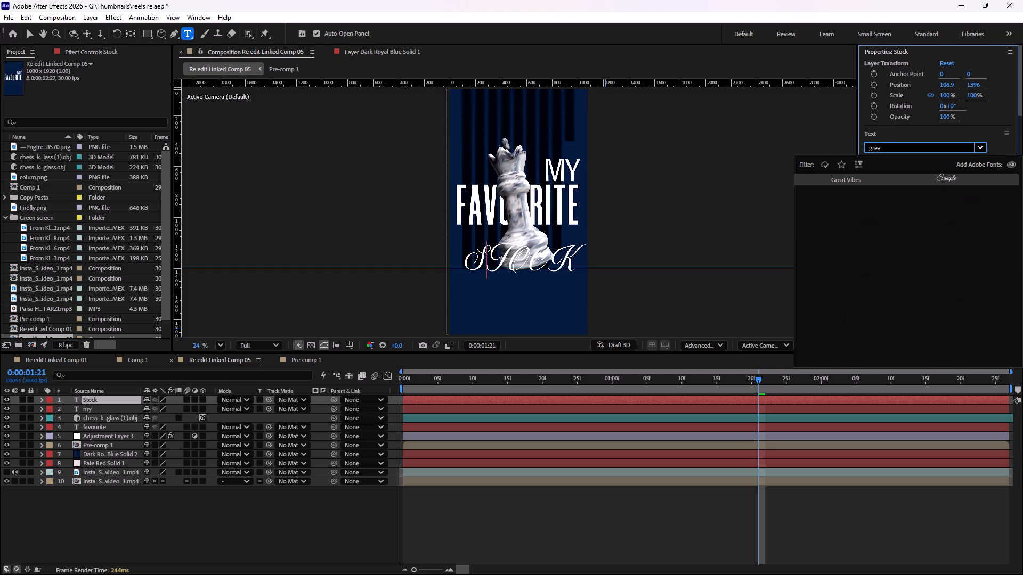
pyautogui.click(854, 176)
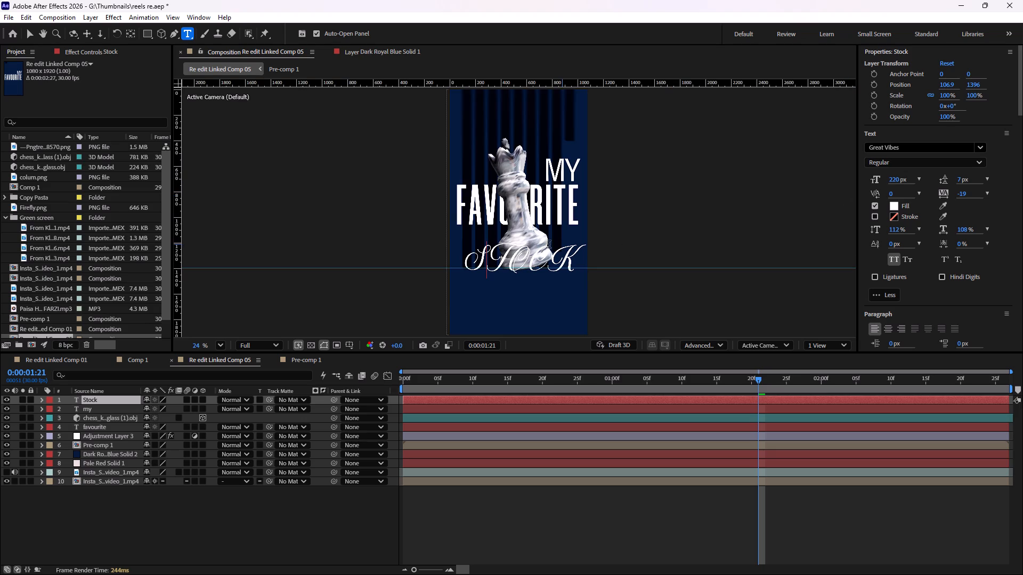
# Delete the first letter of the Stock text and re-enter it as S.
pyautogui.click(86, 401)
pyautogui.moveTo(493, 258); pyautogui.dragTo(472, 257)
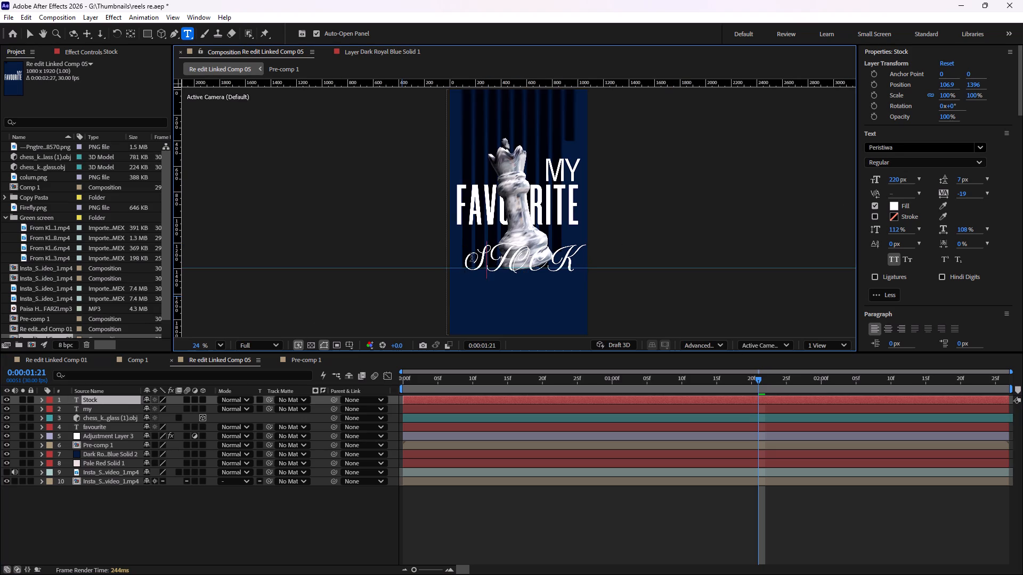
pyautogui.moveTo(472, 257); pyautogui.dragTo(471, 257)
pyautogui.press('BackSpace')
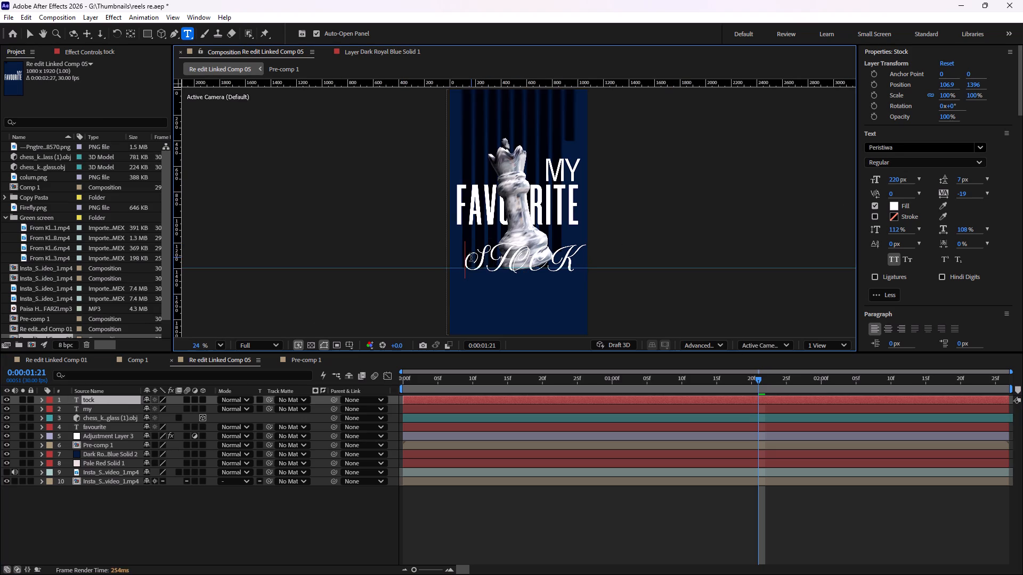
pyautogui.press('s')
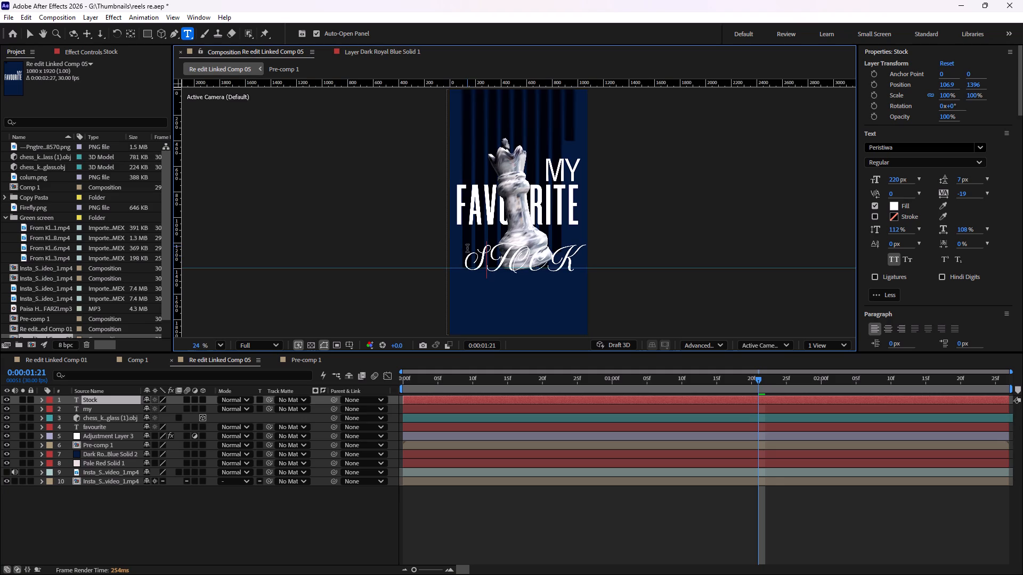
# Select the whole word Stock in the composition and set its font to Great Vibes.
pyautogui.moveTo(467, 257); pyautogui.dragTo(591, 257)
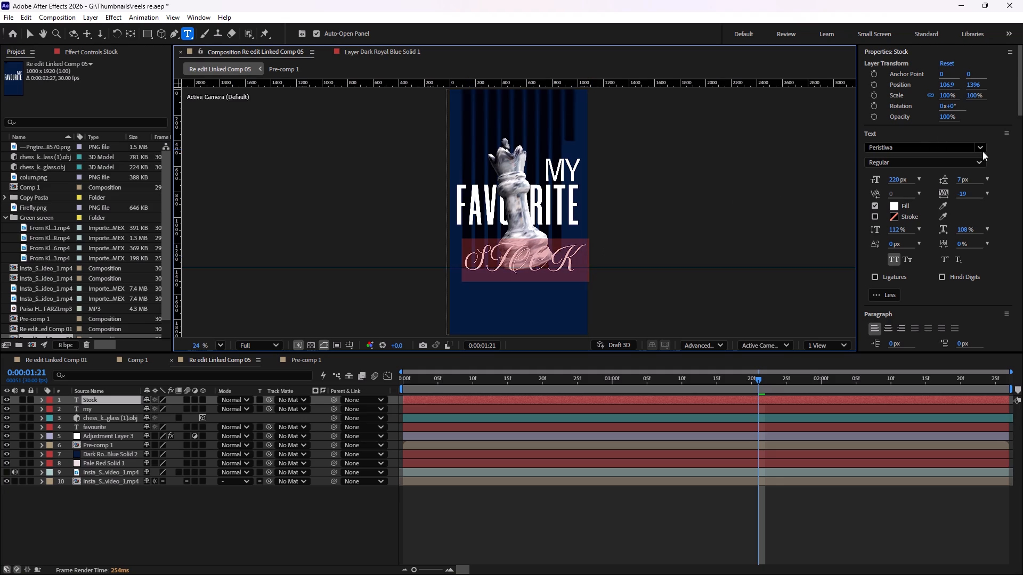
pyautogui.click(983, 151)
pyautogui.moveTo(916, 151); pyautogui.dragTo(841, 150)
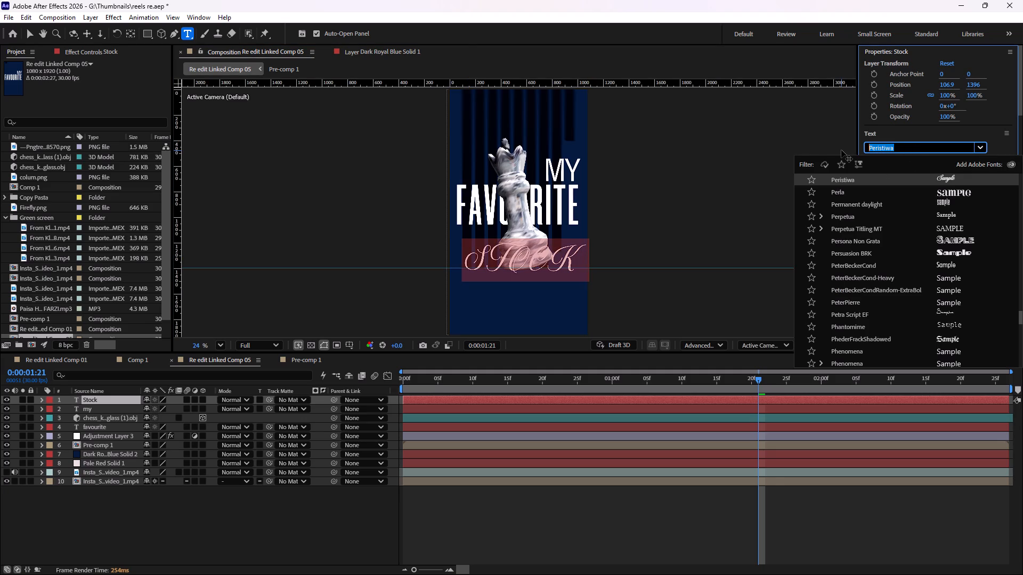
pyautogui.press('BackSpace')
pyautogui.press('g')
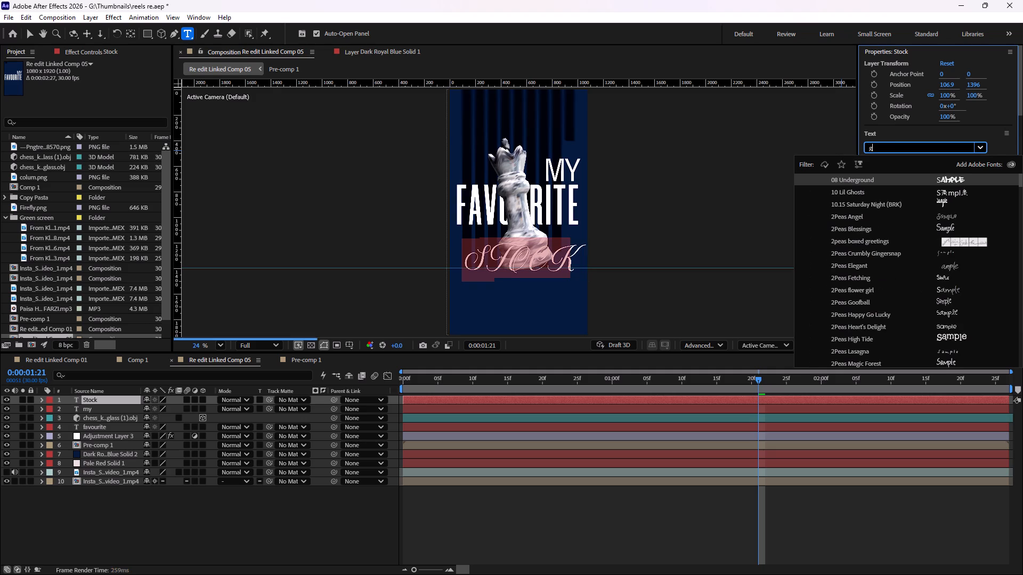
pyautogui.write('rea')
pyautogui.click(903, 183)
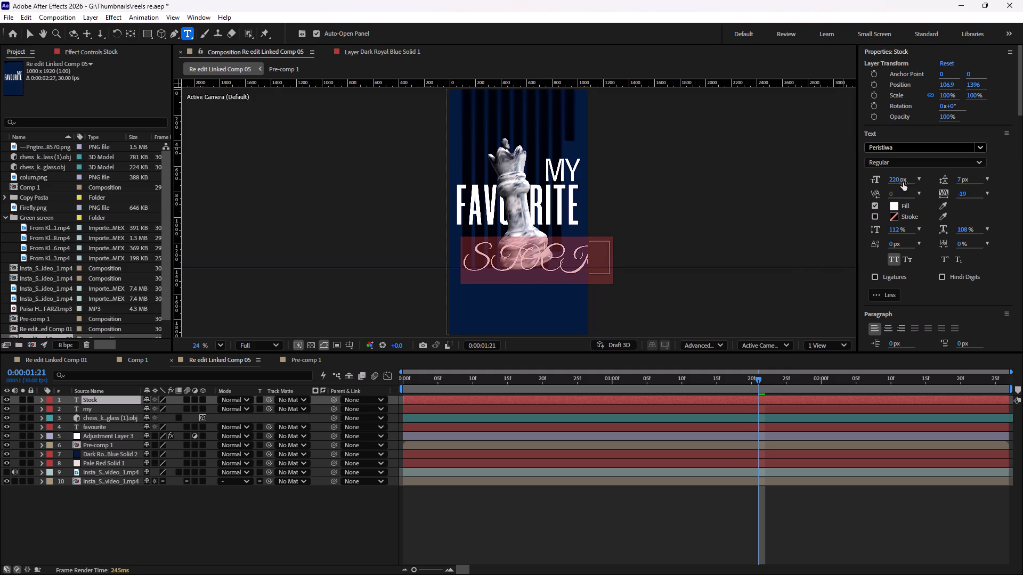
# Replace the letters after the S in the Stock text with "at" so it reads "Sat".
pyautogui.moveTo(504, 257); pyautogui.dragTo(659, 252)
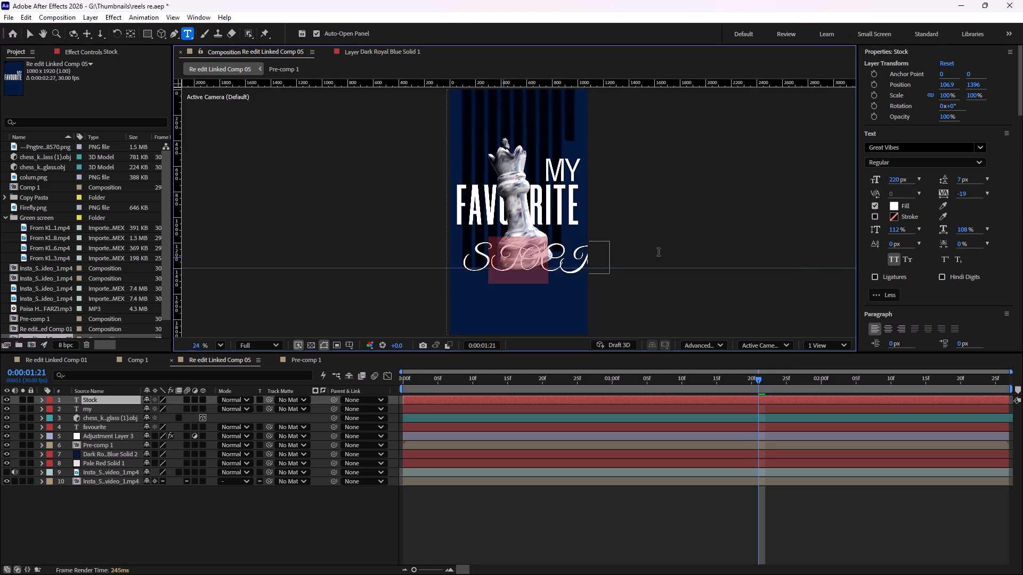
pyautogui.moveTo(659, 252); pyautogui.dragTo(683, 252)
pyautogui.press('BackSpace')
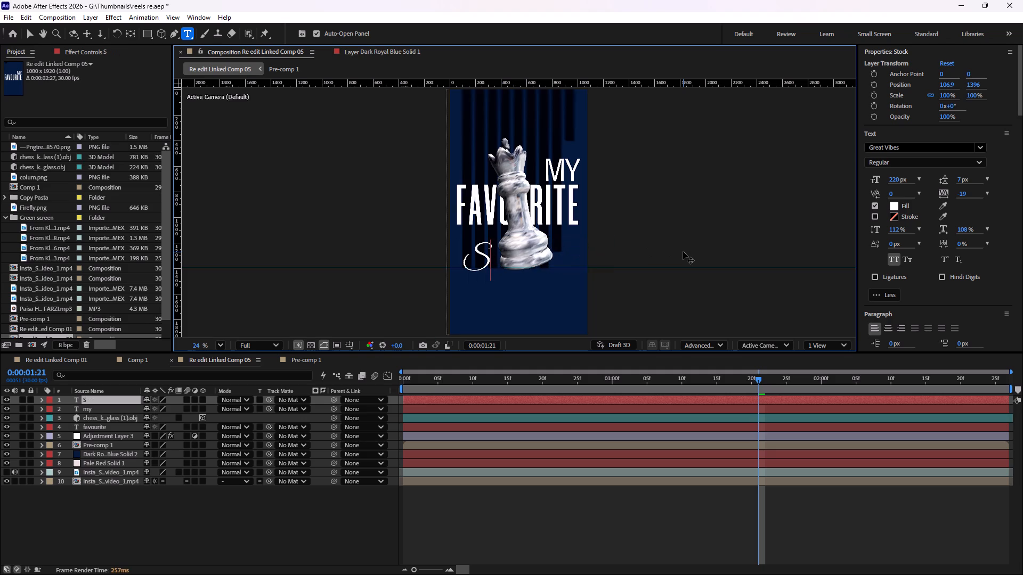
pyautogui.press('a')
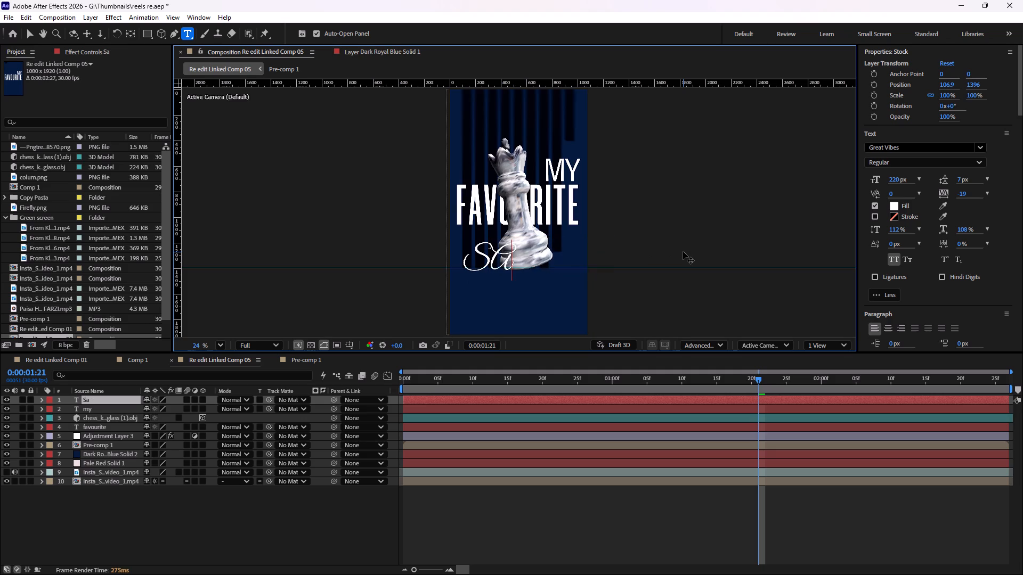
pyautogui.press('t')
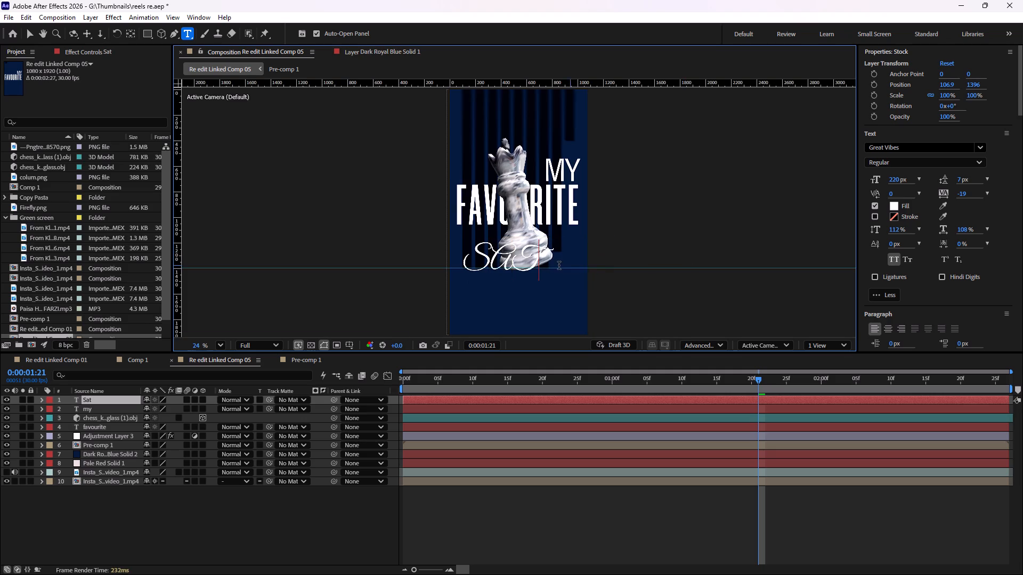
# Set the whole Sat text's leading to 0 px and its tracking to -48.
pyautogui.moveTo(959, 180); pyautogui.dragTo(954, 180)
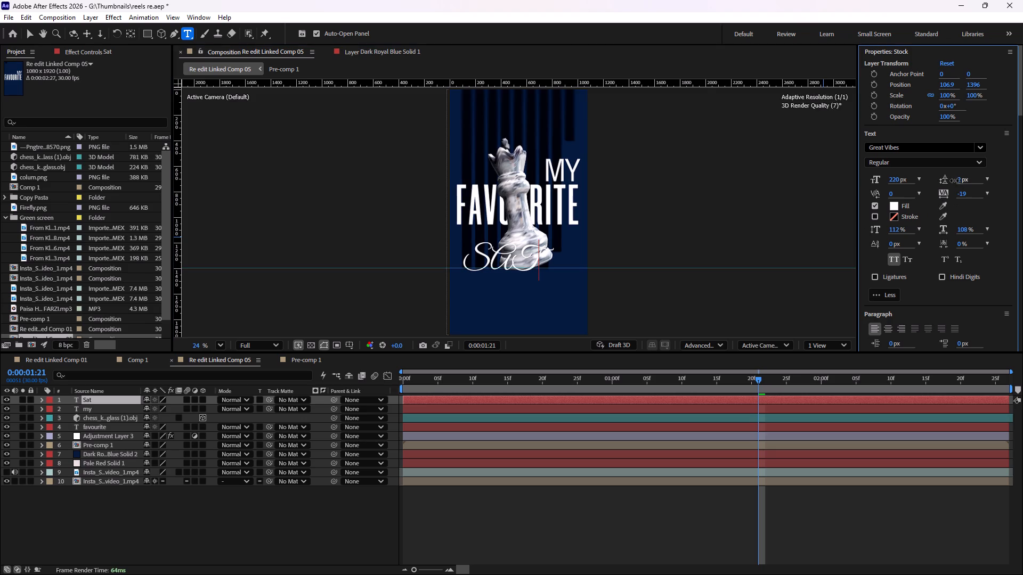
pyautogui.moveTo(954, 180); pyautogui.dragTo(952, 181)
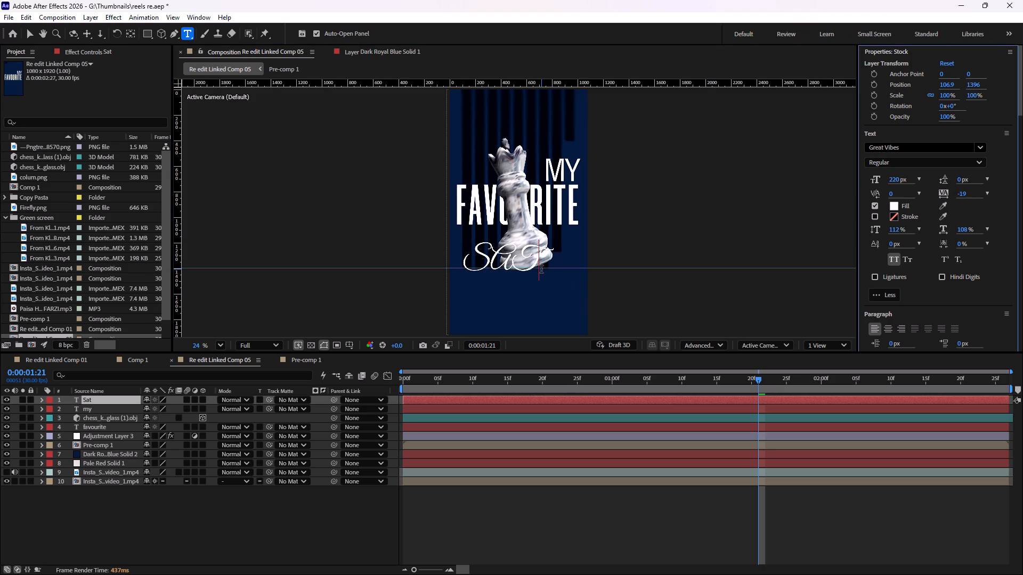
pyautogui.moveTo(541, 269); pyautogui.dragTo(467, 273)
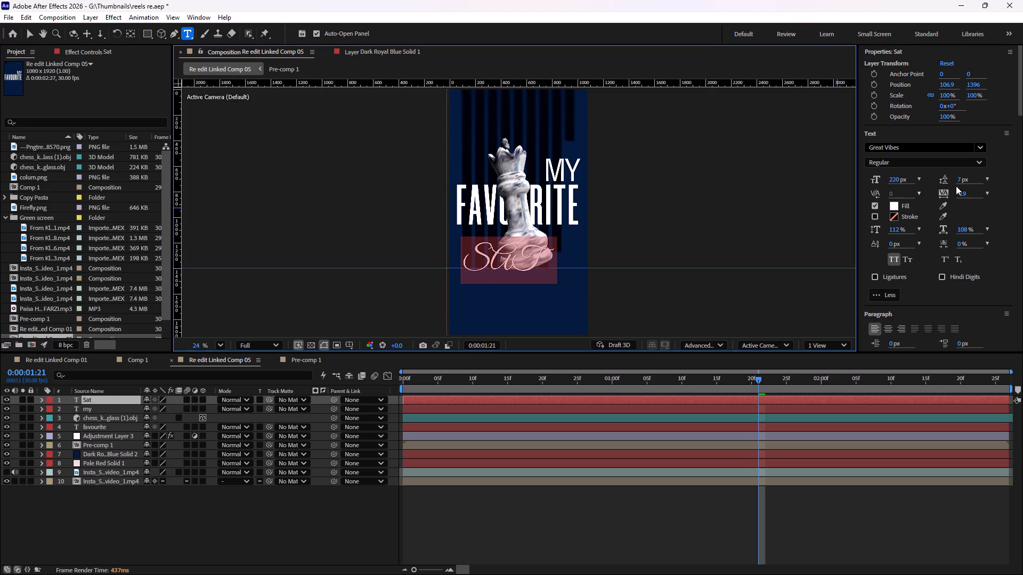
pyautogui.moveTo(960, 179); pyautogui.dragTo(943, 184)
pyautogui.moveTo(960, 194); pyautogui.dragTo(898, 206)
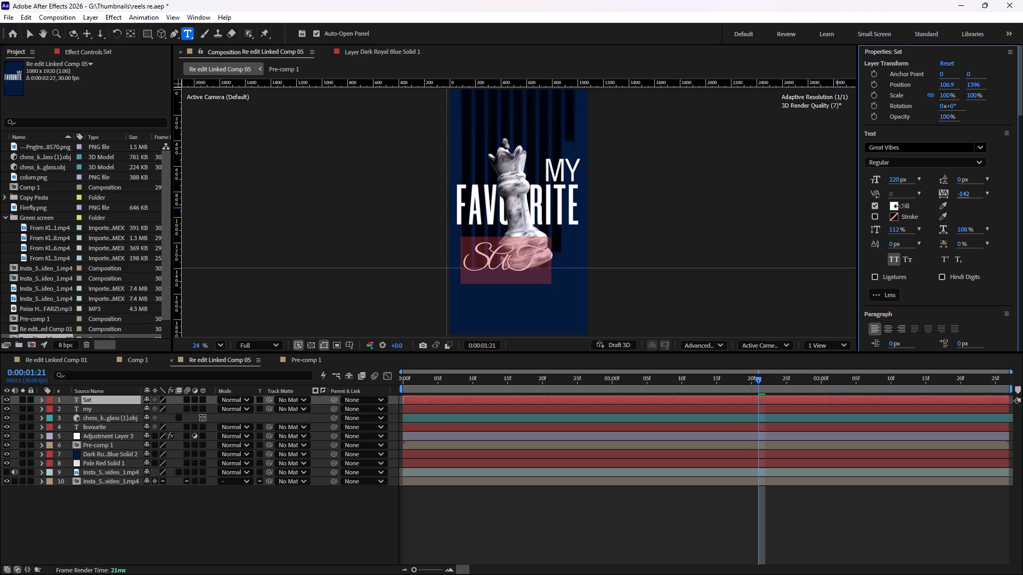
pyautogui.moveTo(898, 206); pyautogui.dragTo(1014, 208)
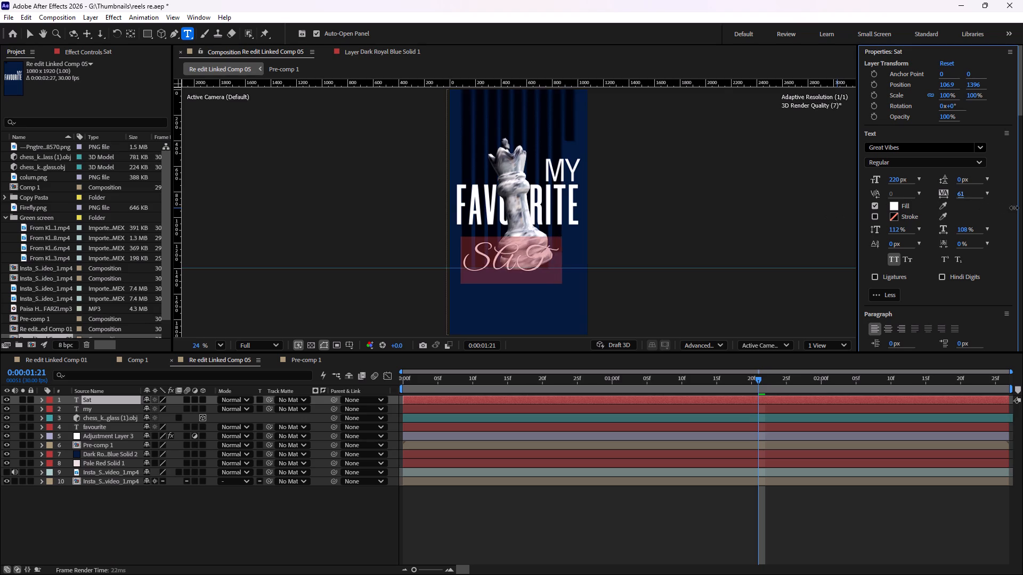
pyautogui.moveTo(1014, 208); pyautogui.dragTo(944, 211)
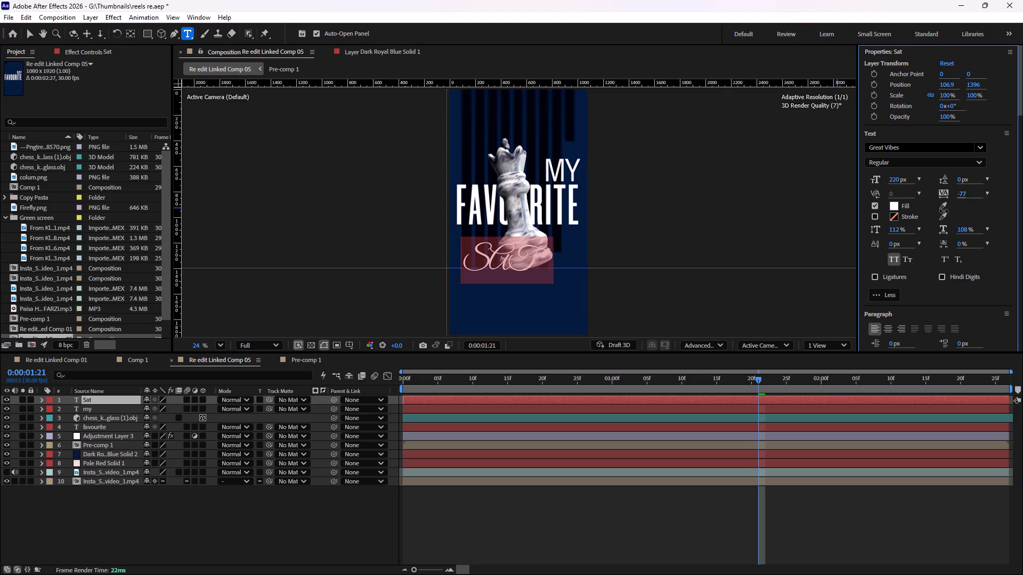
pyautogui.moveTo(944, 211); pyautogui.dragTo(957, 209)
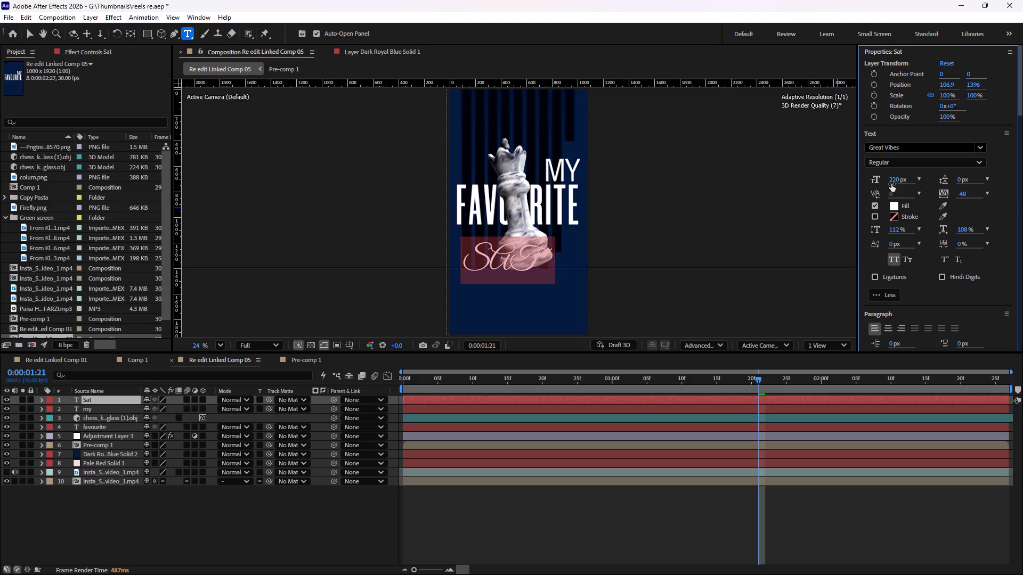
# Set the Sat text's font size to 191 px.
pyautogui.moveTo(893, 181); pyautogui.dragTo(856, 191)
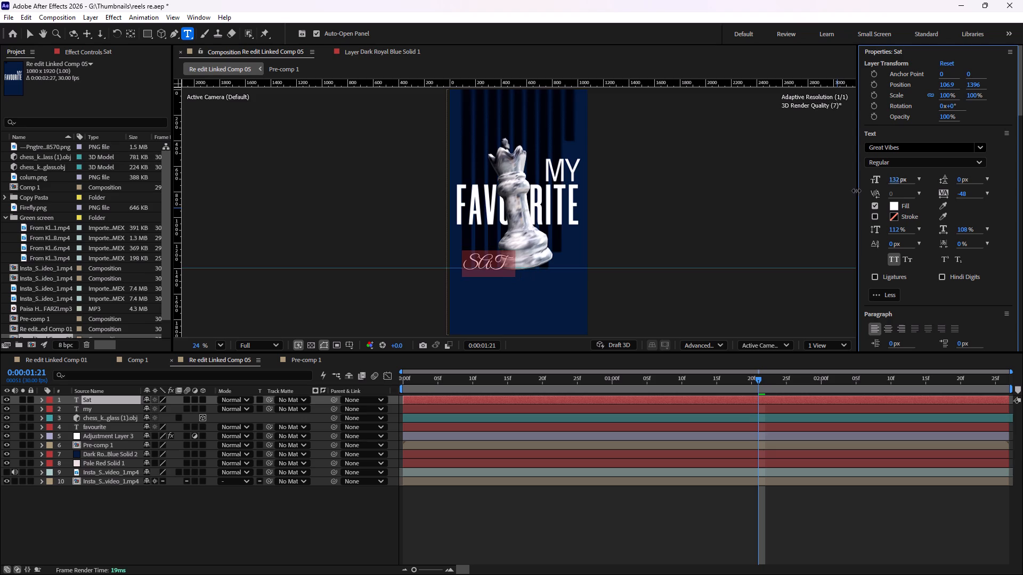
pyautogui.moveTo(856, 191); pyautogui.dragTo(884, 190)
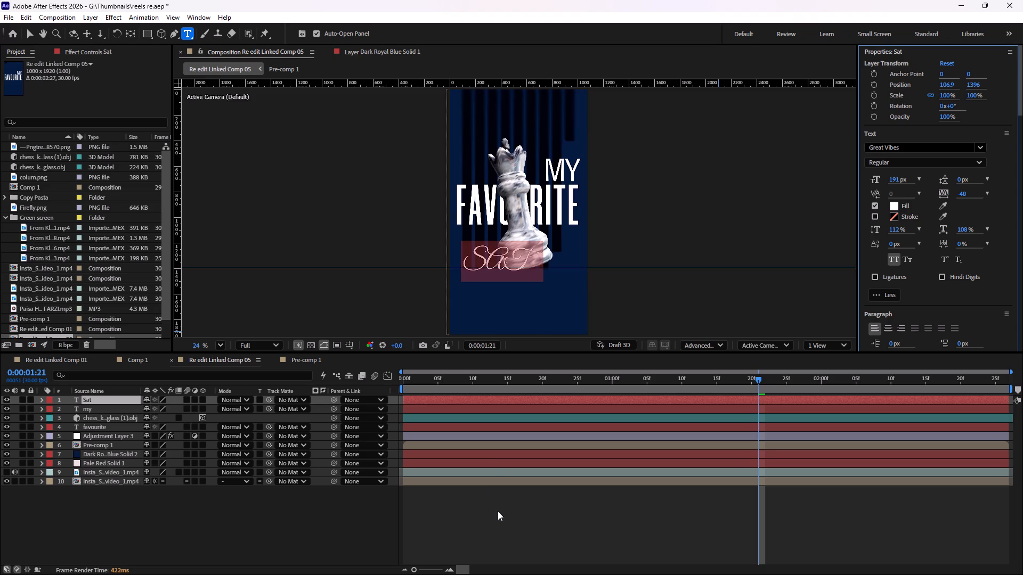
# Duplicate the favourite text layer and move the copy to the top of the layer stack.
pyautogui.click(94, 426)
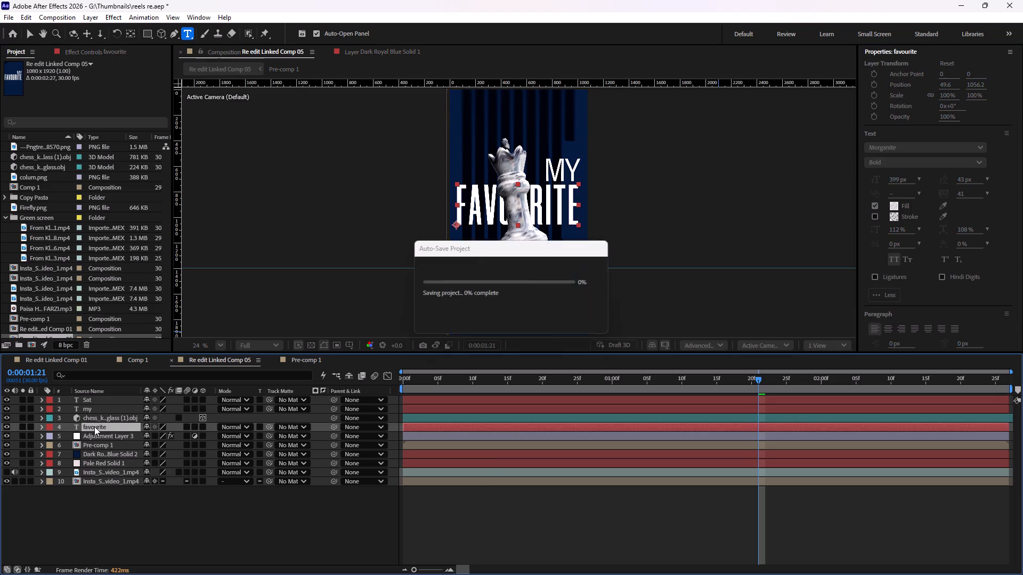
pyautogui.click(94, 426)
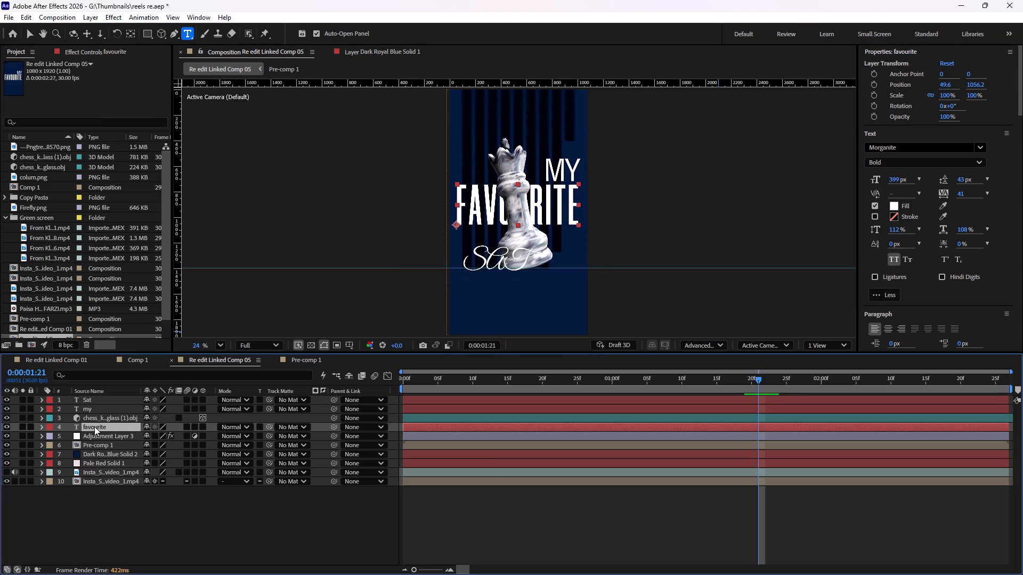
pyautogui.hotkey('ctrl', 'd')
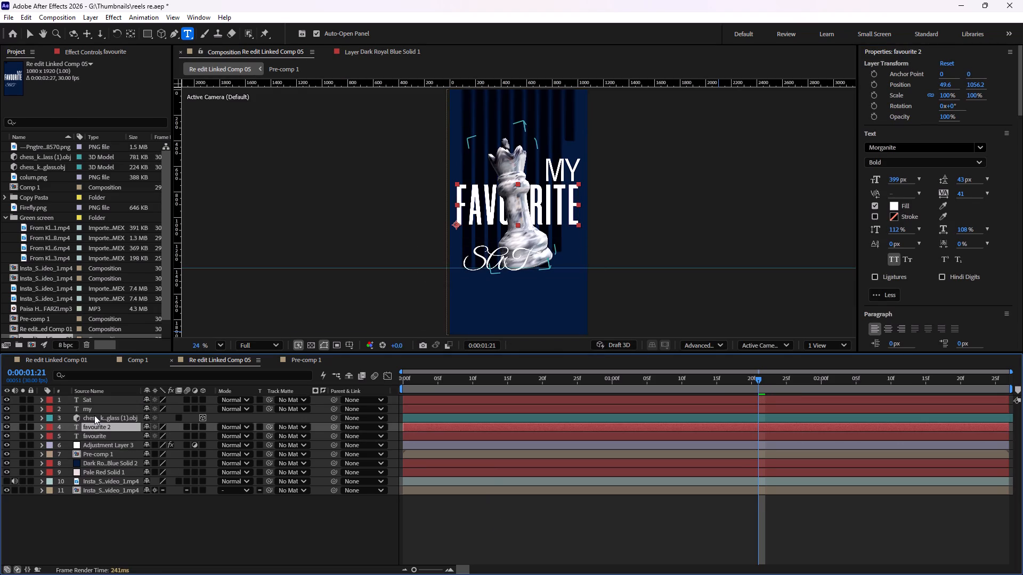
pyautogui.moveTo(99, 425); pyautogui.dragTo(98, 390)
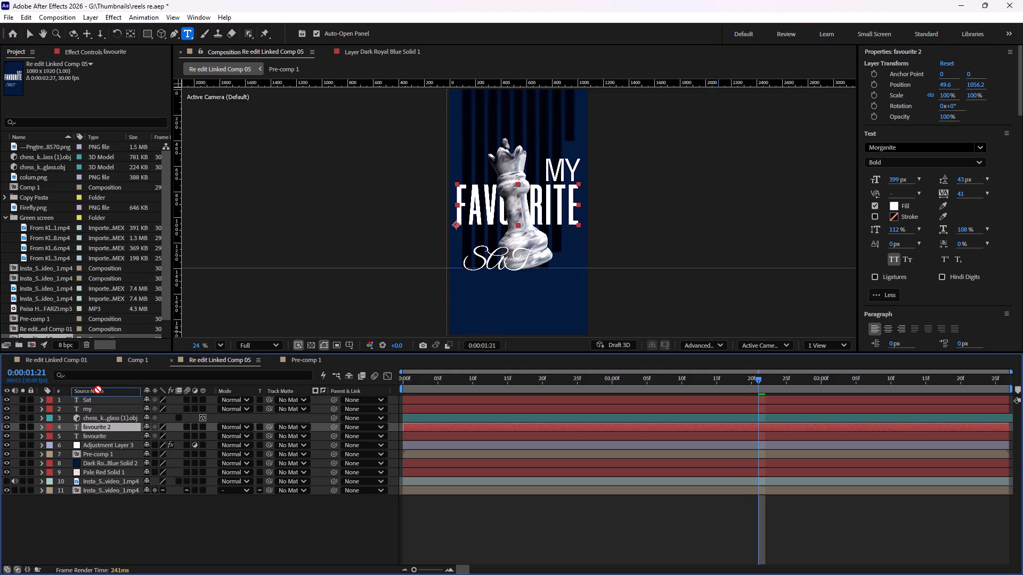
pyautogui.moveTo(98, 390); pyautogui.dragTo(98, 395)
pyautogui.moveTo(101, 428); pyautogui.dragTo(100, 397)
# Delete the Sat text layer from the Re edit Linked Comp 05 timeline.
pyautogui.click(93, 406)
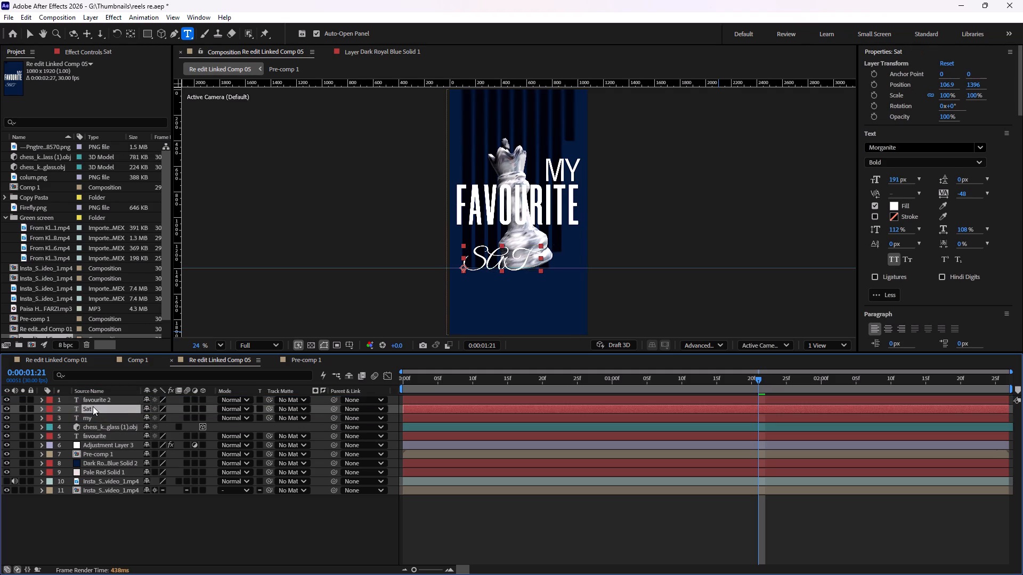
pyautogui.press('BackSpace')
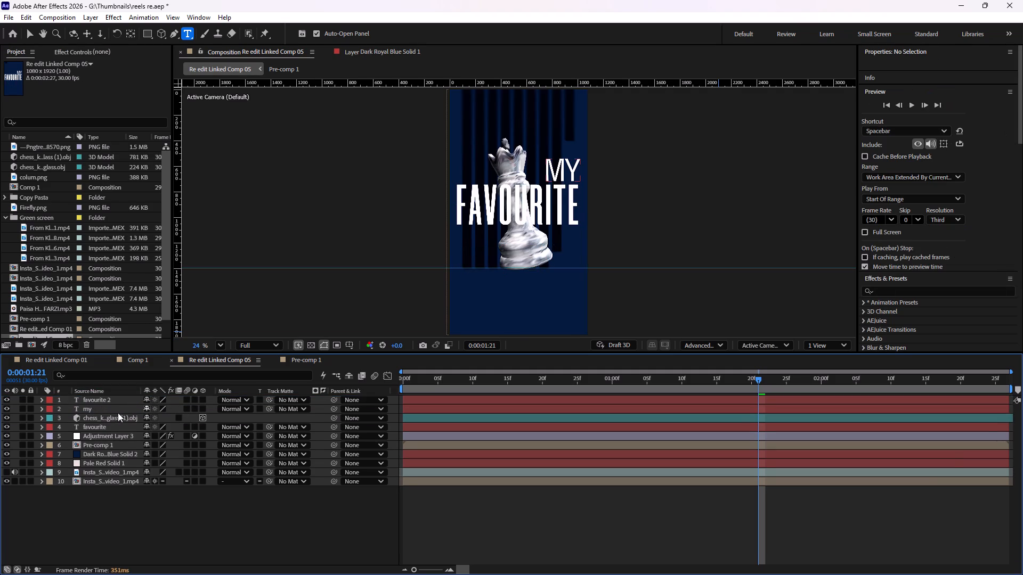
# Move the favourite 2 text layer straight down below the original FAVOURITE line, to a Y position of about 1409.
pyautogui.click(108, 425)
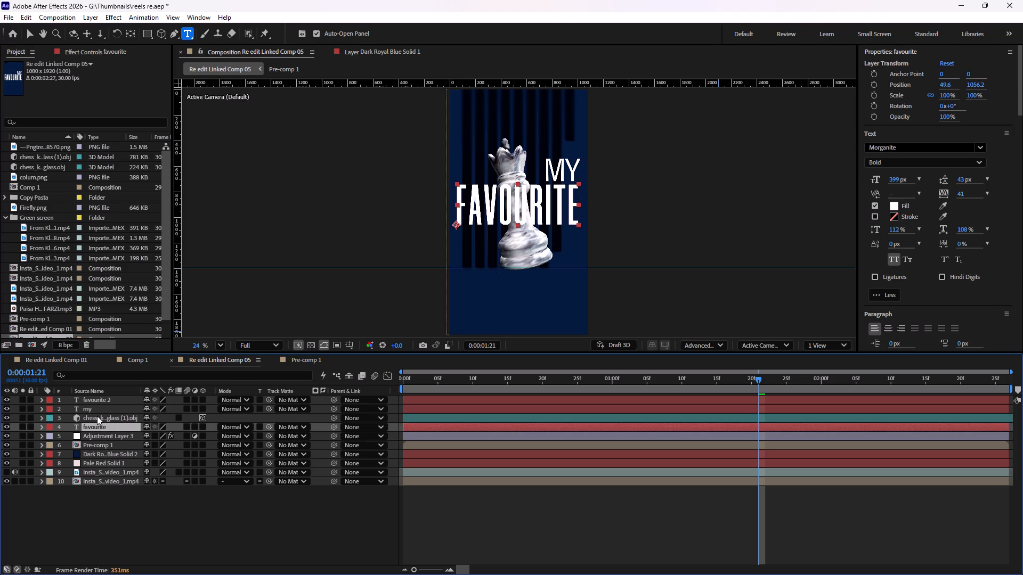
pyautogui.click(90, 399)
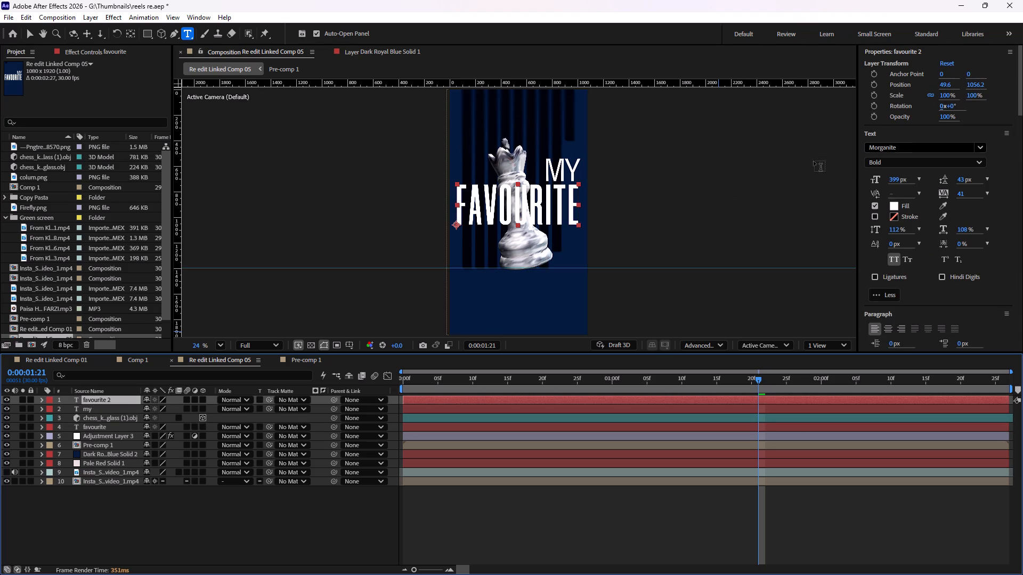
pyautogui.moveTo(978, 84); pyautogui.dragTo(1022, 157)
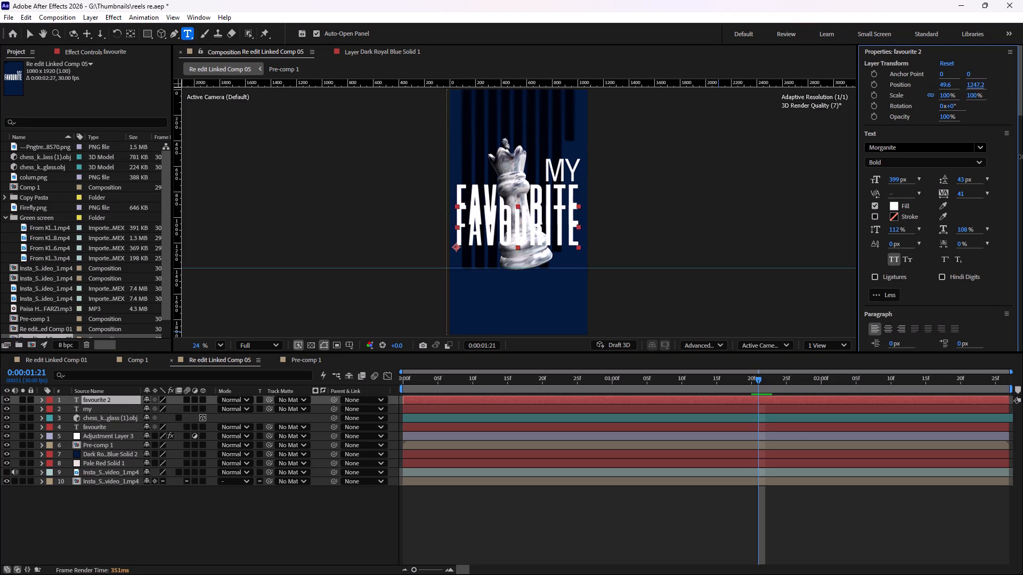
pyautogui.moveTo(1022, 157); pyautogui.dragTo(947, 308)
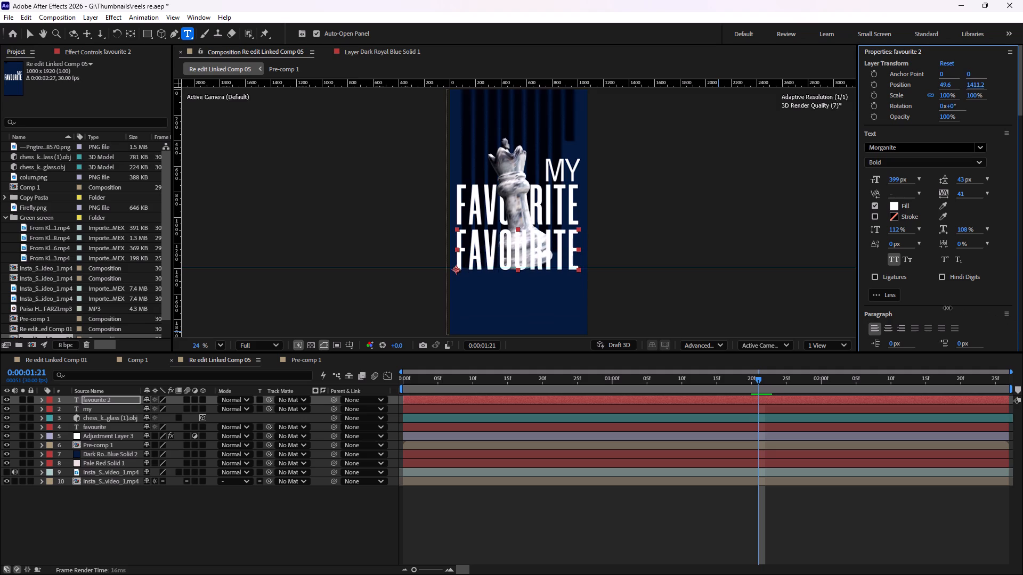
pyautogui.moveTo(947, 308); pyautogui.dragTo(944, 310)
# Replace the favourite 2 layer's text with "stock", copied from the search query in Chrome.
pyautogui.doubleClick(516, 249)
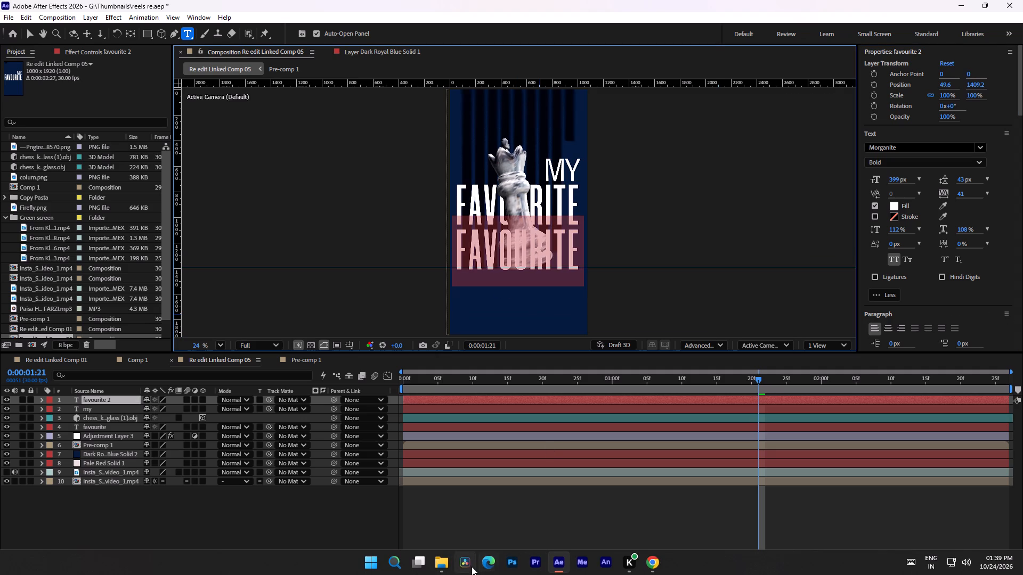
pyautogui.click(655, 564)
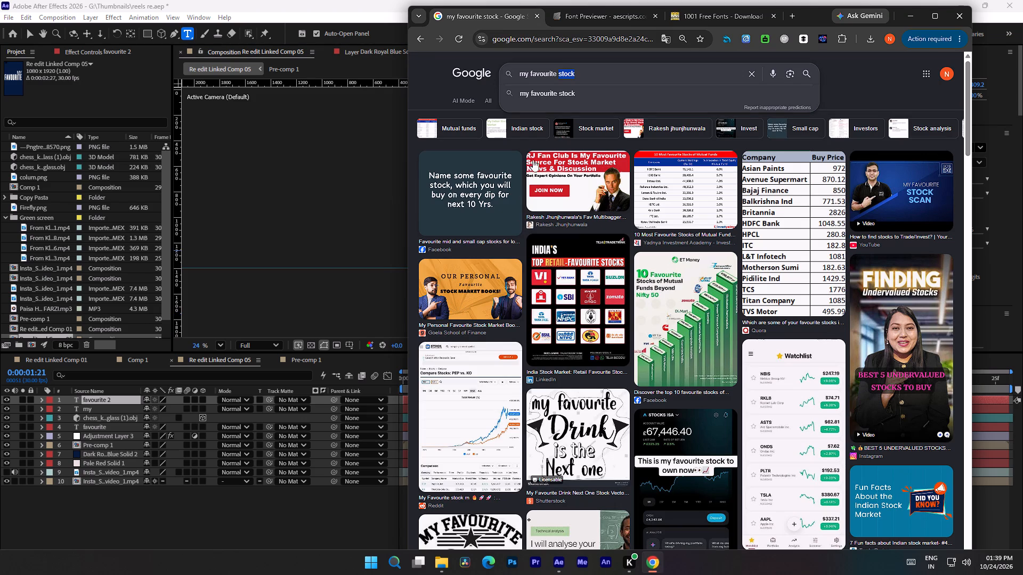
pyautogui.rightClick(571, 78)
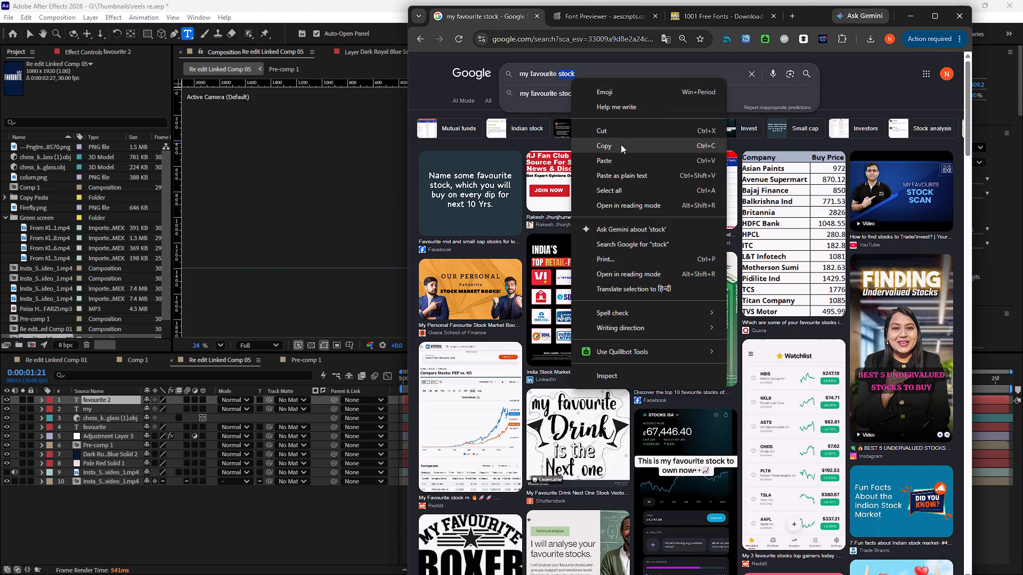
pyautogui.click(621, 145)
pyautogui.click(917, 14)
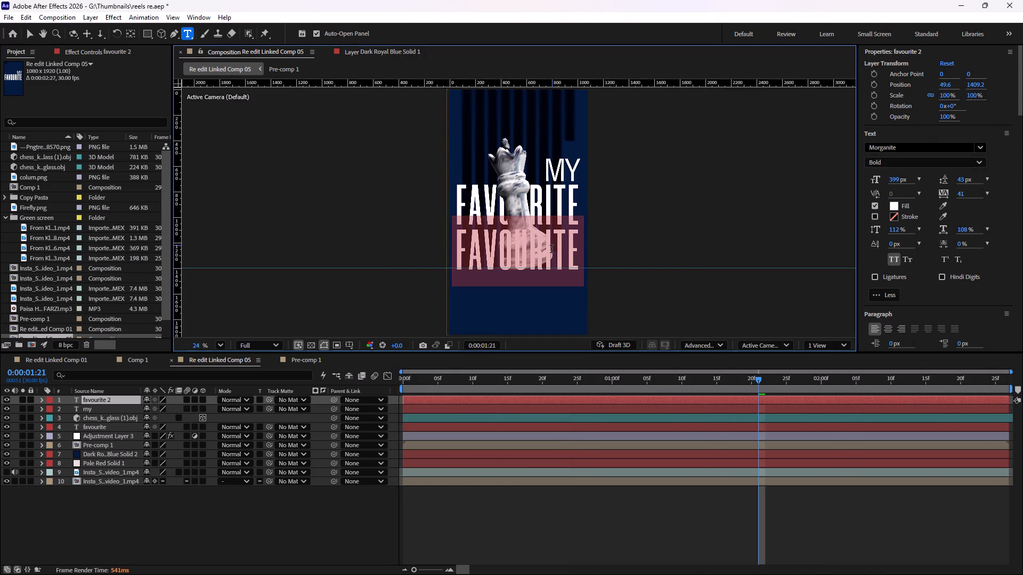
pyautogui.press('BackSpace')
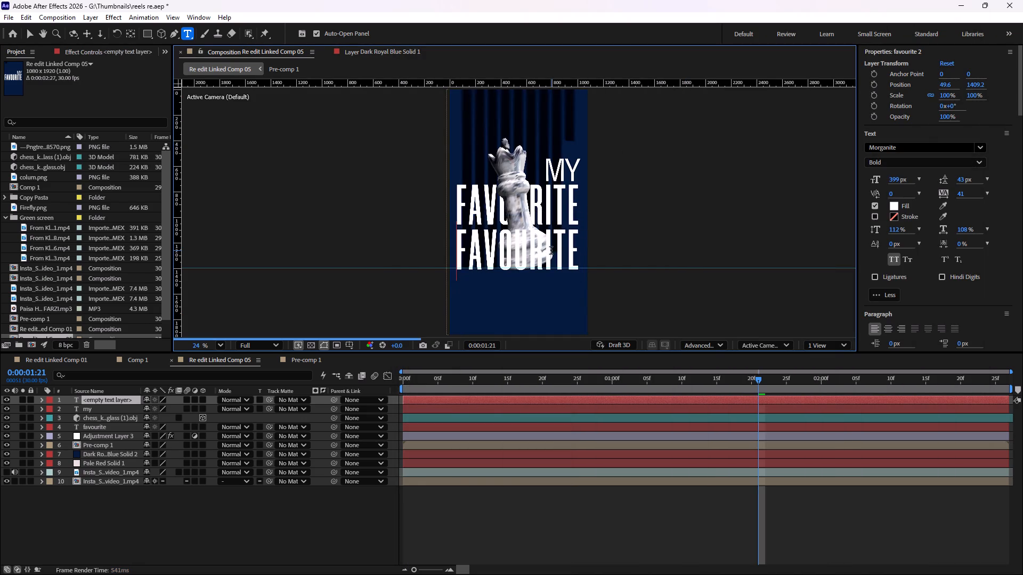
pyautogui.hotkey('ctrl', 'v')
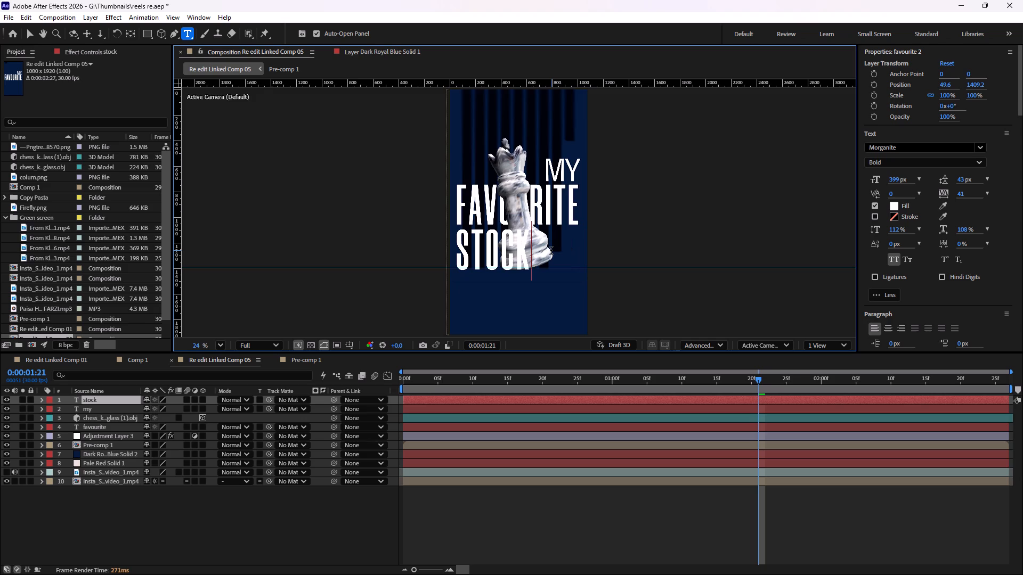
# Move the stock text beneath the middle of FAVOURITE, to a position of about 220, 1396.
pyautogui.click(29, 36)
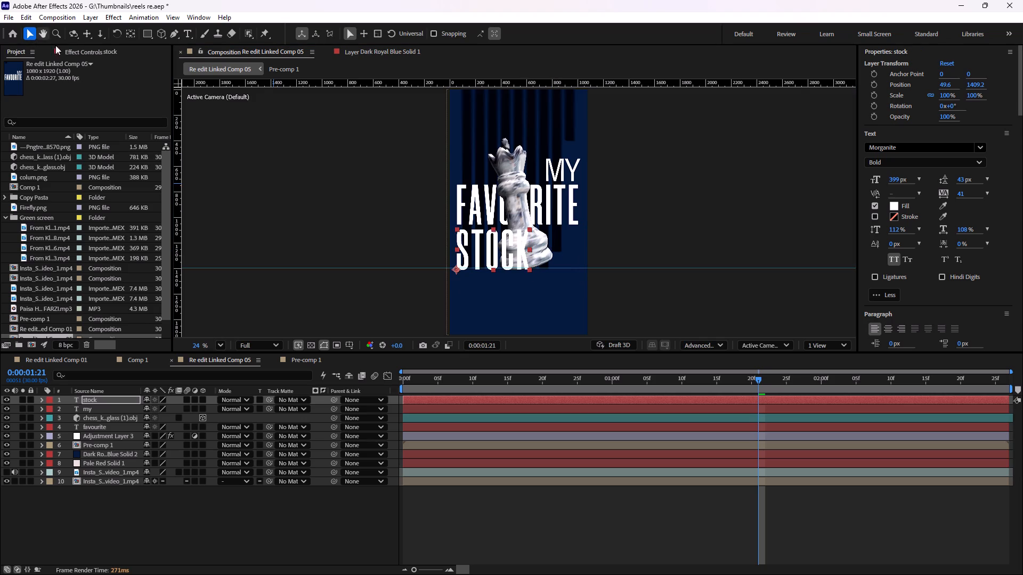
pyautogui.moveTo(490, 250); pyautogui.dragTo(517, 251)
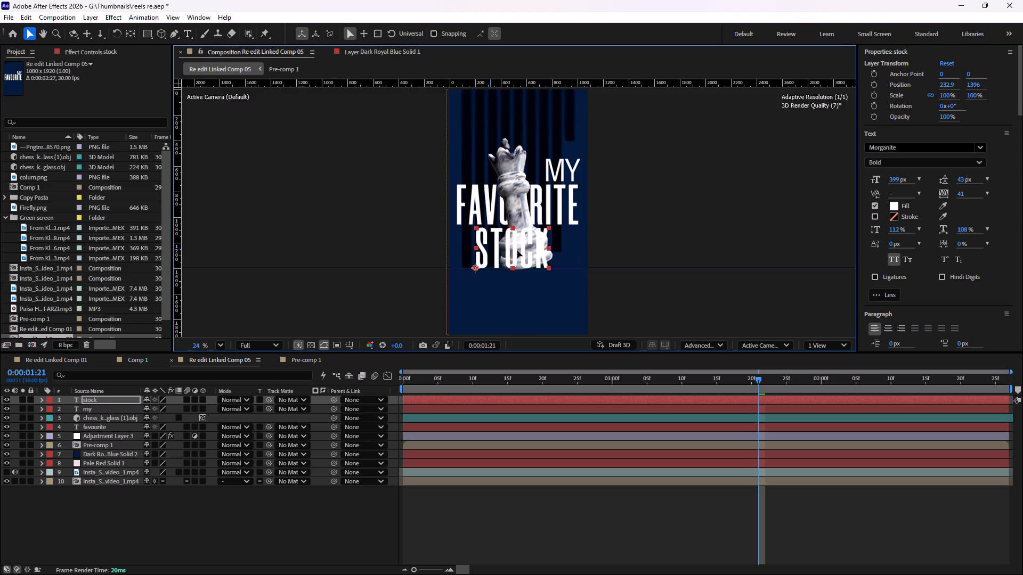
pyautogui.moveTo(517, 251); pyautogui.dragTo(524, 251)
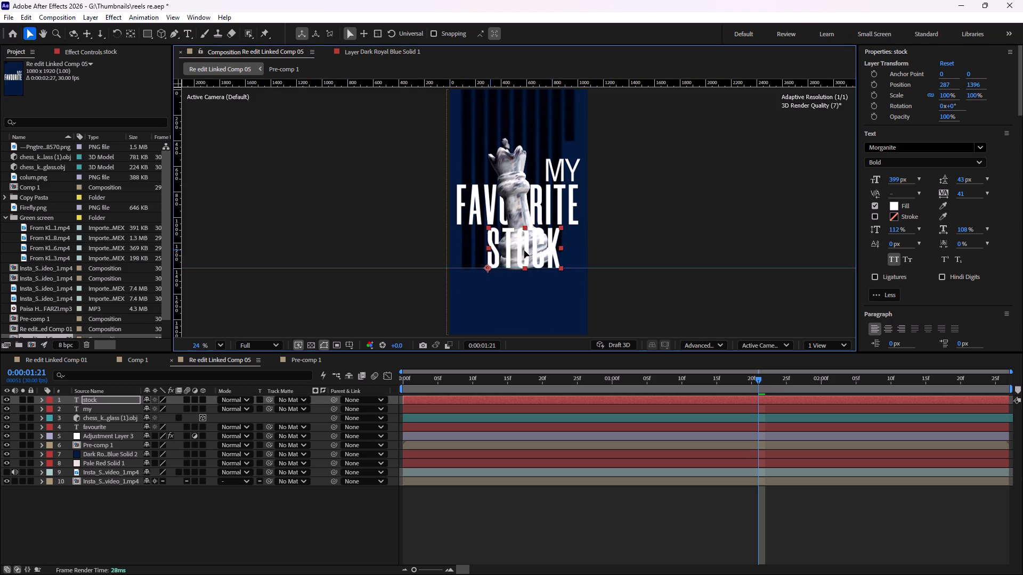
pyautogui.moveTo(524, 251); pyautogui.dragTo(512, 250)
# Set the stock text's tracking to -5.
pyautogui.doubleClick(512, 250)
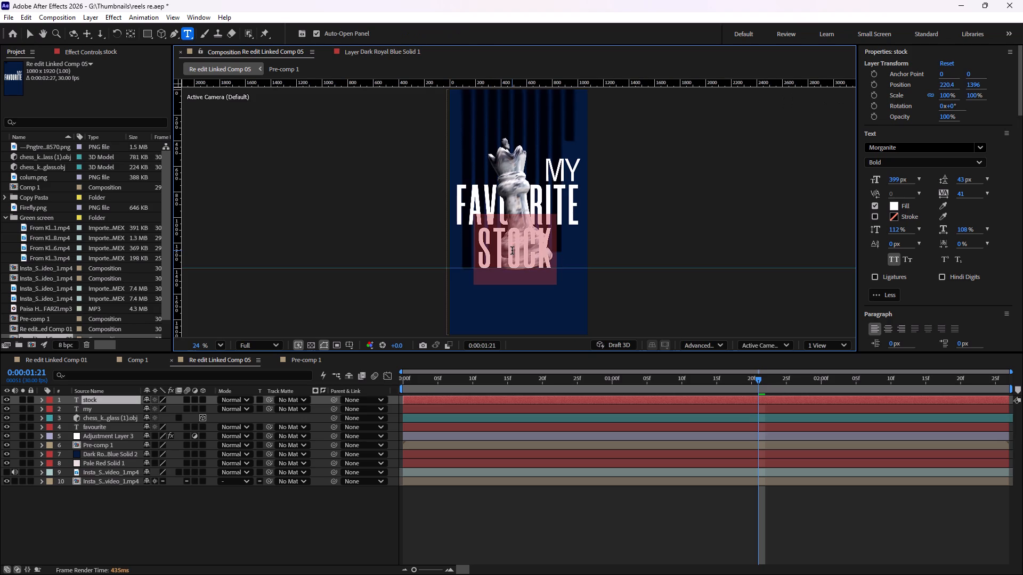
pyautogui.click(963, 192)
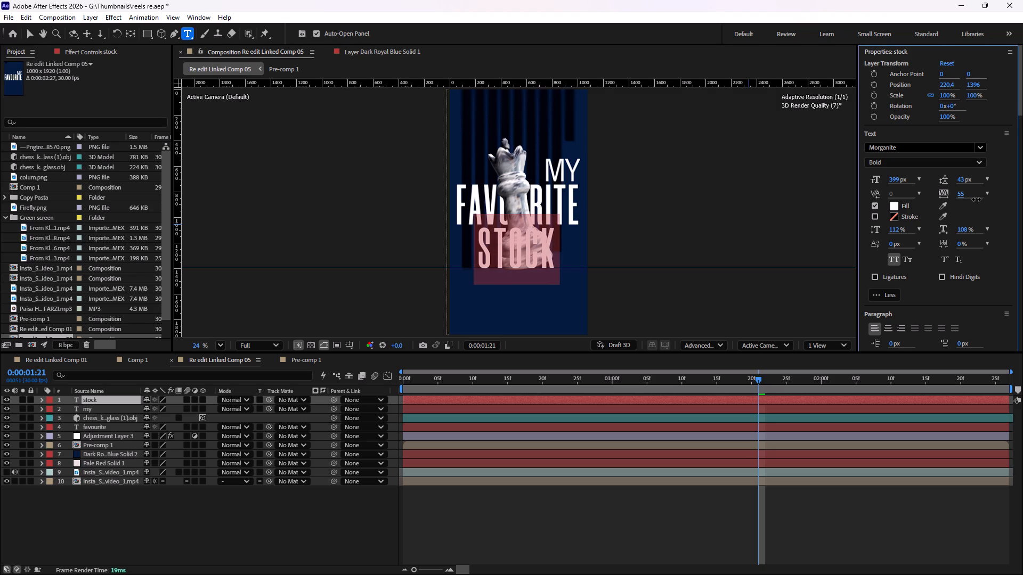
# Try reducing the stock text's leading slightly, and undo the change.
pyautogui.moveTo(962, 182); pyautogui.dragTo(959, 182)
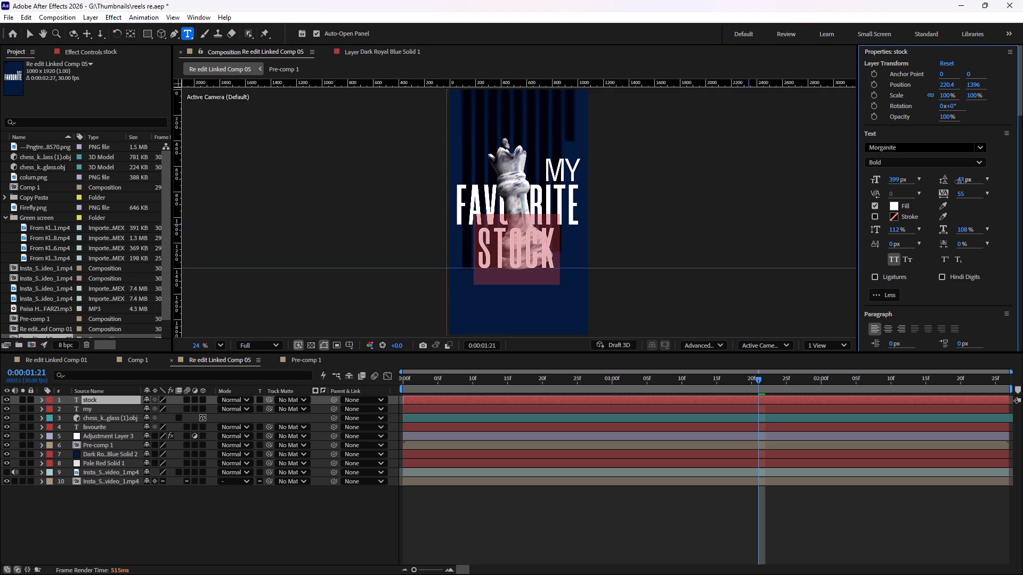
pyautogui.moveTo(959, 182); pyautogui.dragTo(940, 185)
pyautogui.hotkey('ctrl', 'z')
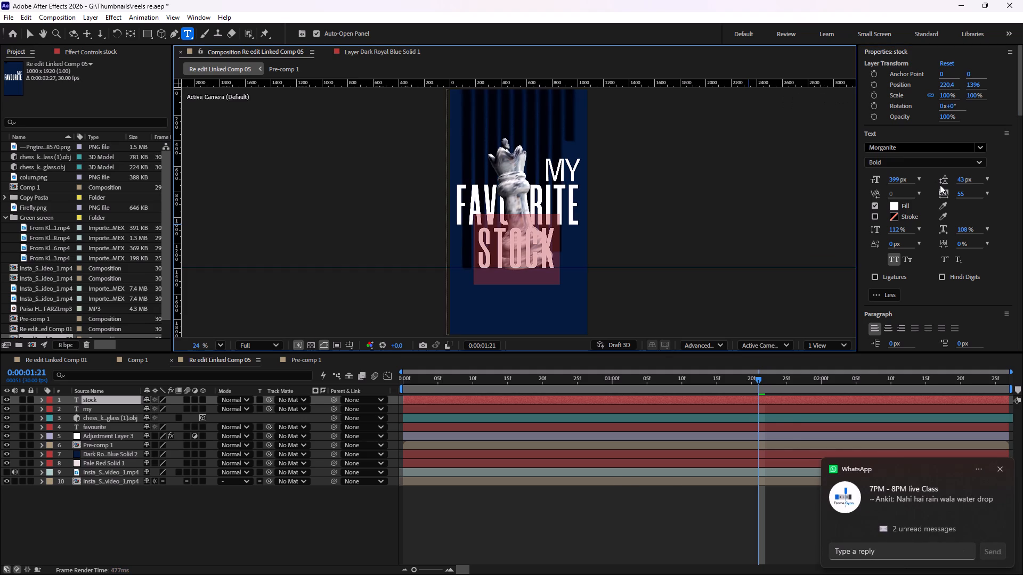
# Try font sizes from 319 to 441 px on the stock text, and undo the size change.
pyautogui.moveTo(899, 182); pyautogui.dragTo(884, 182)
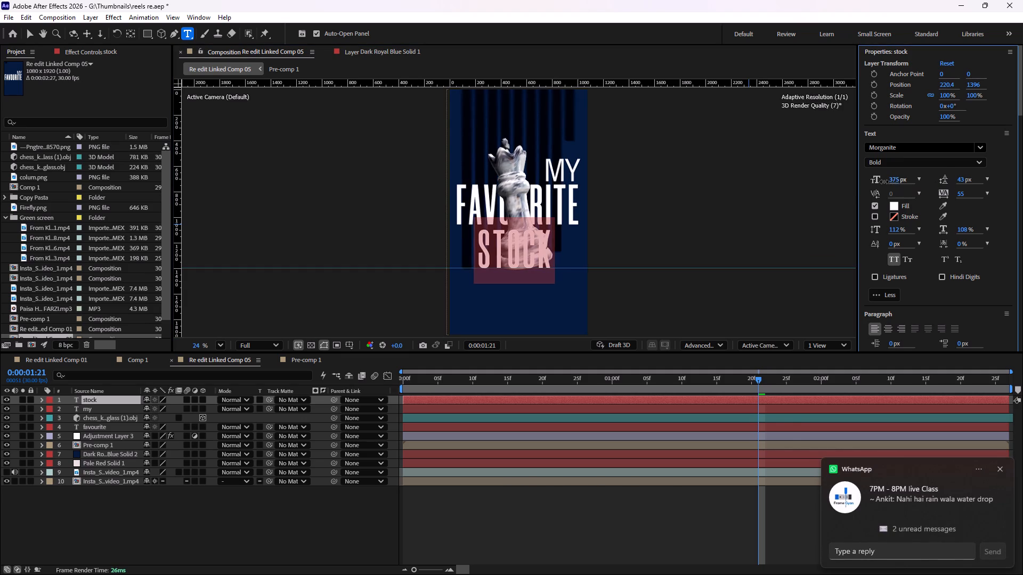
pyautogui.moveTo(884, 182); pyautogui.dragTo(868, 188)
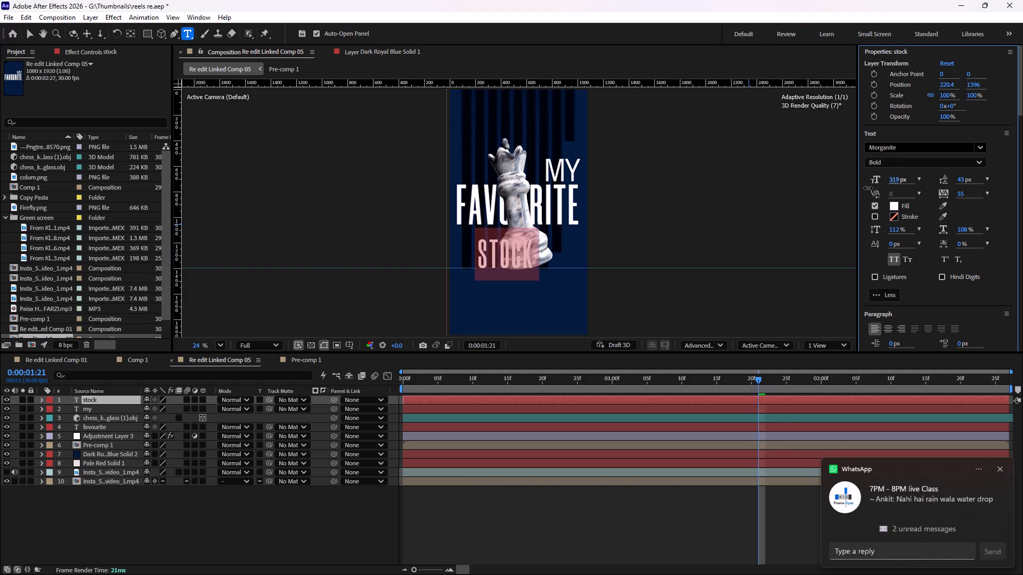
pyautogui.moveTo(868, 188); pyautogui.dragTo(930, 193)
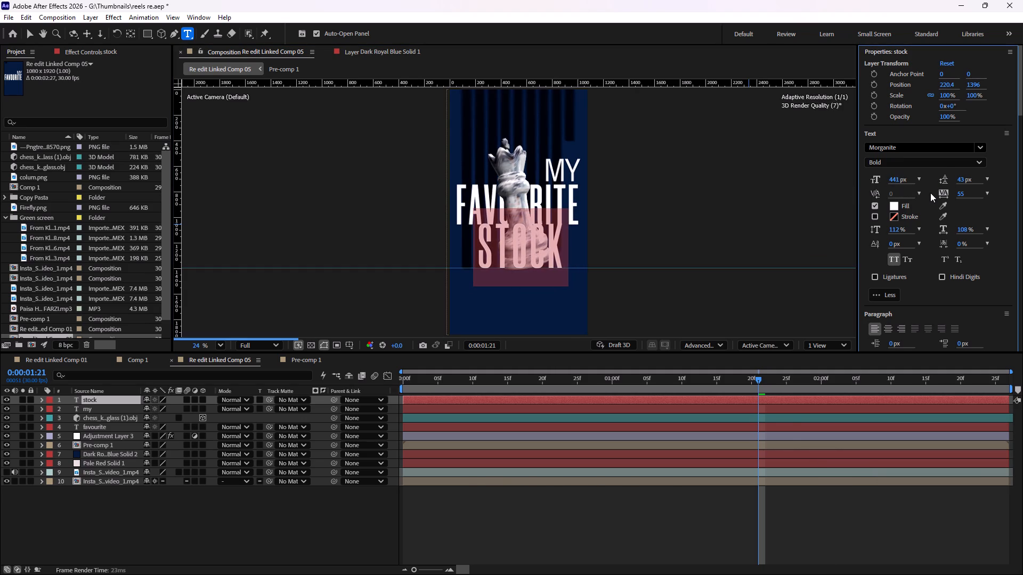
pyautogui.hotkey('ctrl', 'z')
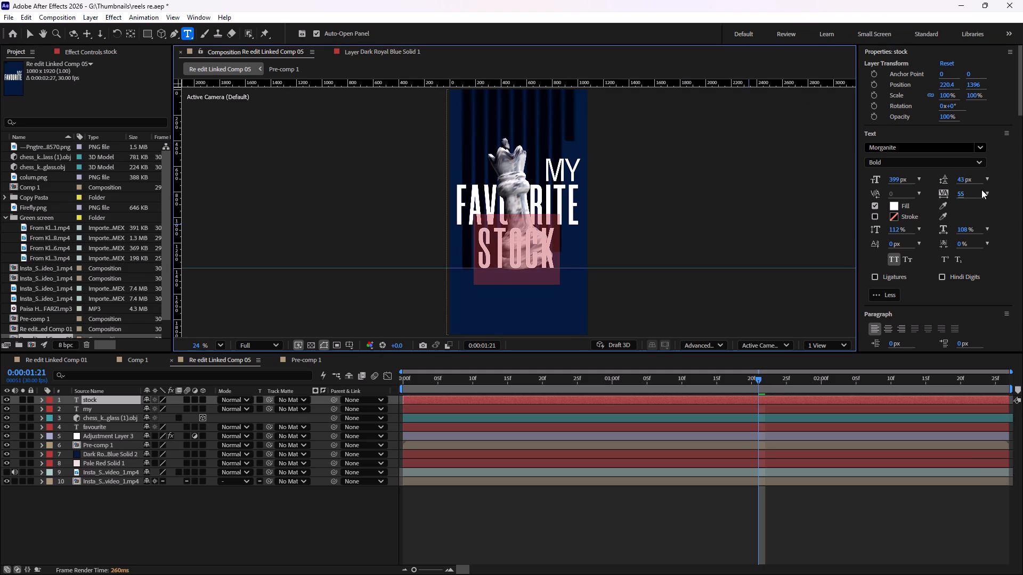
# Tighten the stock text's letter spacing by setting its tracking to -5, and deselect the layer.
pyautogui.moveTo(959, 193); pyautogui.dragTo(980, 195)
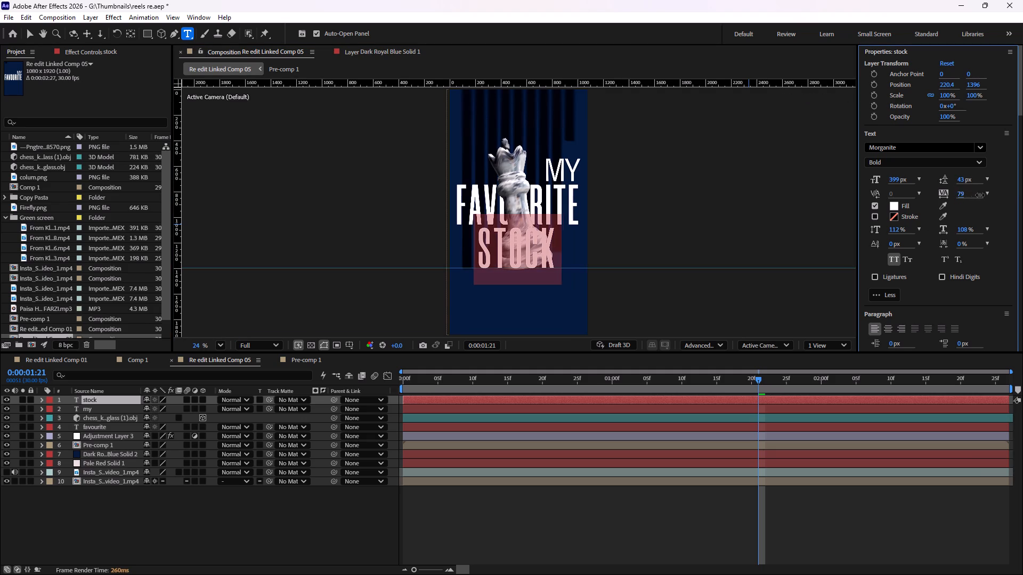
pyautogui.moveTo(980, 195); pyautogui.dragTo(1000, 198)
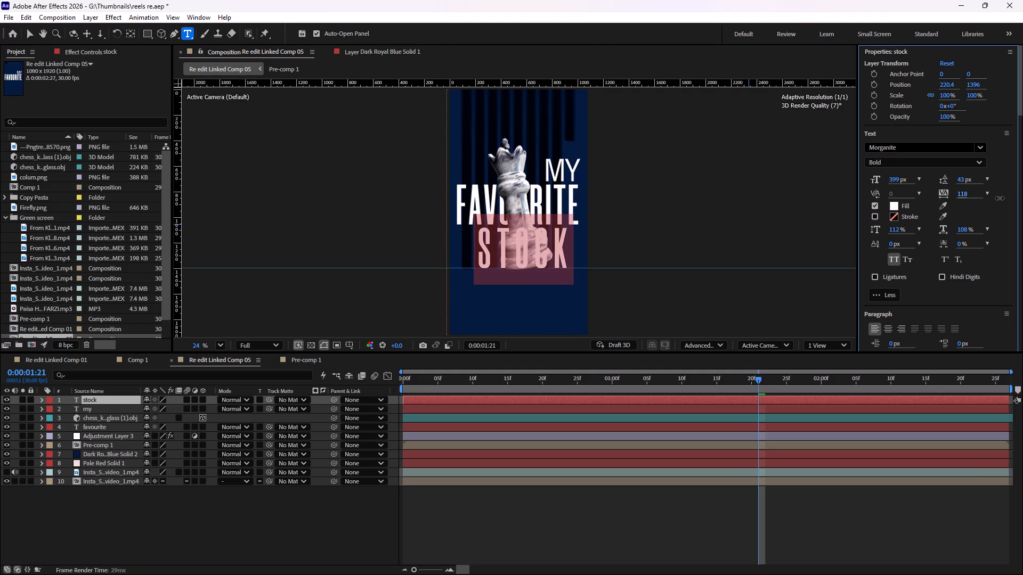
pyautogui.moveTo(1000, 198); pyautogui.dragTo(929, 199)
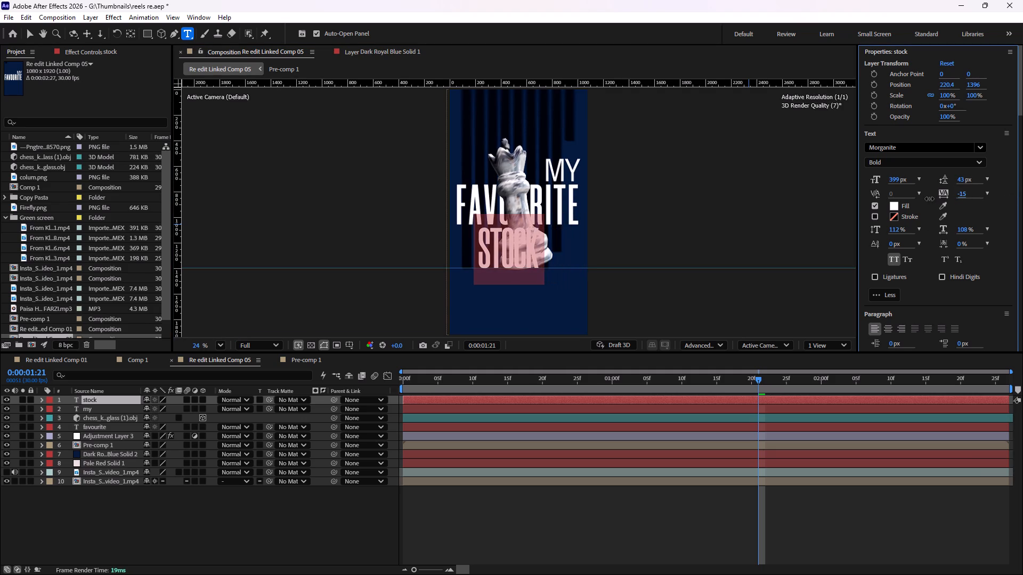
pyautogui.moveTo(929, 199); pyautogui.dragTo(935, 199)
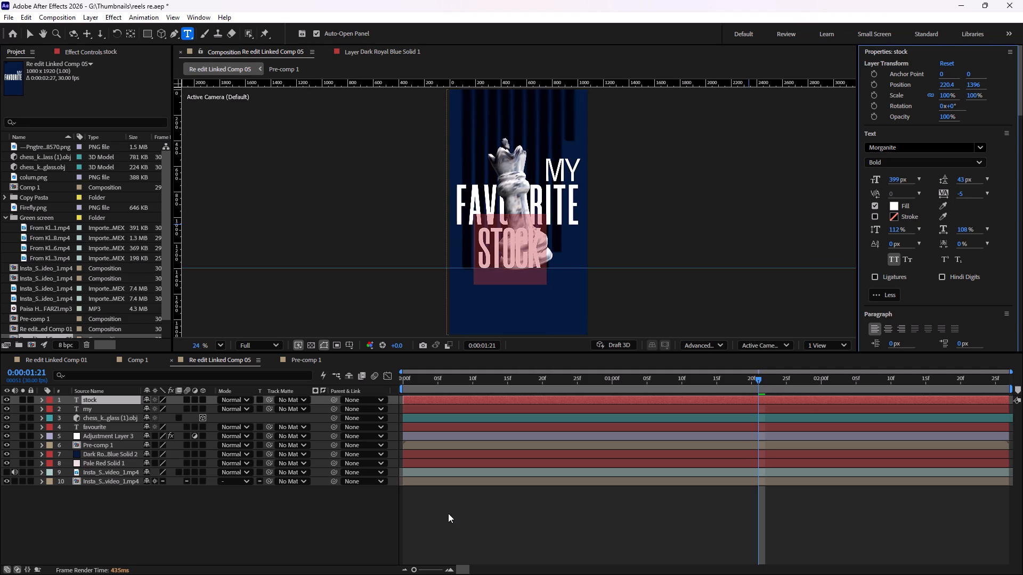
pyautogui.click(490, 498)
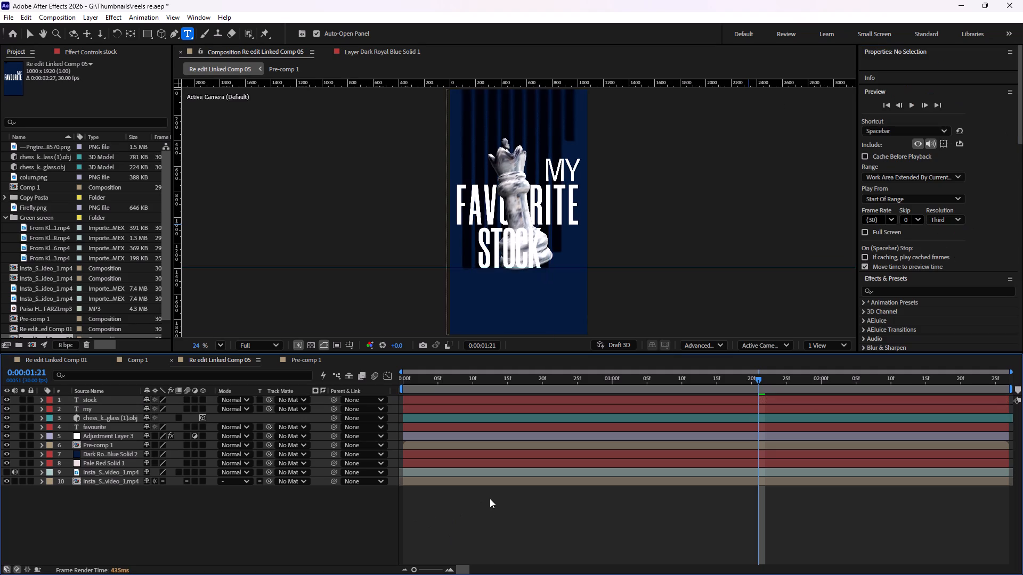
# Open the Morganite font style choices for the stock text layer.
pyautogui.click(117, 401)
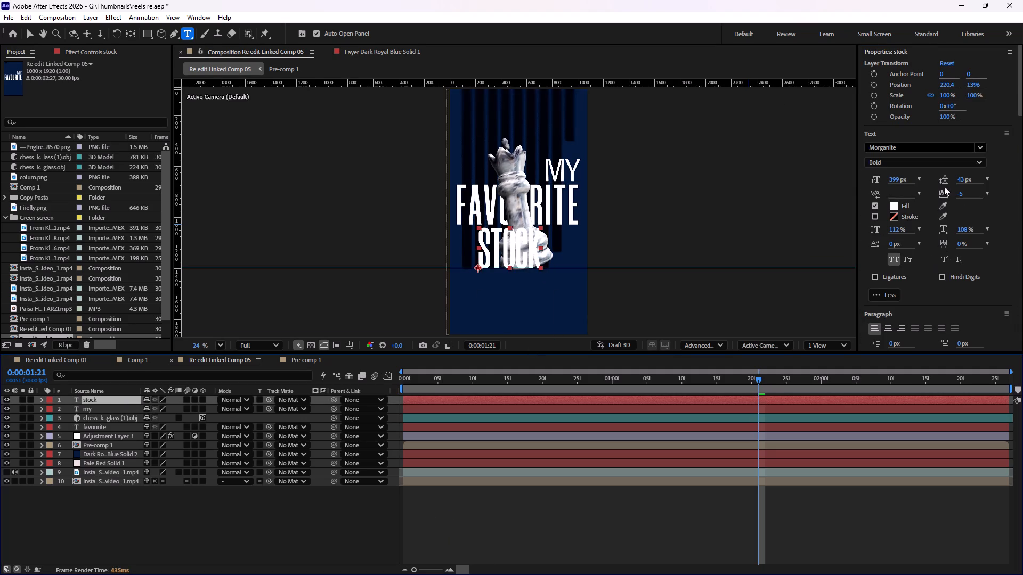
pyautogui.click(977, 163)
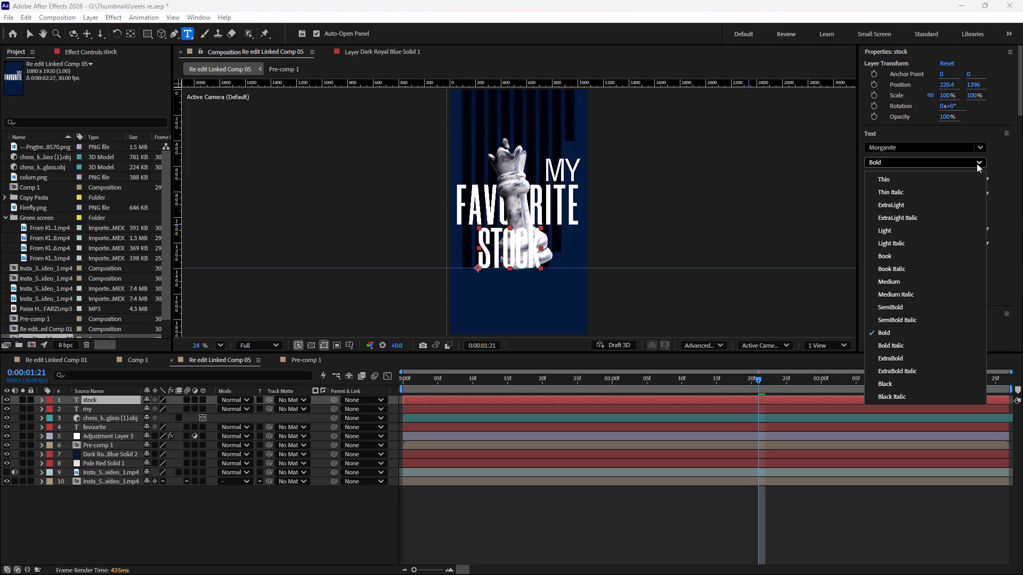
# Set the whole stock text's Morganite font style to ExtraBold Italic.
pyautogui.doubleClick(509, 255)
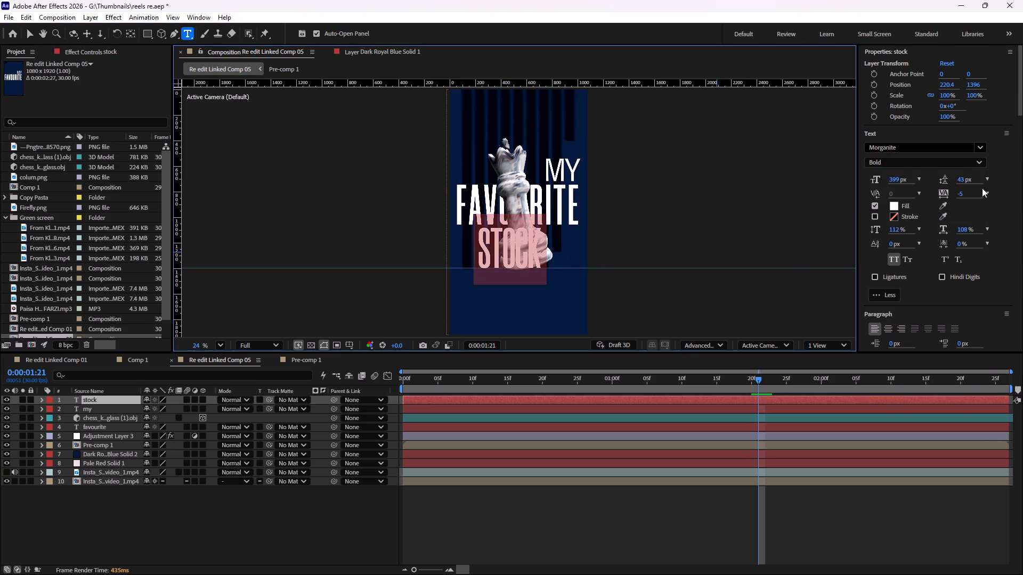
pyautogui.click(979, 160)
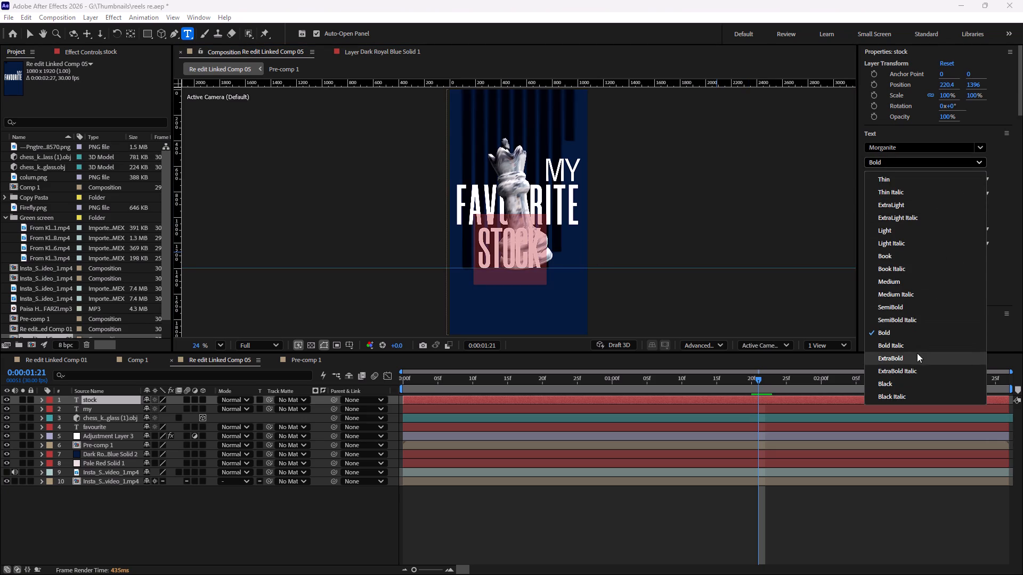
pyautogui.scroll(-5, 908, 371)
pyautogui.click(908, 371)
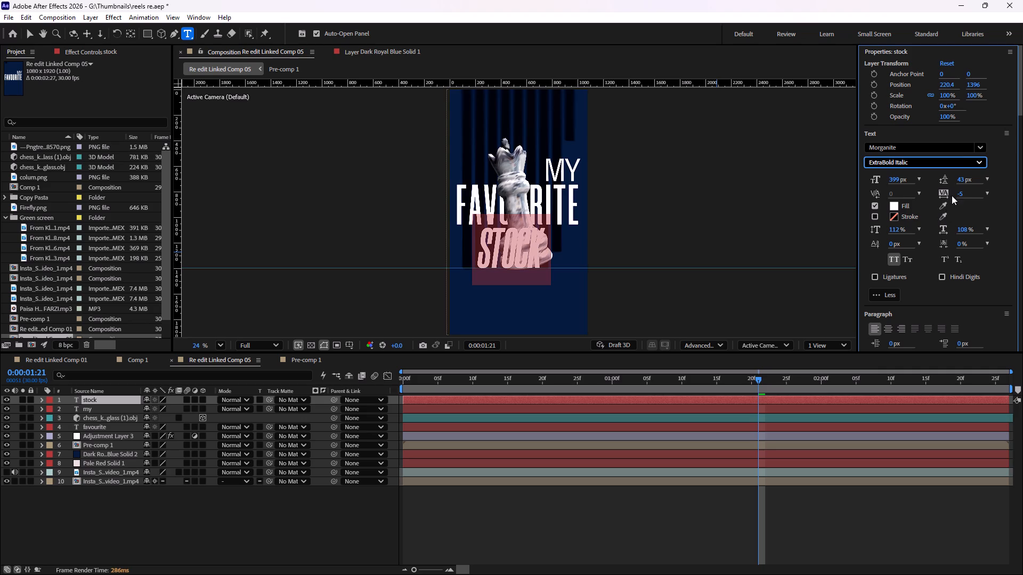
# Set the stock text's Morganite font style to Light and deselect the layer.
pyautogui.click(978, 163)
pyautogui.scroll(4, 903, 201)
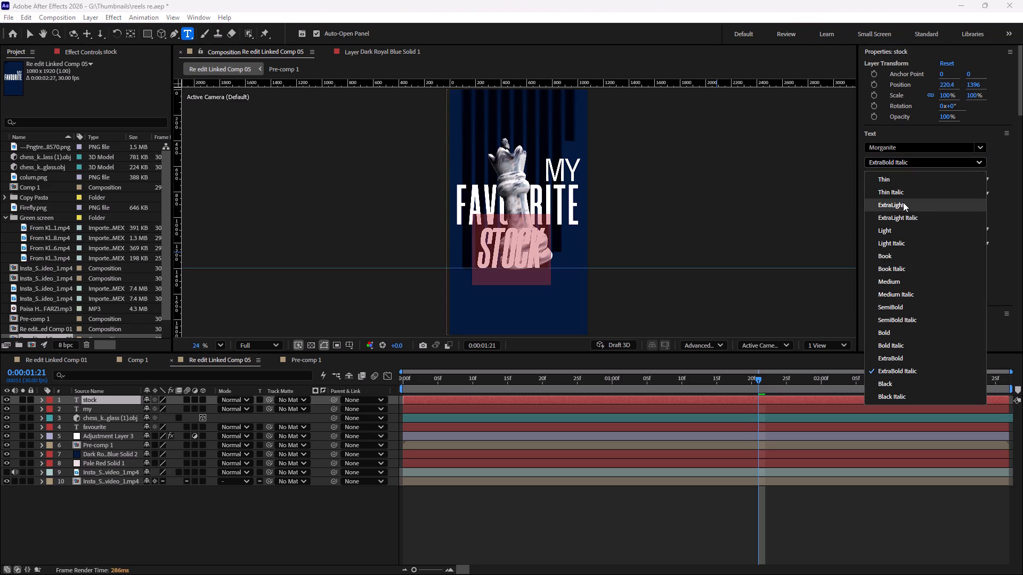
pyautogui.click(895, 234)
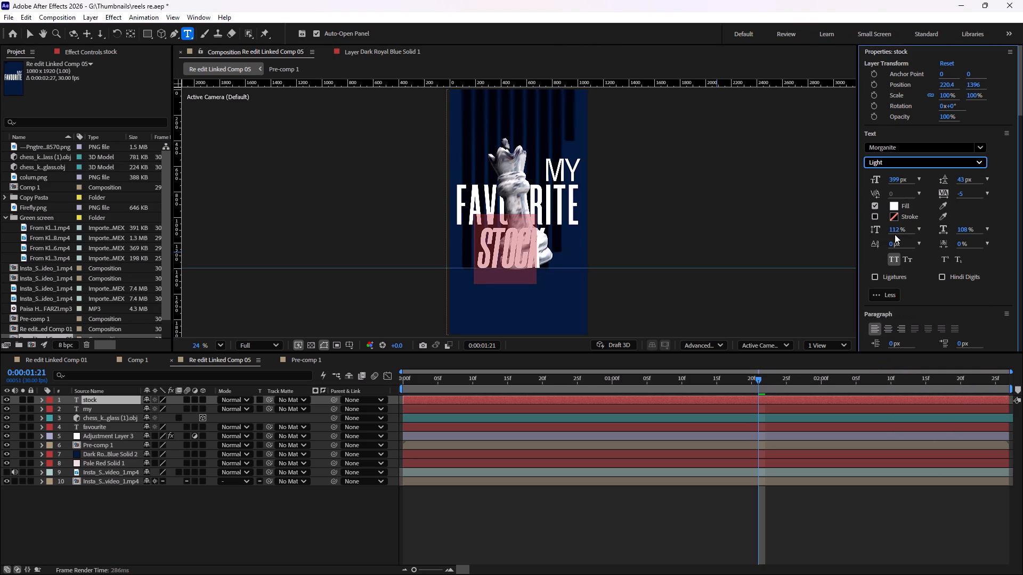
pyautogui.click(493, 489)
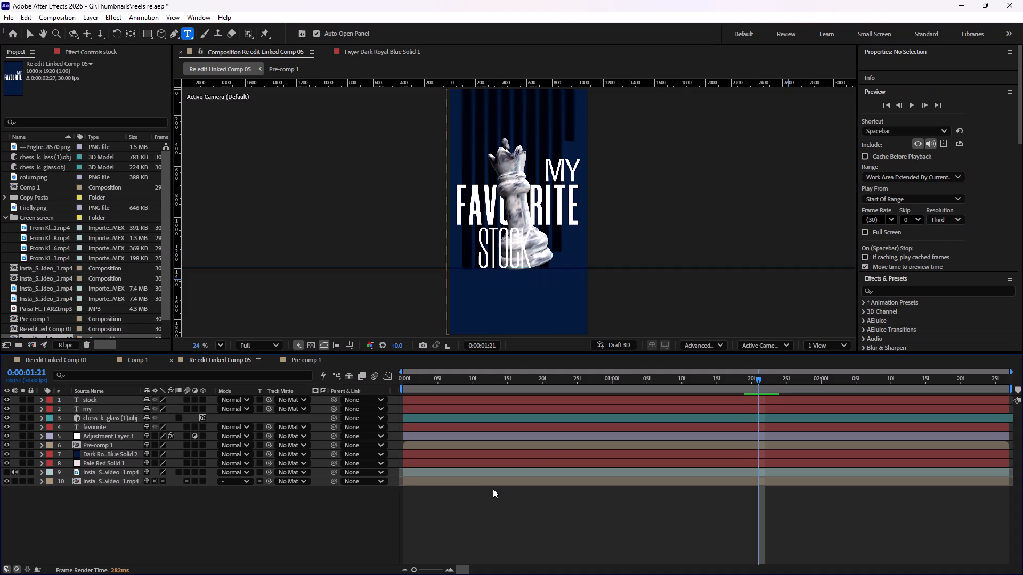
# Set the stock layer's leading to 224 px and its tracking to 199.
pyautogui.click(88, 398)
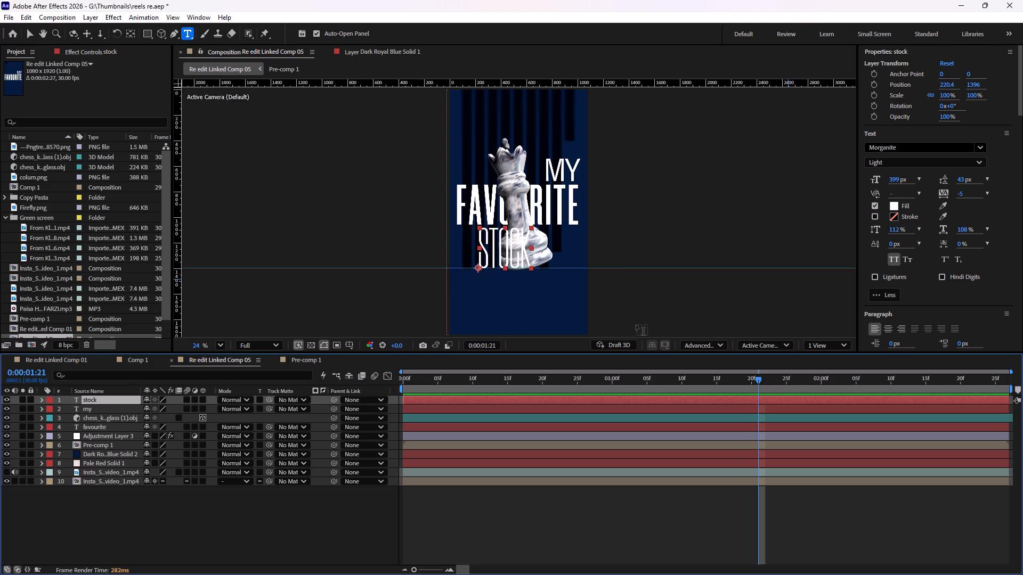
pyautogui.moveTo(959, 178); pyautogui.dragTo(998, 183)
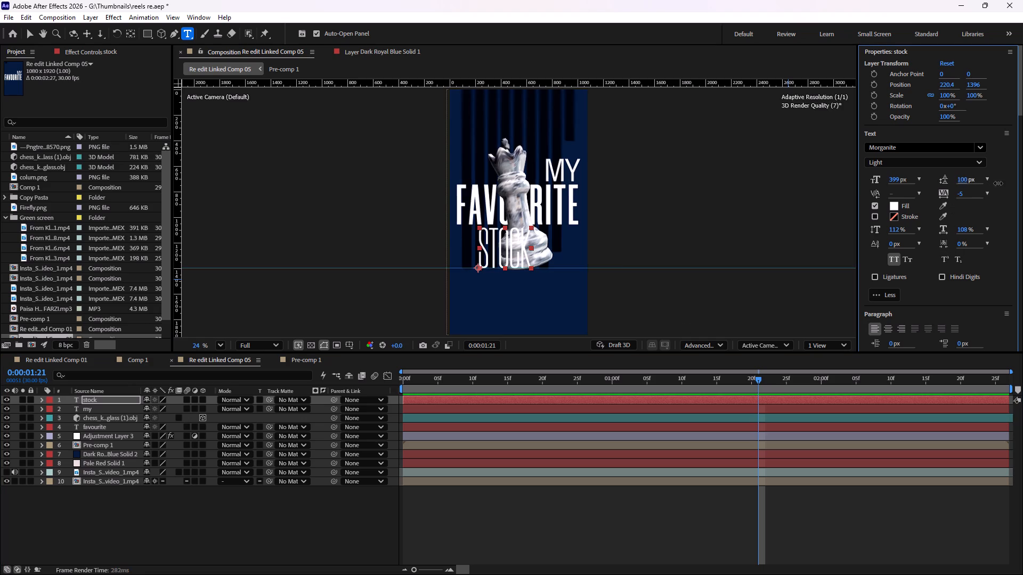
pyautogui.moveTo(998, 183); pyautogui.dragTo(1009, 185)
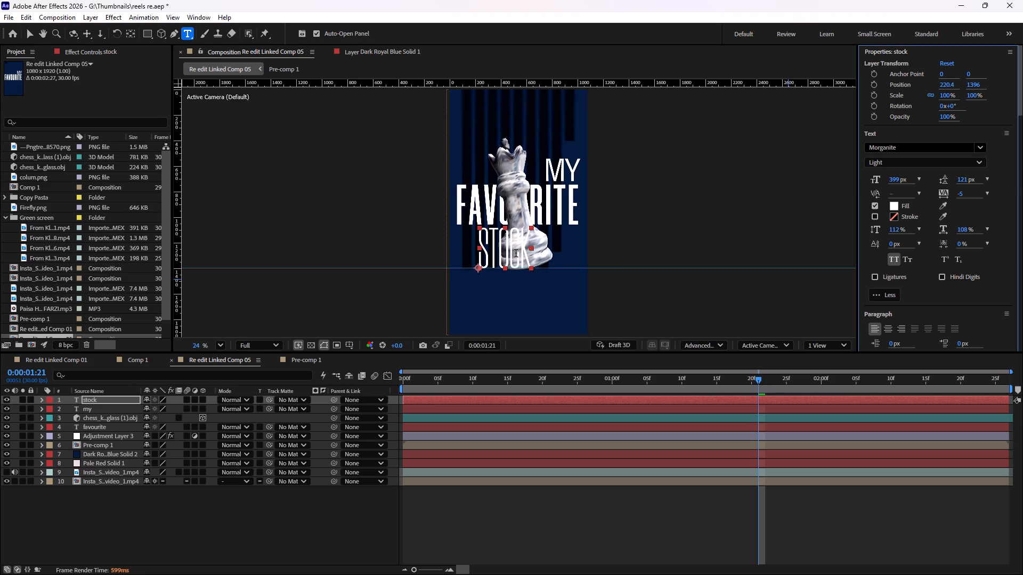
pyautogui.moveTo(961, 193); pyautogui.dragTo(1022, 201)
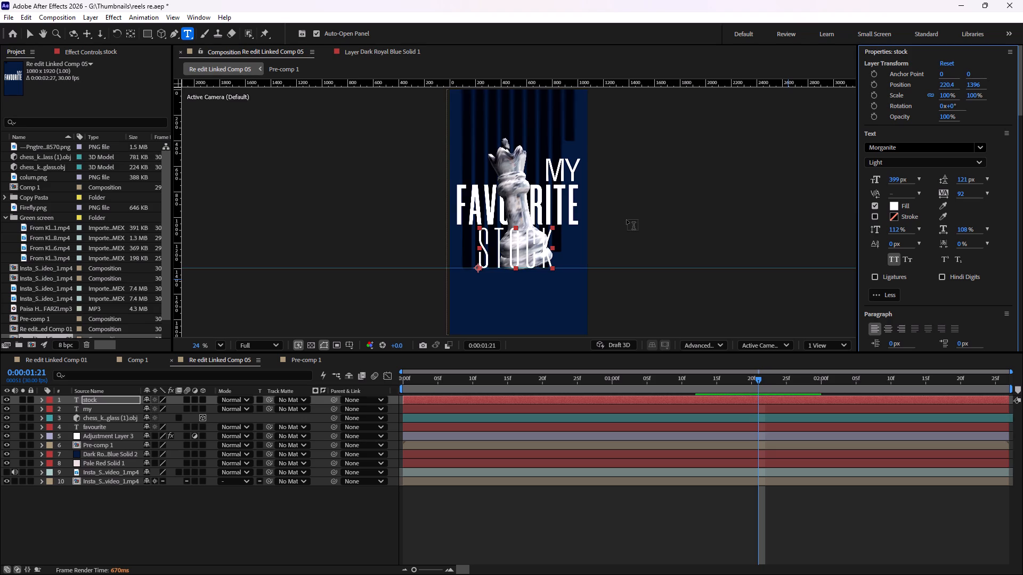
pyautogui.moveTo(962, 180); pyautogui.dragTo(1022, 183)
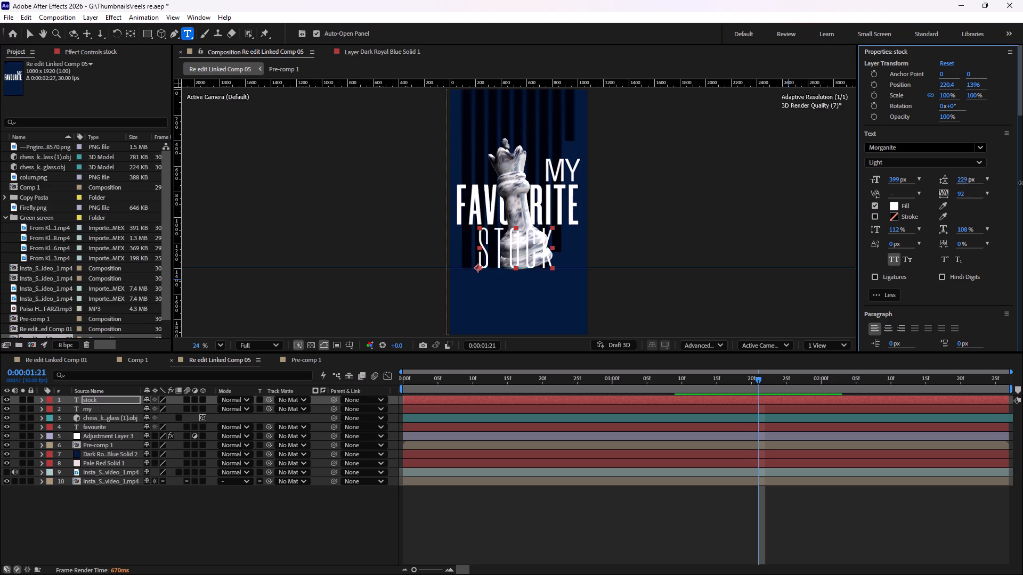
pyautogui.moveTo(1022, 183); pyautogui.dragTo(1022, 184)
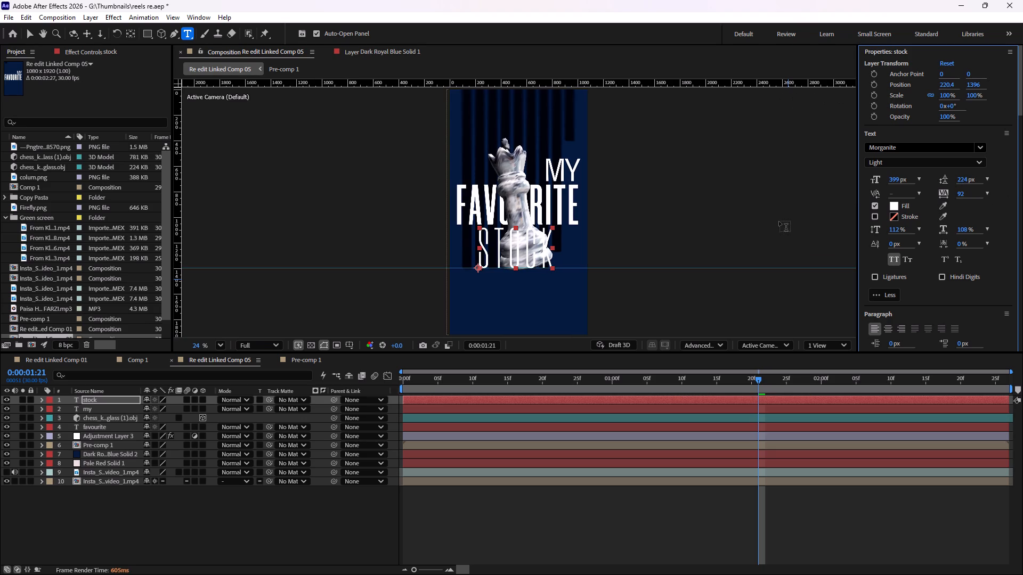
pyautogui.moveTo(960, 193); pyautogui.dragTo(963, 193)
pyautogui.moveTo(963, 193); pyautogui.dragTo(1022, 195)
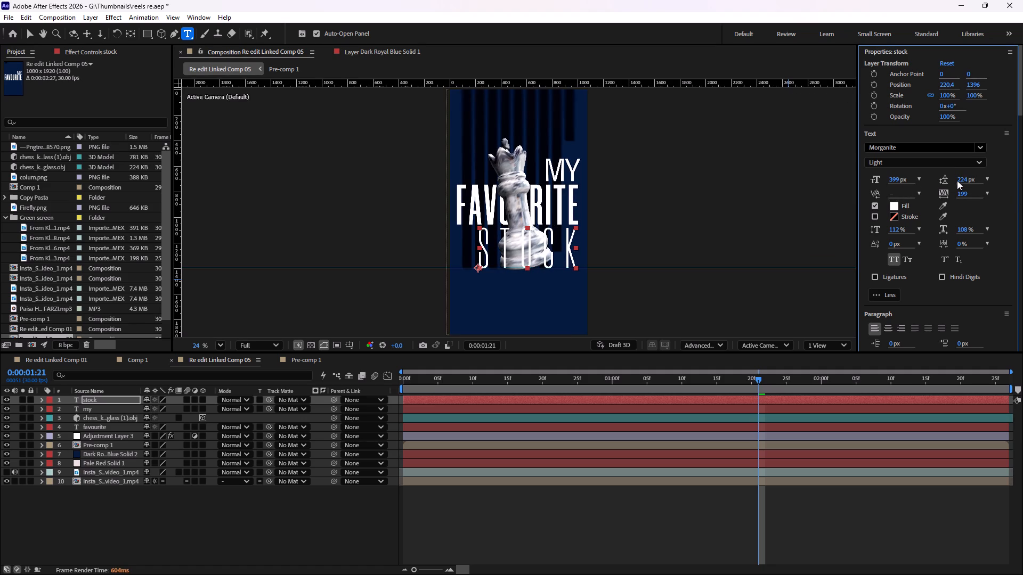
# Move the stock text to position 71.4, 1412 and spread its letters with a tracking of 285.
pyautogui.moveTo(975, 85); pyautogui.dragTo(979, 86)
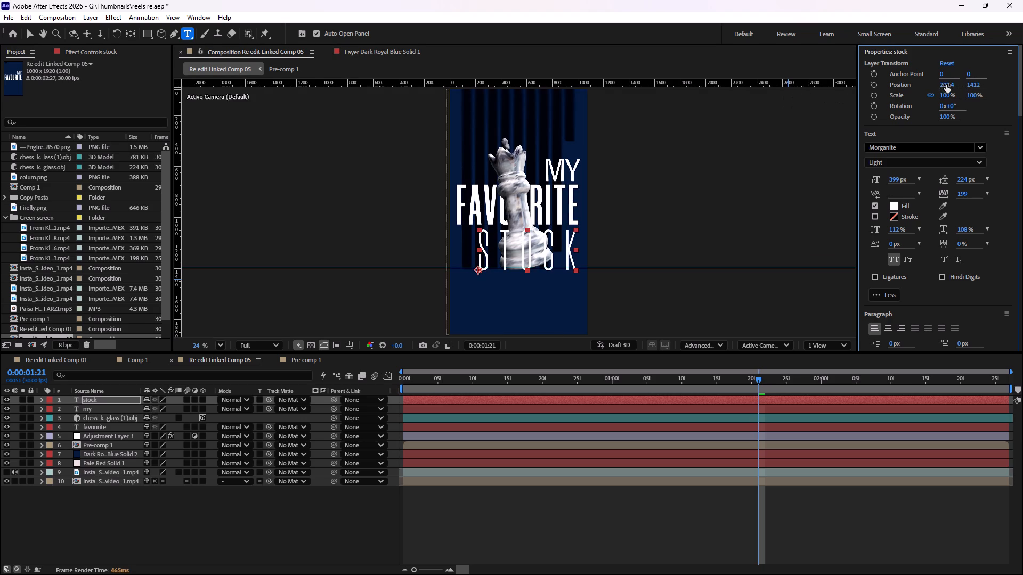
pyautogui.moveTo(946, 85); pyautogui.dragTo(874, 94)
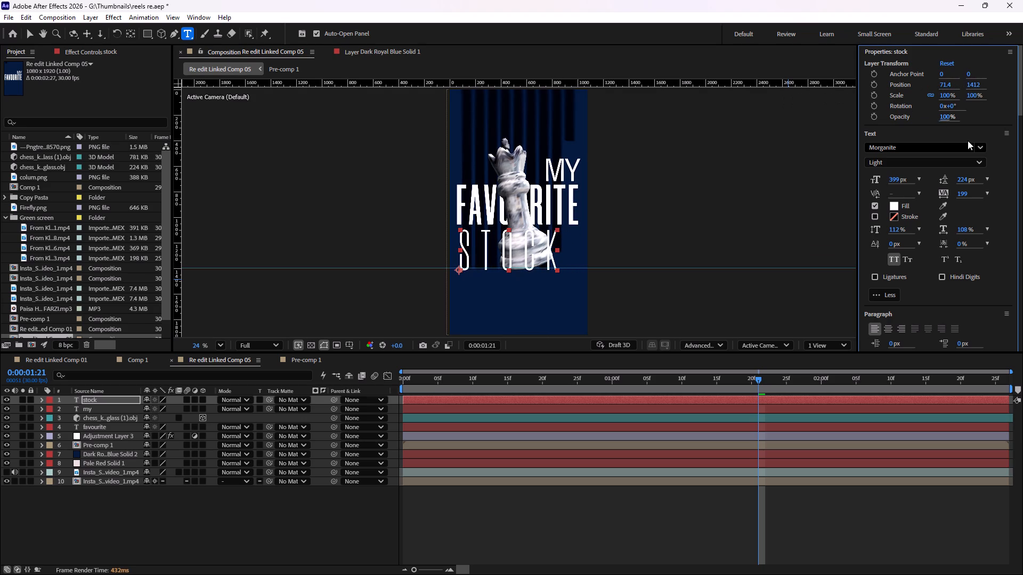
pyautogui.moveTo(964, 194); pyautogui.dragTo(1010, 194)
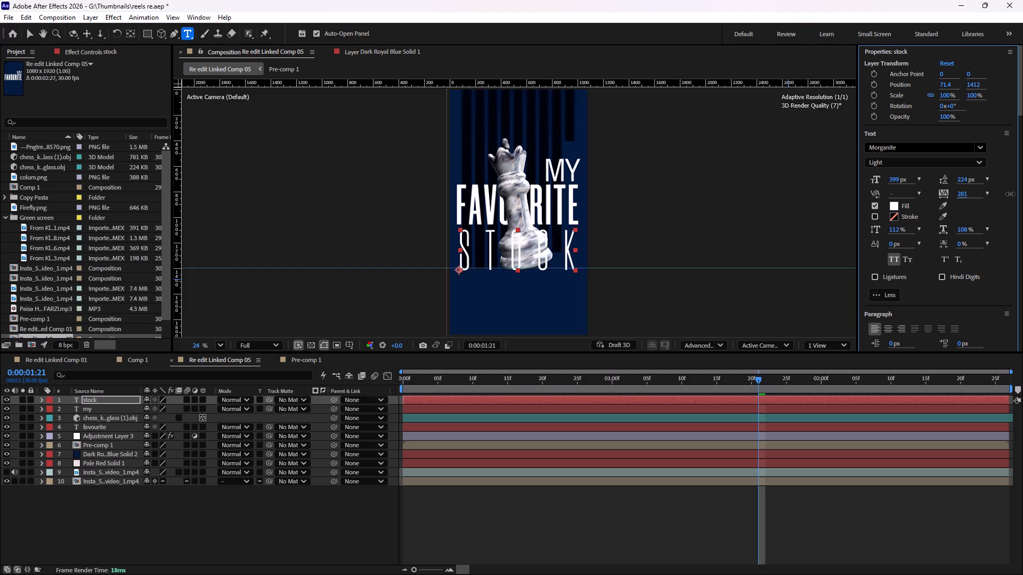
pyautogui.moveTo(1010, 194); pyautogui.dragTo(1012, 194)
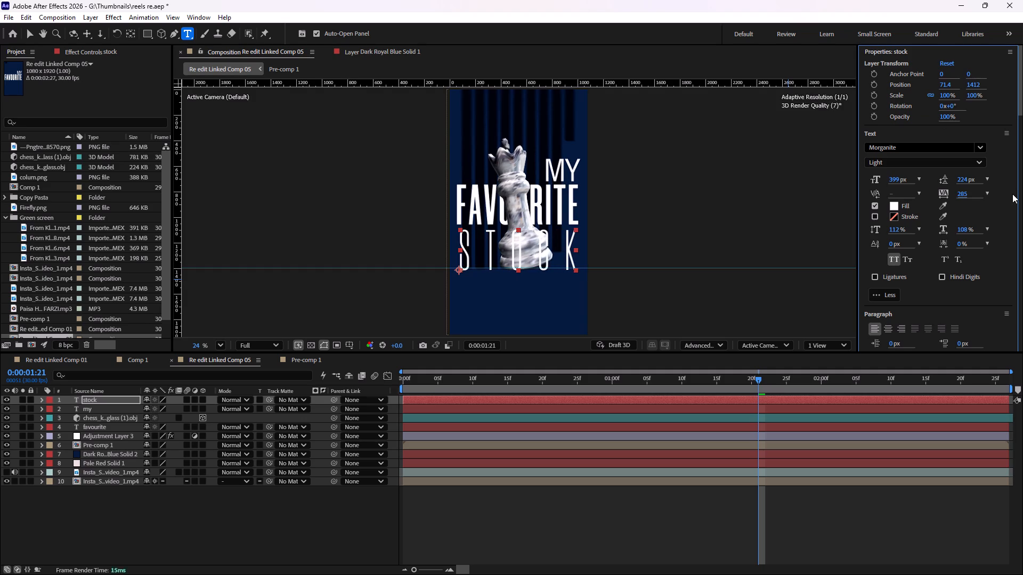
# Align STOCK with the width of FAVOURITE by setting its X position to 53.4 and its tracking to 317.
pyautogui.scroll(6, 489, 293)
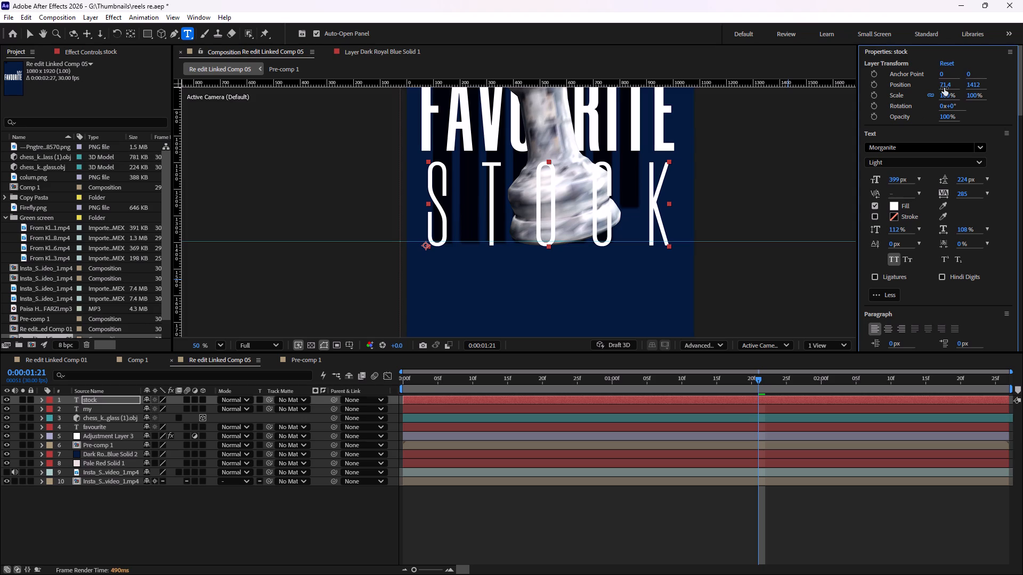
pyautogui.moveTo(944, 88); pyautogui.dragTo(935, 91)
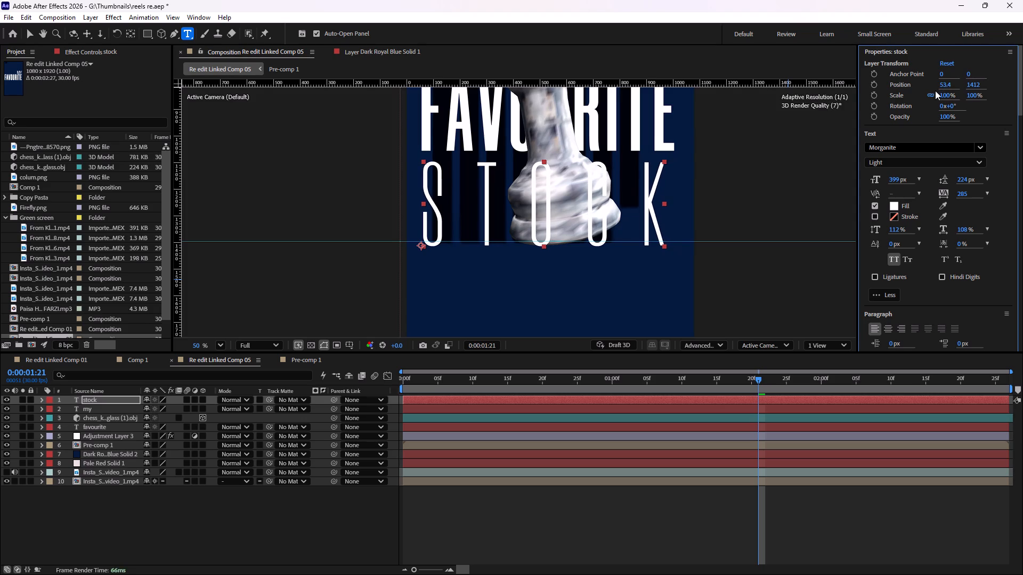
pyautogui.click(960, 194)
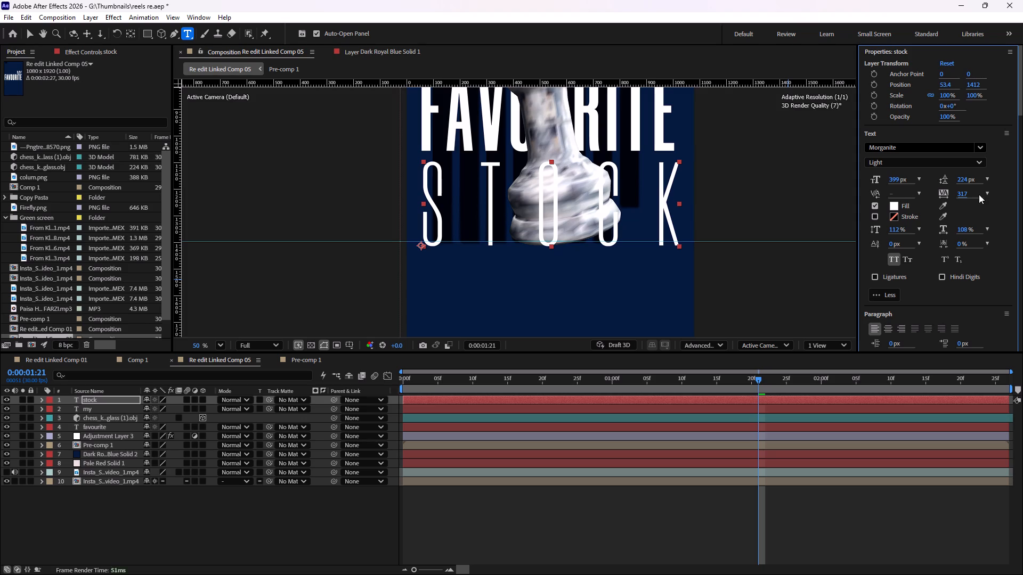
# Fit the whole composition in view, deselect the stock layer, and scrub between about 0:00:01:02 and 0:00:01:27 to check the title against the chess animation.
pyautogui.click(216, 347)
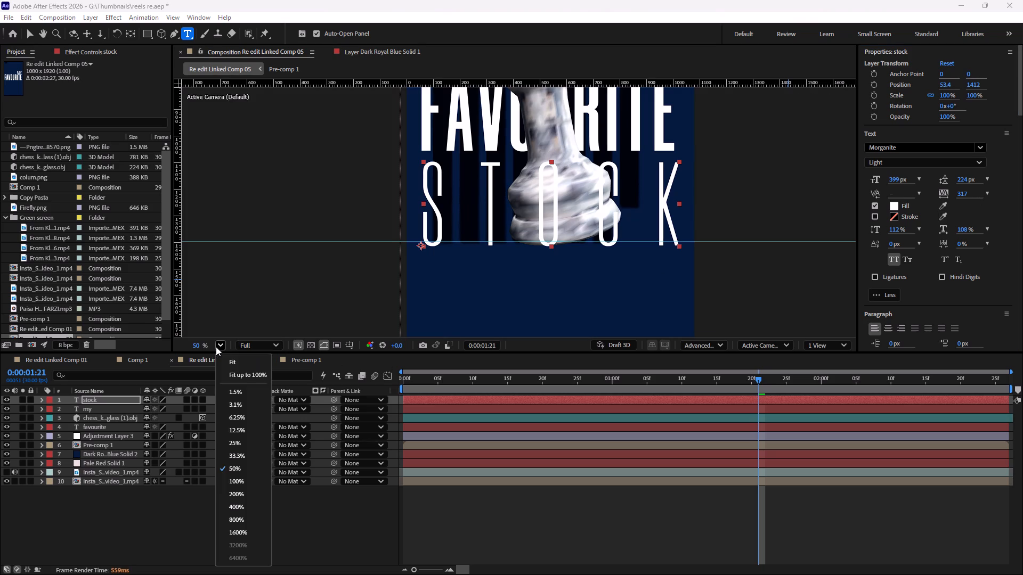
pyautogui.click(227, 360)
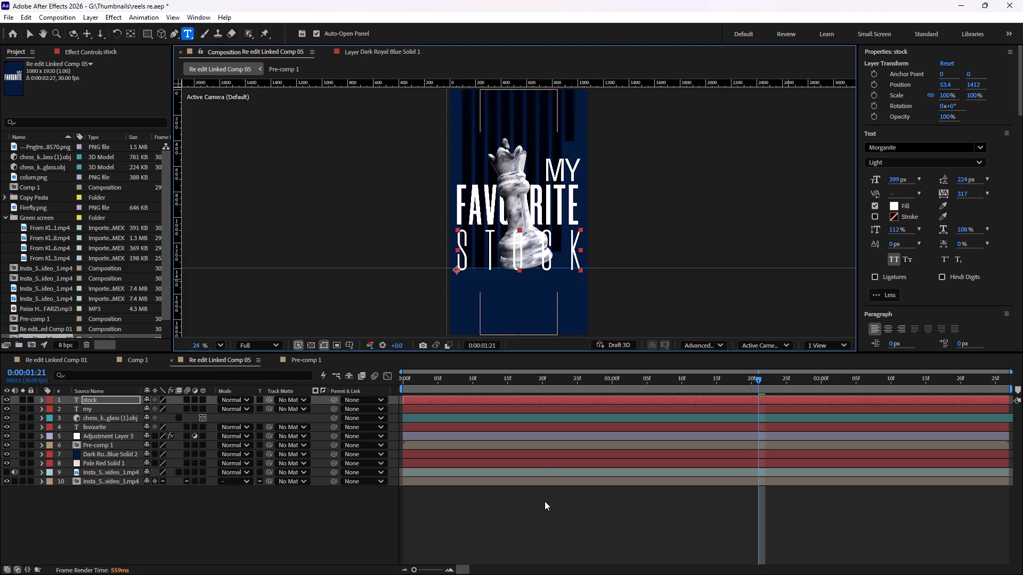
pyautogui.click(545, 516)
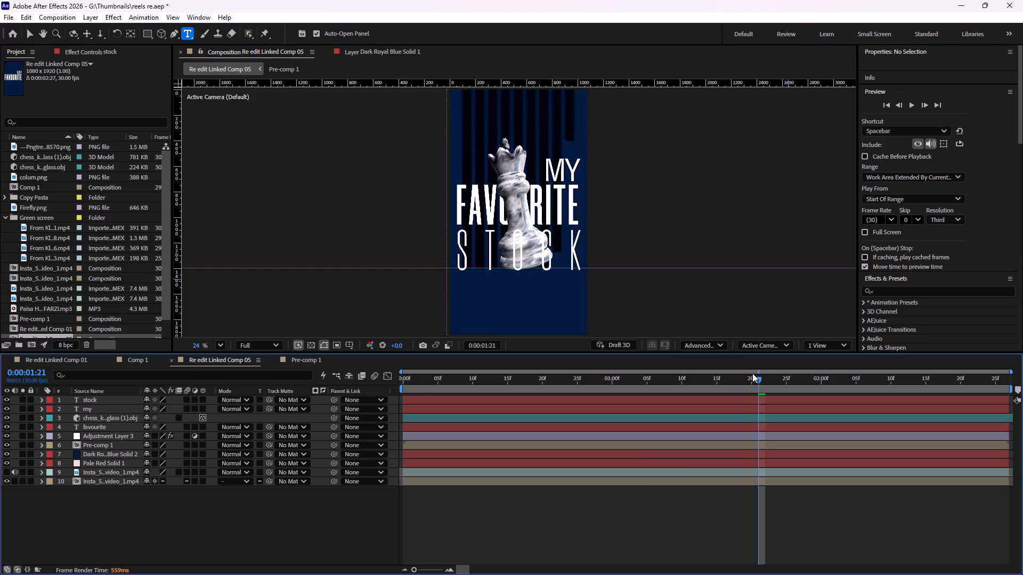
pyautogui.moveTo(759, 379); pyautogui.dragTo(637, 402)
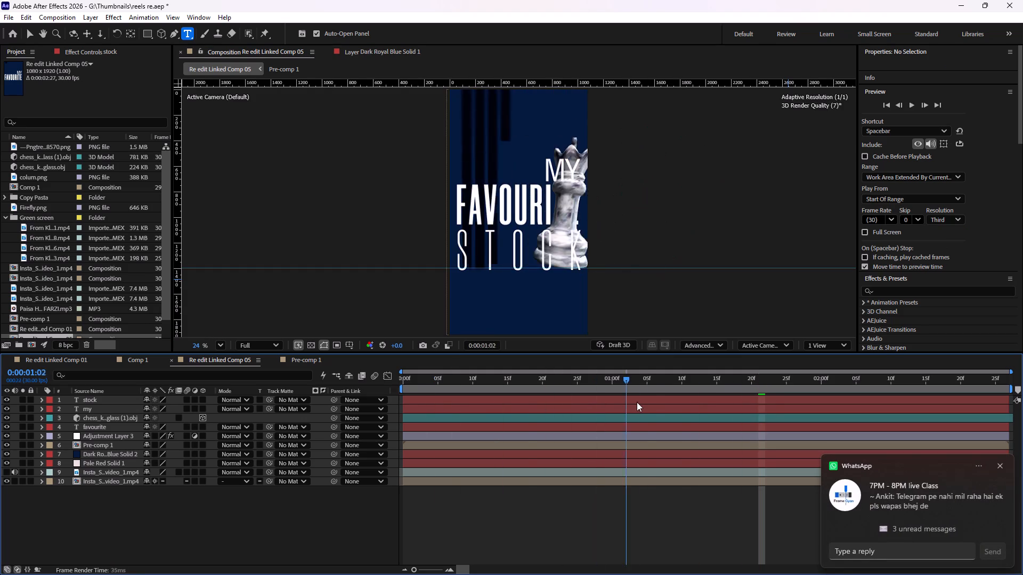
pyautogui.moveTo(637, 402); pyautogui.dragTo(646, 401)
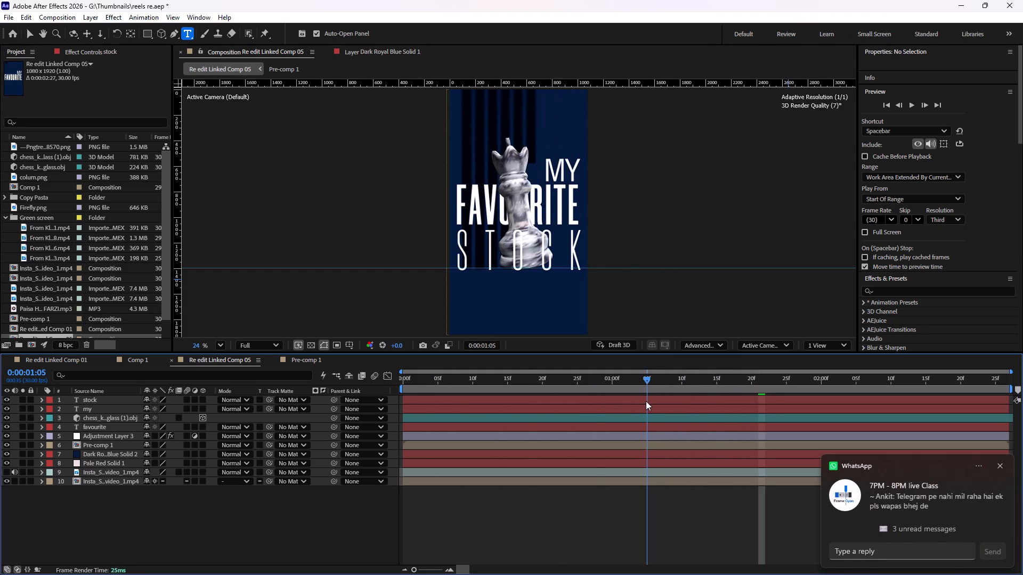
pyautogui.moveTo(646, 401); pyautogui.dragTo(694, 396)
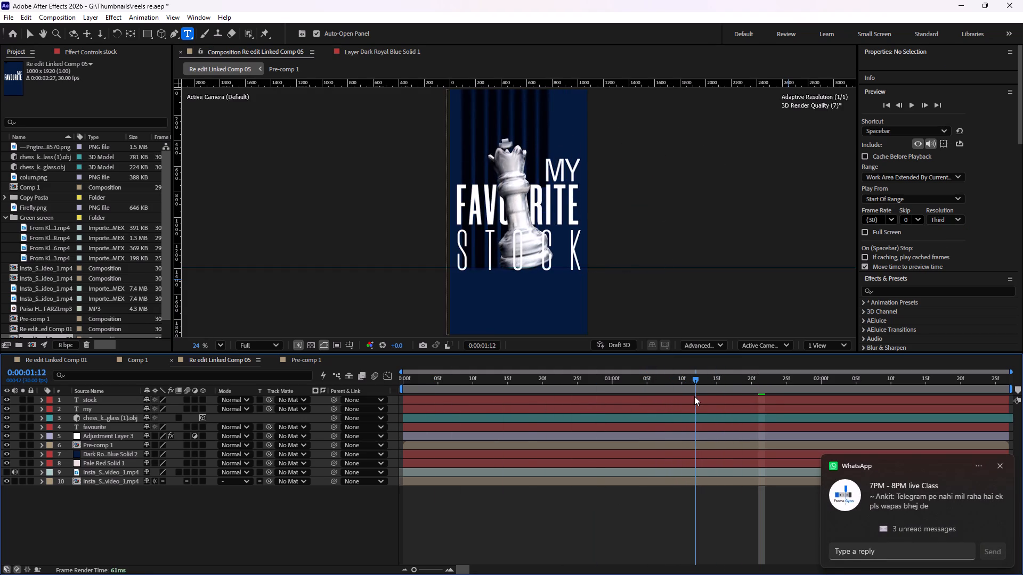
pyautogui.moveTo(694, 396); pyautogui.dragTo(708, 396)
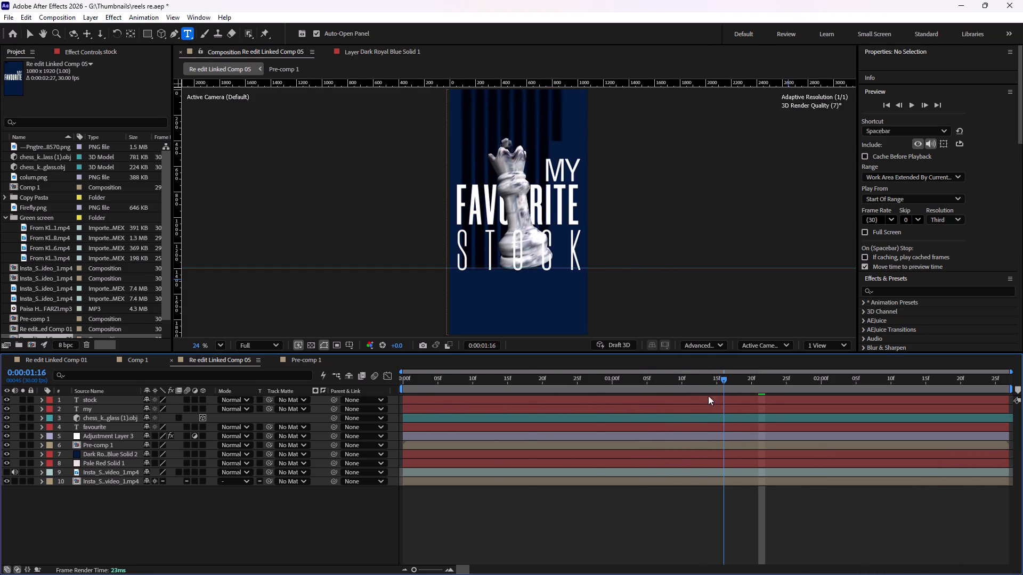
pyautogui.moveTo(708, 396); pyautogui.dragTo(714, 393)
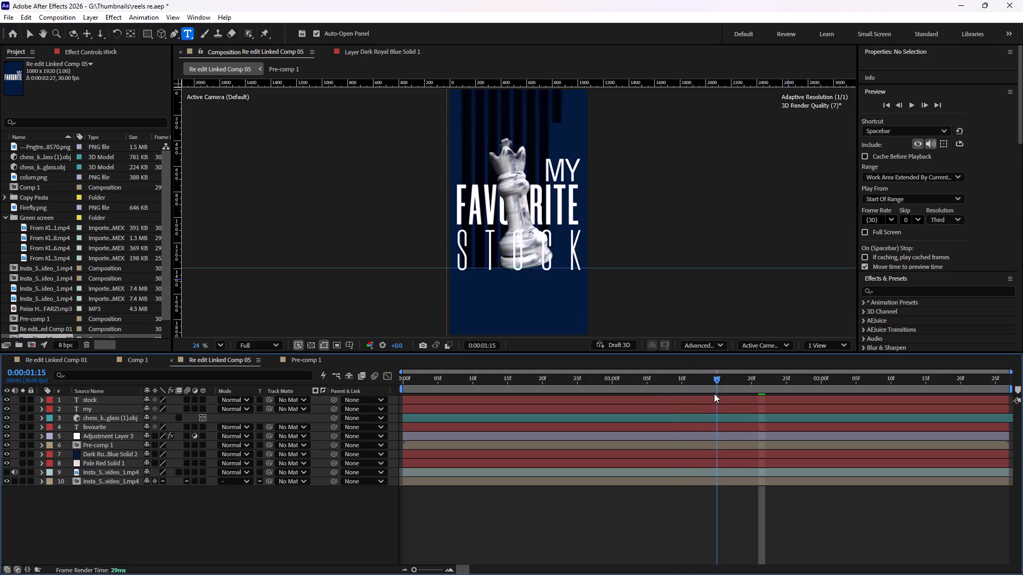
pyautogui.moveTo(714, 393); pyautogui.dragTo(800, 399)
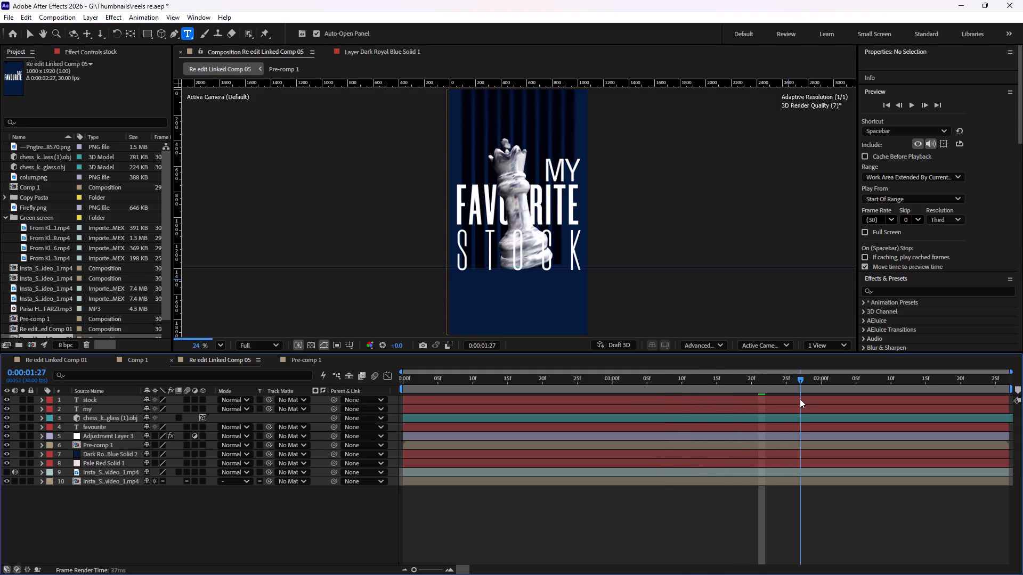
pyautogui.moveTo(800, 399); pyautogui.dragTo(790, 399)
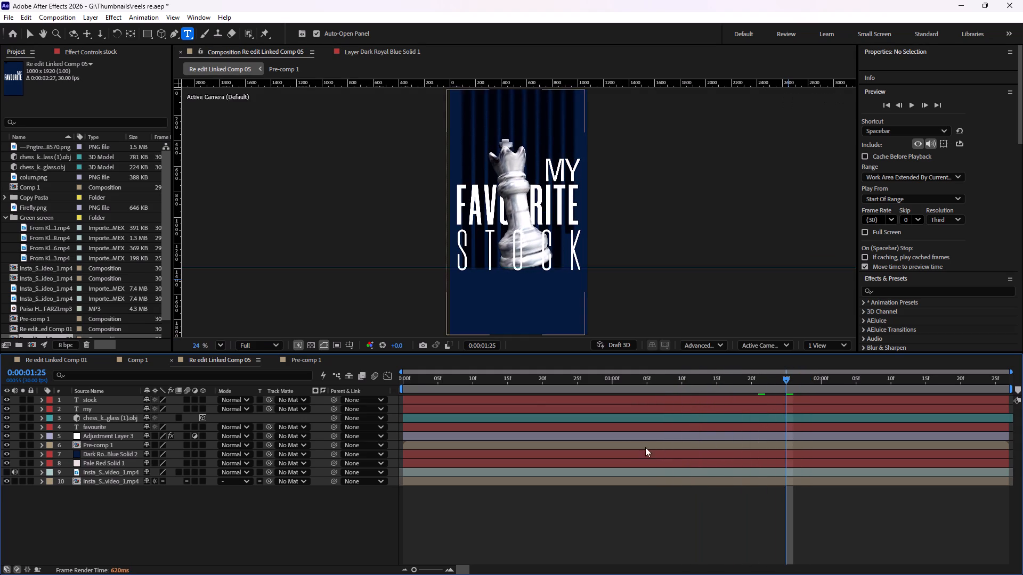
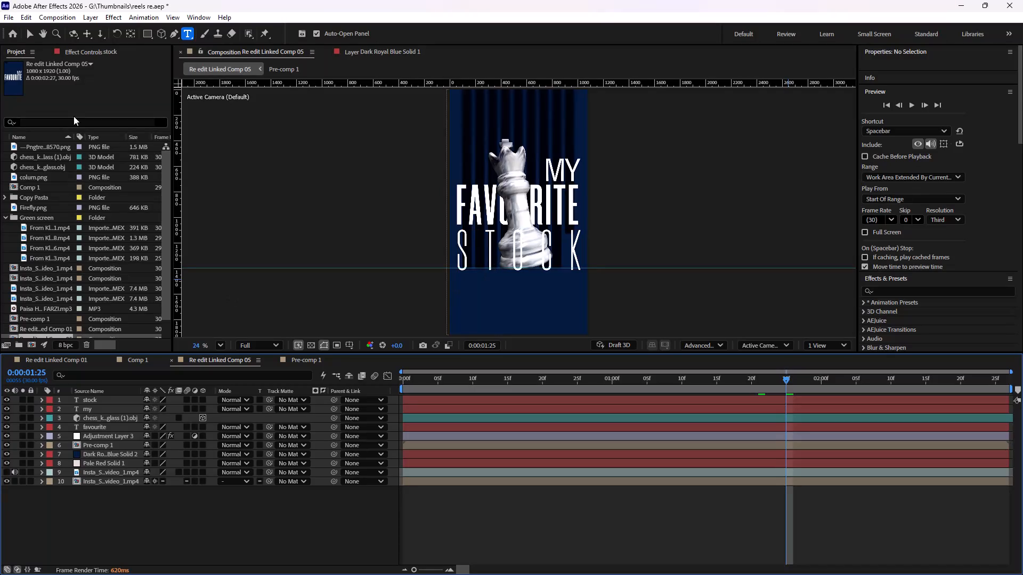
# Tighten the STOCK text's letter spacing by setting its tracking to 305.
pyautogui.click(34, 37)
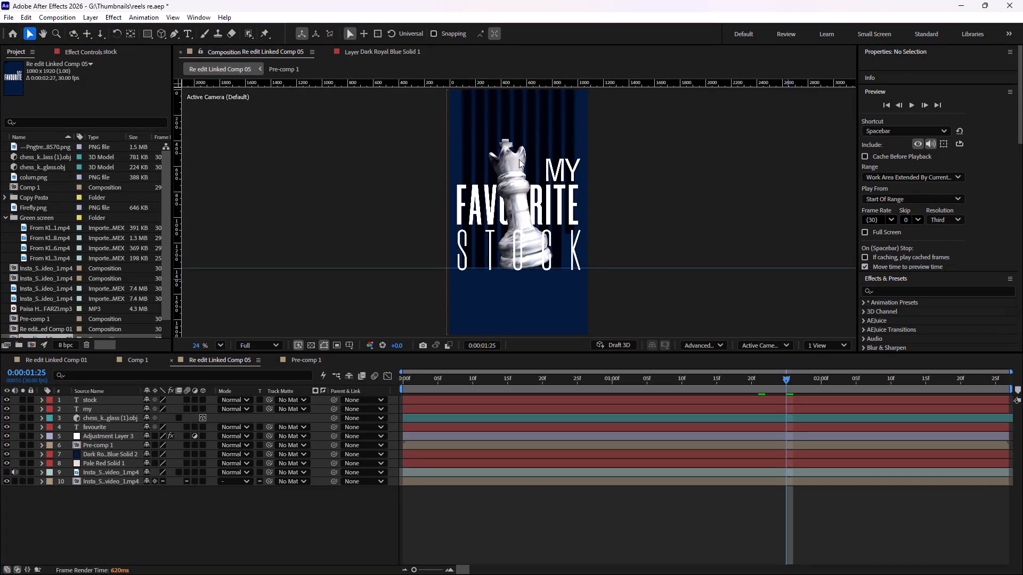
pyautogui.doubleClick(520, 241)
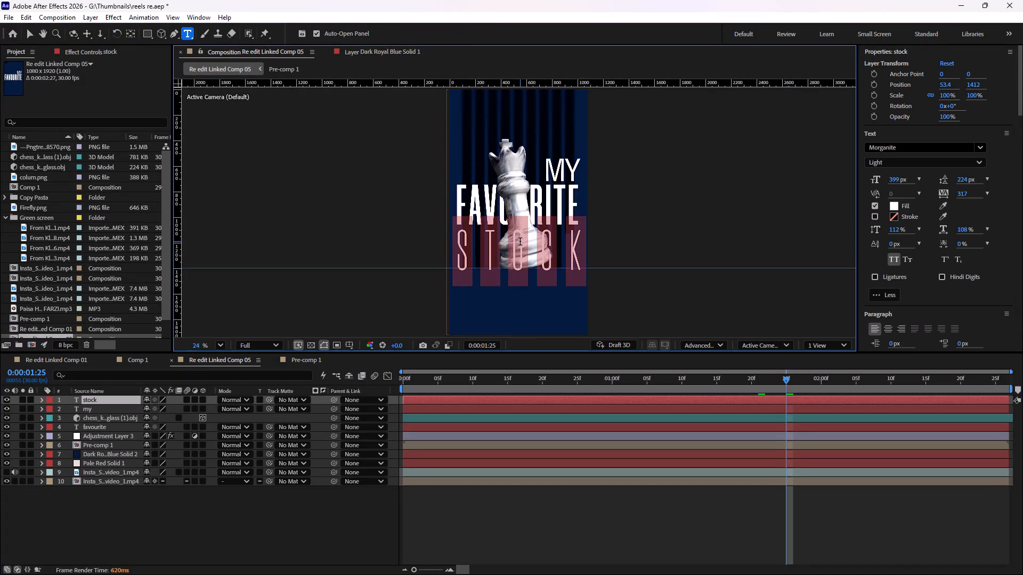
pyautogui.moveTo(961, 196); pyautogui.dragTo(951, 198)
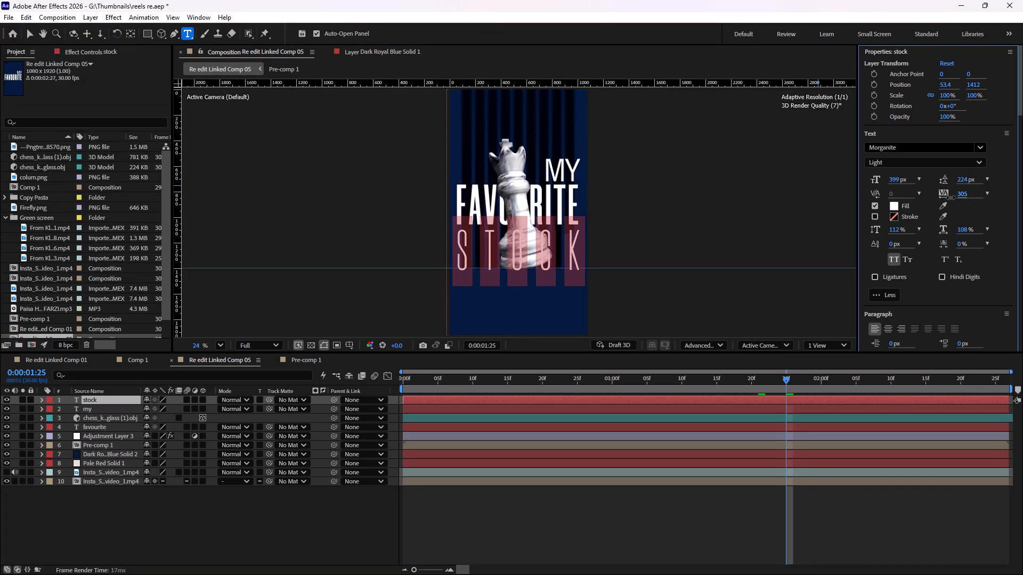
# Tighten the letter spacing of the stock text by setting its tracking to 146.
pyautogui.moveTo(951, 198); pyautogui.dragTo(892, 211)
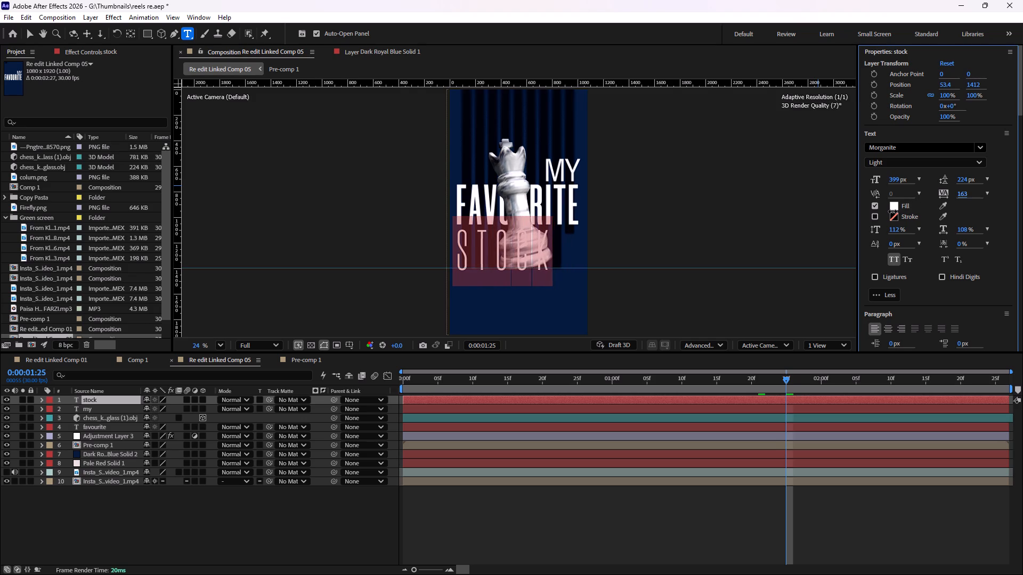
pyautogui.moveTo(892, 211); pyautogui.dragTo(893, 212)
pyautogui.moveTo(957, 193); pyautogui.dragTo(948, 195)
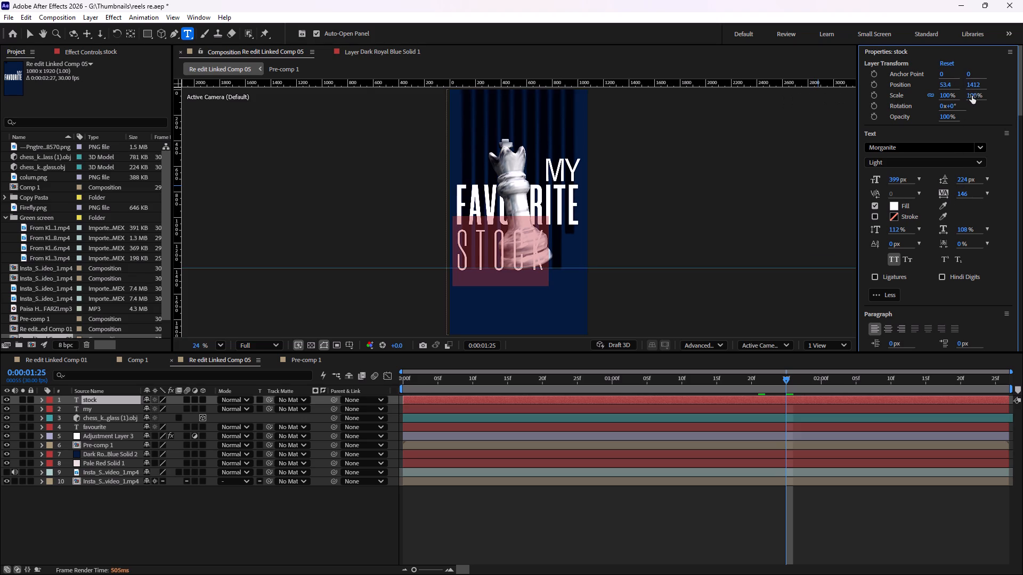
# Move the stock text below the chess piece, centred under its base, at position 177.4, 1741.
pyautogui.moveTo(972, 88); pyautogui.dragTo(1020, 91)
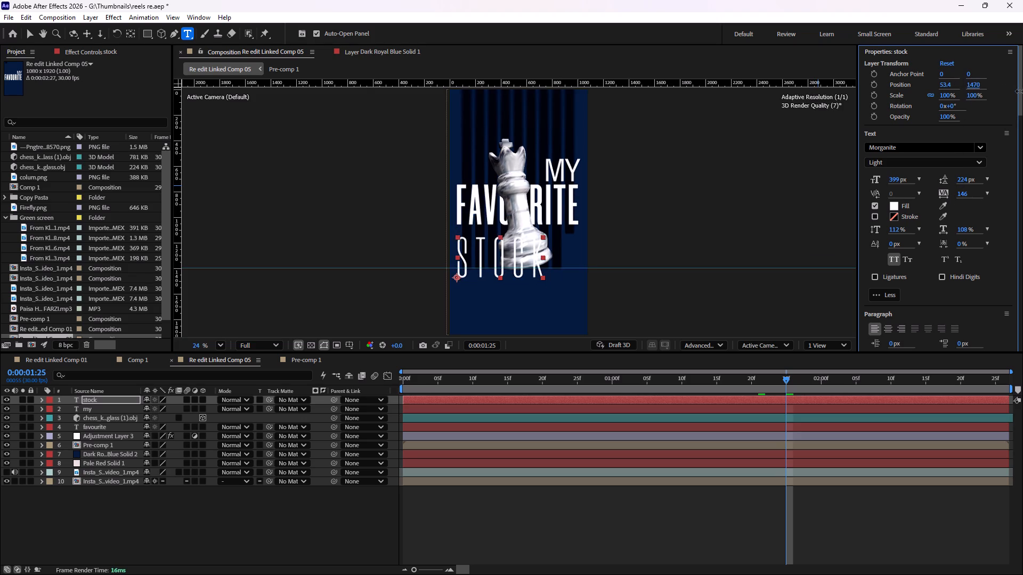
pyautogui.moveTo(1020, 91); pyautogui.dragTo(1022, 209)
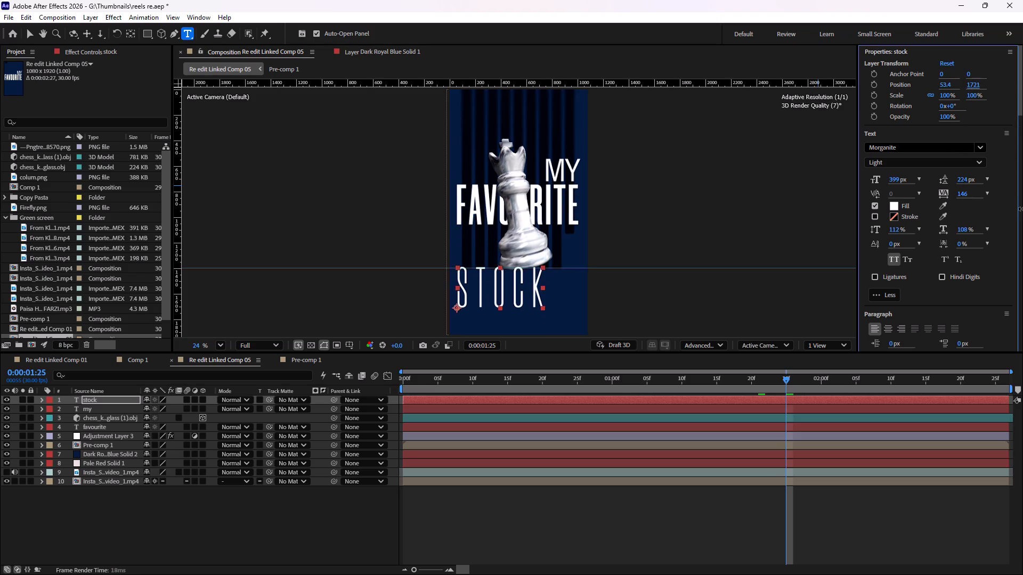
pyautogui.moveTo(1022, 209); pyautogui.dragTo(1022, 216)
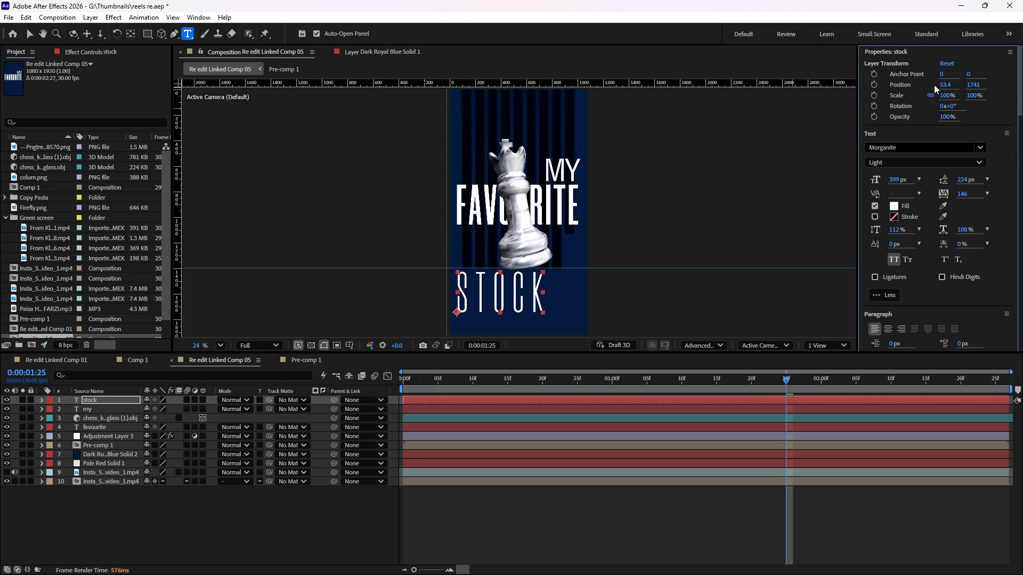
pyautogui.moveTo(948, 88); pyautogui.dragTo(961, 97)
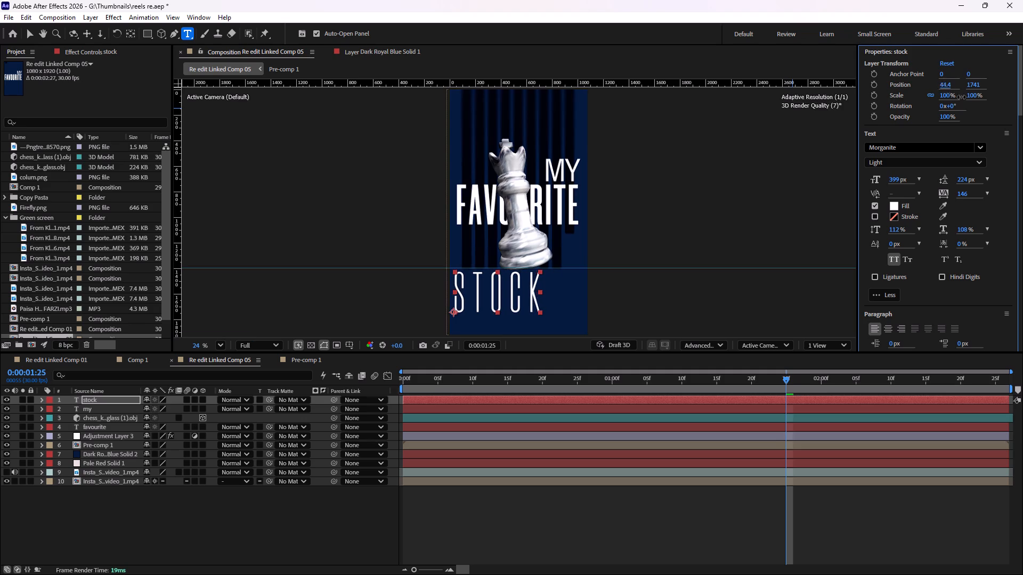
pyautogui.moveTo(961, 97); pyautogui.dragTo(1022, 109)
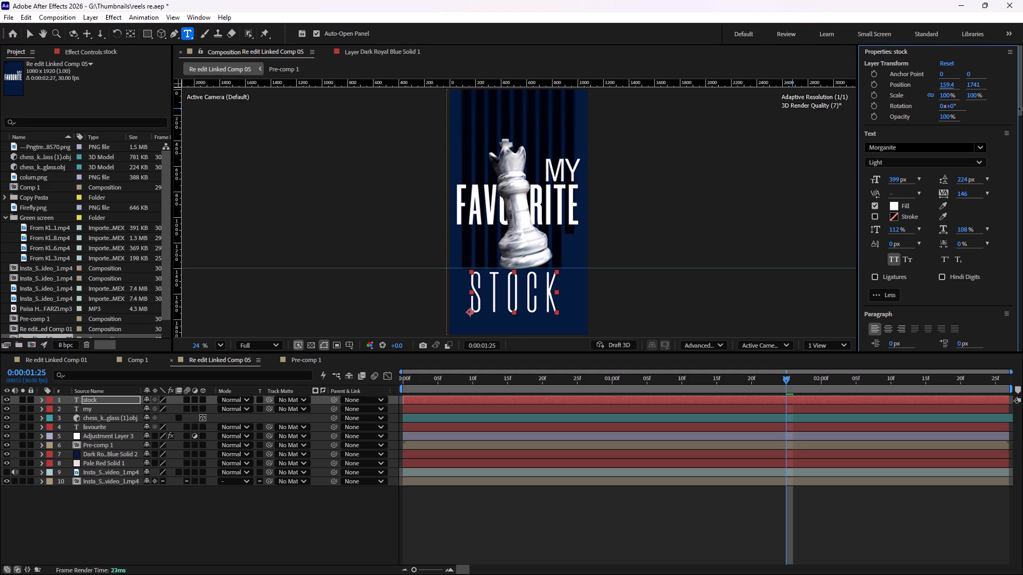
pyautogui.moveTo(1022, 109); pyautogui.dragTo(1022, 114)
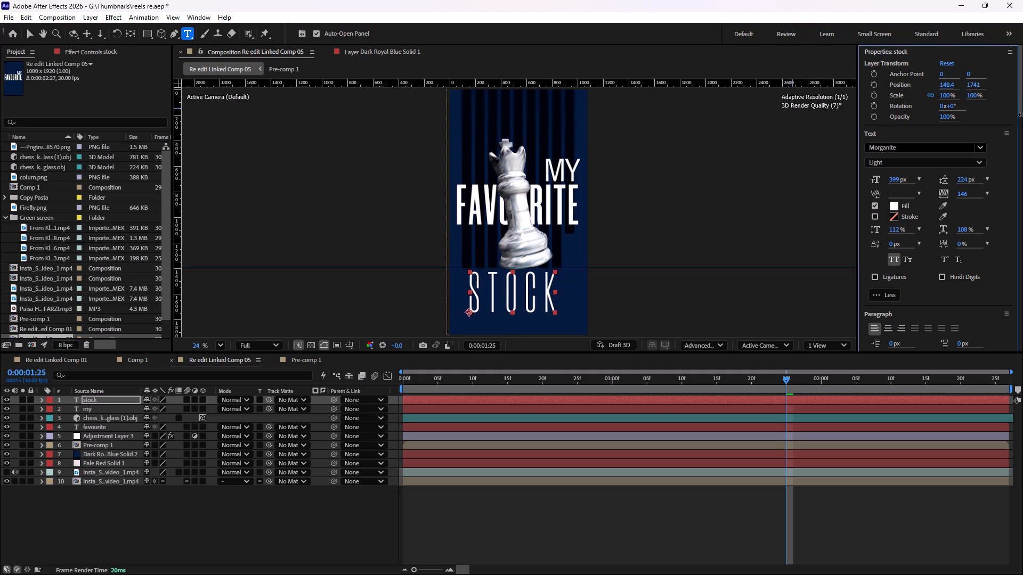
pyautogui.moveTo(1022, 114); pyautogui.dragTo(1022, 118)
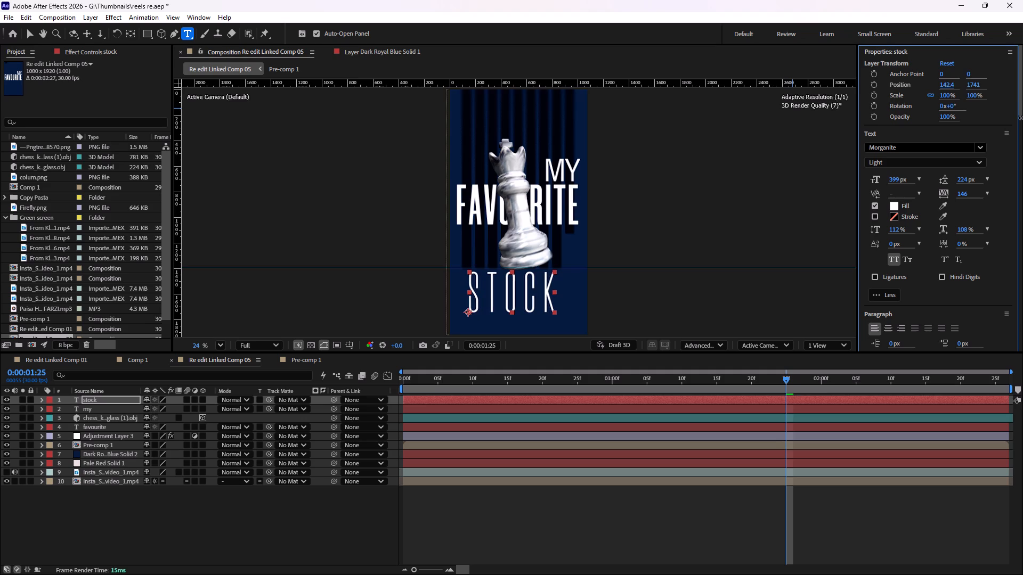
pyautogui.moveTo(1022, 118); pyautogui.dragTo(1022, 126)
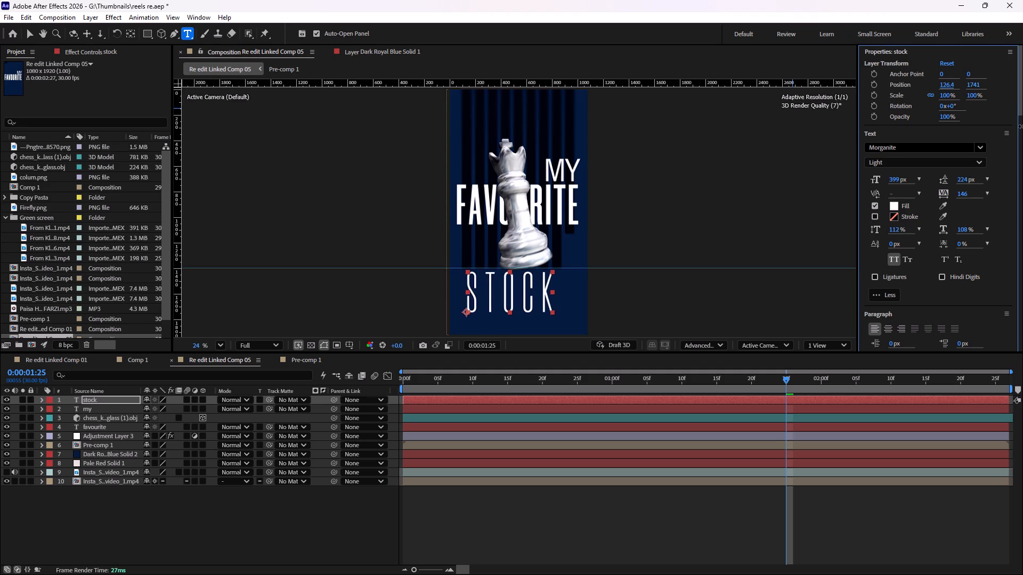
pyautogui.moveTo(1022, 126); pyautogui.dragTo(1022, 127)
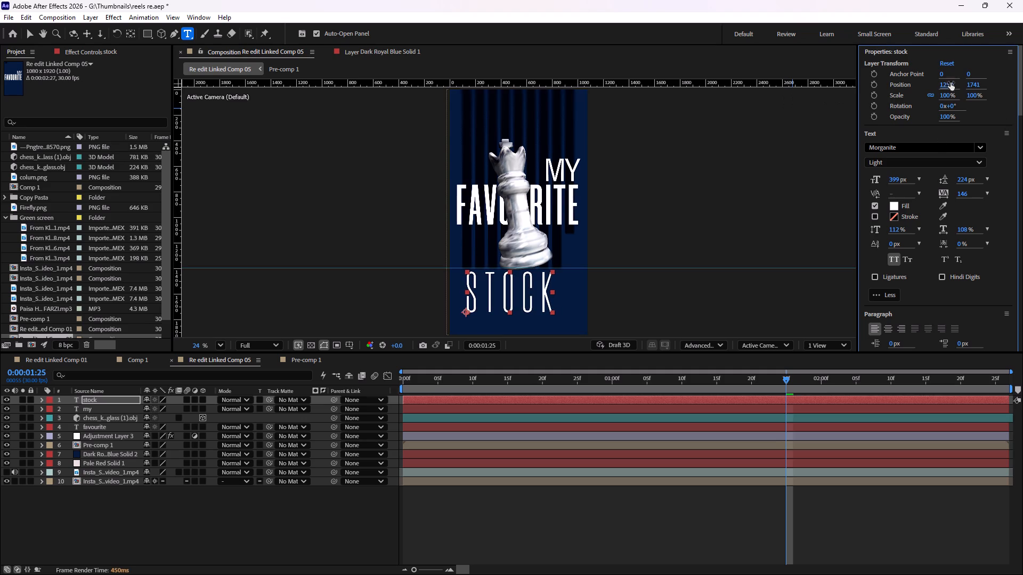
pyautogui.moveTo(949, 86); pyautogui.dragTo(981, 88)
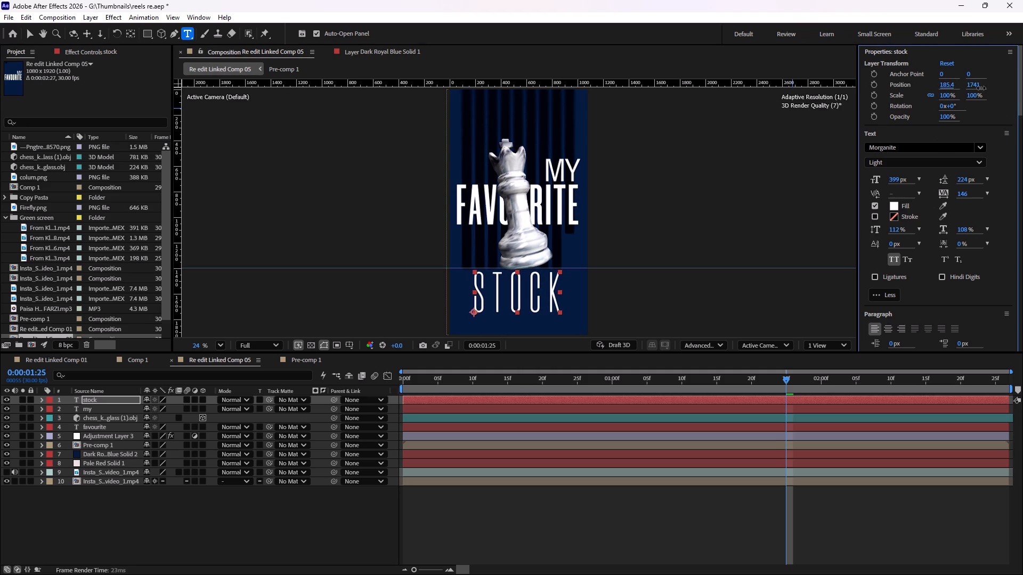
pyautogui.moveTo(981, 88); pyautogui.dragTo(977, 88)
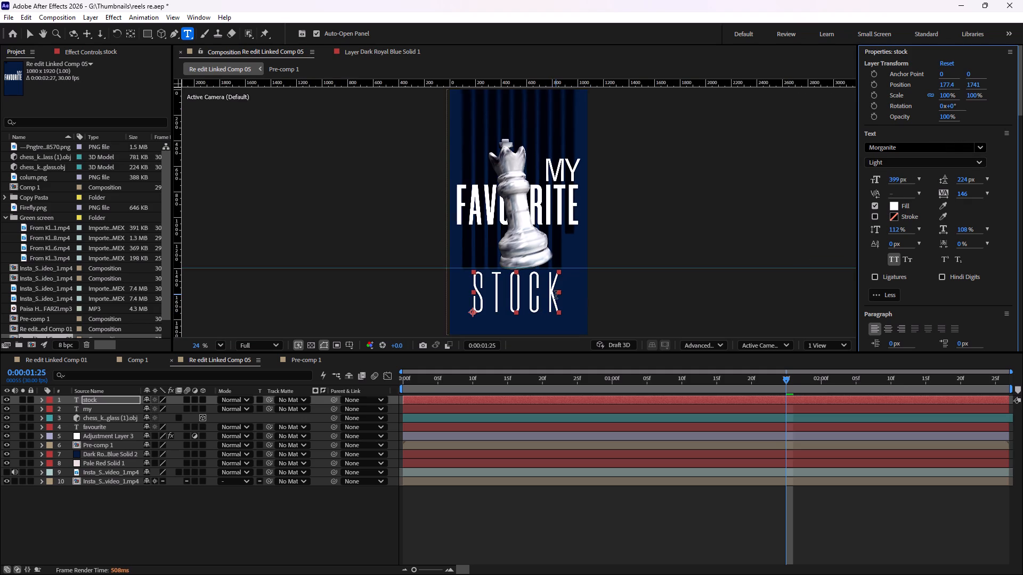
# Select all the letters of the STOCK text for character formatting.
pyautogui.moveTo(556, 294); pyautogui.dragTo(450, 295)
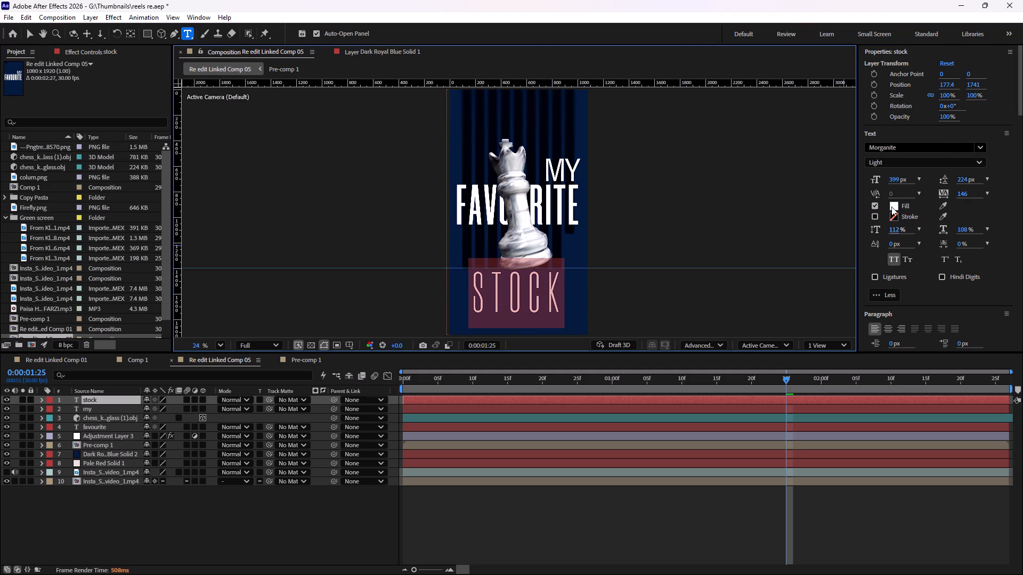
# Set the fill colour of the STOCK text to pure red, FF0000, and deselect the layer.
pyautogui.click(891, 207)
pyautogui.moveTo(600, 336); pyautogui.dragTo(696, 275)
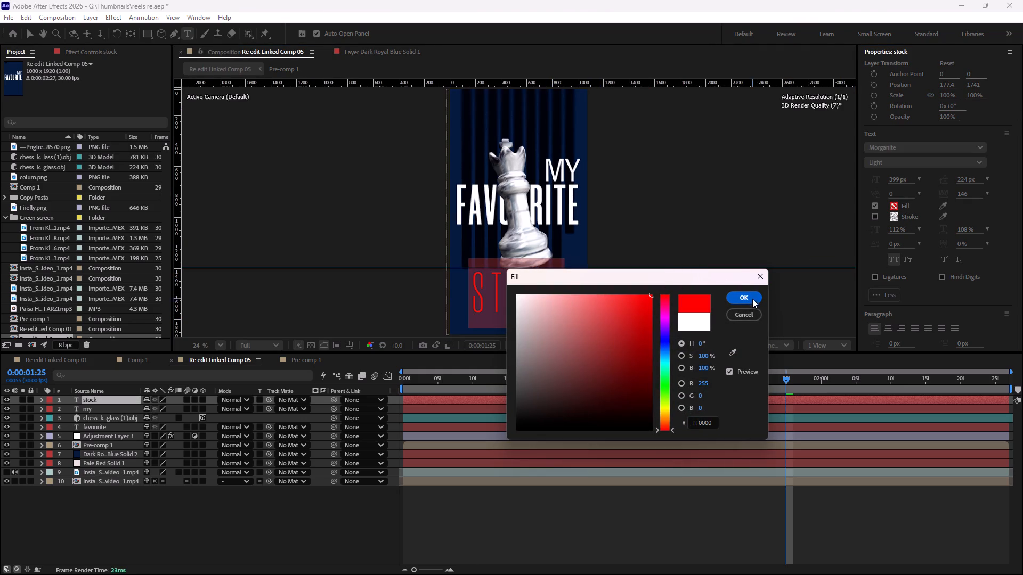
pyautogui.click(750, 300)
pyautogui.click(608, 533)
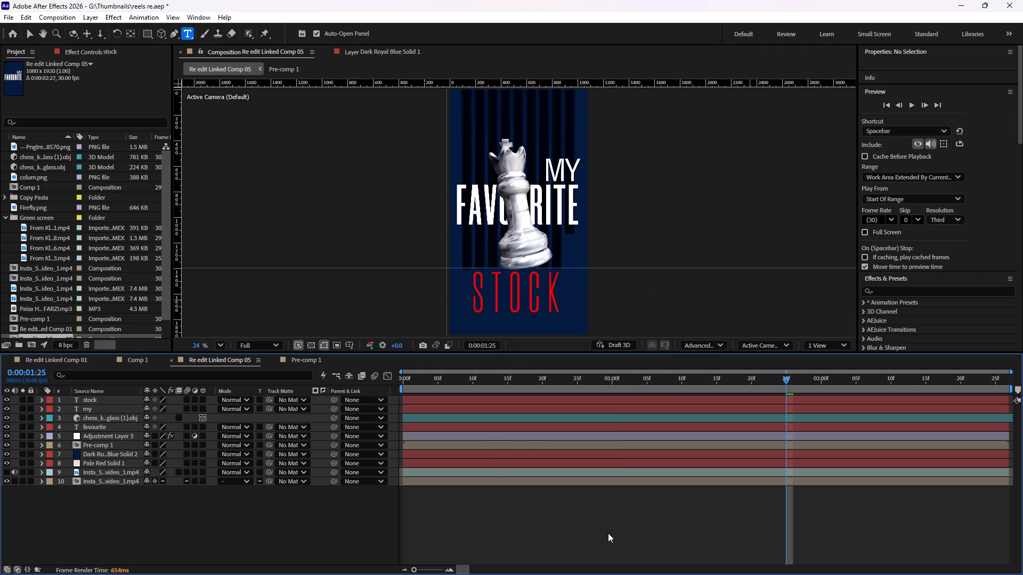
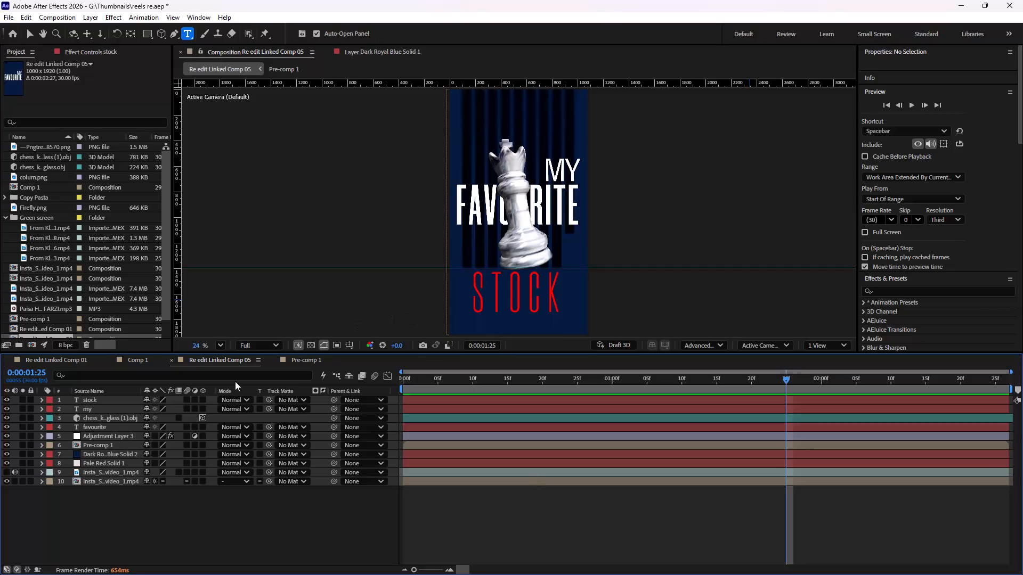
# Delete the red stock text layer from Re edit Linked Comp 05.
pyautogui.click(87, 399)
pyautogui.press('BackSpace')
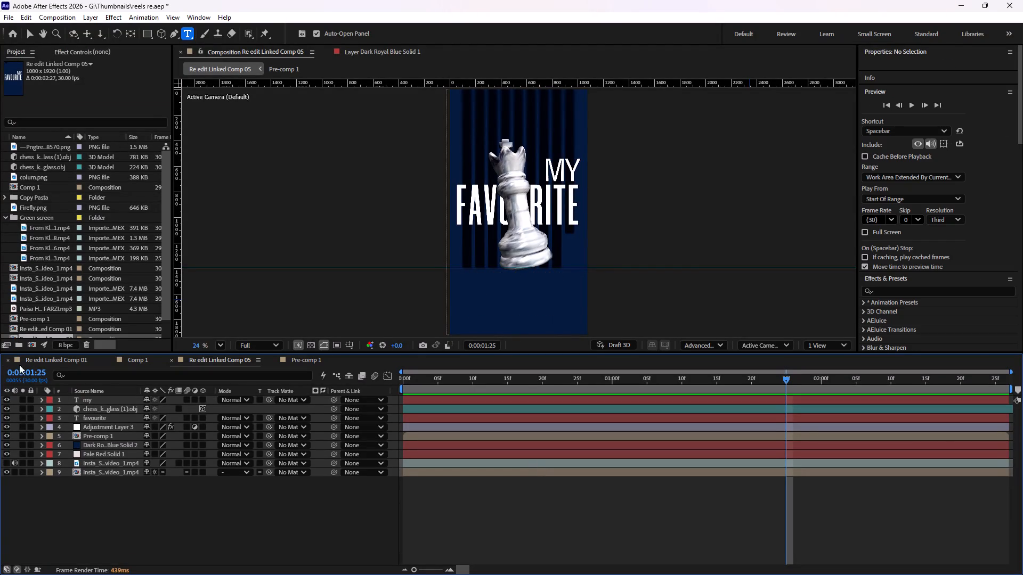
# Copy the Most text layer from the Re edit Linked Comp 01 composition.
pyautogui.click(47, 359)
pyautogui.scroll(-3, 95, 449)
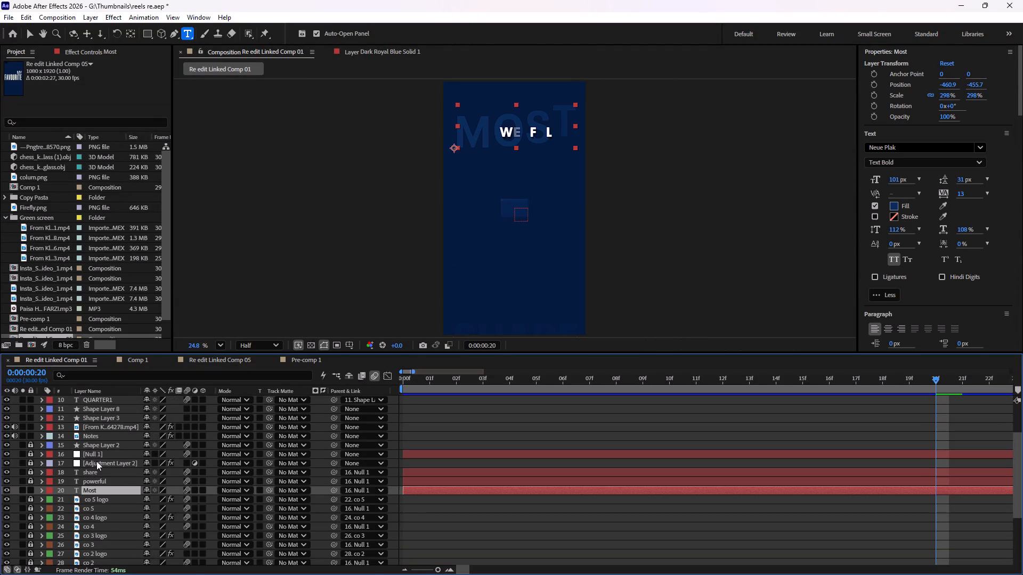
pyautogui.click(95, 491)
pyautogui.hotkey('ctrl', 'c')
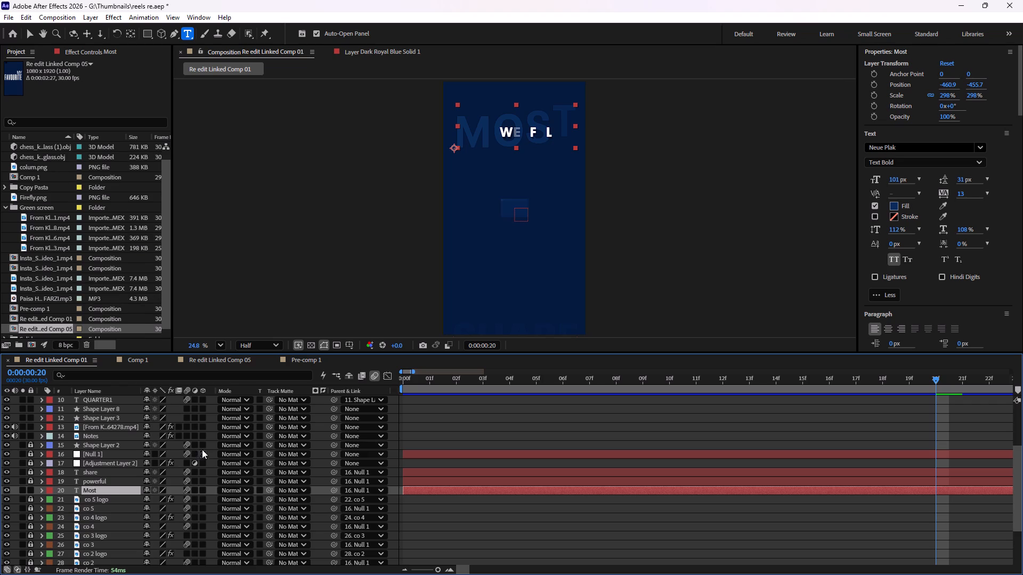
# Paste the copied Most text layer into Re edit Linked Comp 05 and lower it to Y position 1408.3.
pyautogui.click(228, 362)
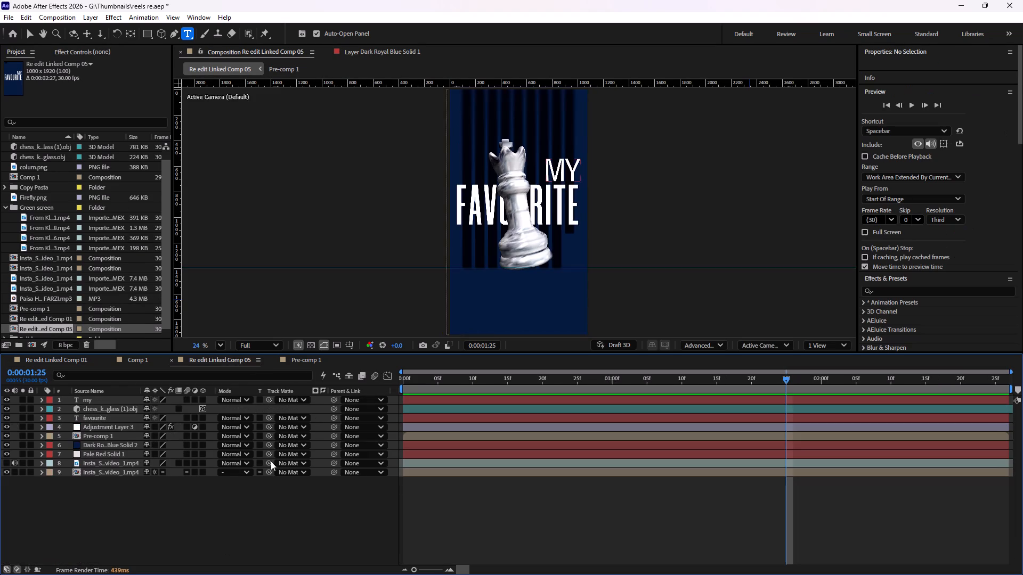
pyautogui.click(240, 523)
pyautogui.hotkey('ctrl', 'v')
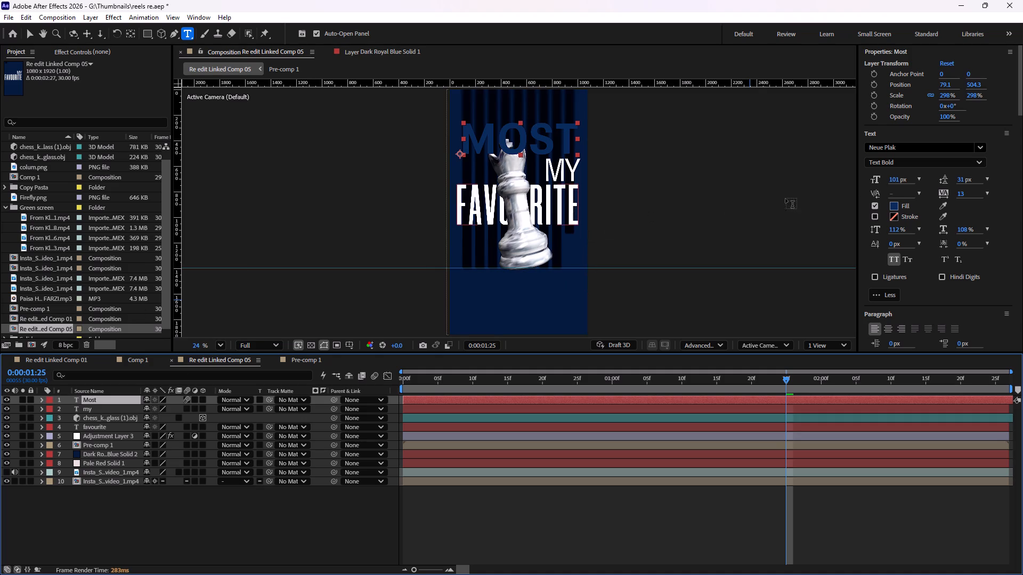
pyautogui.click(979, 85)
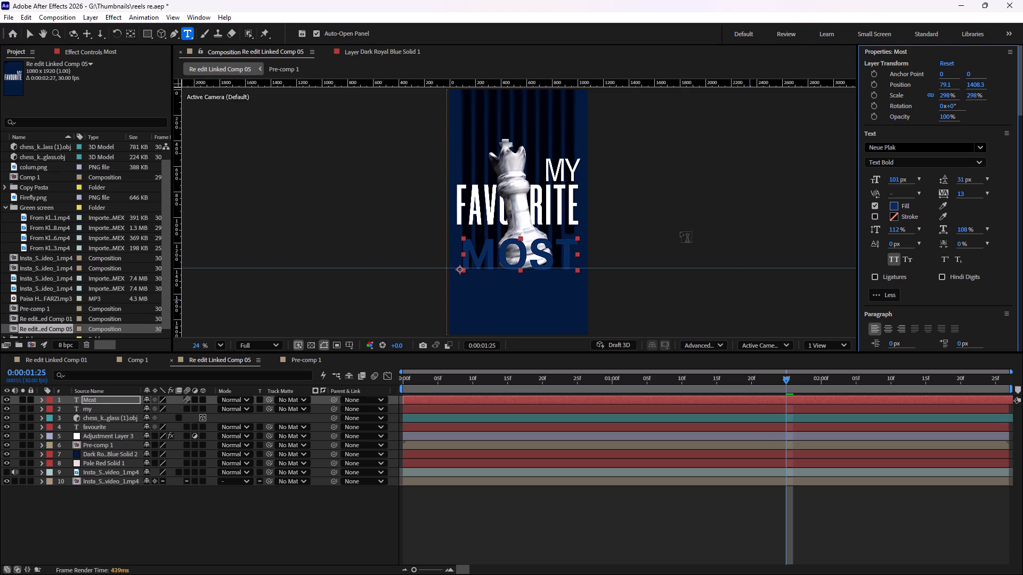
# Widen the MOST text's tracking to 60 and shift the layer to X position 29.1.
pyautogui.scroll(4, 600, 258)
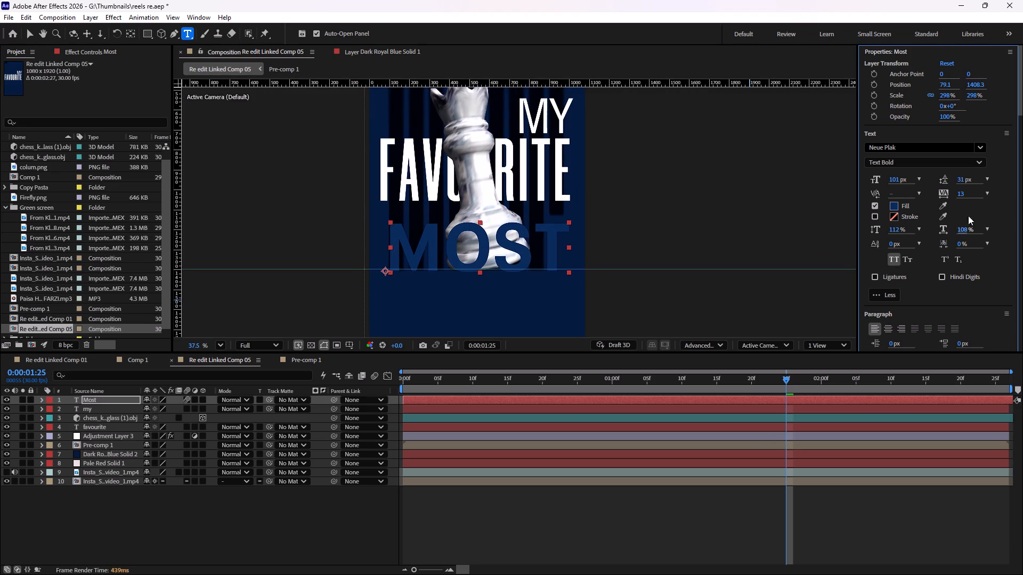
pyautogui.moveTo(959, 198); pyautogui.dragTo(973, 198)
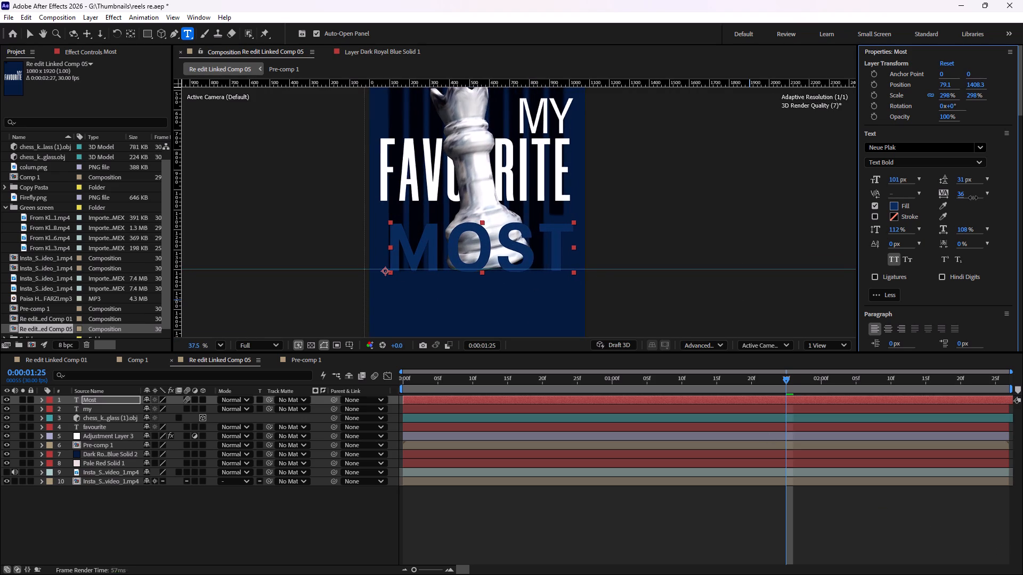
pyautogui.moveTo(973, 198); pyautogui.dragTo(986, 198)
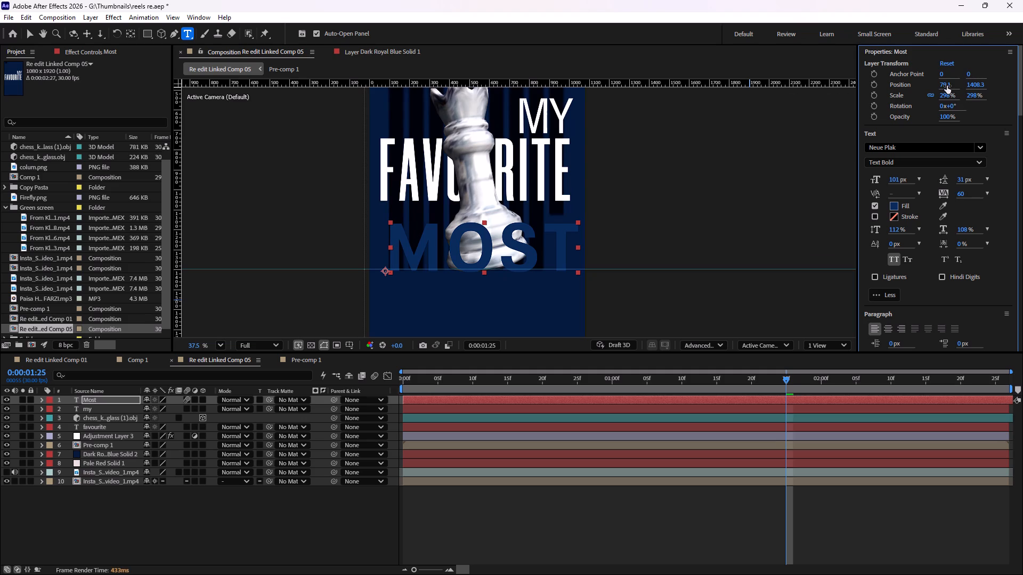
pyautogui.moveTo(947, 86); pyautogui.dragTo(923, 91)
# Add a horizontal guide along the top of FAVOURITE and vertical guides at the word's left and right edges.
pyautogui.moveTo(366, 84); pyautogui.dragTo(366, 85)
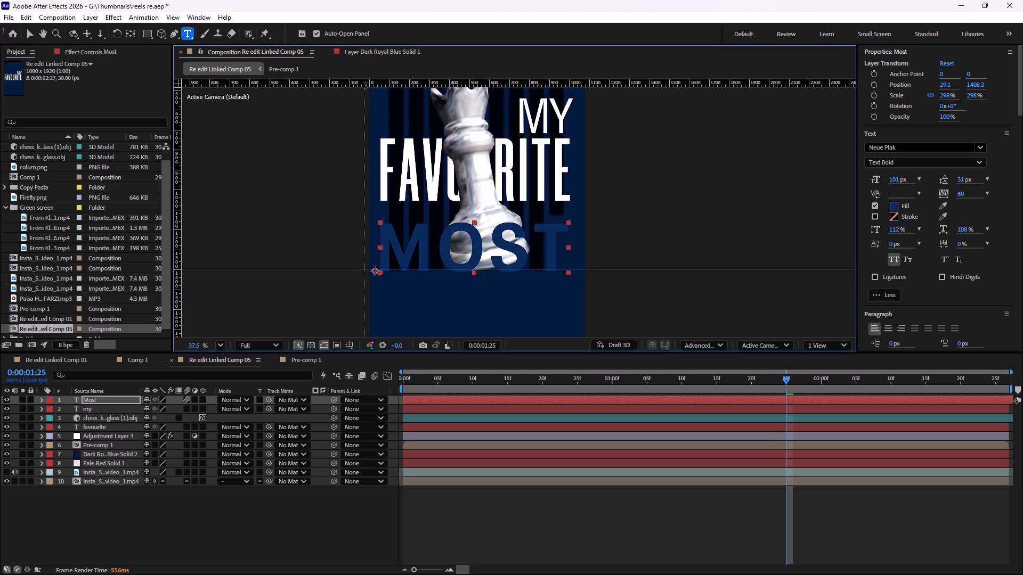
pyautogui.moveTo(366, 85); pyautogui.dragTo(369, 137)
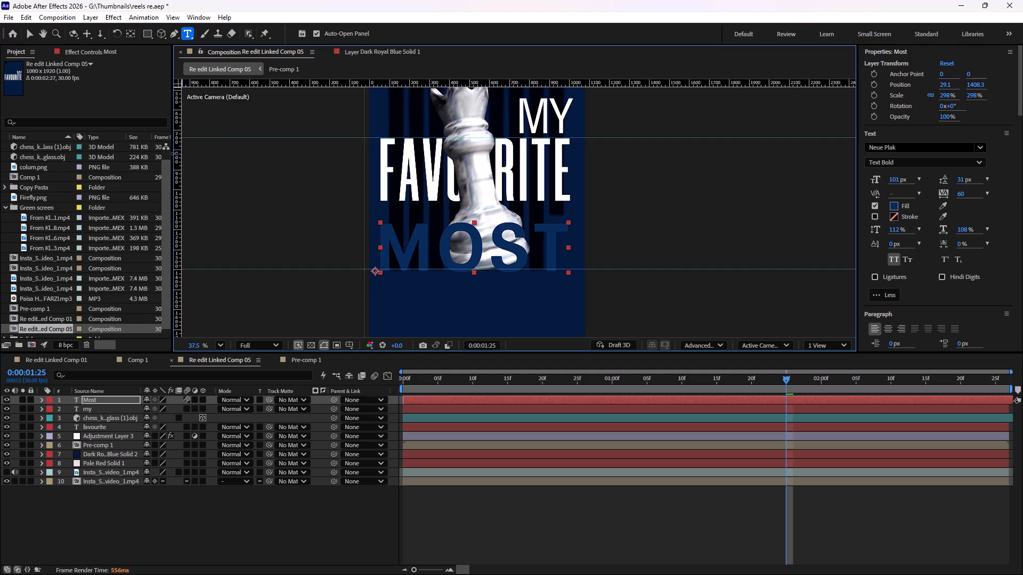
pyautogui.moveTo(174, 153); pyautogui.dragTo(378, 158)
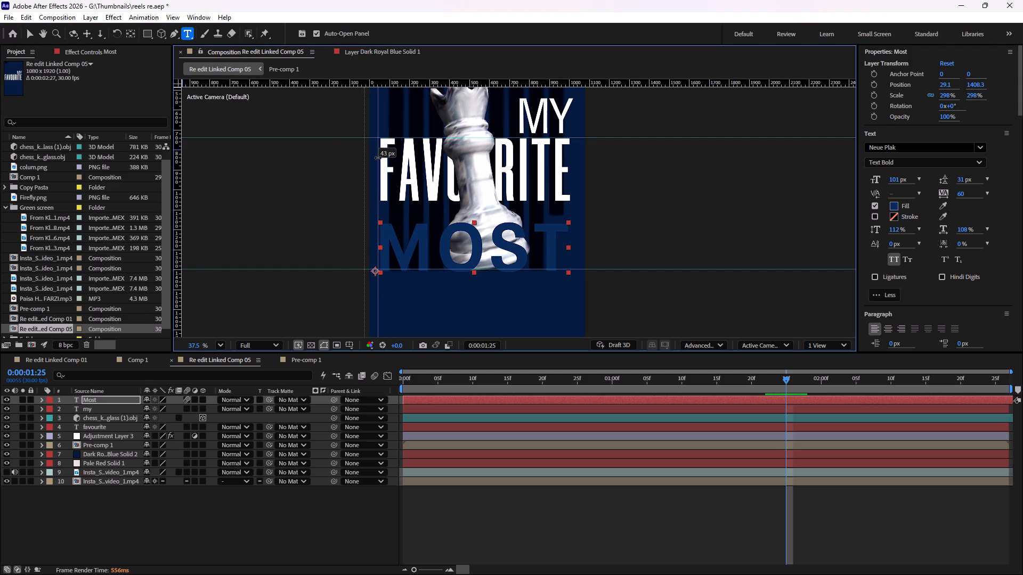
pyautogui.moveTo(378, 158); pyautogui.dragTo(379, 158)
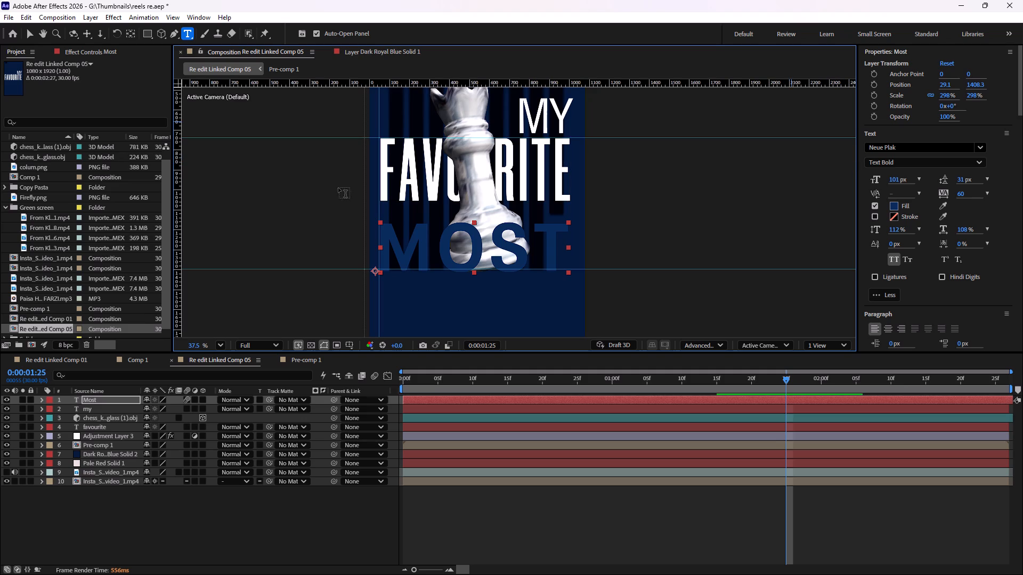
pyautogui.moveTo(178, 211); pyautogui.dragTo(566, 208)
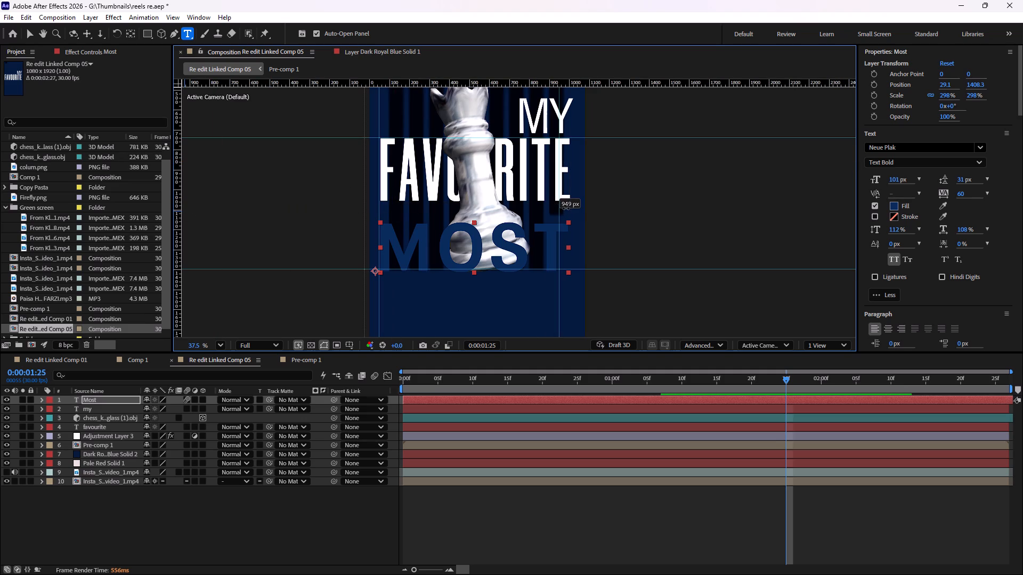
pyautogui.moveTo(566, 208); pyautogui.dragTo(571, 208)
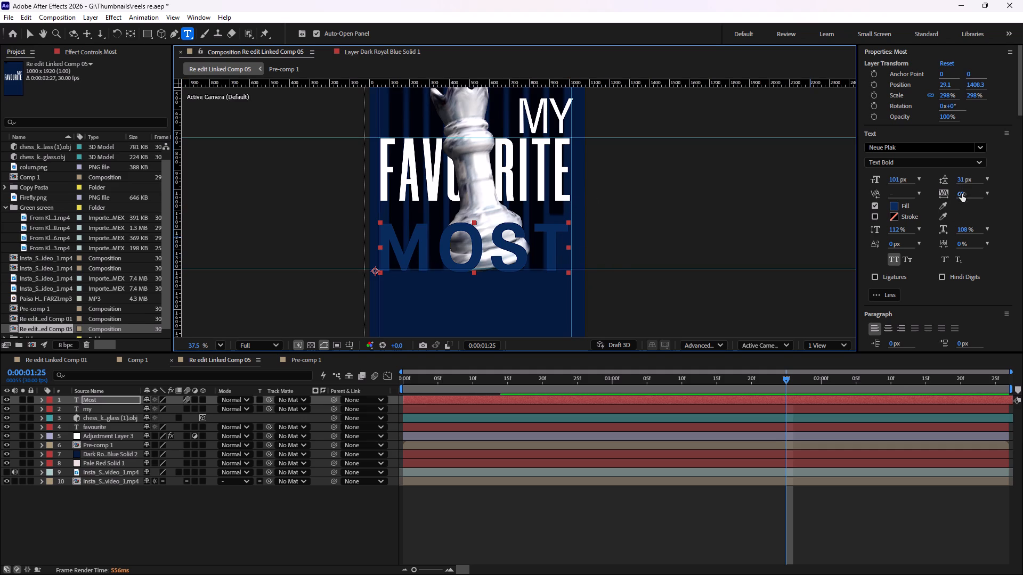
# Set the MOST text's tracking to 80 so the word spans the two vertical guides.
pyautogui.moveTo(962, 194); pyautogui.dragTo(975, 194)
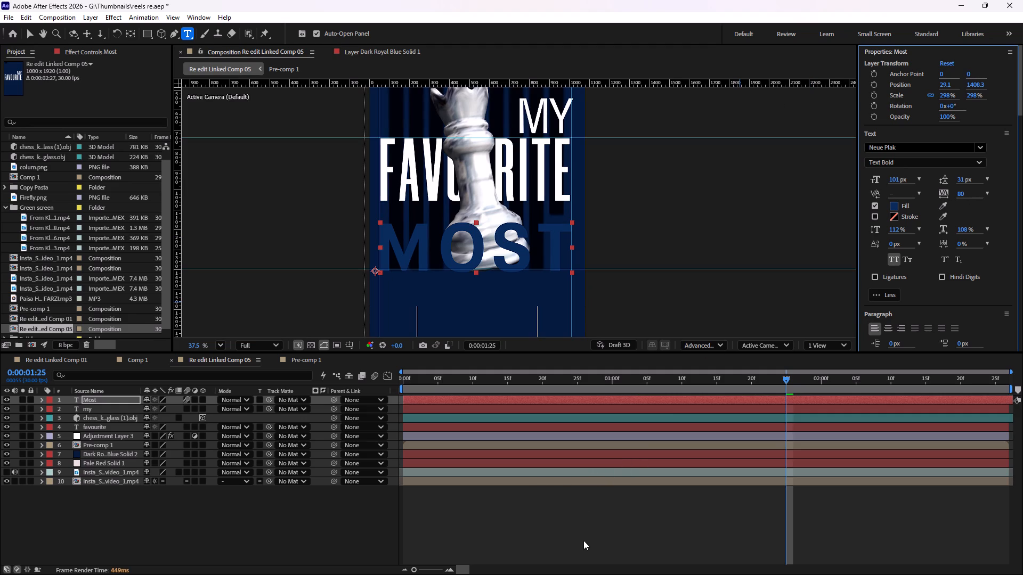
# Replace the word MOST with STOCK in the pasted text layer.
pyautogui.doubleClick(484, 251)
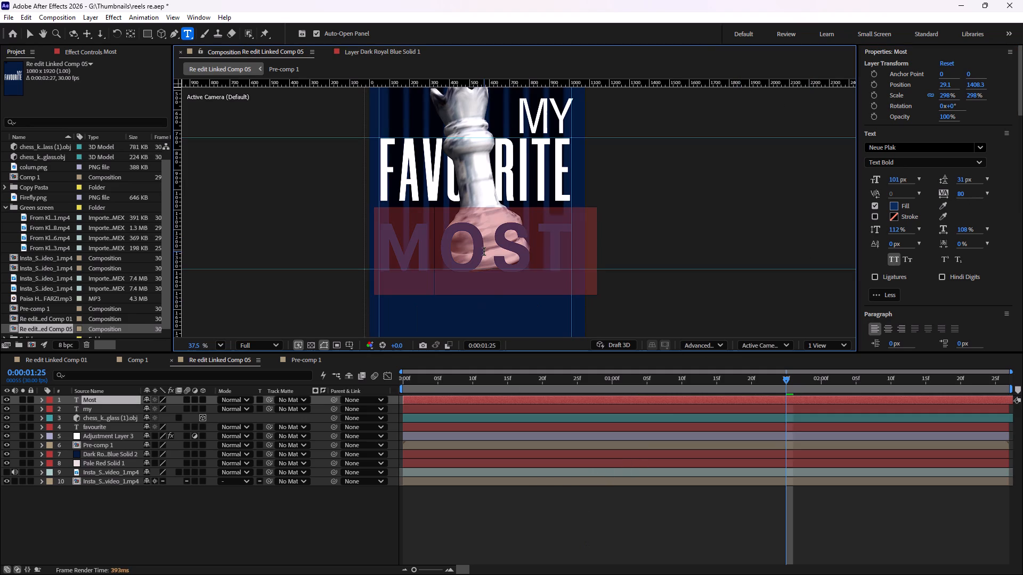
pyautogui.press('BackSpace')
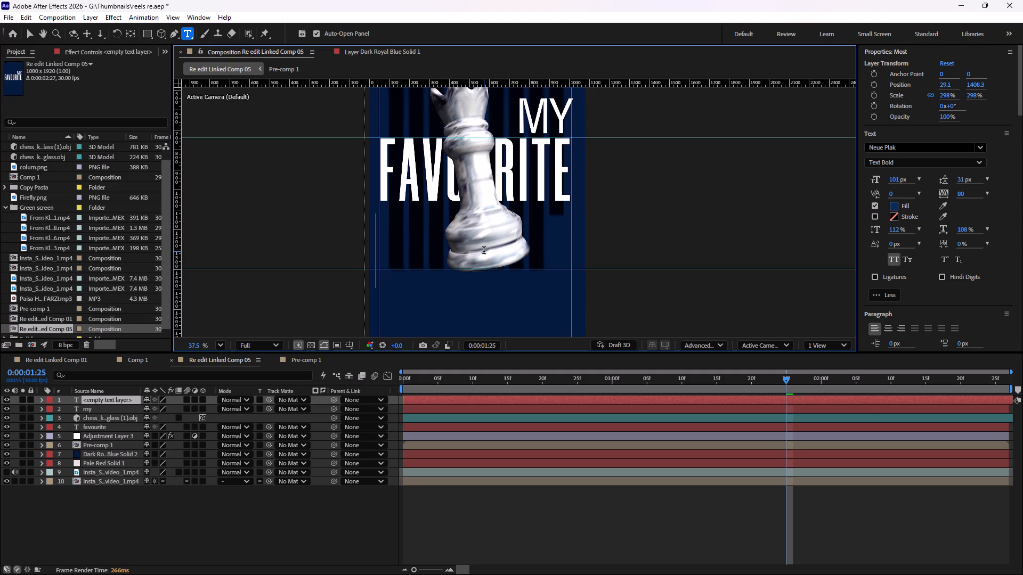
pyautogui.press('s')
pyautogui.press('t')
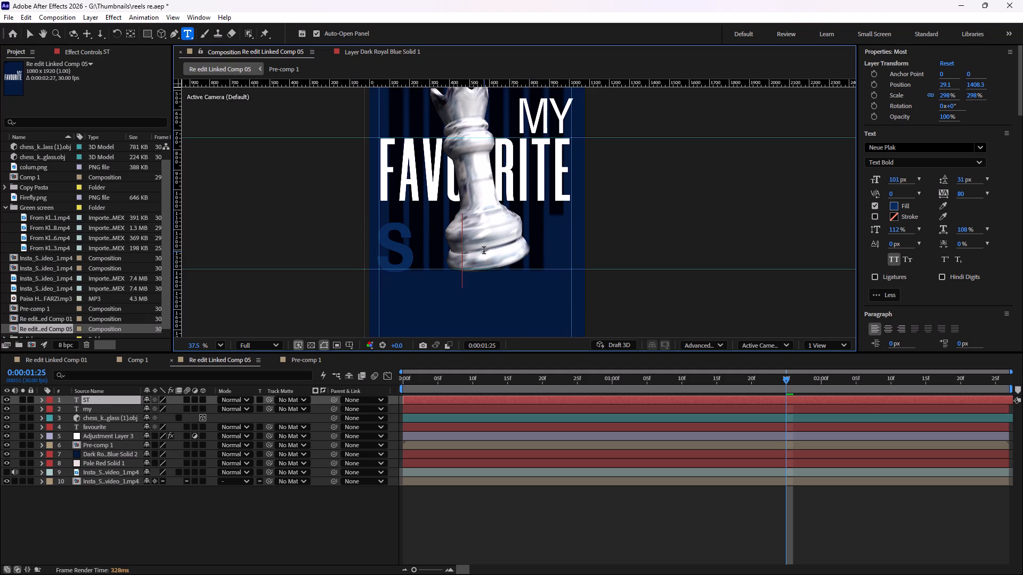
pyautogui.press('o')
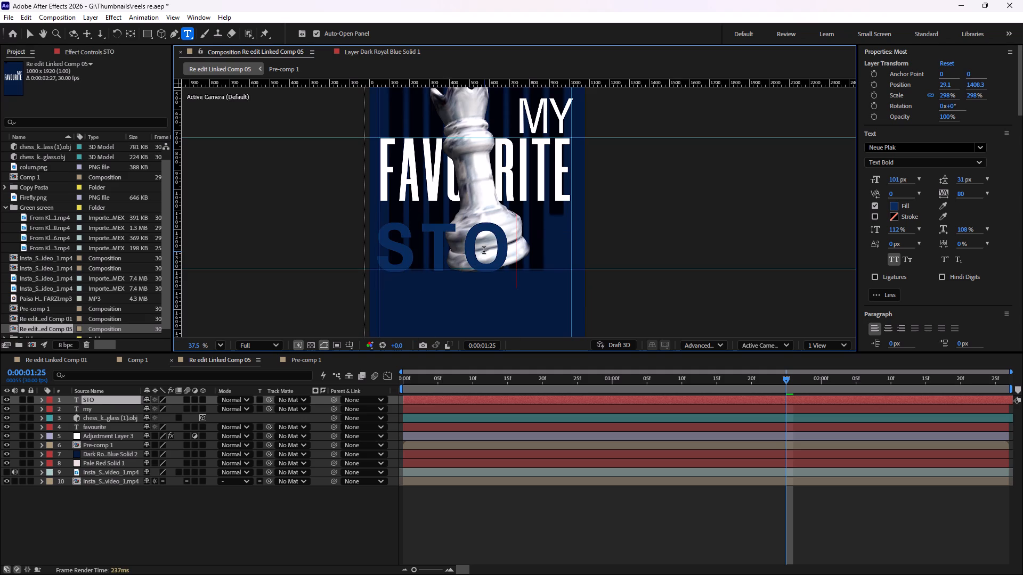
pyautogui.write('CK')
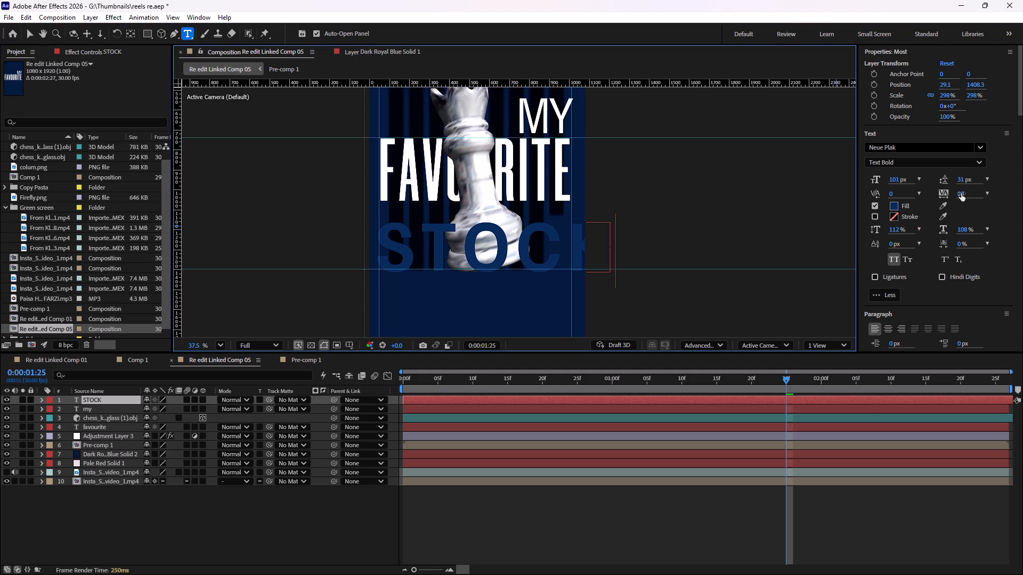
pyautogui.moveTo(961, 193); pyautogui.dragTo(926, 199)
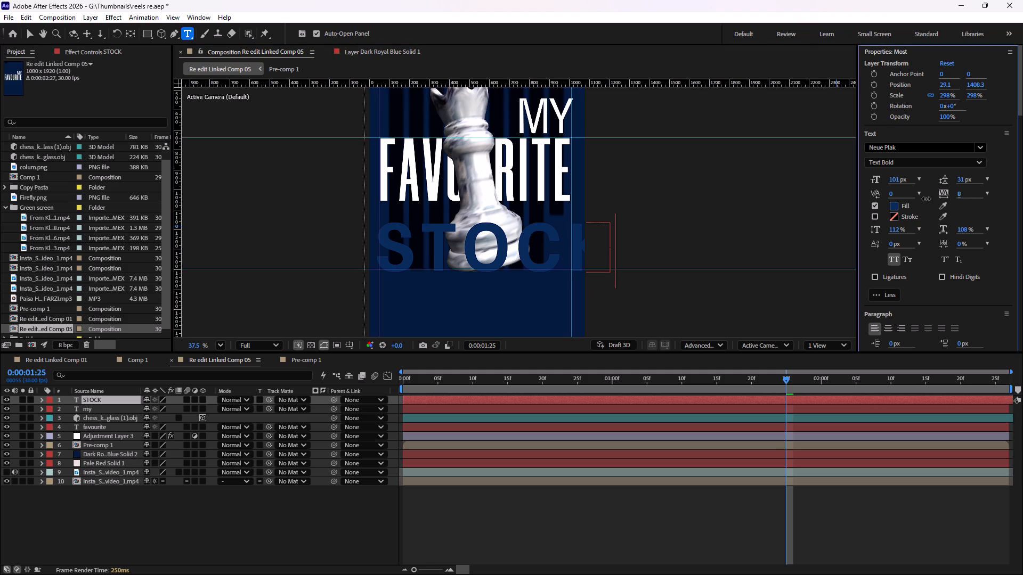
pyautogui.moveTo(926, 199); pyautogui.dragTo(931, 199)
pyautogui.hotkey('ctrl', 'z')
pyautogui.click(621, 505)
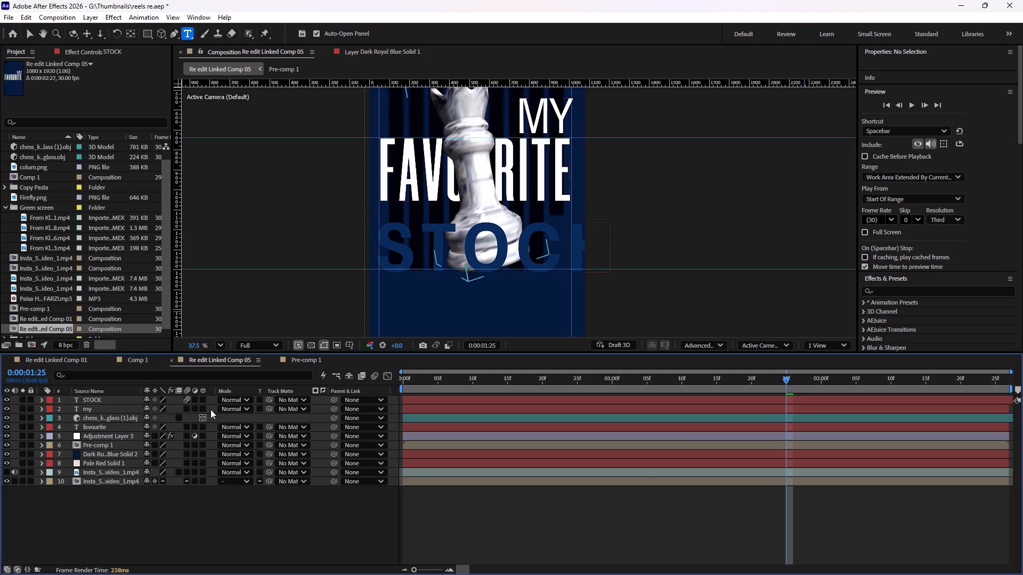
# Tighten the whole STOCK layer's tracking to -59 to fit the word between the vertical guides.
pyautogui.click(105, 401)
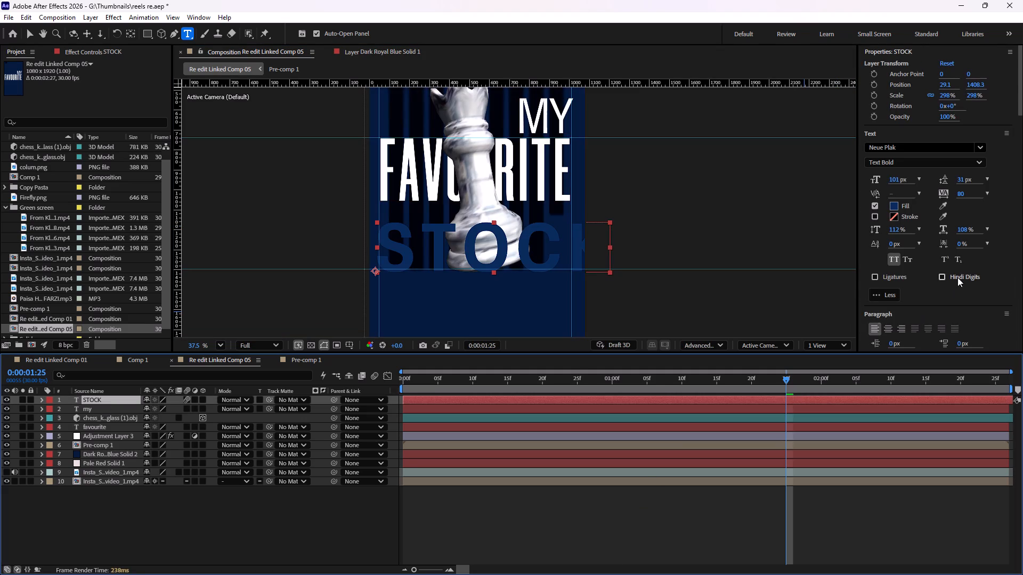
pyautogui.moveTo(960, 194); pyautogui.dragTo(954, 195)
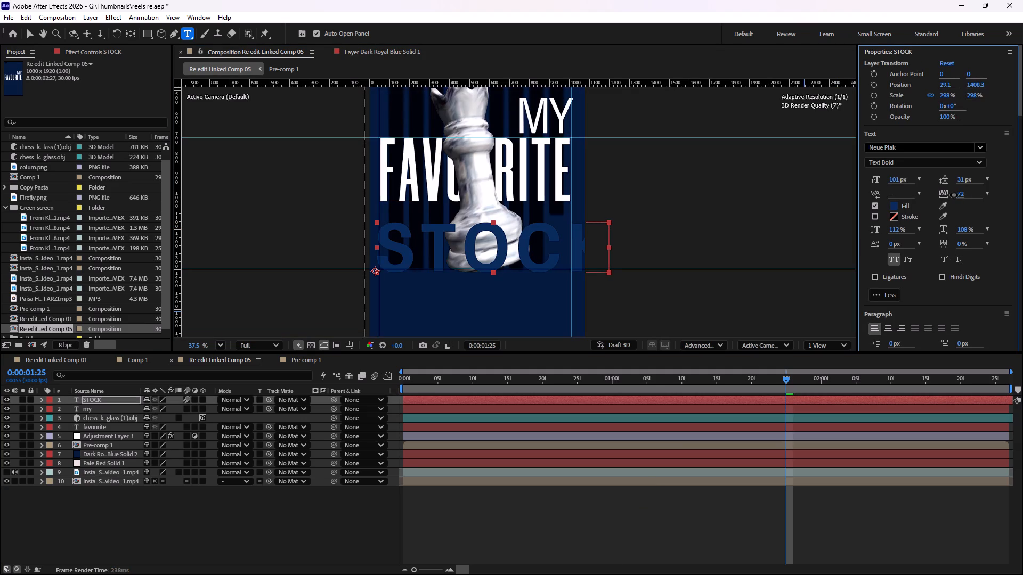
pyautogui.moveTo(954, 195); pyautogui.dragTo(916, 203)
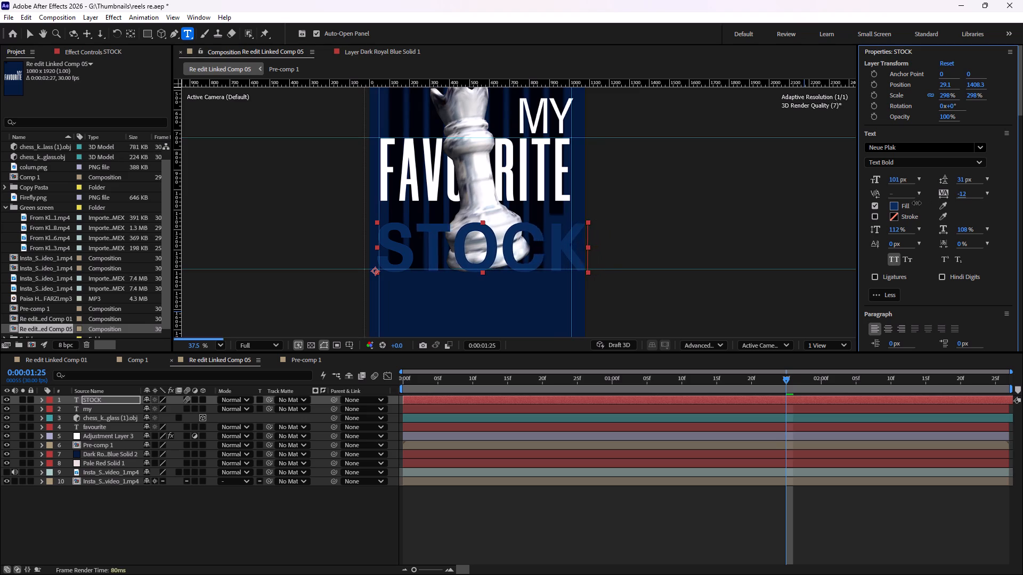
pyautogui.moveTo(916, 203); pyautogui.dragTo(897, 208)
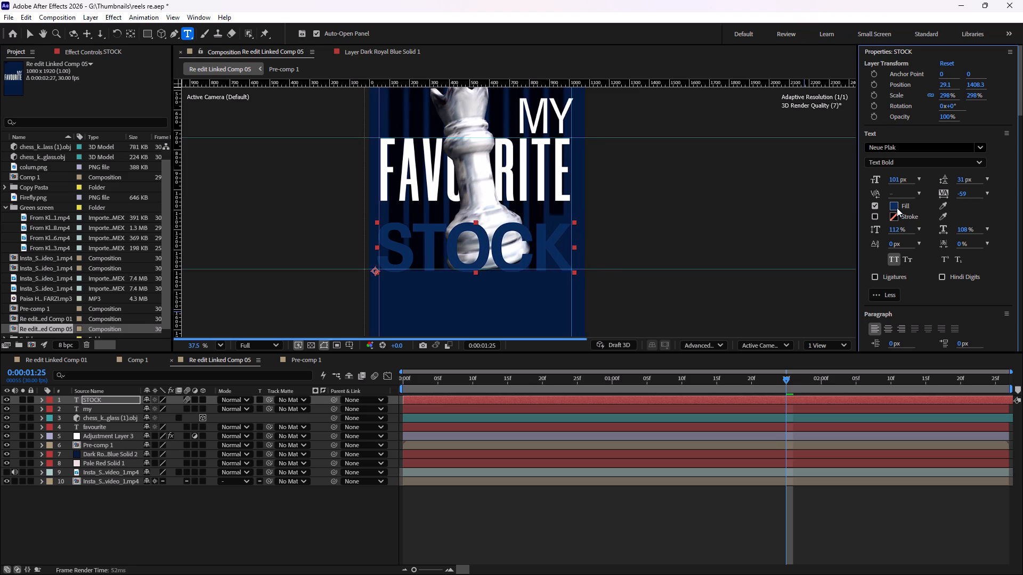